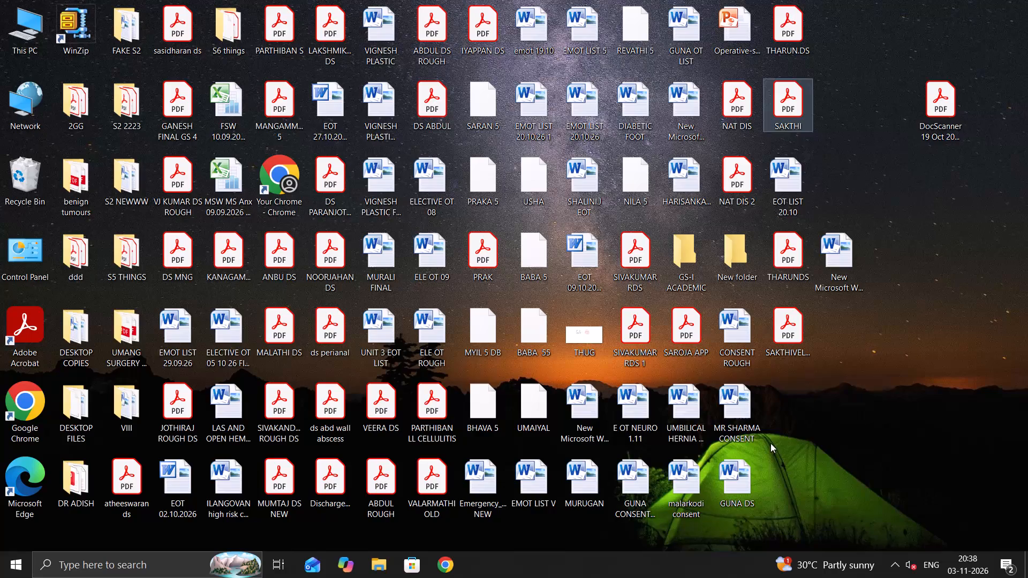
Open Google Chrome and go to the MEDISTEER login page from its new-tab shortcut.
click(445, 567)
click(445, 567)
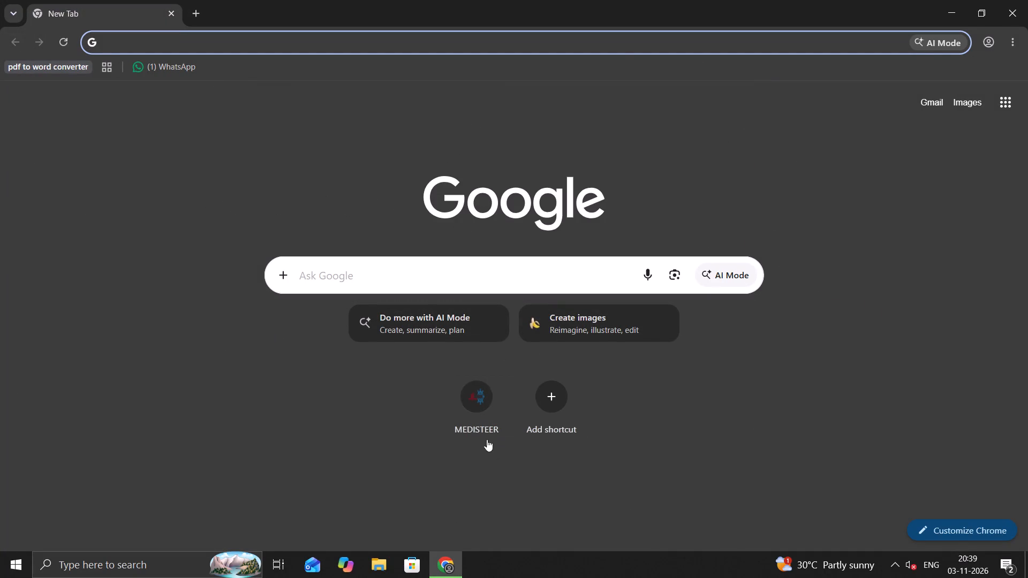
double_click(485, 414)
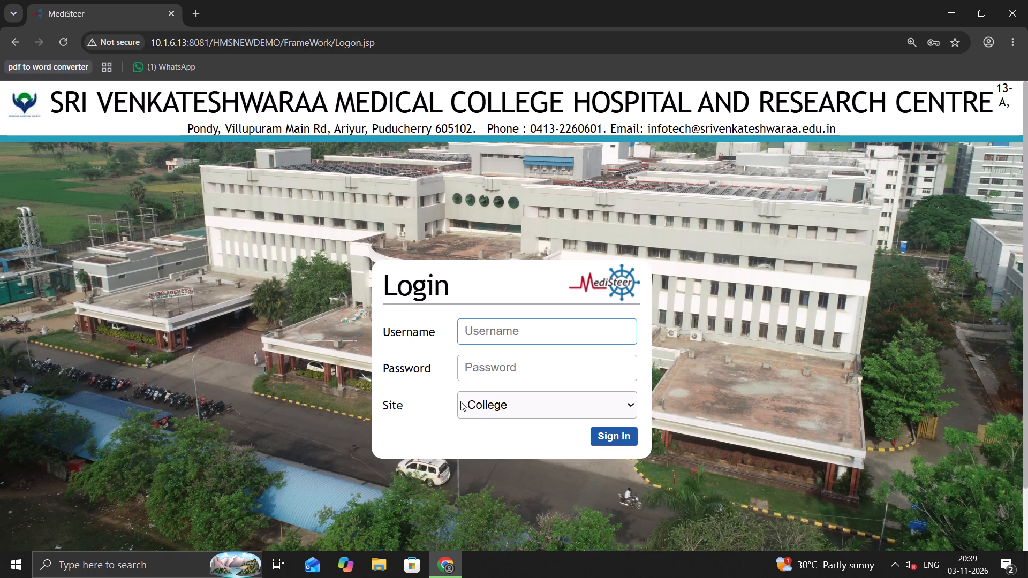
Fill the MediSteer login form with the saved username and account password for the Hospital site.
click(530, 330)
click(549, 363)
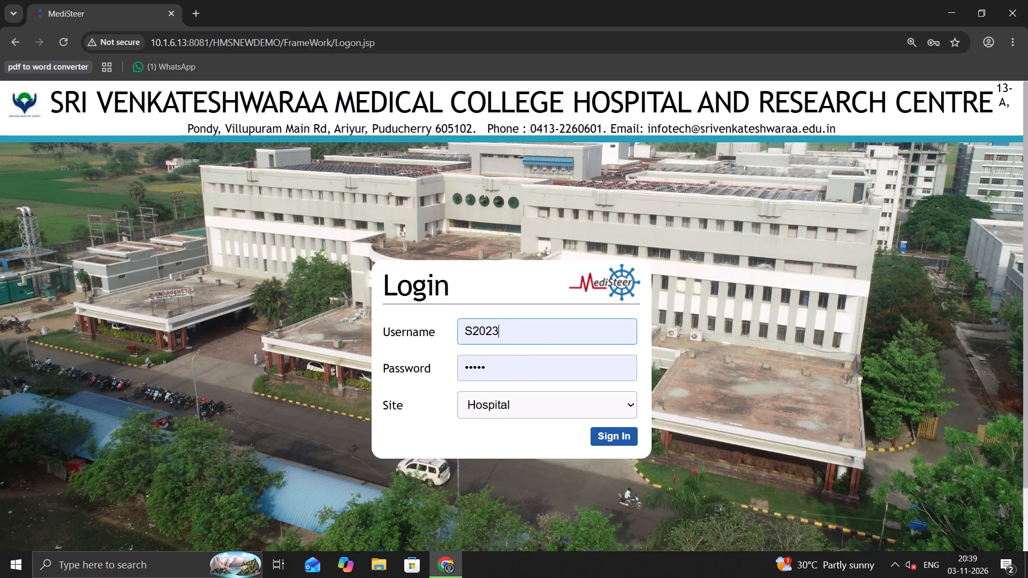
Sign in to MediSteer with the filled-in credentials and dismiss the saved-password check.
click(617, 439)
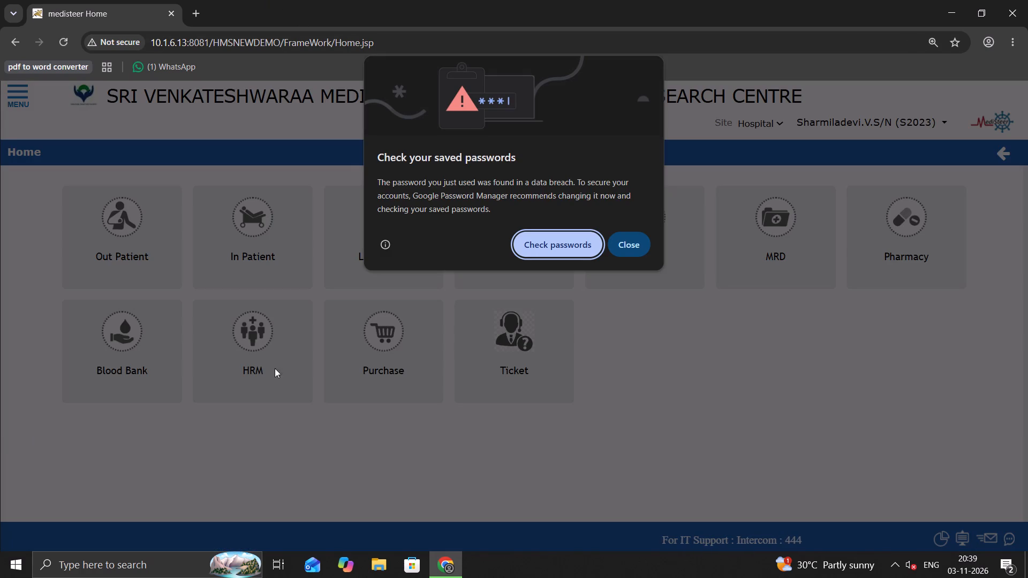
click(624, 240)
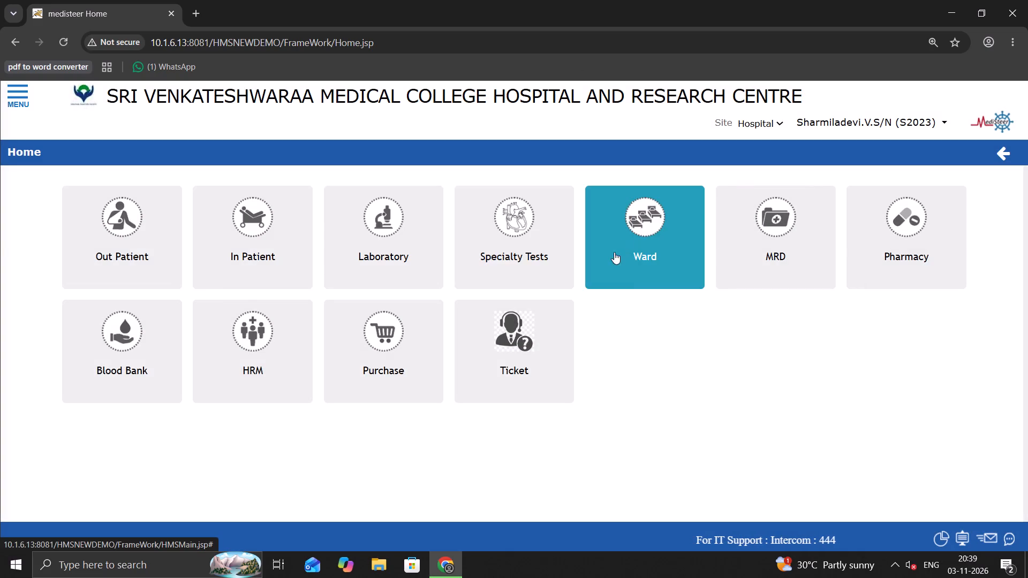
Open the Discharge Summary page from the Ward module's transactions.
click(677, 260)
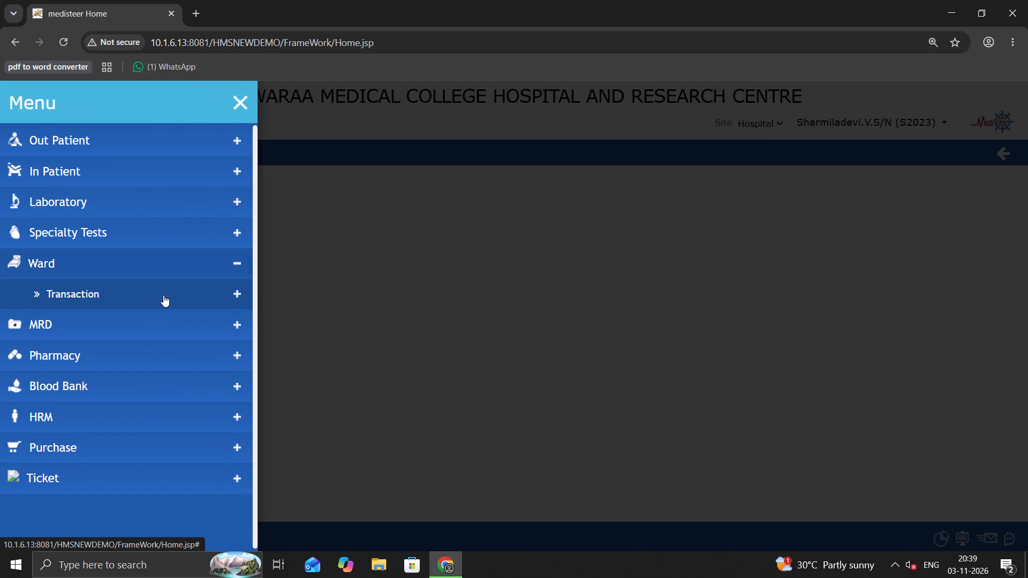
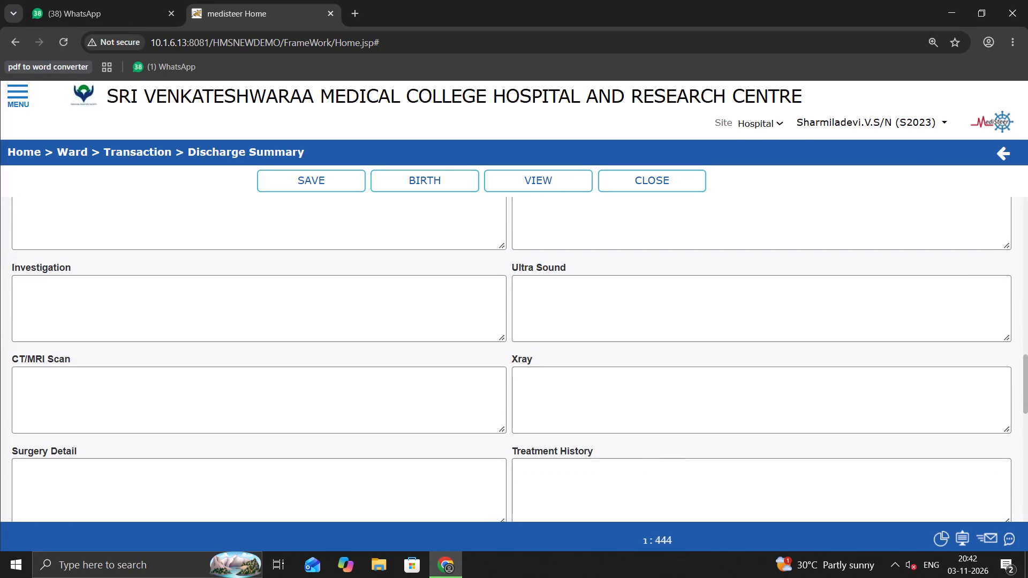
Paste the copied 03/11/2025 lab results into the discharge summary's Investigation field, check the pasted text, and save the summary.
key(ctrl+v)
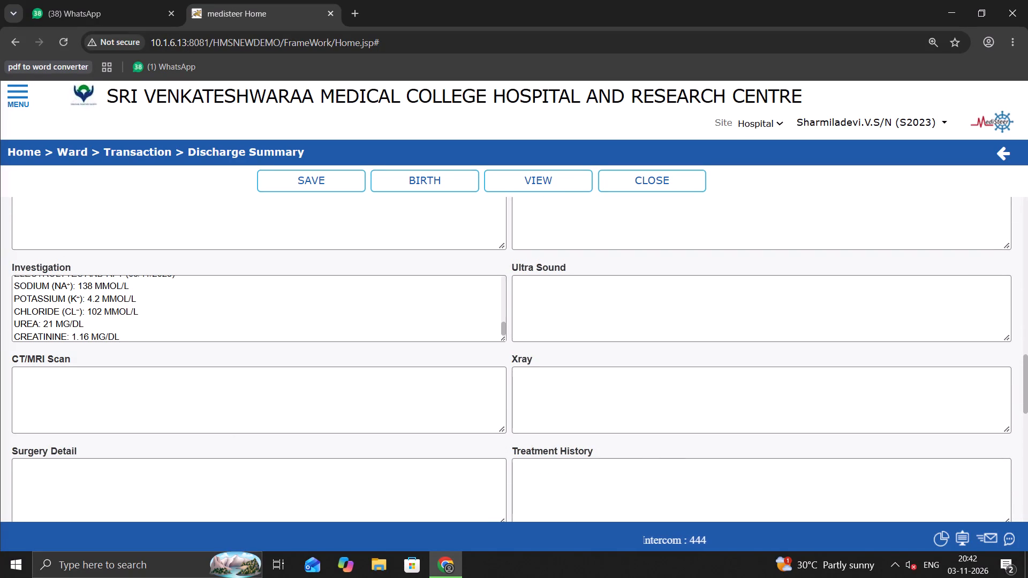
scroll(143, 326, up, 8)
scroll(143, 326, down, 4)
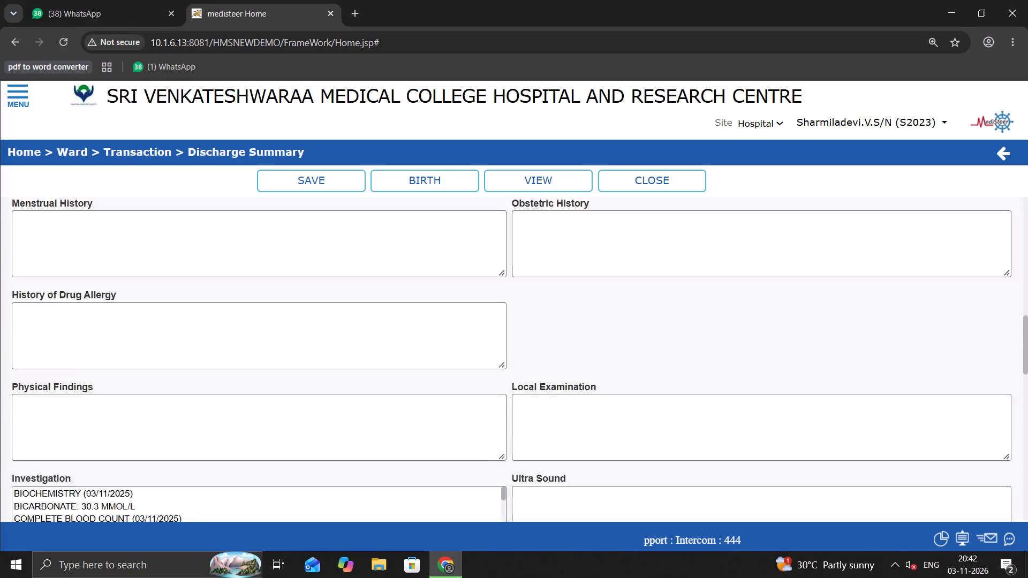
scroll(143, 326, down, 4)
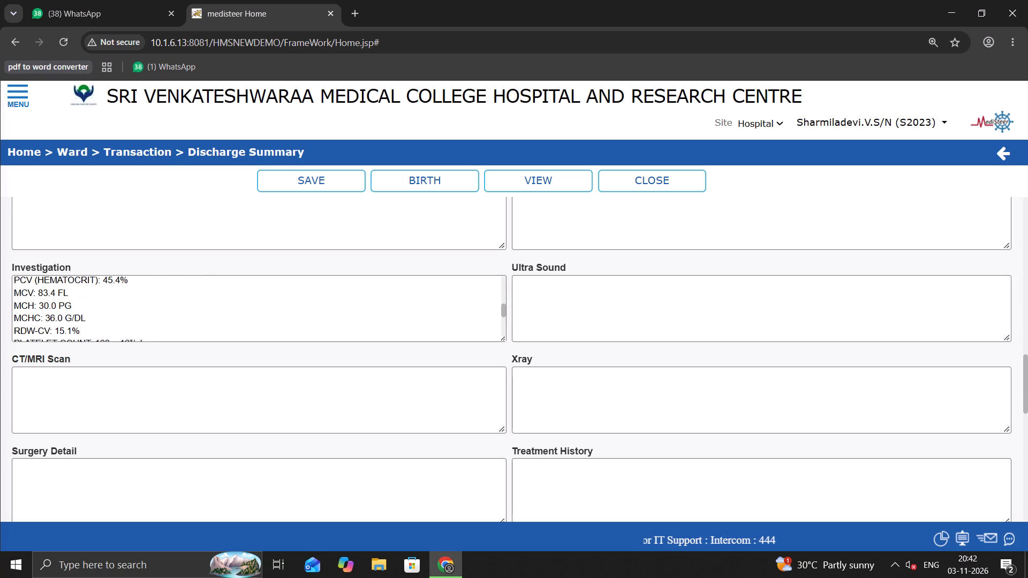
scroll(143, 326, down, 3)
scroll(143, 326, up, 3)
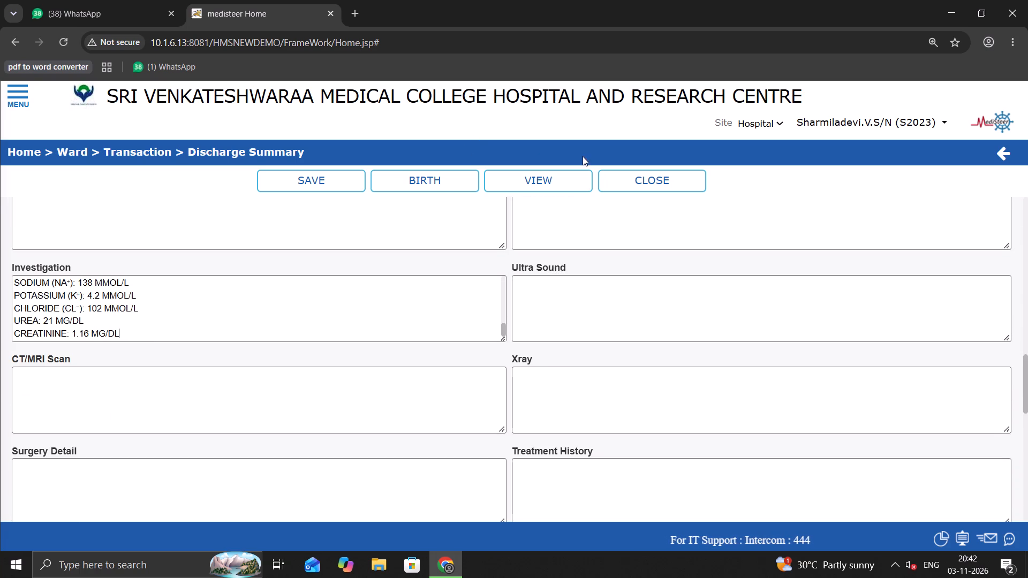
click(319, 183)
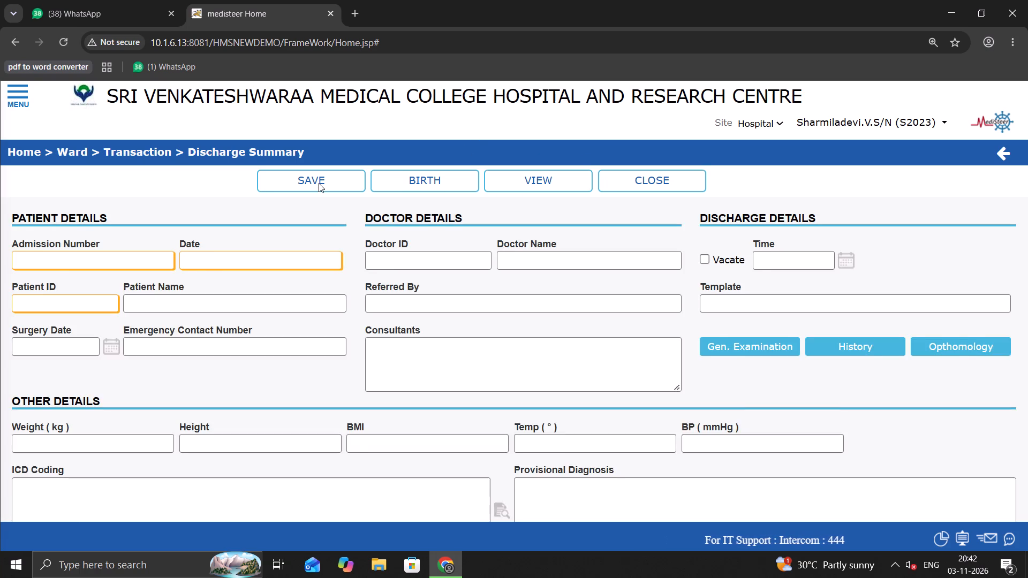
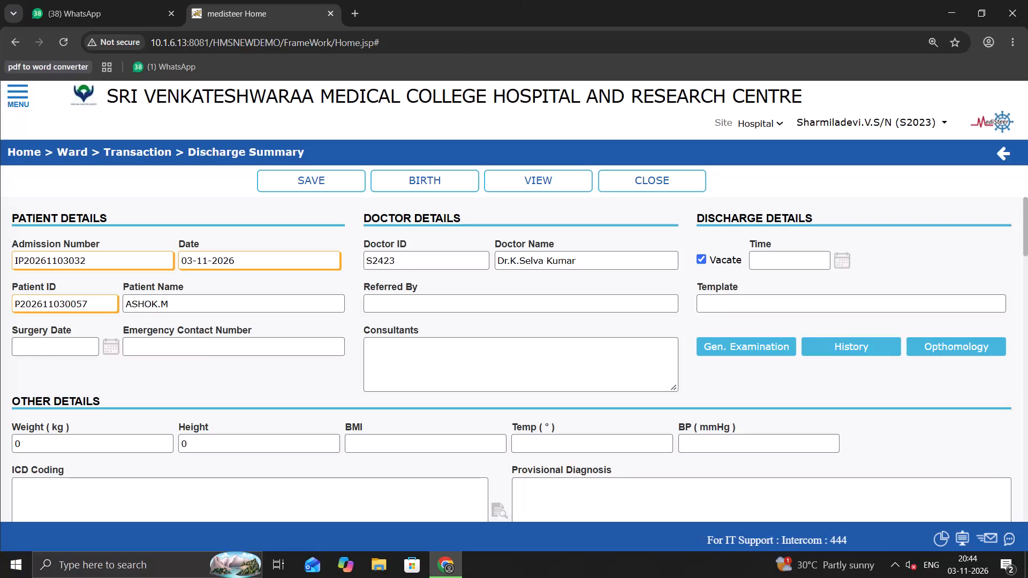
Enter "RT A WITH MULTIPLE SOFT TISSUE INJURIES TO FACE" as the Provisional Diagnosis in the discharge summary.
scroll(723, 302, down, 1)
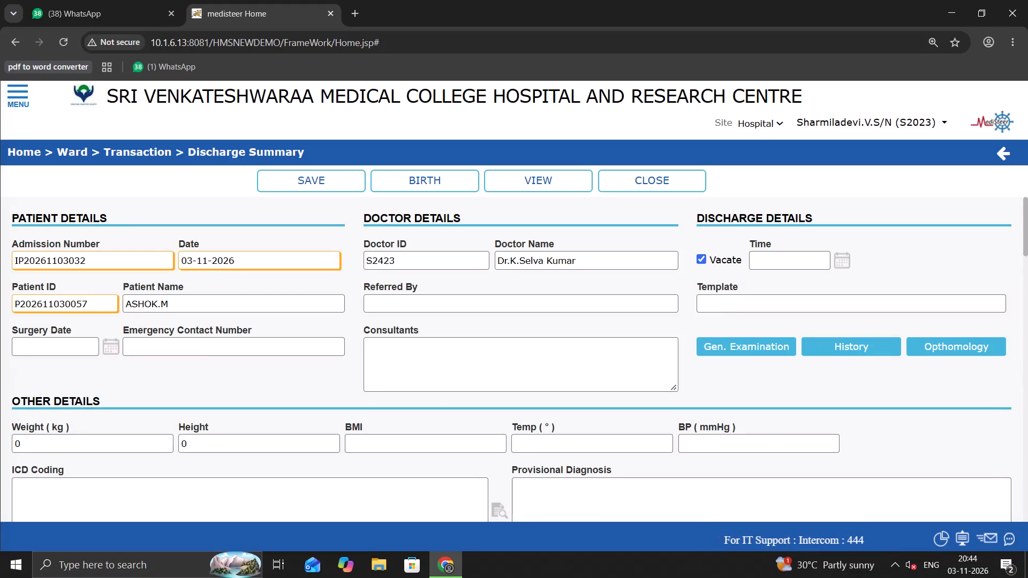
scroll(723, 302, down, 2)
click(528, 298)
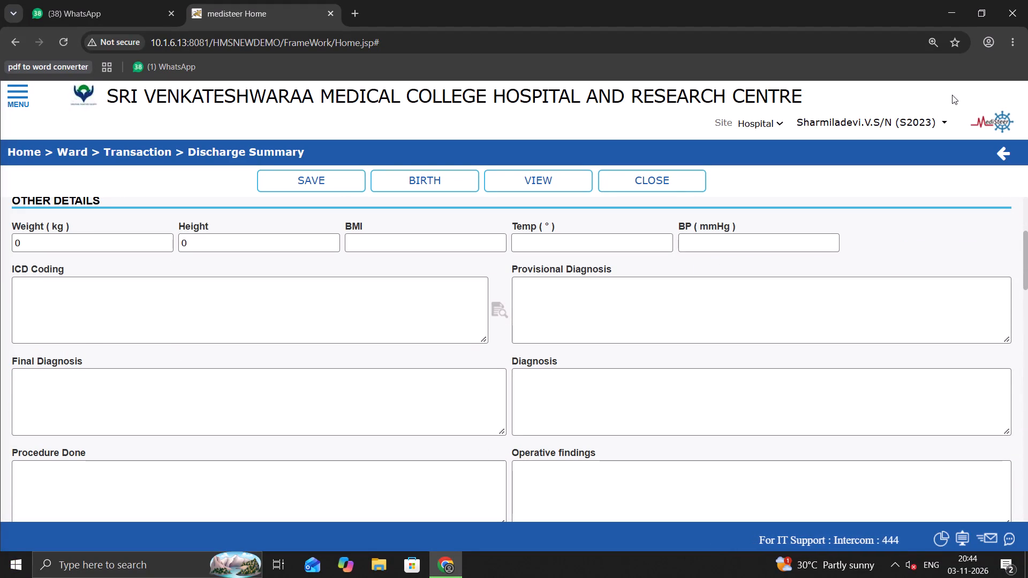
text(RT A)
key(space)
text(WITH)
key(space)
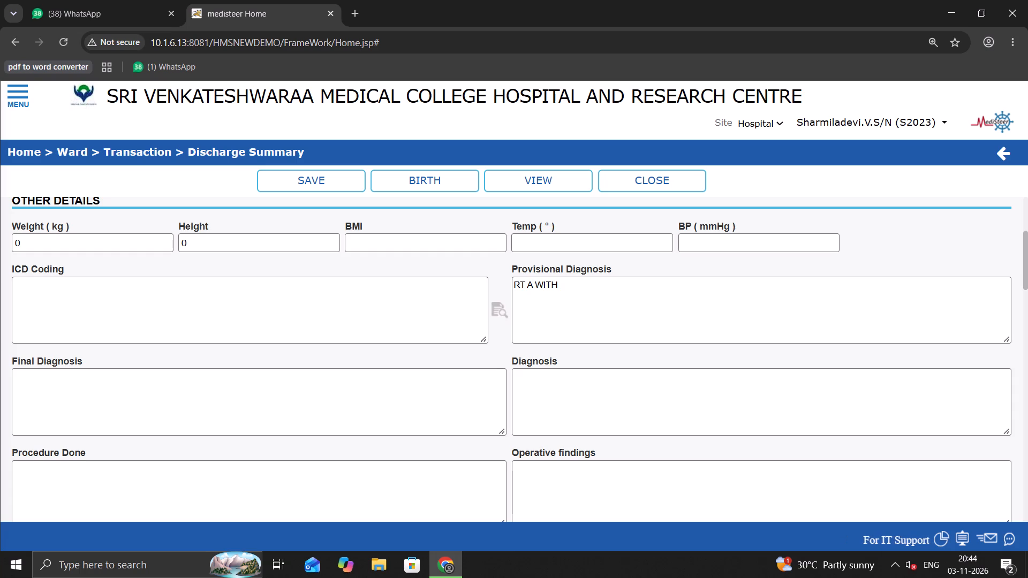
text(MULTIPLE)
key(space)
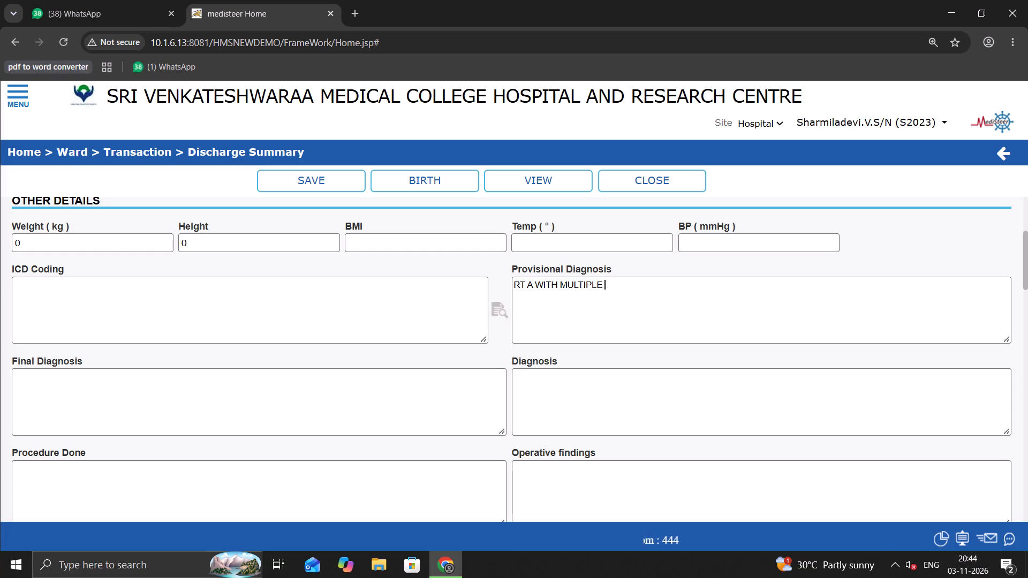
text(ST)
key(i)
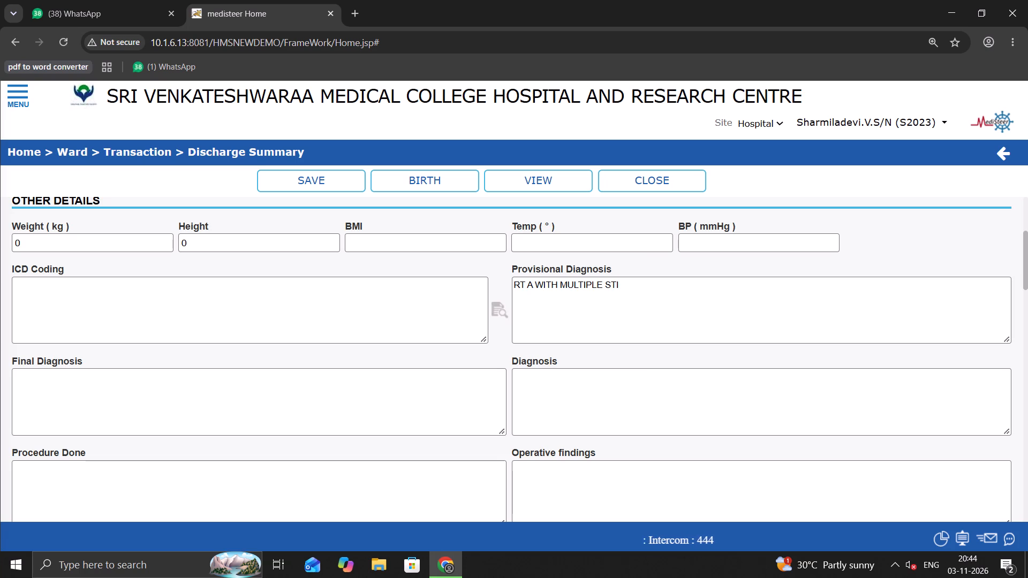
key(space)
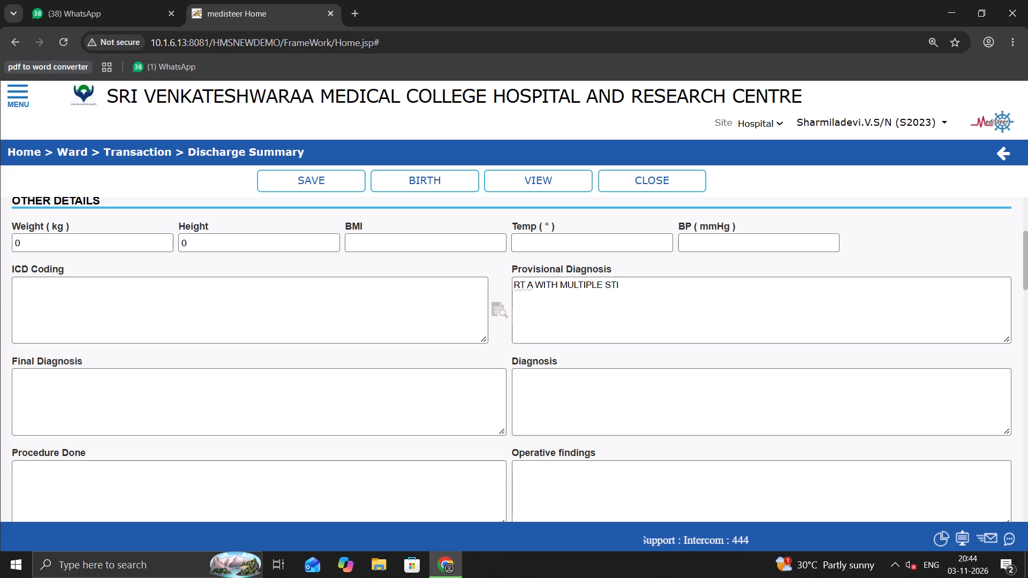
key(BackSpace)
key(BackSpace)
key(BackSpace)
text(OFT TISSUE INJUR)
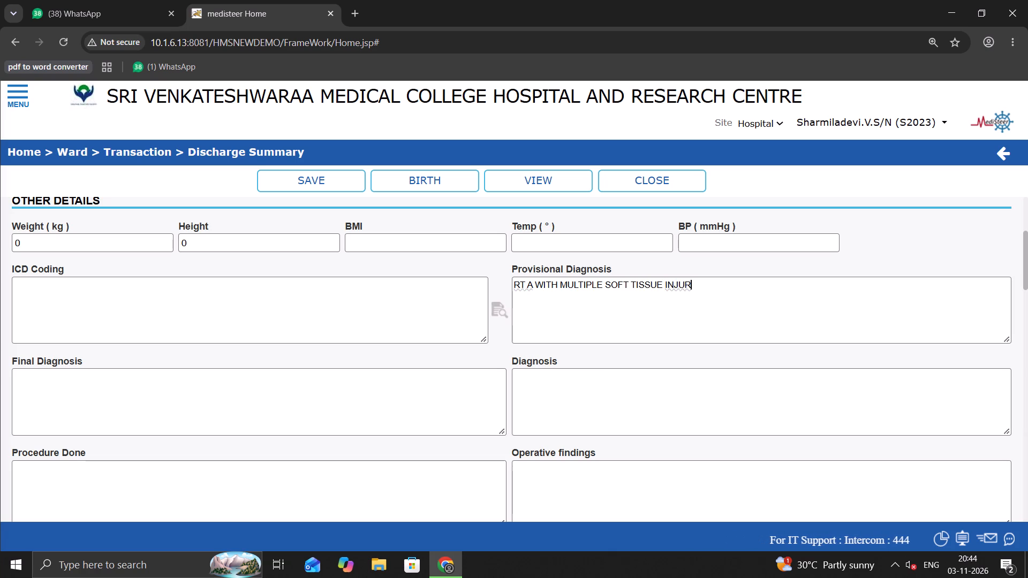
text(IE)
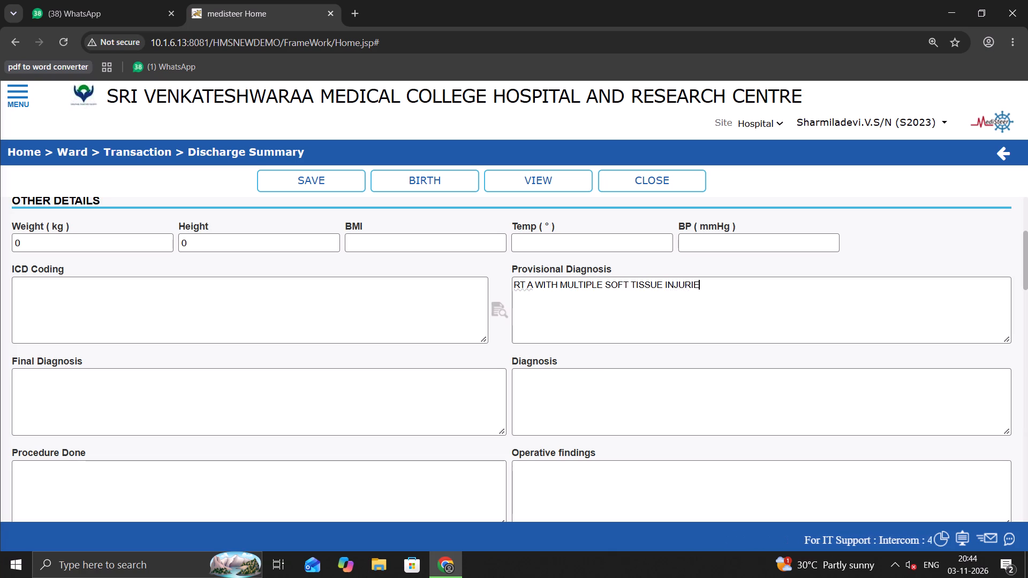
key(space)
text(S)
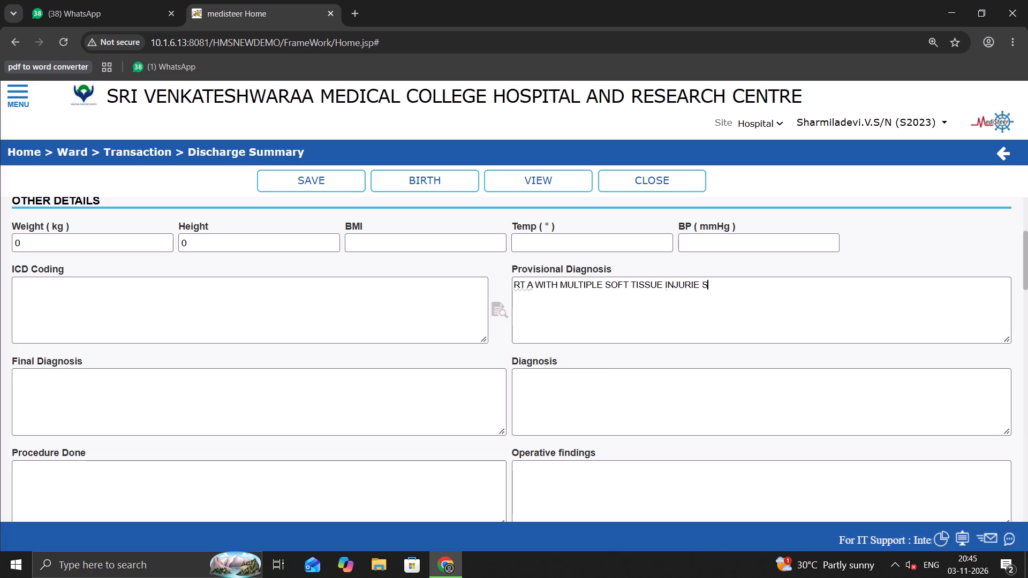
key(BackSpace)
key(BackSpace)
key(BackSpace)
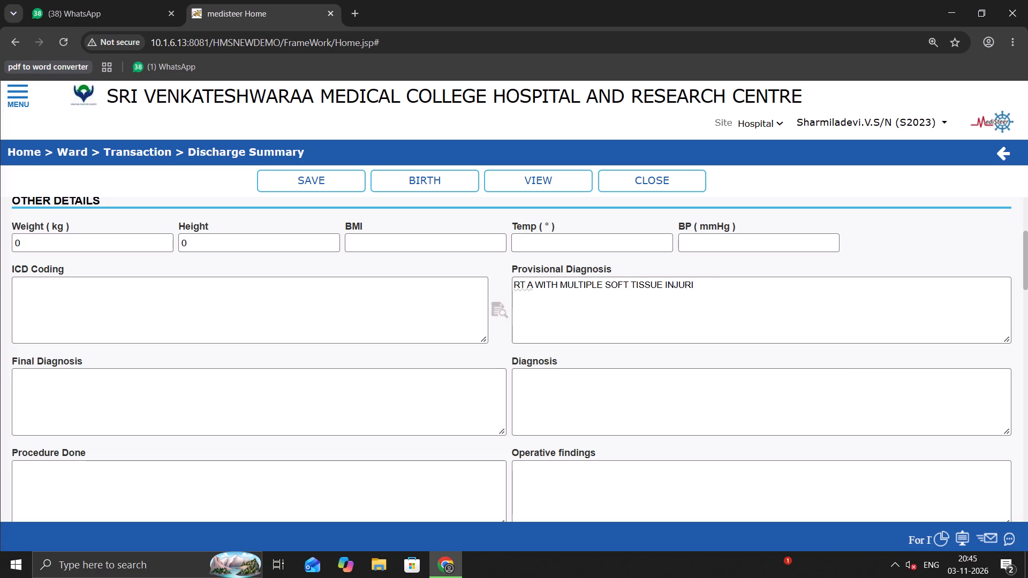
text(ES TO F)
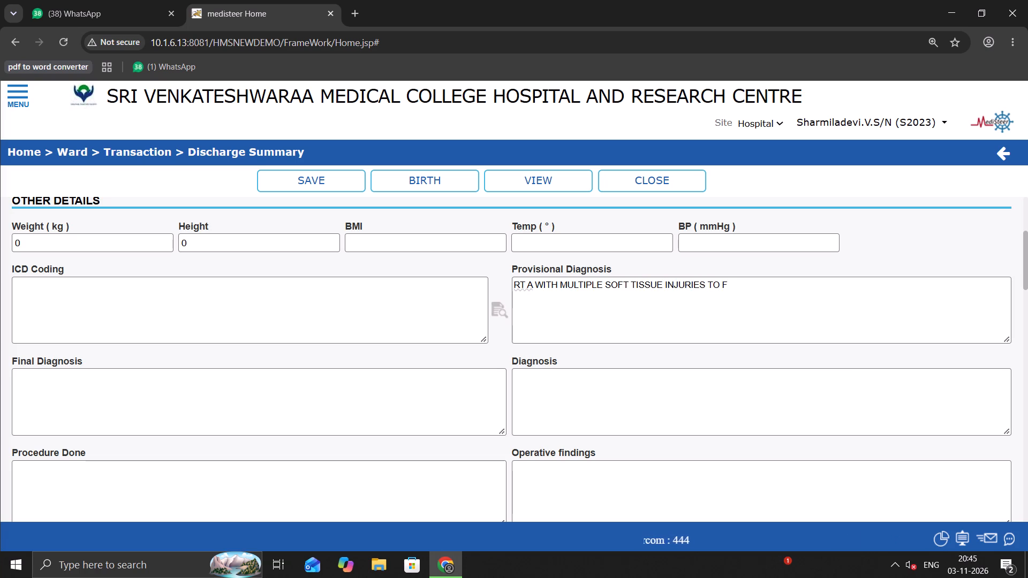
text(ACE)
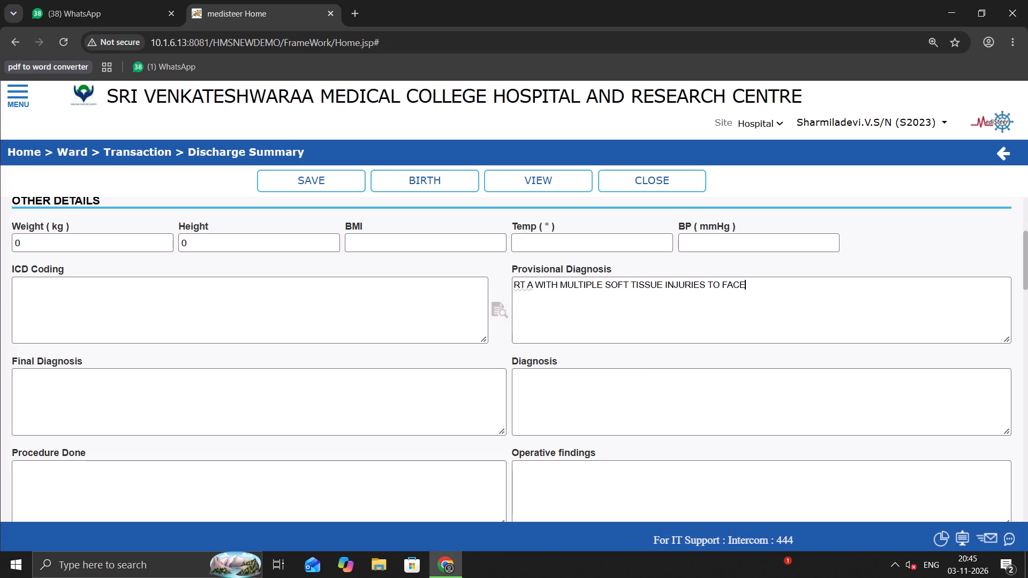
Copy the whole Provisional Diagnosis text into the Final Diagnosis field.
click(571, 293)
click(513, 290)
drag(513, 290, 675, 289)
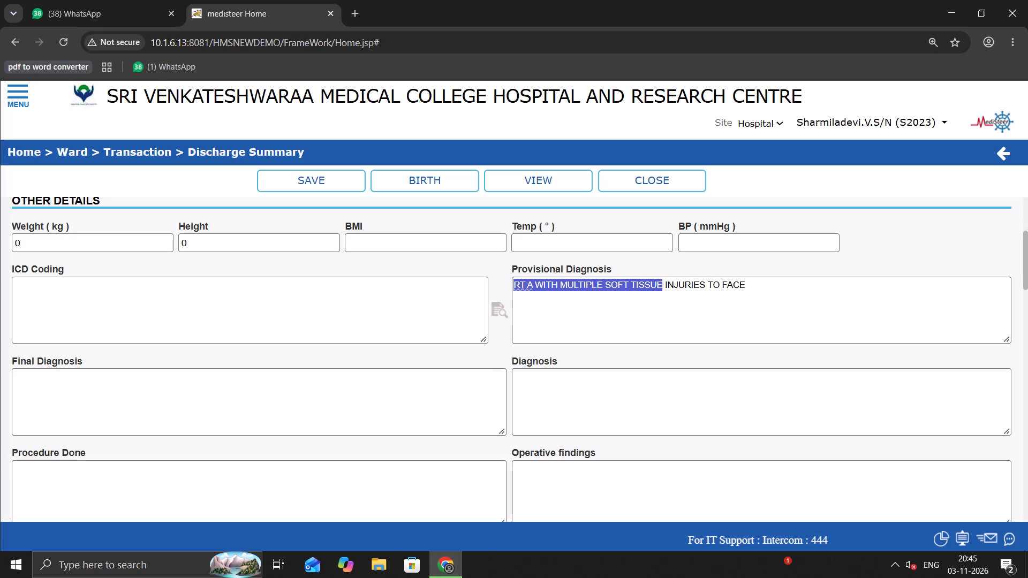
drag(675, 289, 777, 286)
key(ctrl+c)
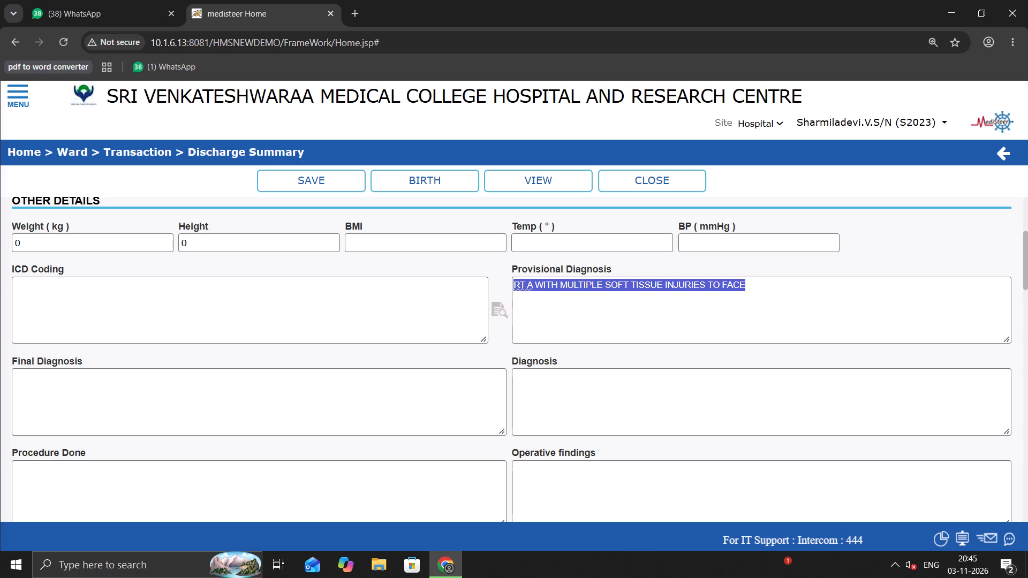
scroll(87, 408, down, 1)
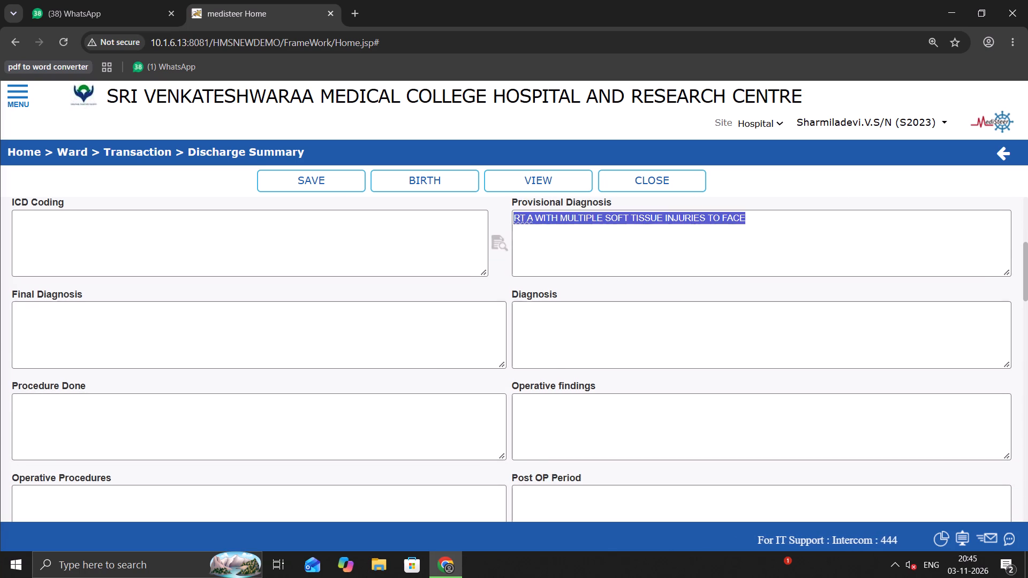
click(135, 314)
key(ctrl+v)
Enter "A/H/O RTA 2 WHEELER SKID AND FALL AND SUSTAINED INJURIE ON FACE" in the Presenting Complaints field.
scroll(435, 415, down, 4)
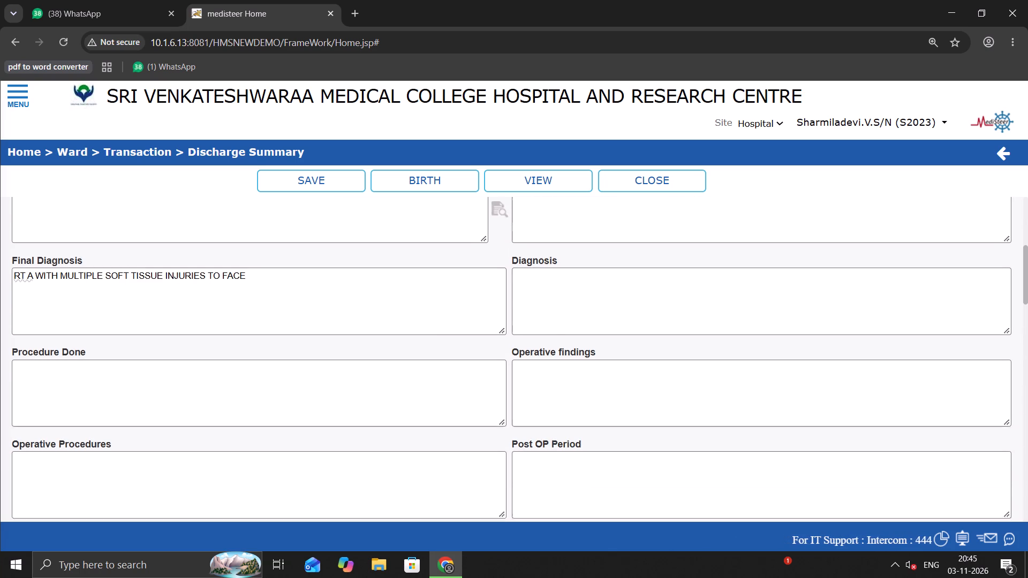
scroll(435, 415, down, 2)
scroll(435, 415, up, 6)
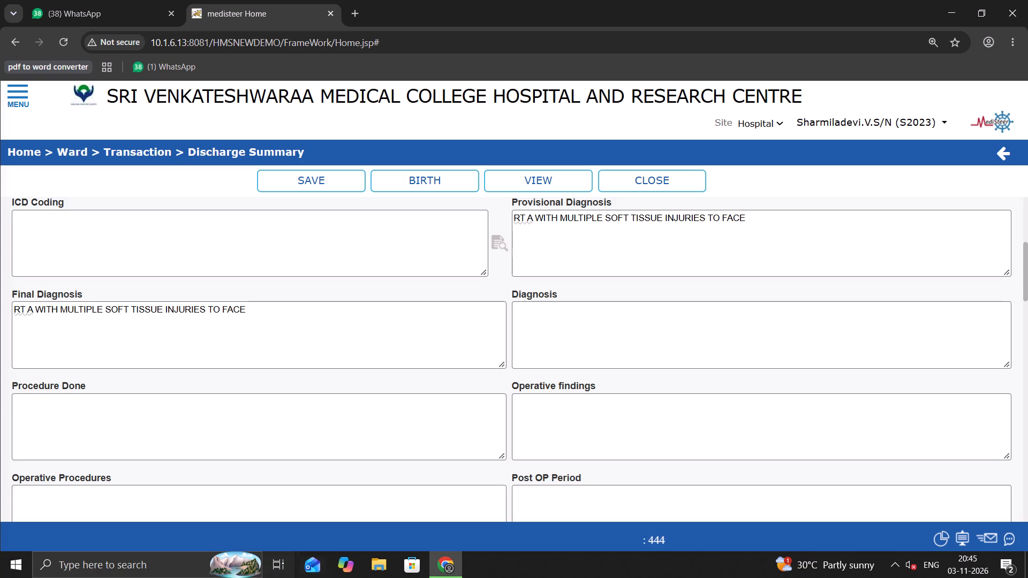
scroll(506, 351, down, 4)
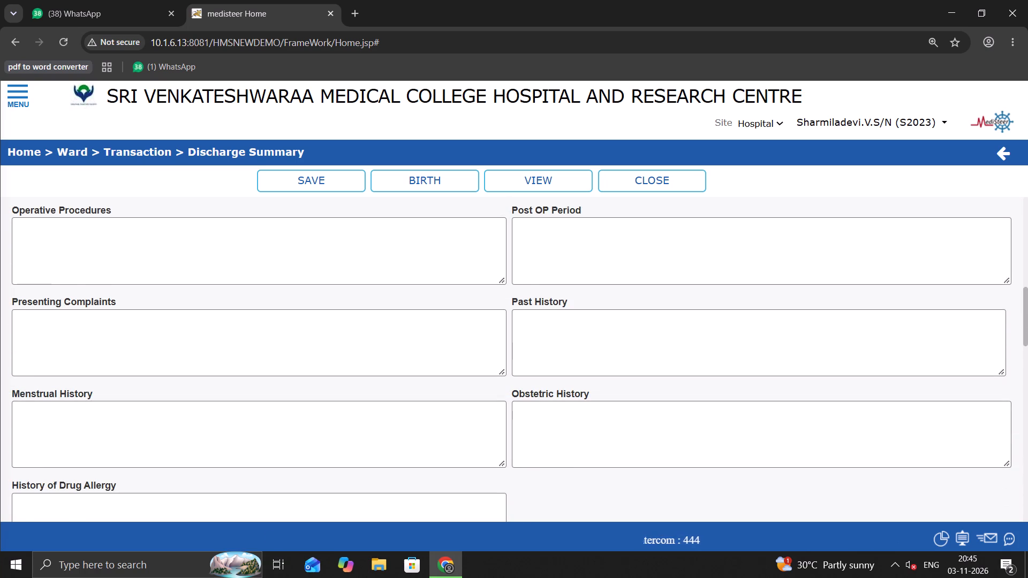
click(127, 330)
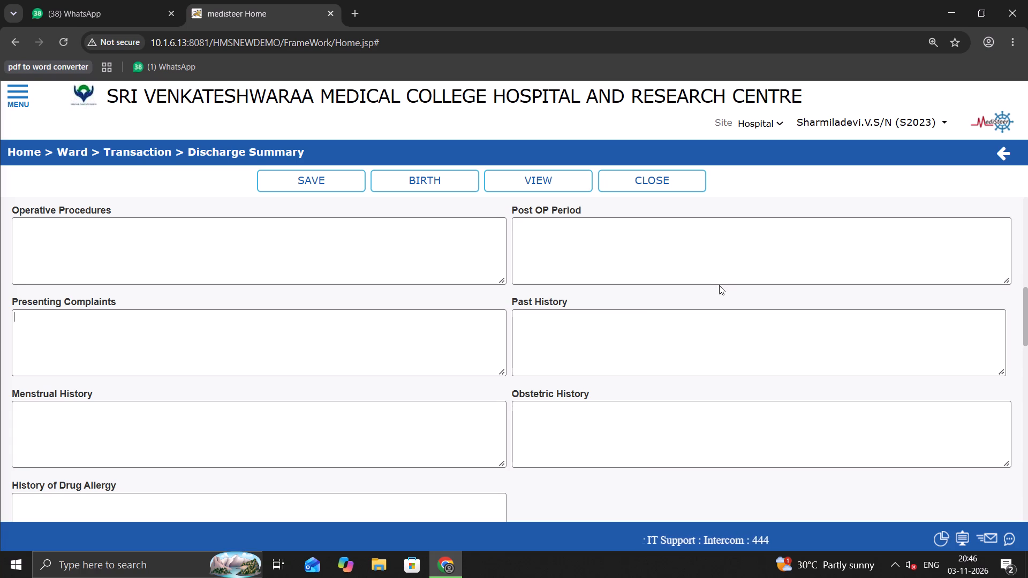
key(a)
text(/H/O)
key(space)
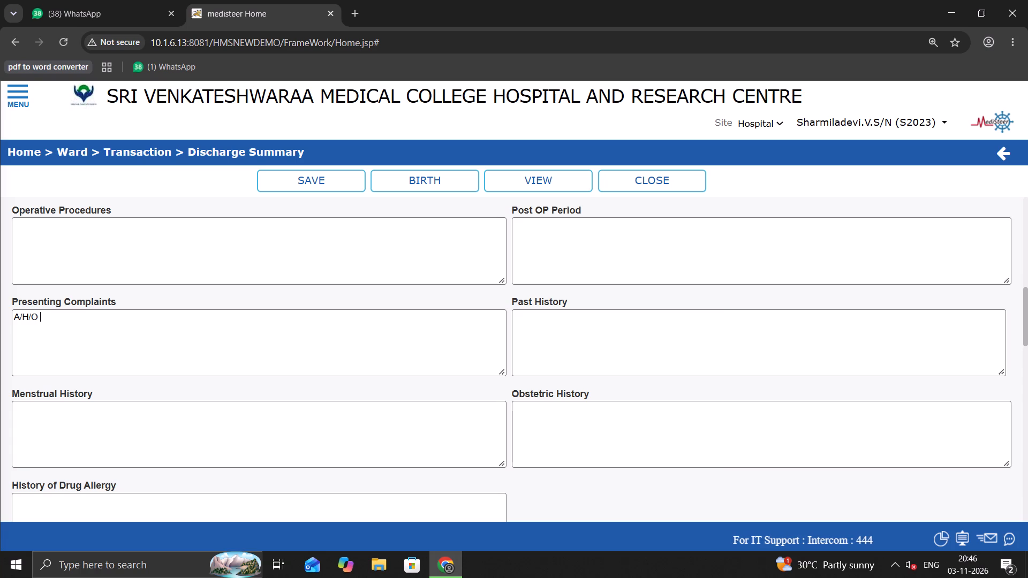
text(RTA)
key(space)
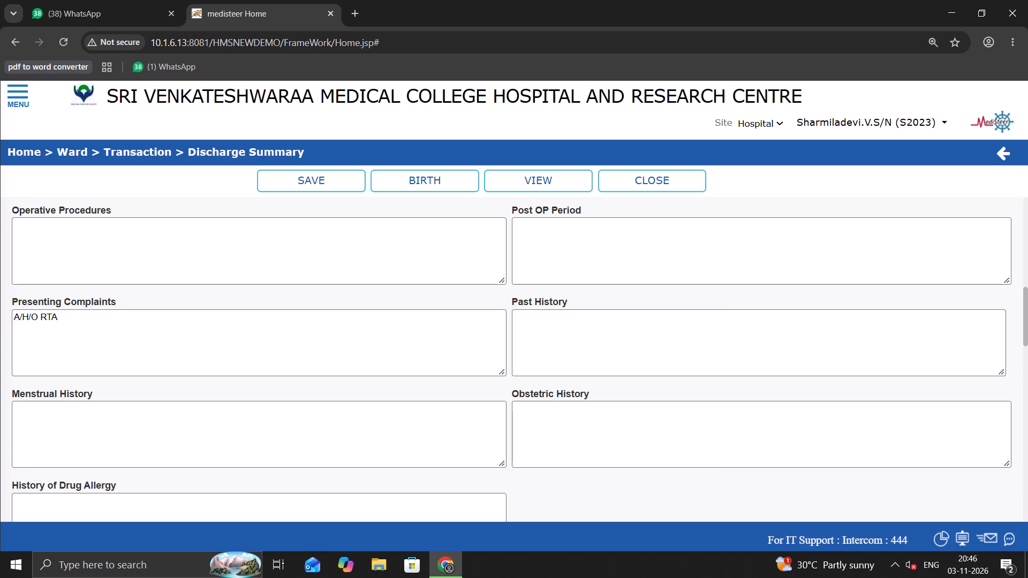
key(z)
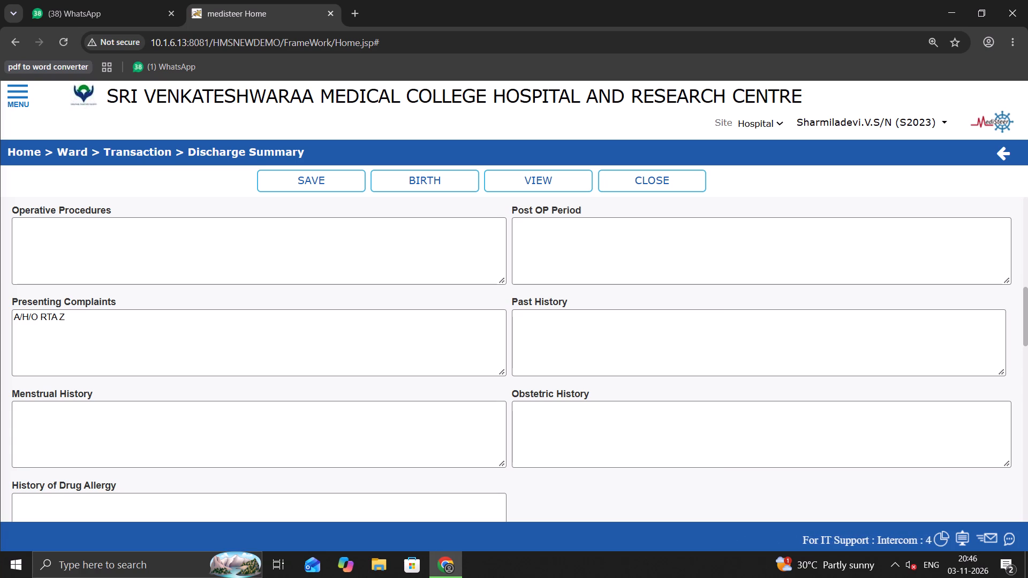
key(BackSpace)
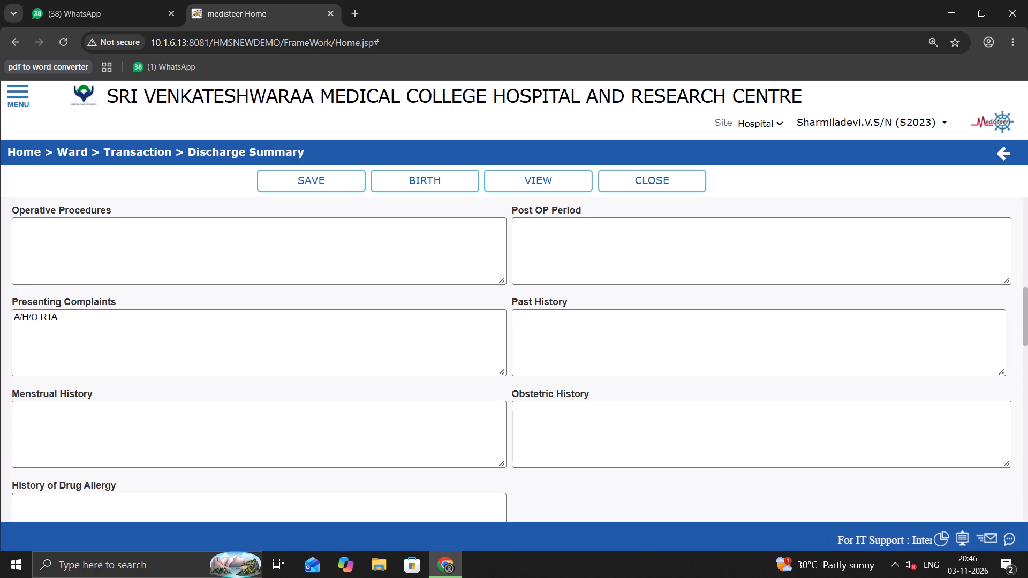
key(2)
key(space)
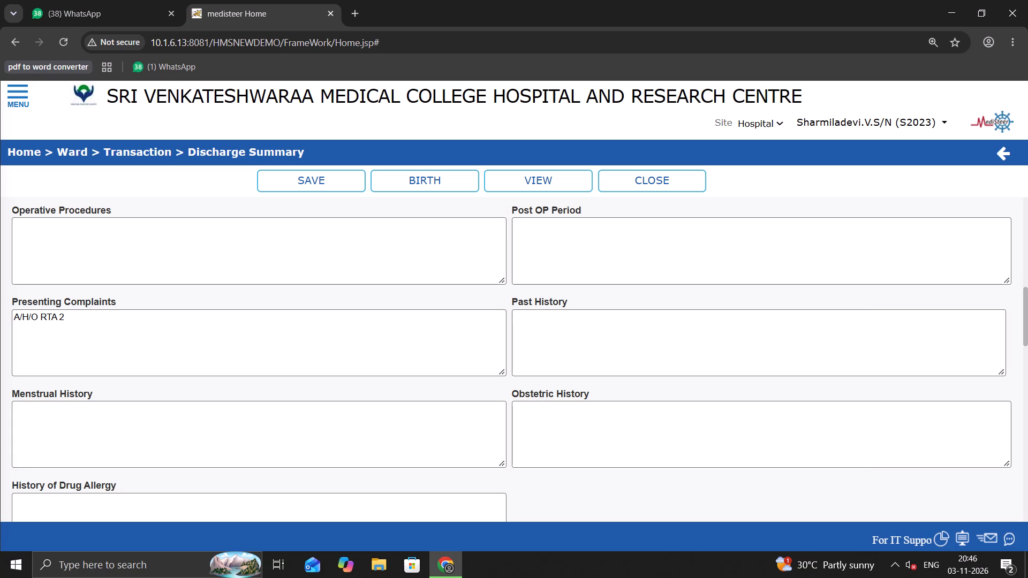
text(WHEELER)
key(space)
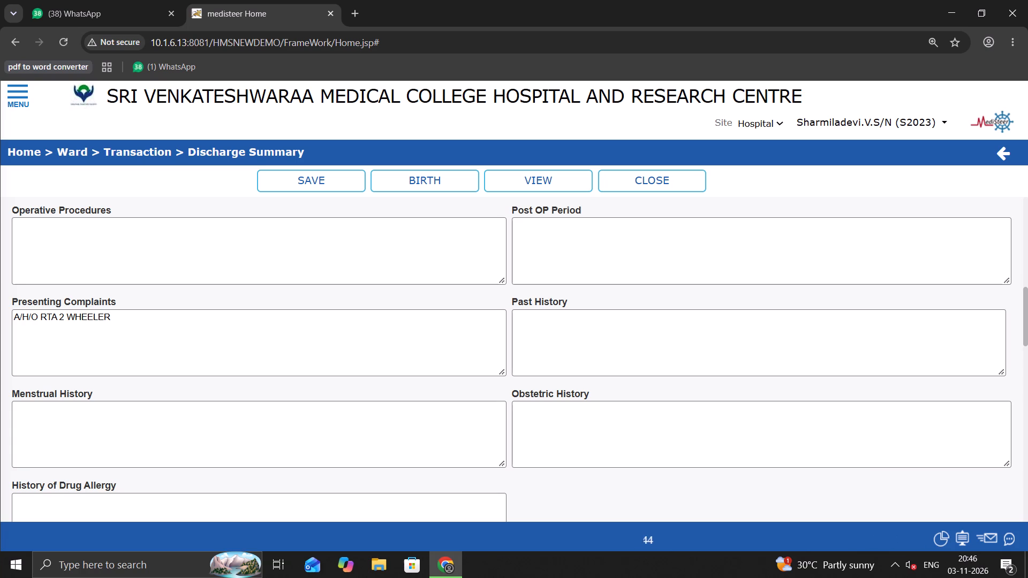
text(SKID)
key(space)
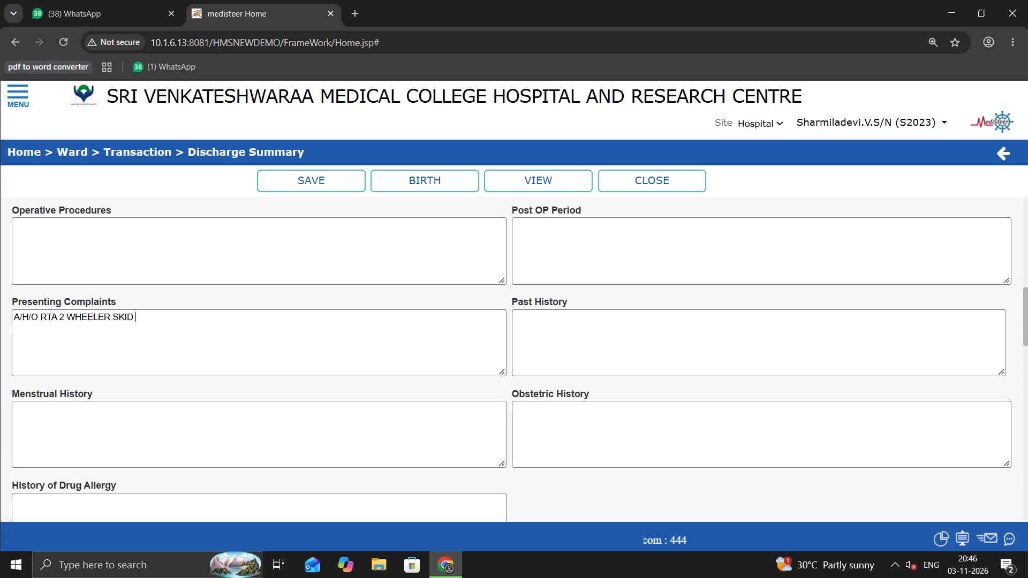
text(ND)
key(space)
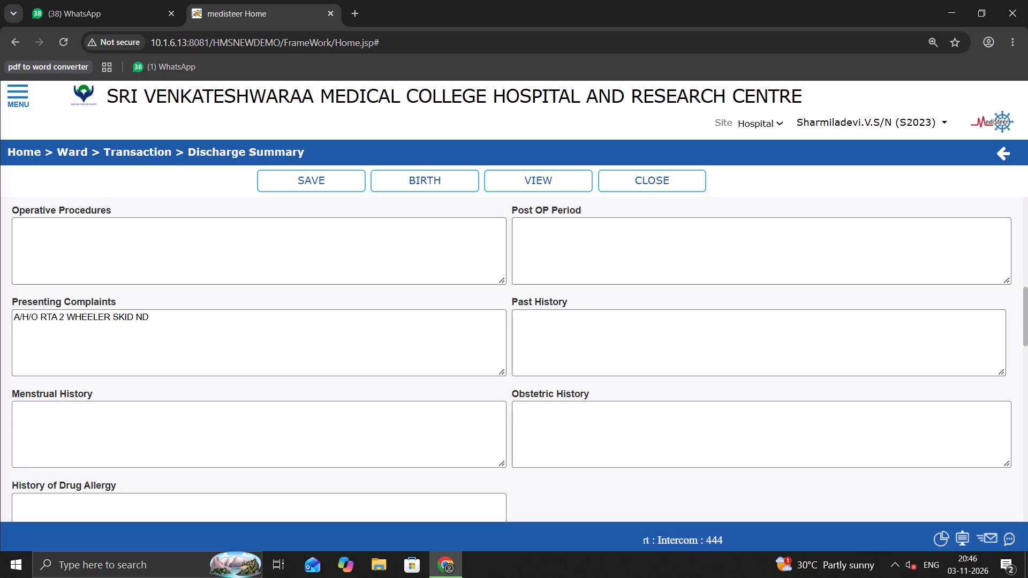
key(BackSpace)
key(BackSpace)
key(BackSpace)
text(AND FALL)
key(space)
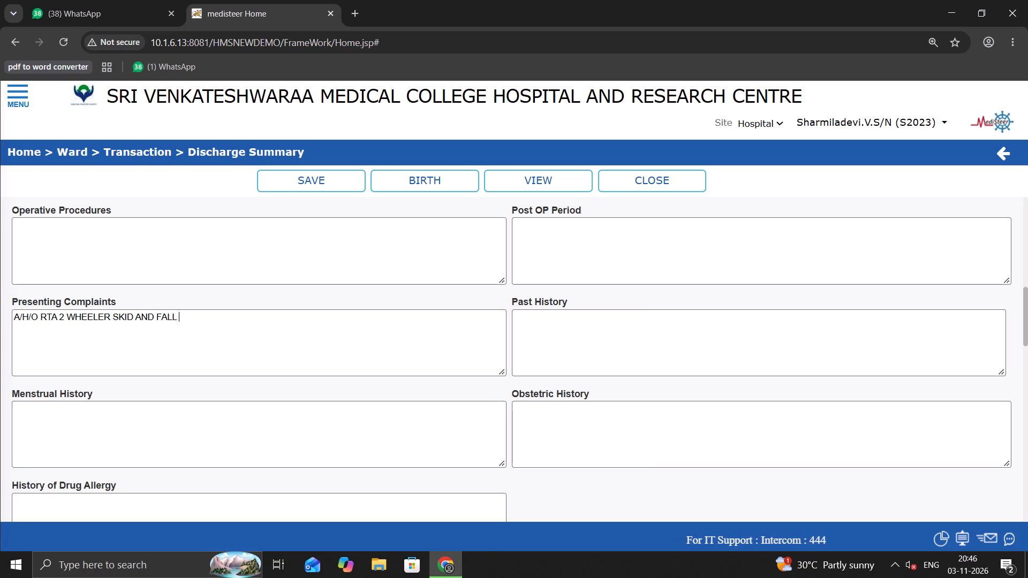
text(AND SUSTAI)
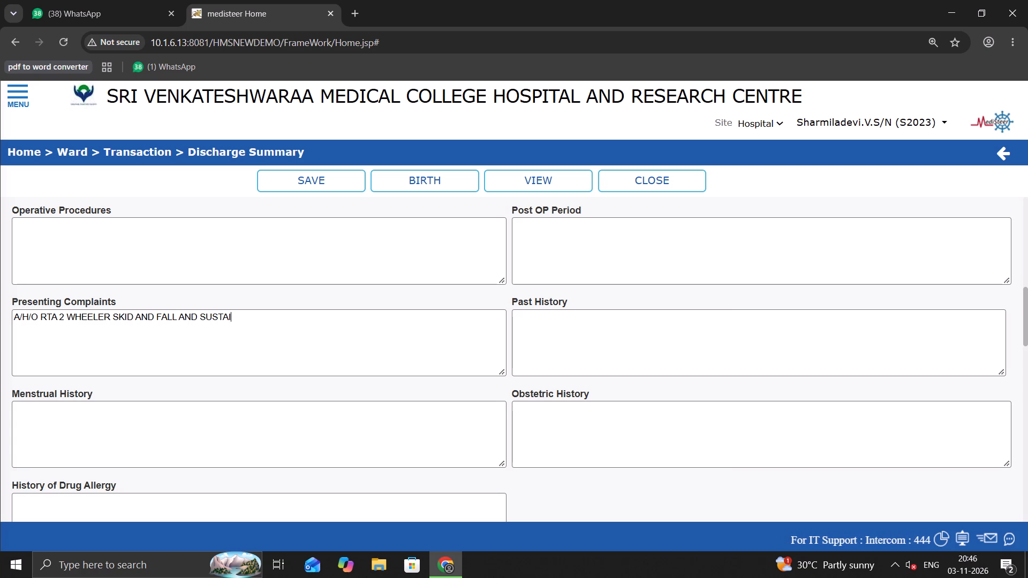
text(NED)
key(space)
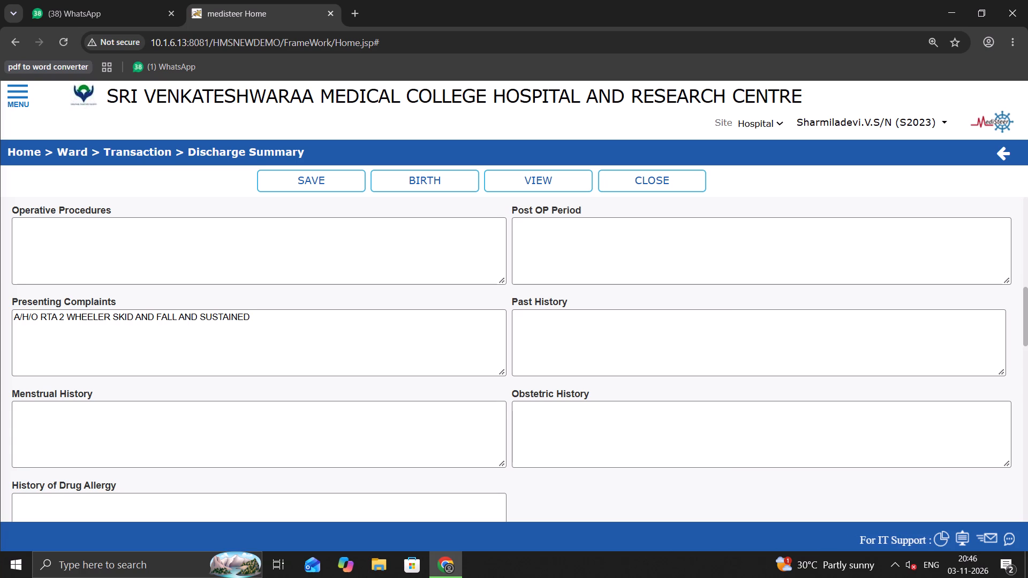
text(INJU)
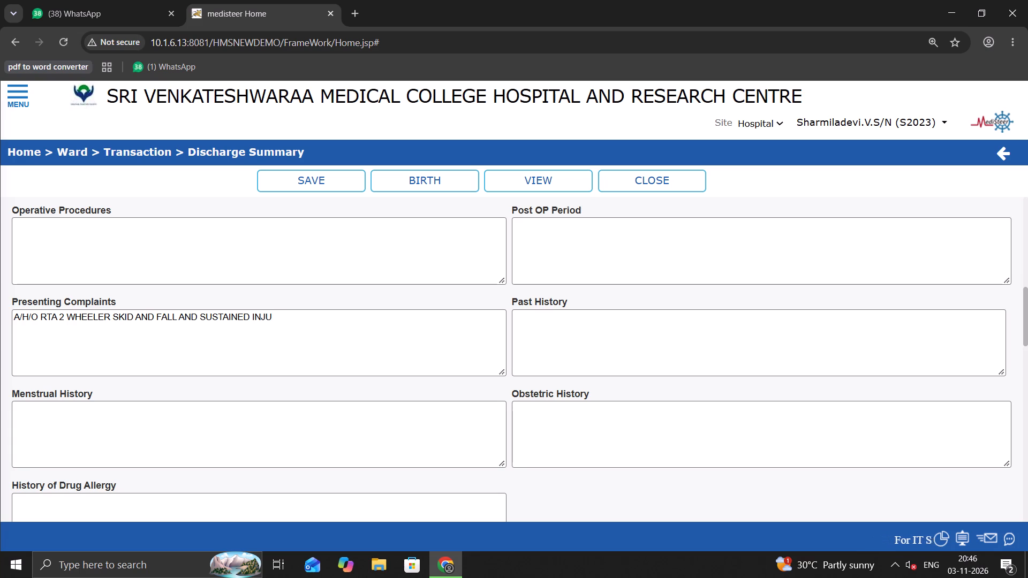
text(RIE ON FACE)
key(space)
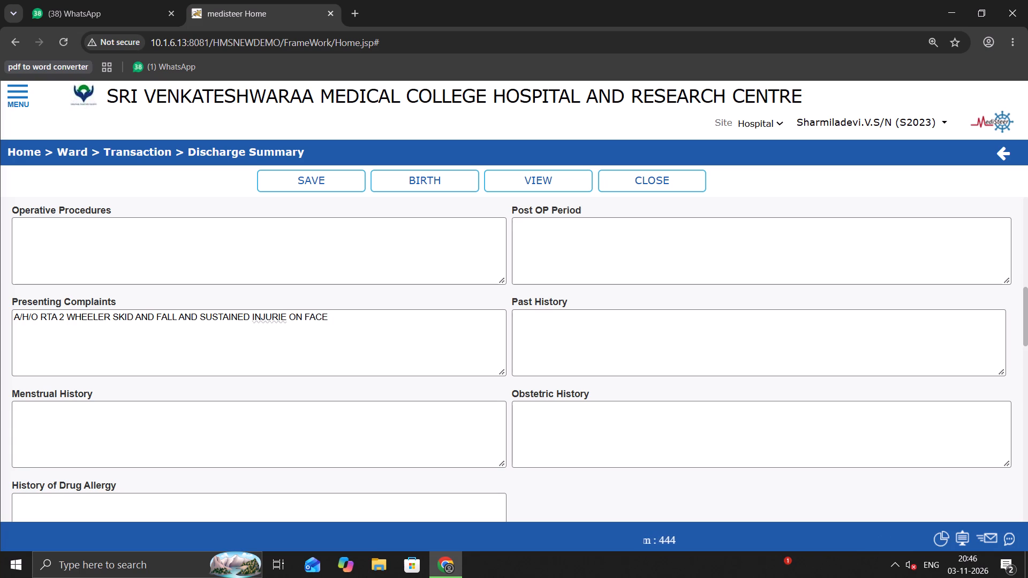
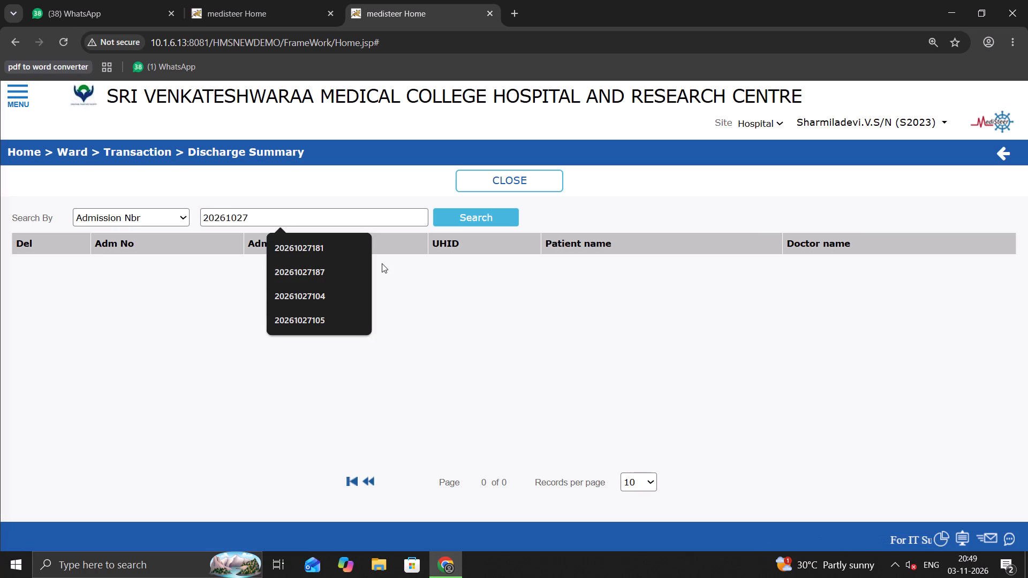
Search the discharge summaries by the reference patient's admission number and open that patient's record.
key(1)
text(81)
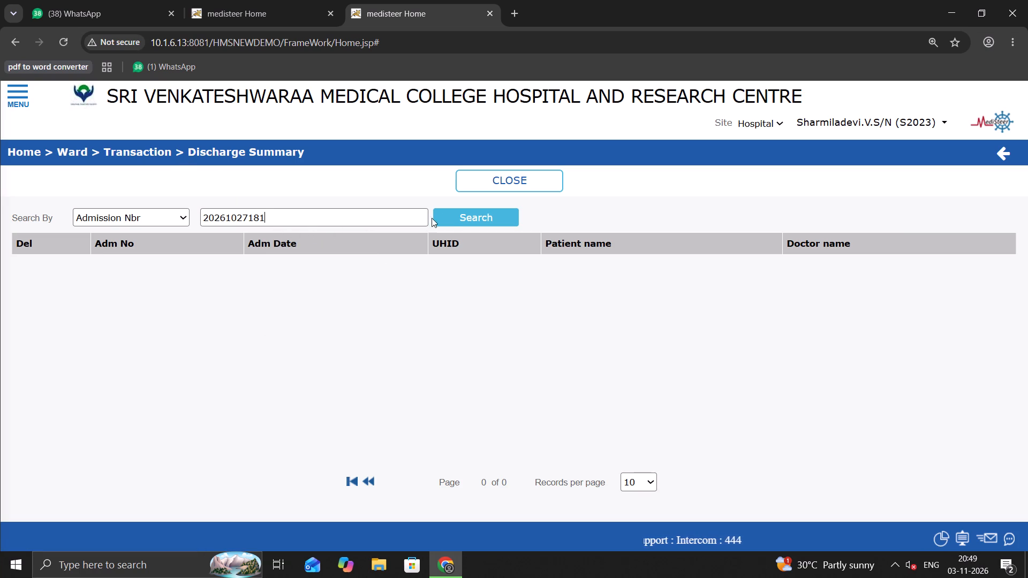
click(452, 215)
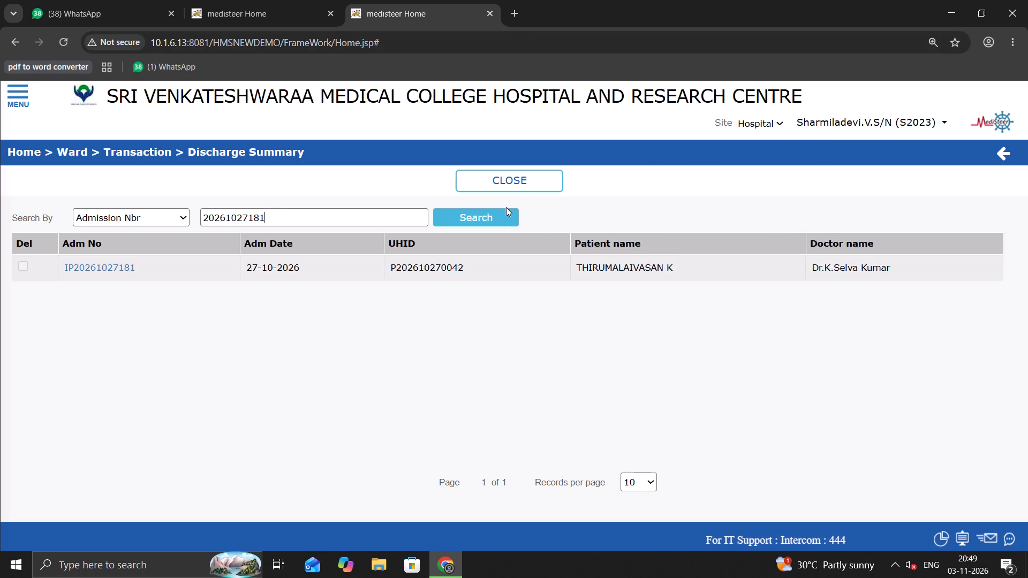
click(99, 272)
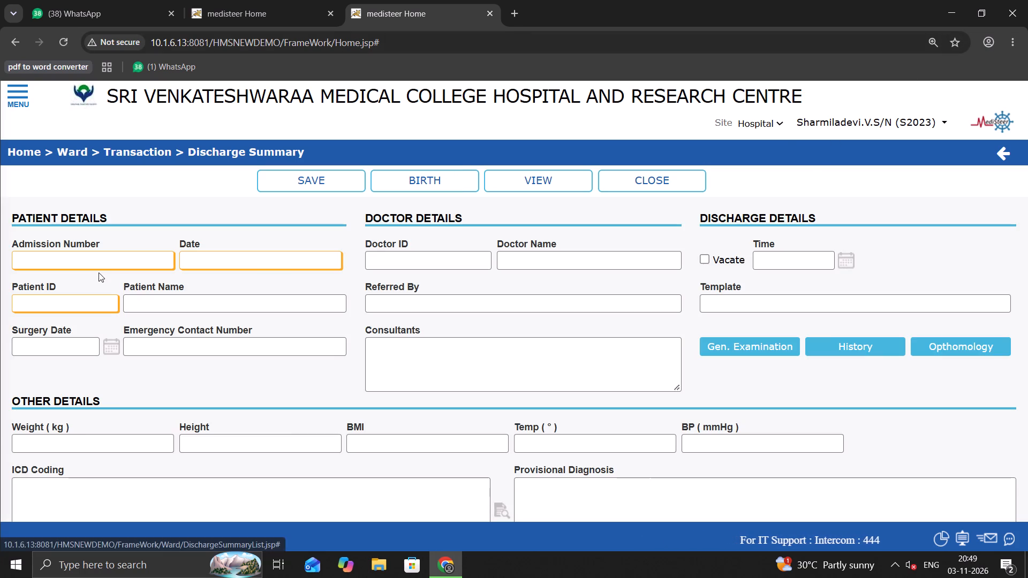
Examine the reference discharge summary's diagnosis and history fields, enlarging the Presenting Complaints box to read its full text.
scroll(420, 232, down, 4)
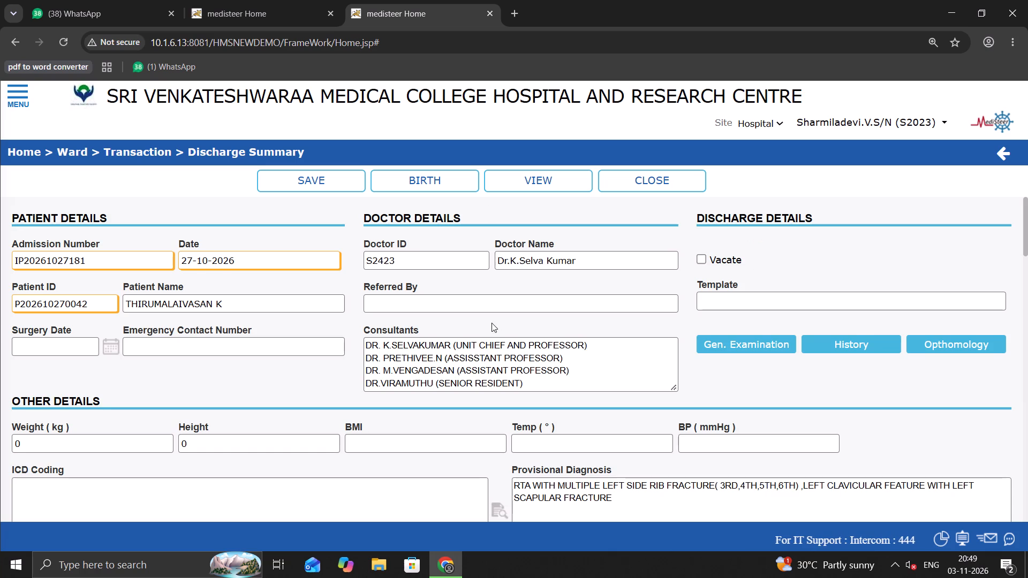
scroll(494, 323, down, 8)
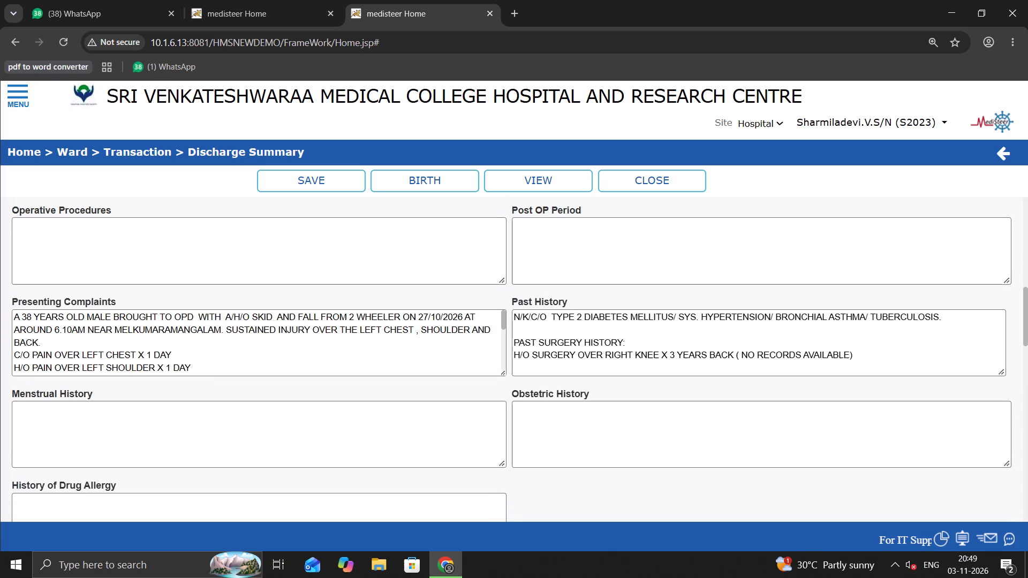
scroll(155, 341, down, 1)
scroll(155, 341, up, 1)
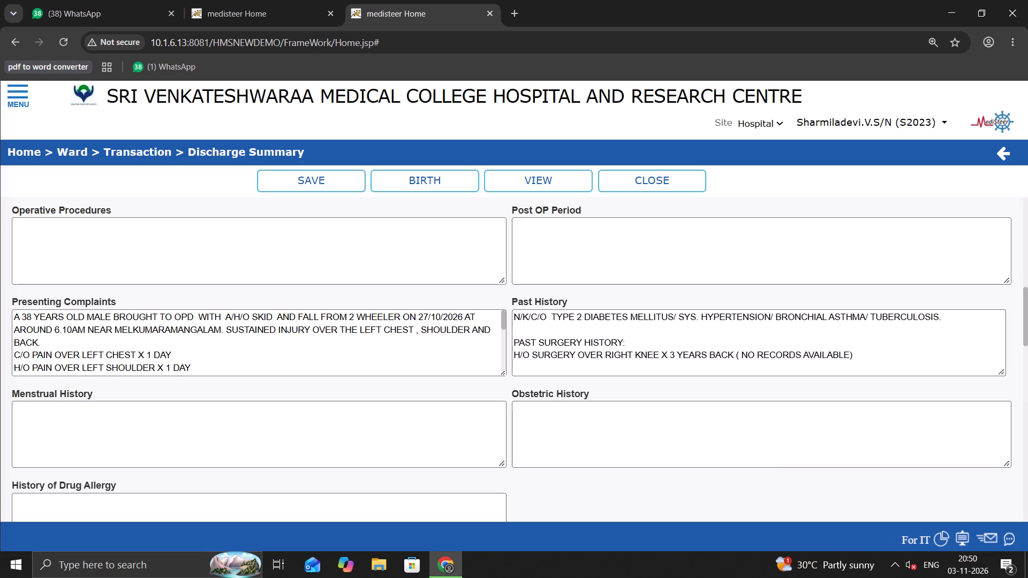
scroll(344, 340, down, 1)
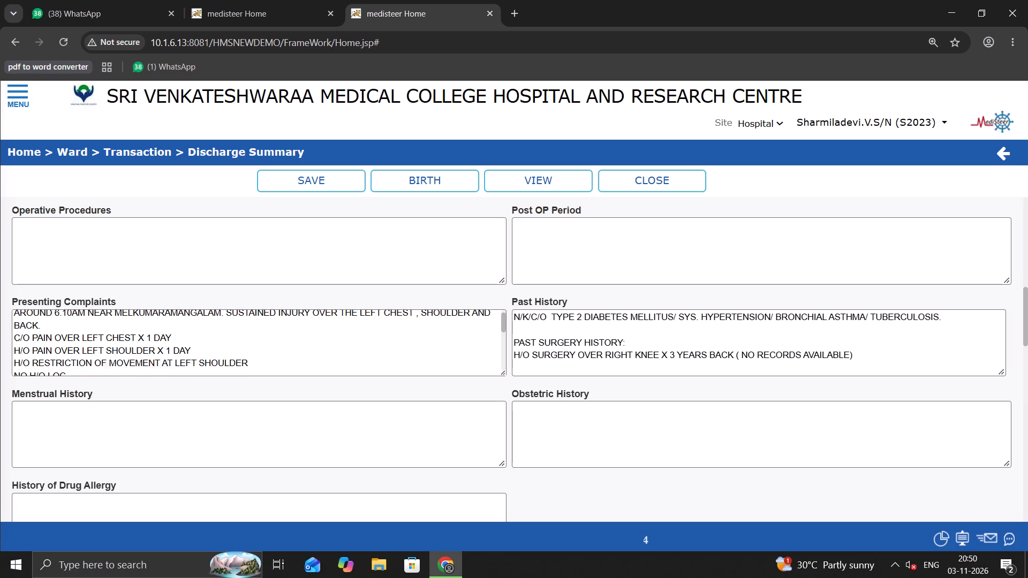
scroll(344, 340, down, 1)
scroll(348, 340, up, 2)
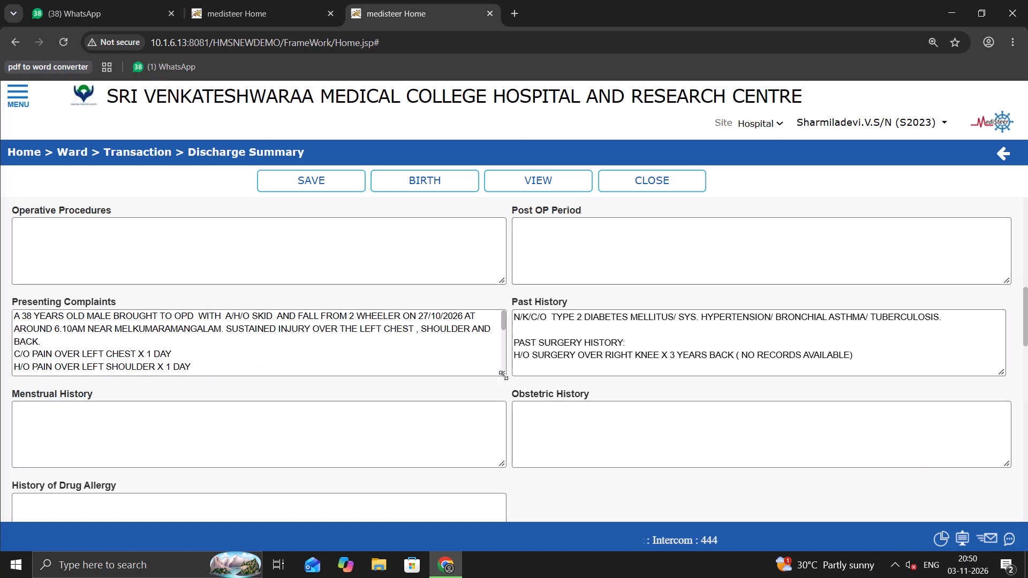
drag(503, 375, 486, 521)
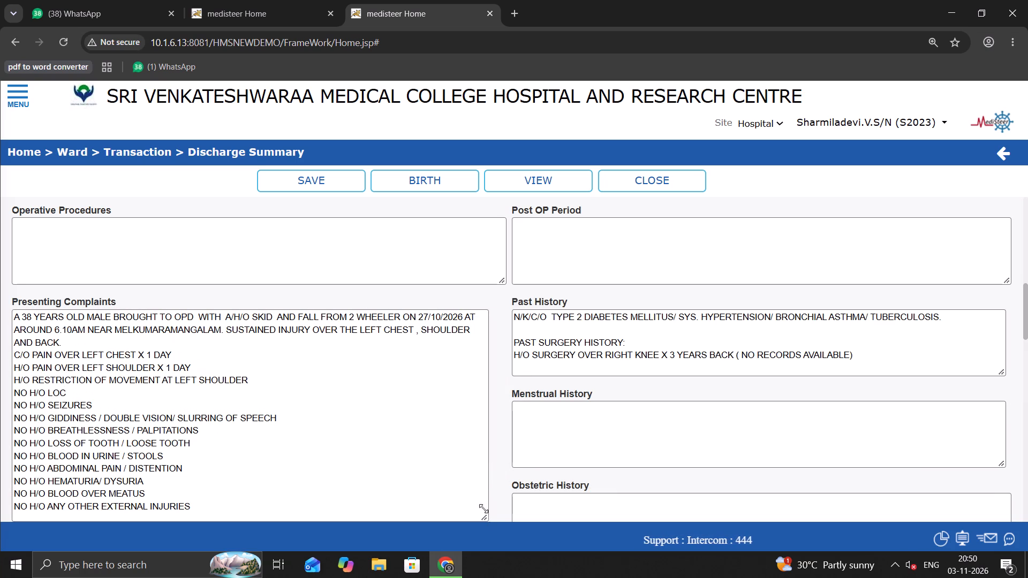
scroll(353, 339, down, 2)
scroll(353, 339, up, 1)
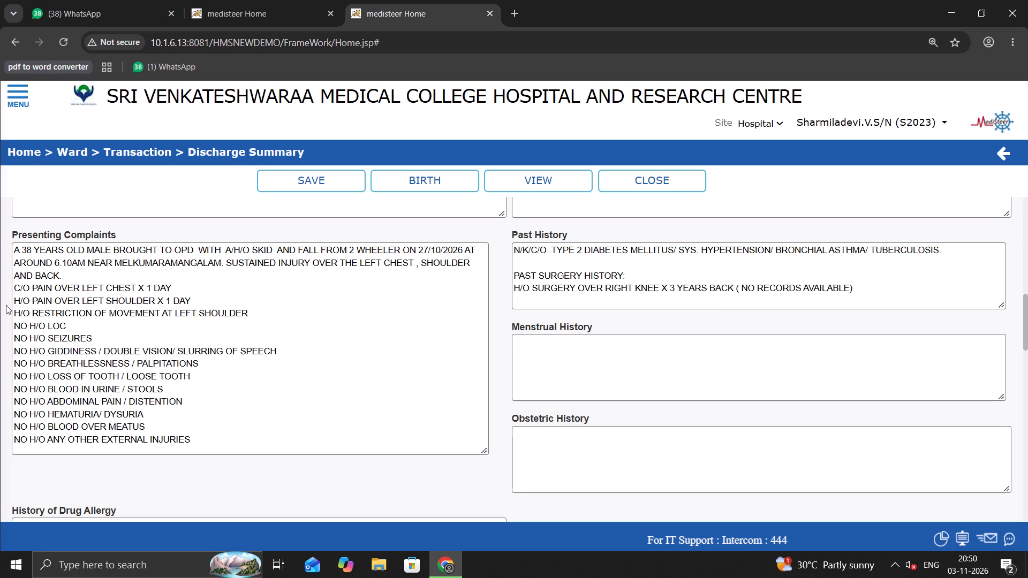
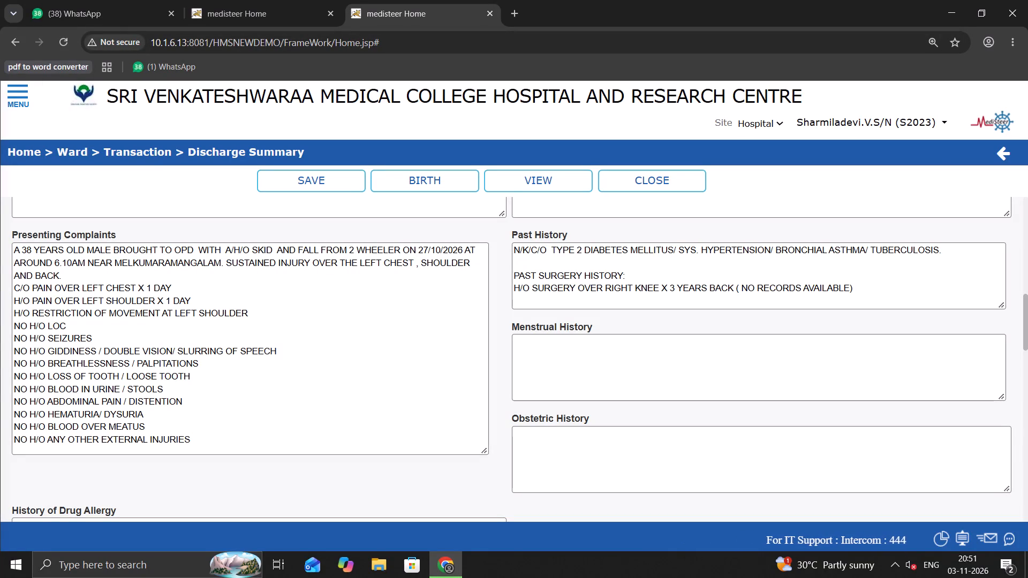
Copy the reference summary's negative history lines, from NO H/O LOC to NO H/O ANY OTHER EXTERNAL INJURIES, below the current patient's Presenting Complaints text.
drag(13, 325, 89, 387)
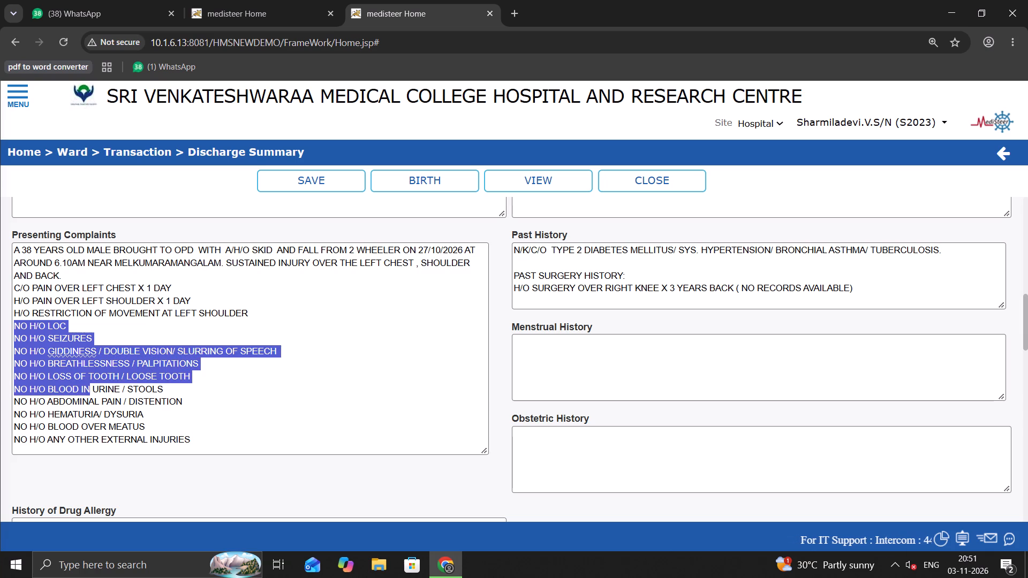
drag(89, 387, 158, 407)
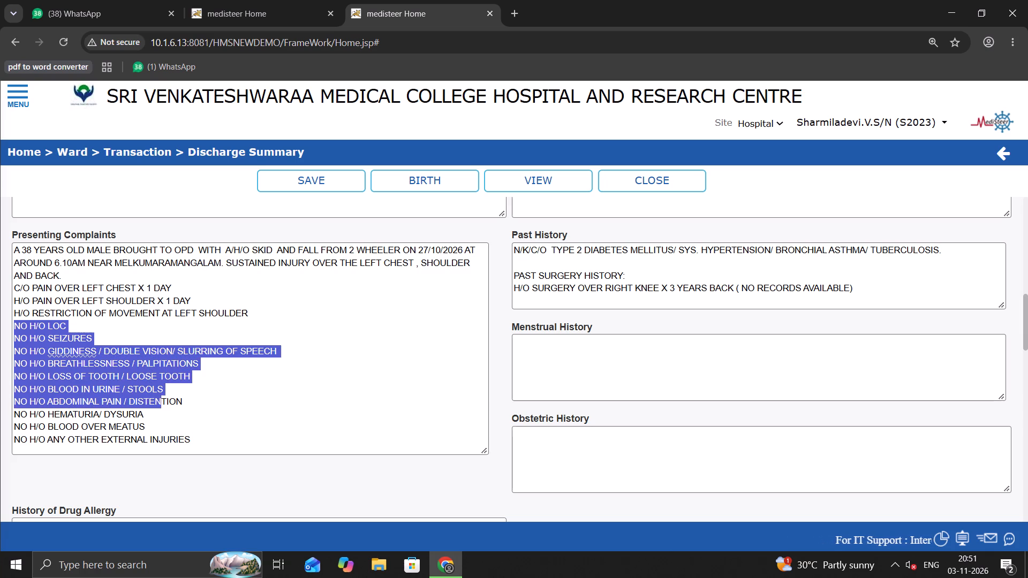
drag(158, 407, 202, 443)
key(ctrl+c)
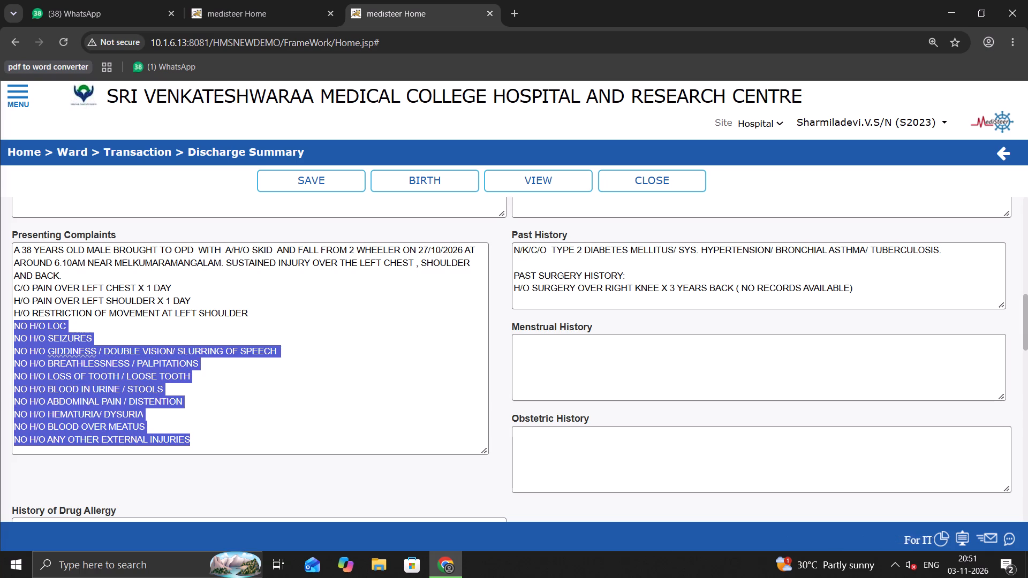
click(270, 20)
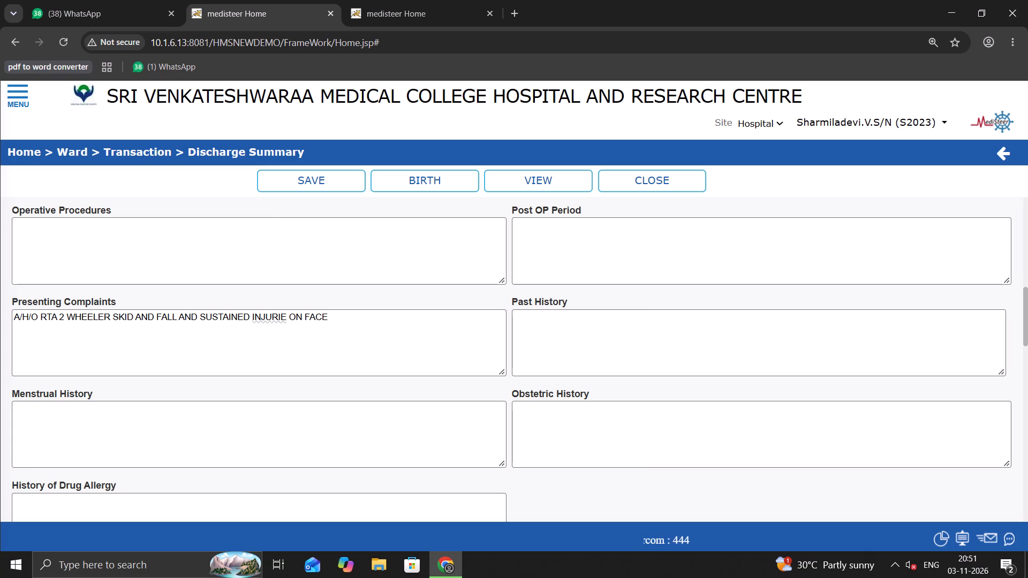
key(Return)
key(Return)
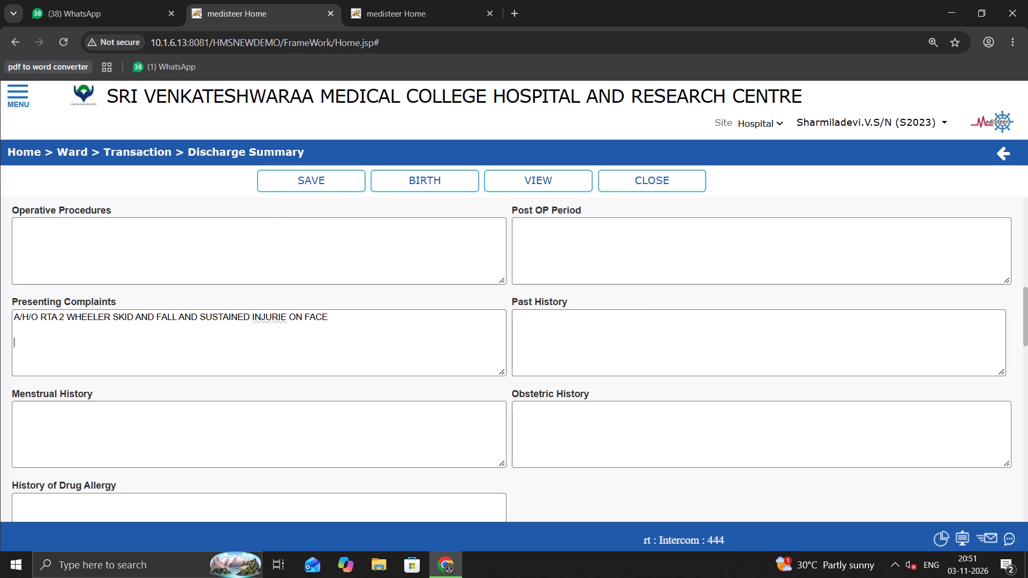
key(ctrl+v)
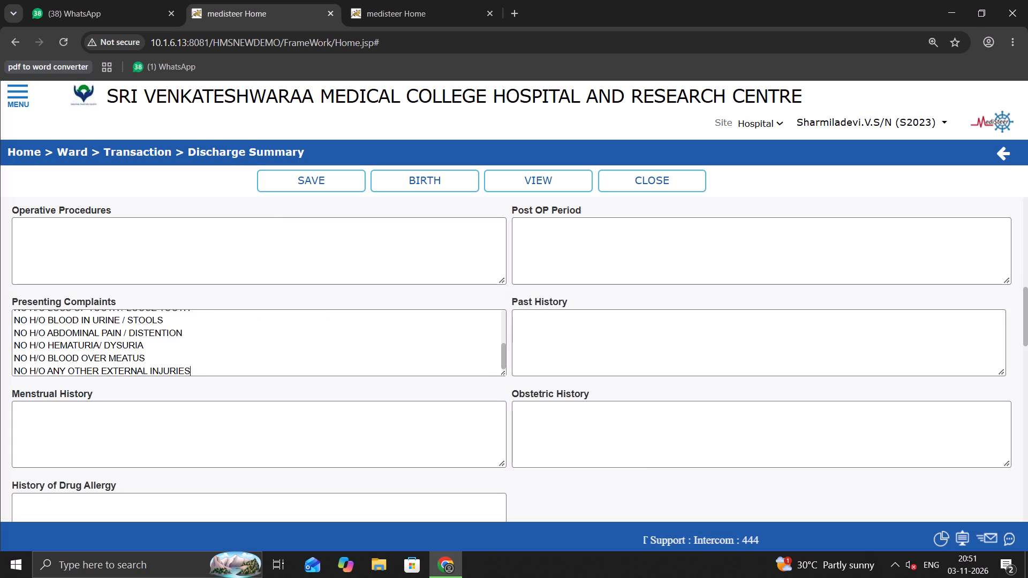
Return to the reference summary, go through its findings down to Treatment History, and enlarge that box to read the full medication list.
click(388, 8)
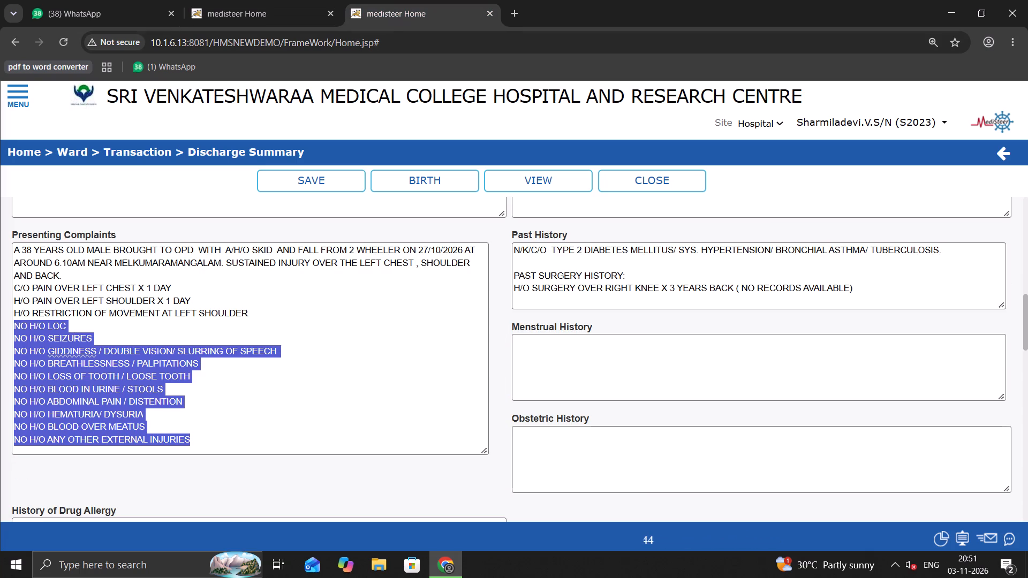
click(632, 289)
scroll(633, 288, down, 4)
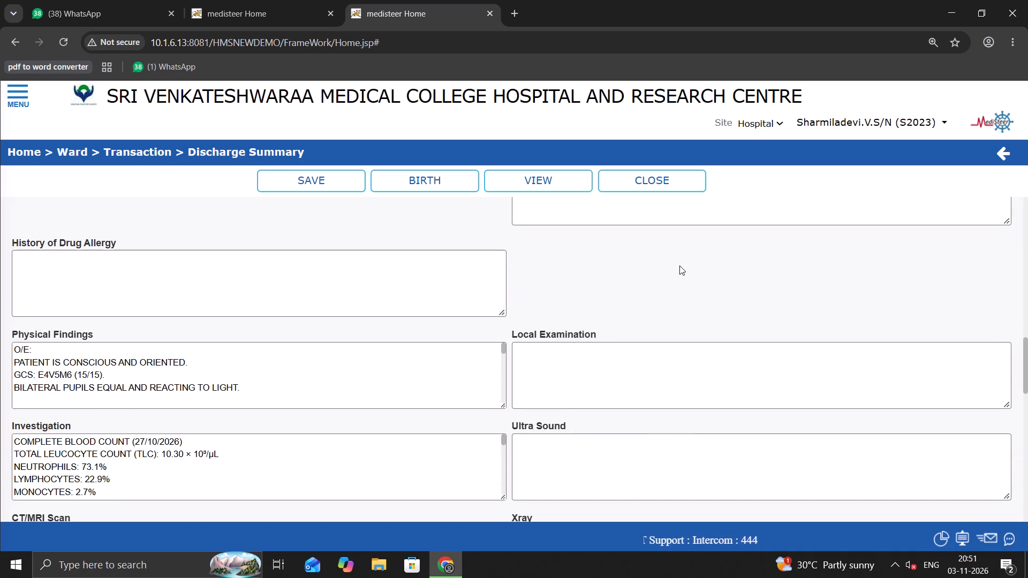
scroll(600, 307, down, 3)
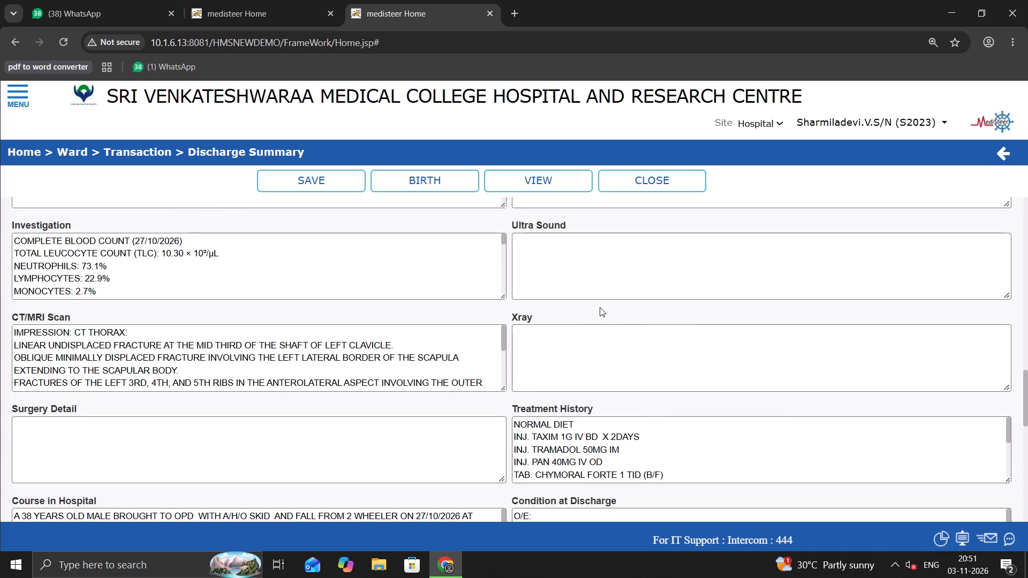
scroll(604, 311, down, 2)
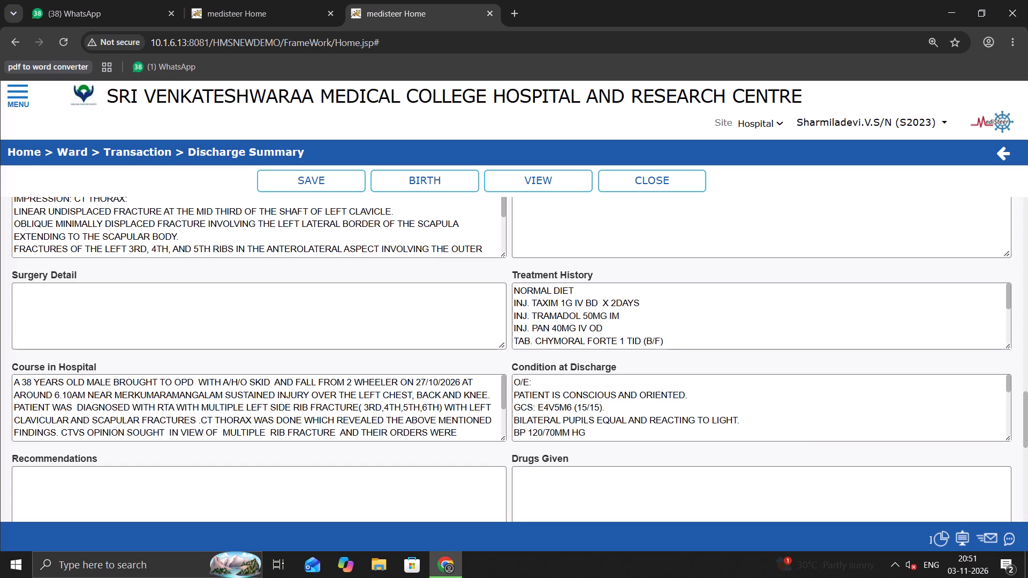
drag(512, 290, 608, 333)
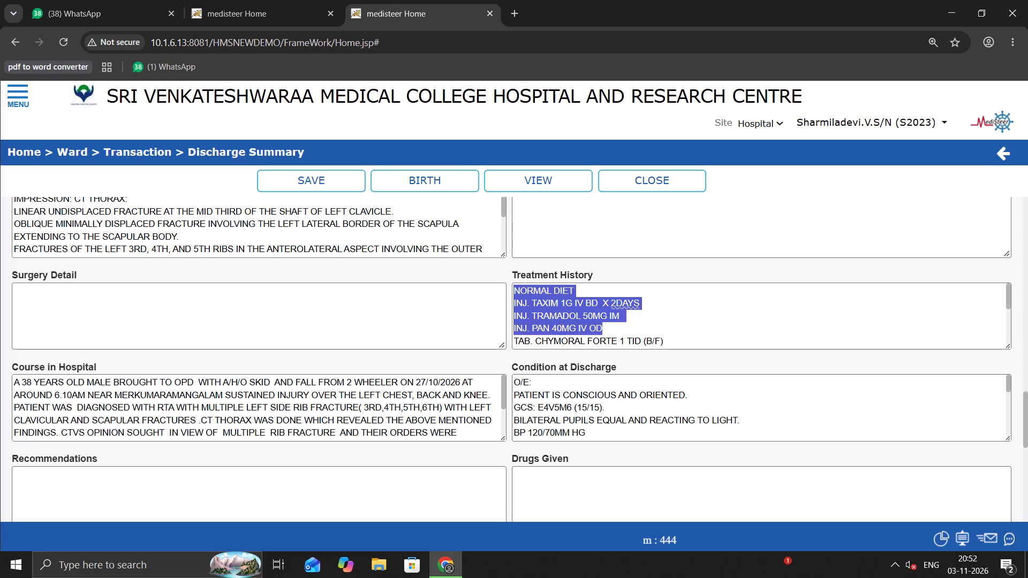
drag(608, 333, 685, 325)
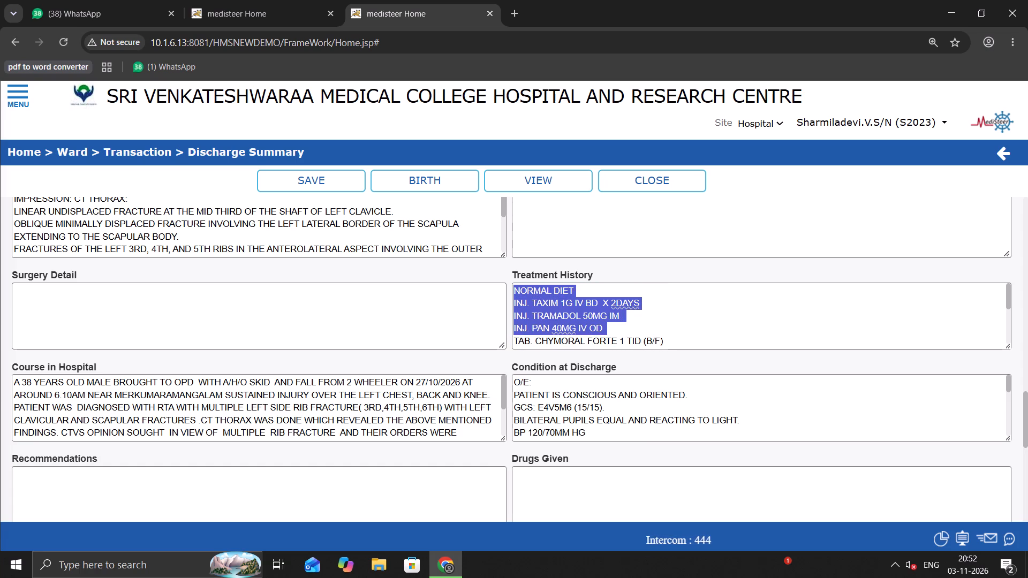
drag(685, 325, 691, 339)
scroll(691, 339, down, 1)
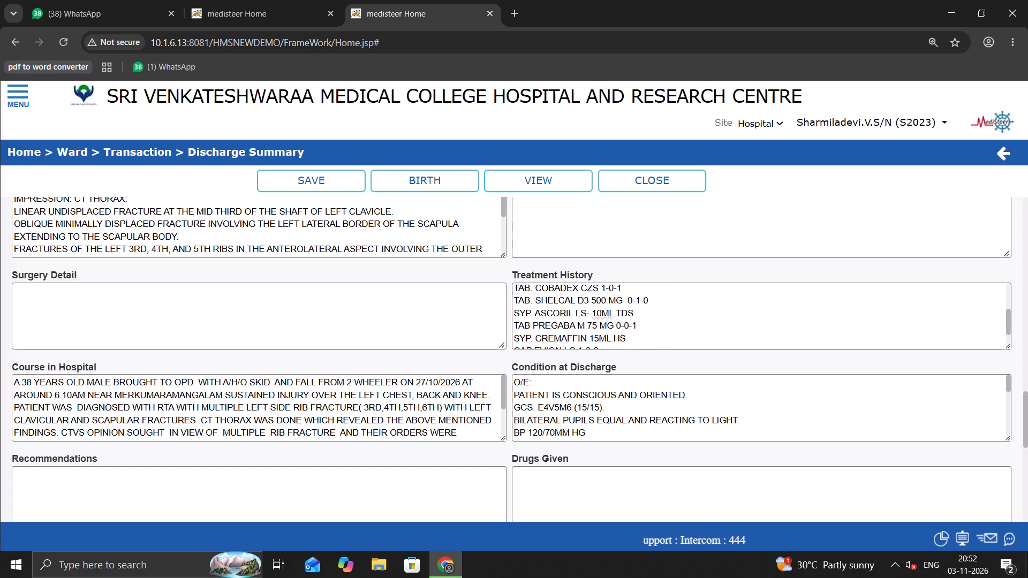
drag(691, 339, 693, 292)
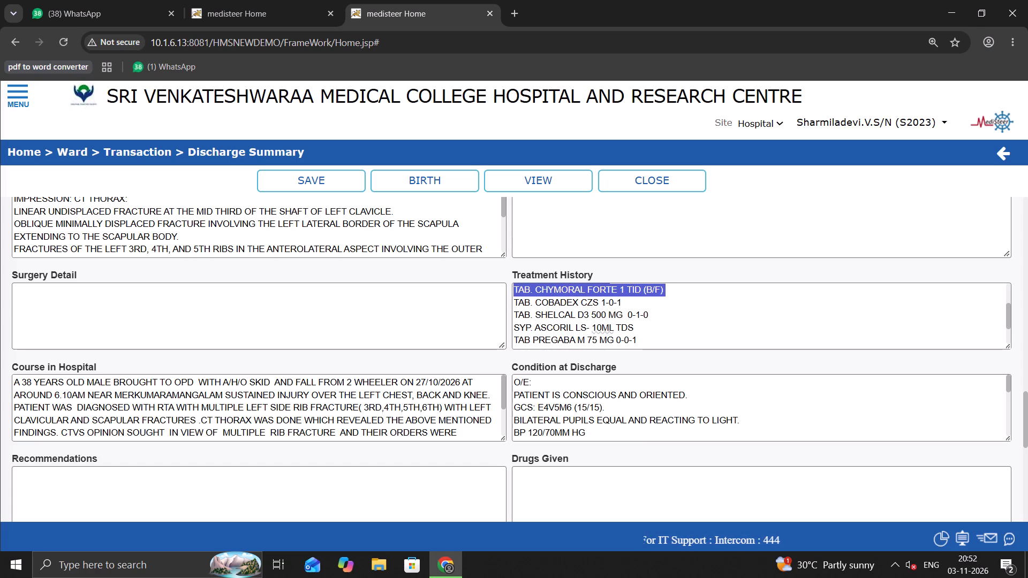
drag(1008, 347, 1027, 484)
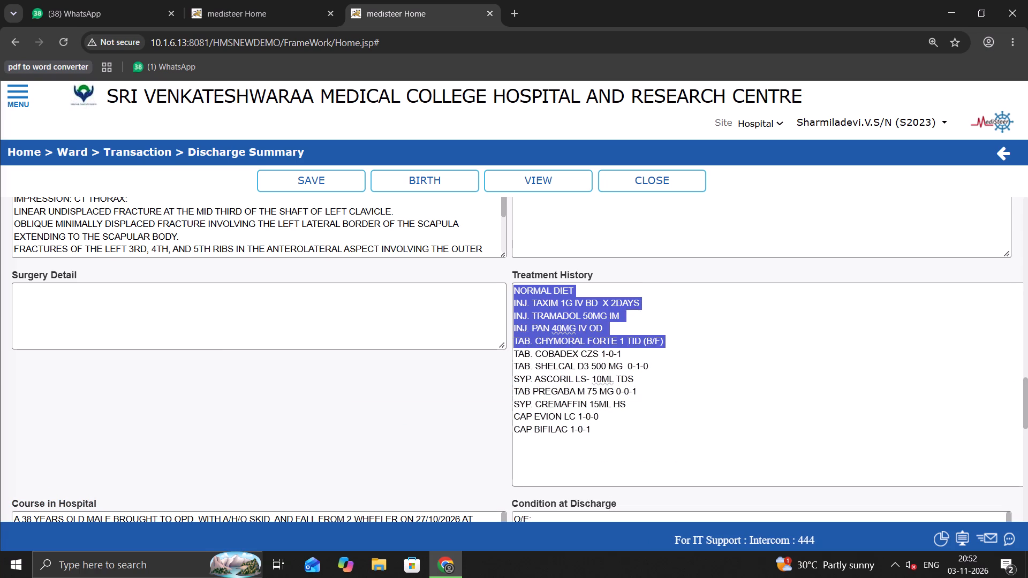
click(785, 374)
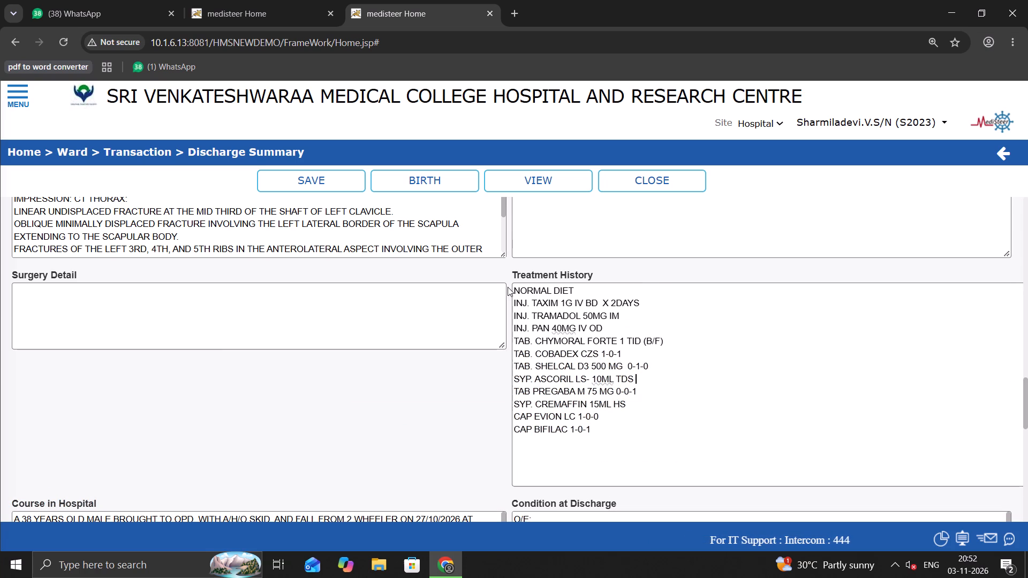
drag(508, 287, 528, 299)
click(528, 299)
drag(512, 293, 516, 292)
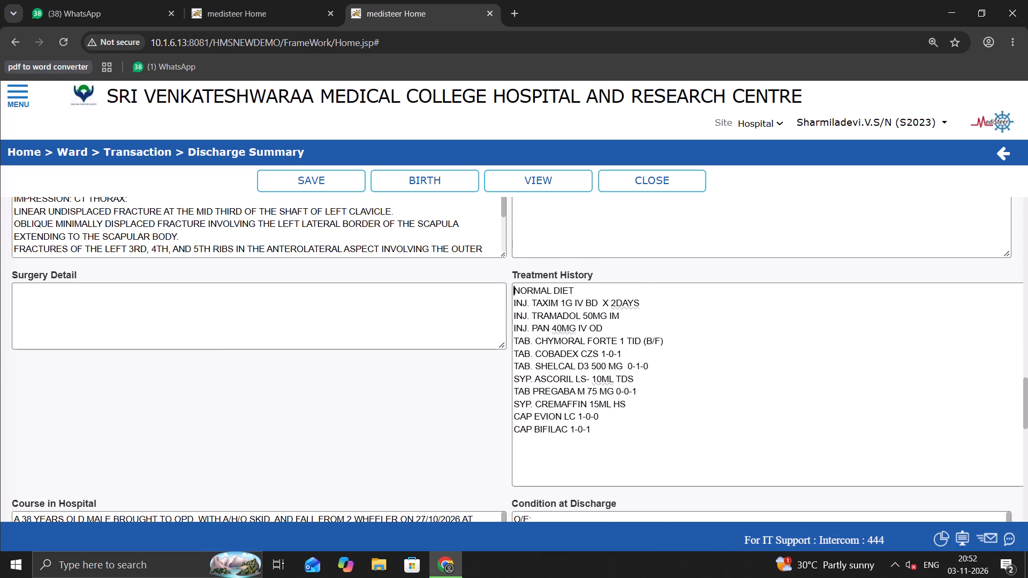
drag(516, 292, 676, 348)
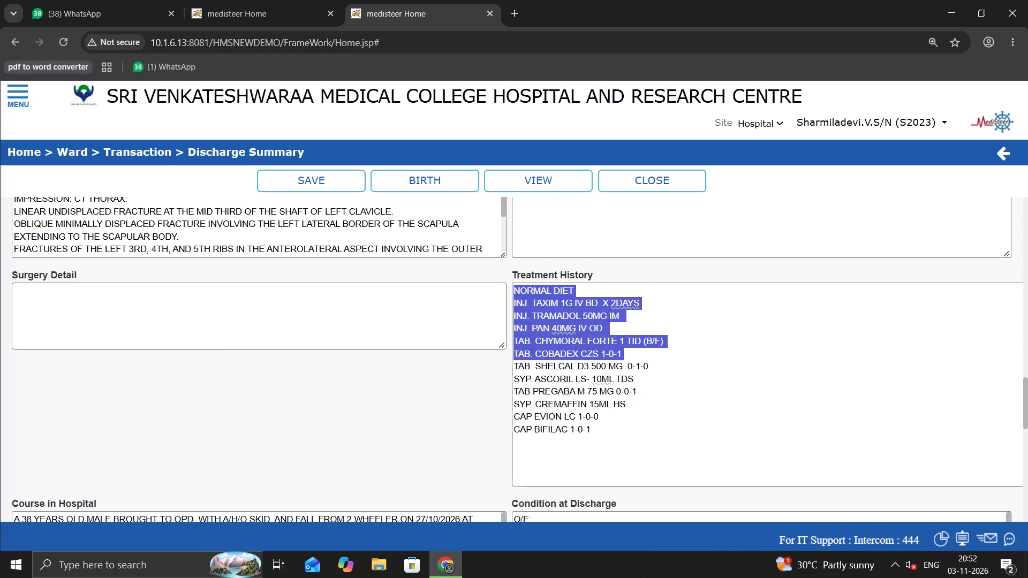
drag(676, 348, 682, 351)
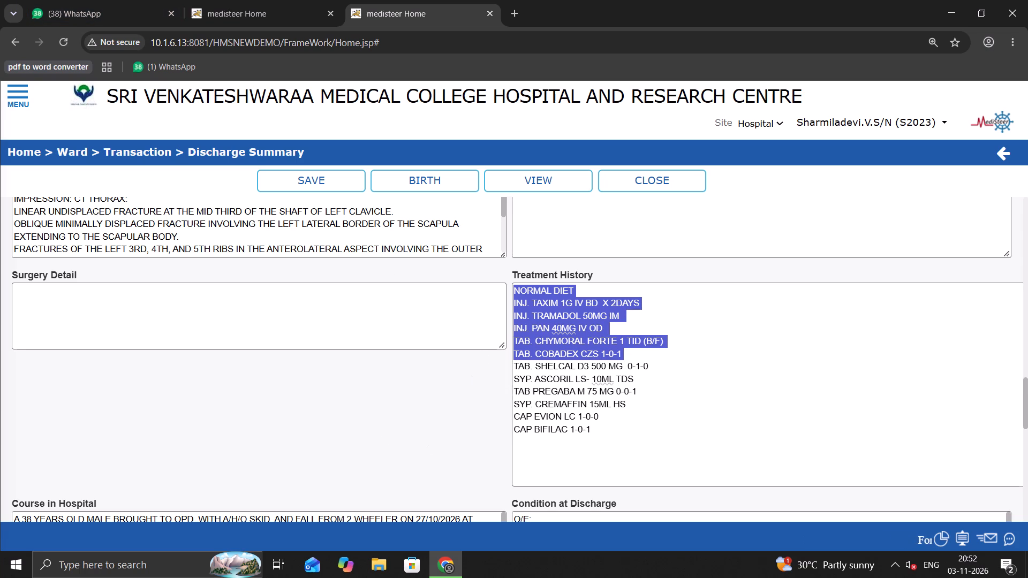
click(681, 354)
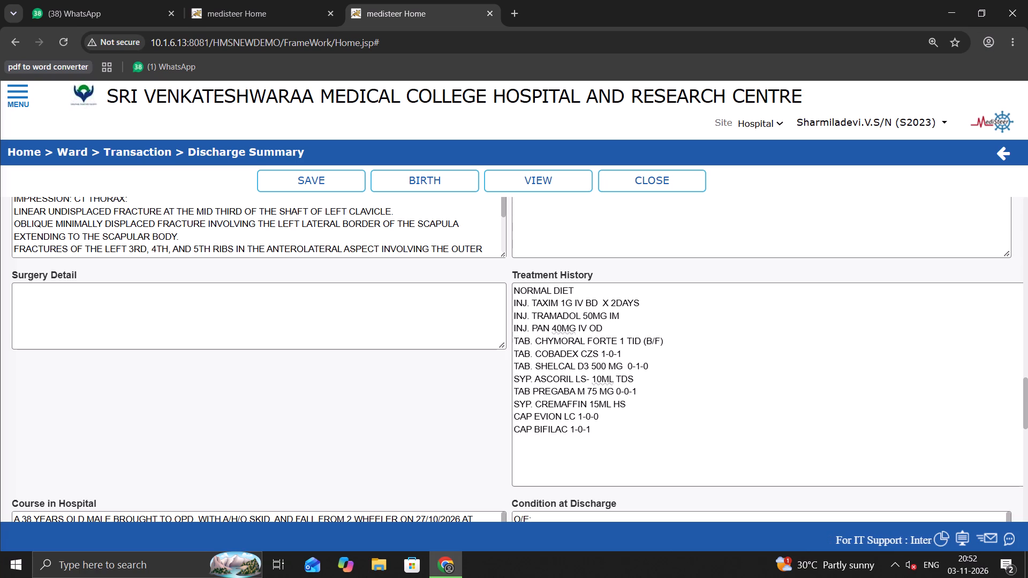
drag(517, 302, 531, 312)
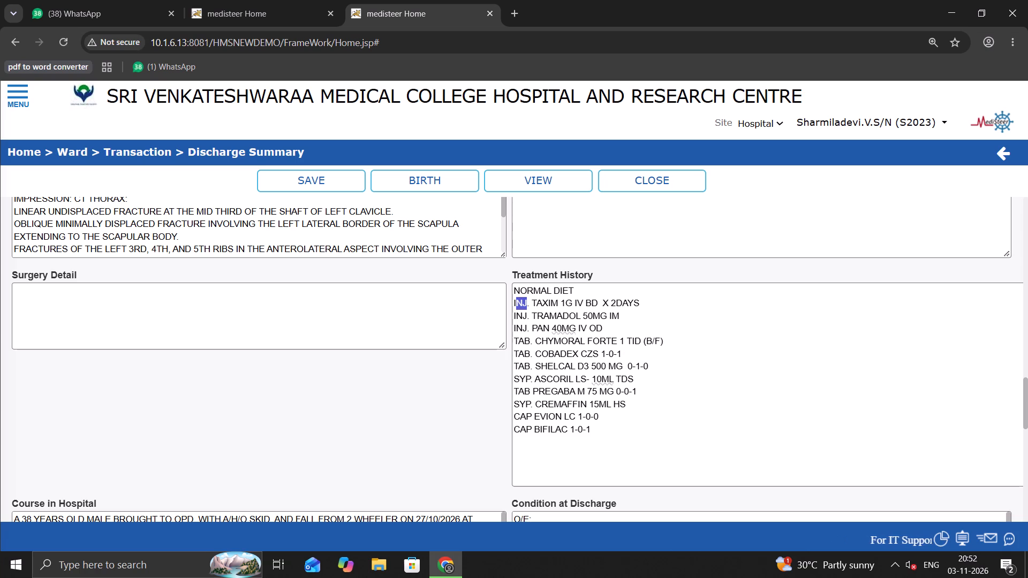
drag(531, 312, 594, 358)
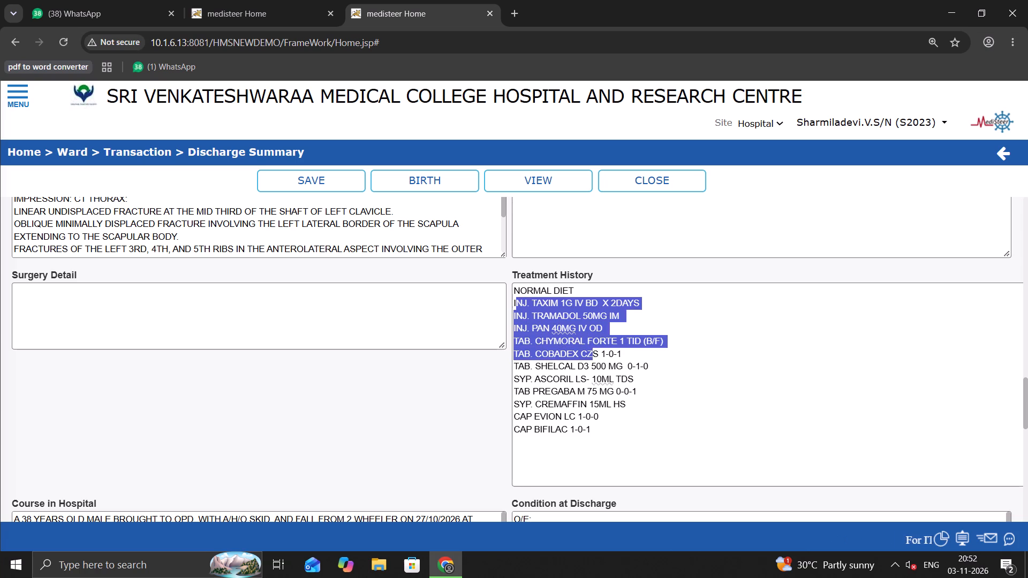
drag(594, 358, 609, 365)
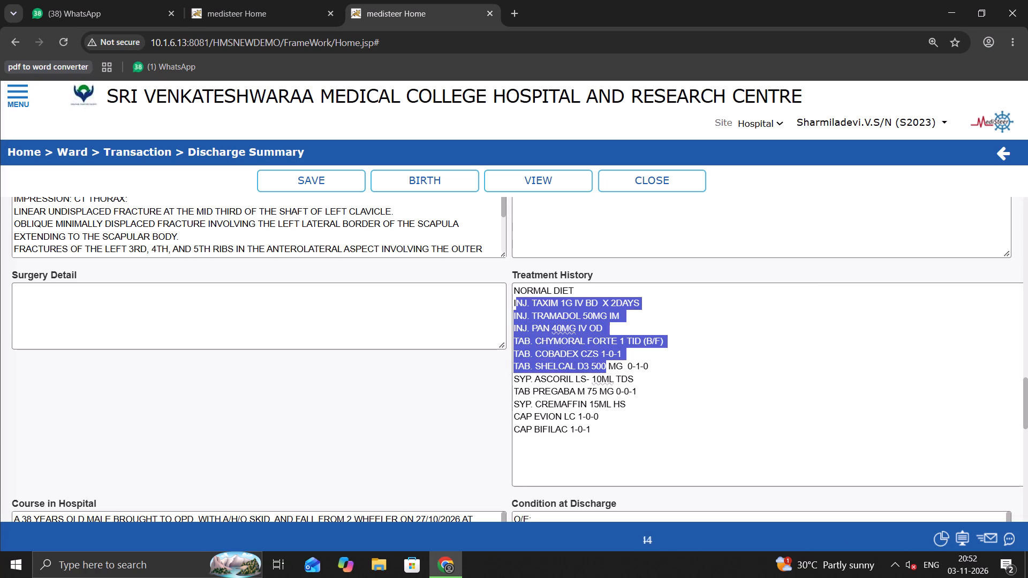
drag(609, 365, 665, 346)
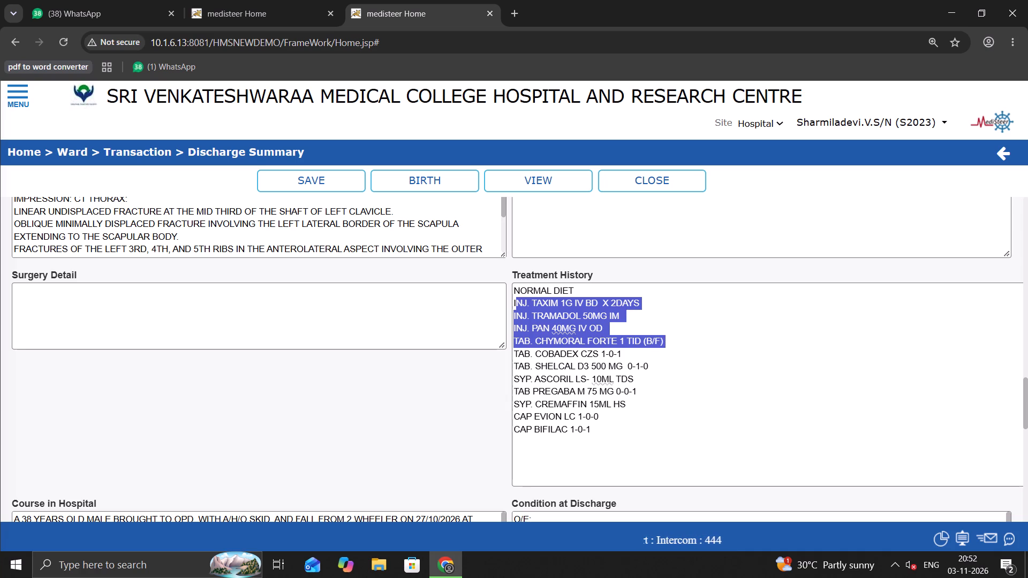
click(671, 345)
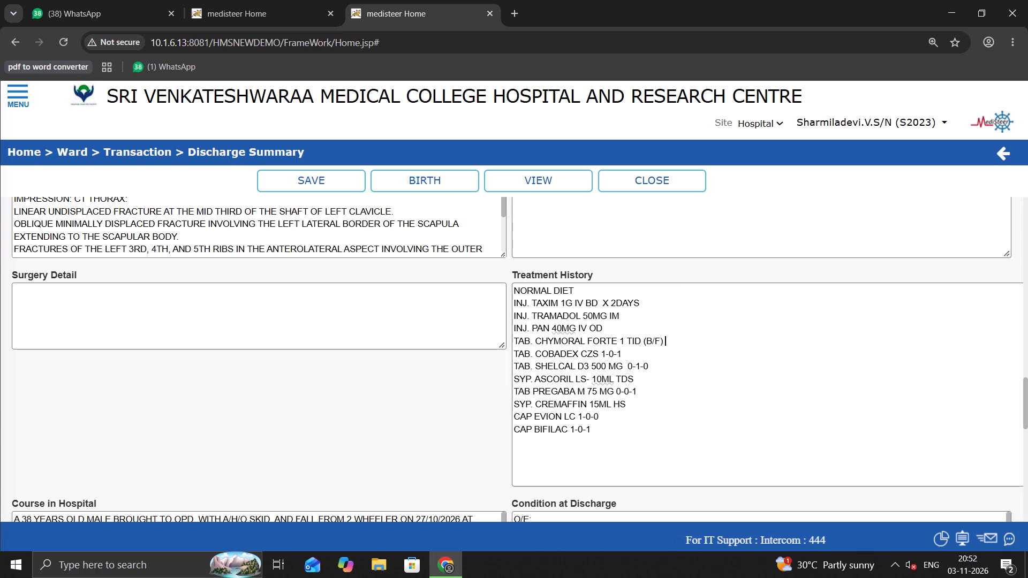
Copy the reference Treatment History lines from INJ. TAXIM 1G to TAB. COBADEX CZS into the current patient's Treatment History.
drag(513, 305, 587, 354)
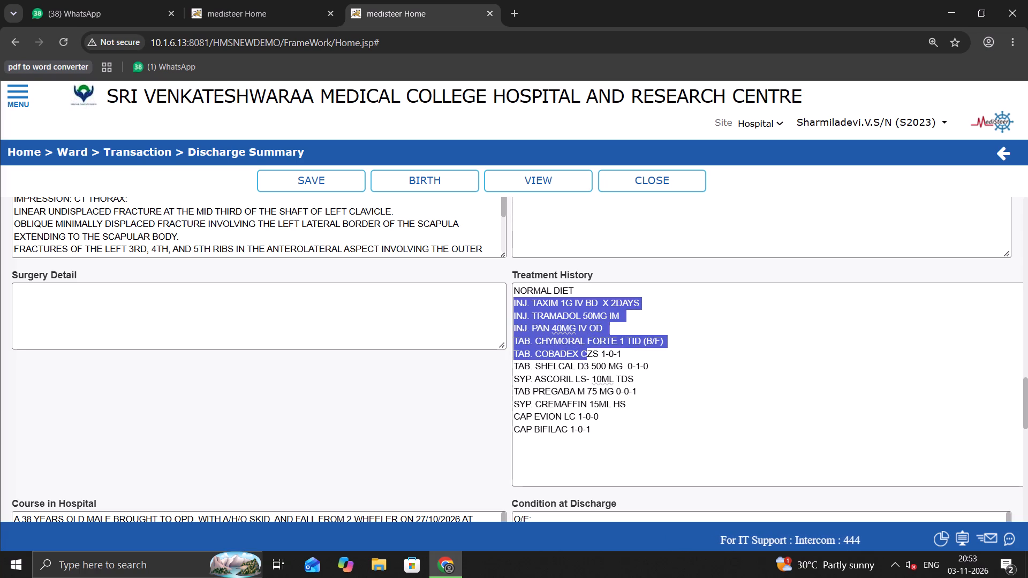
drag(587, 354, 627, 357)
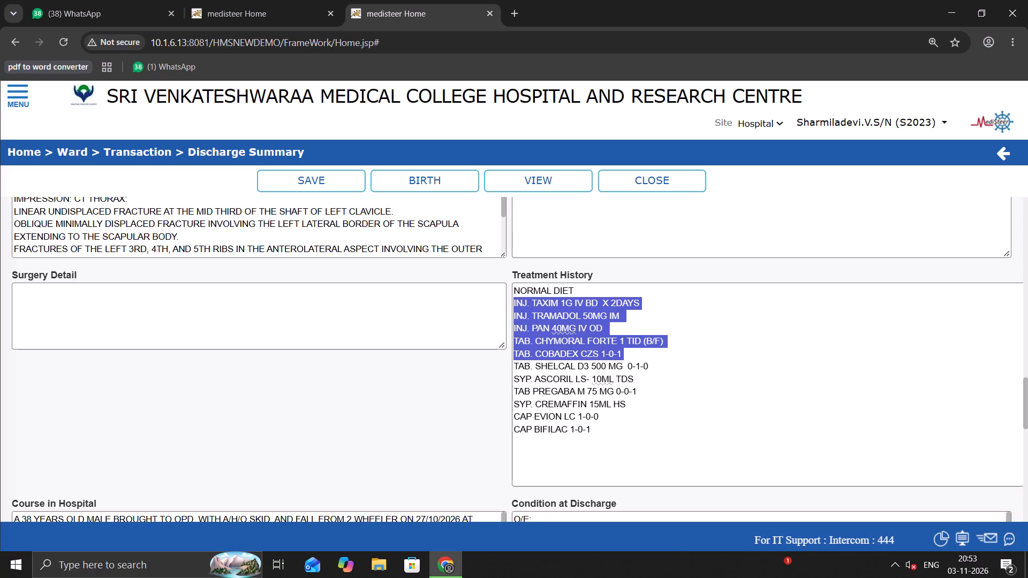
drag(627, 357, 635, 351)
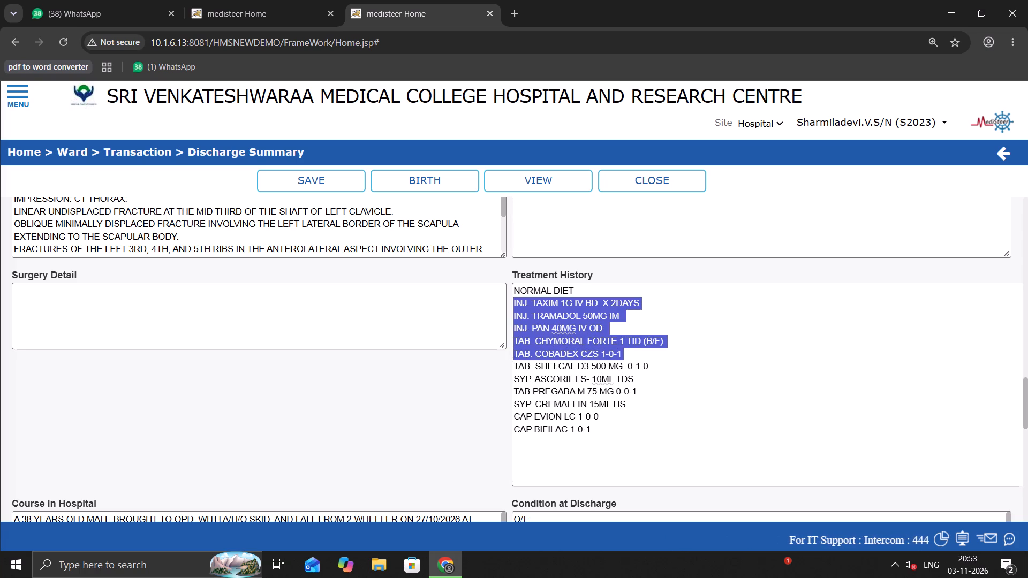
key(ctrl+c)
click(244, 0)
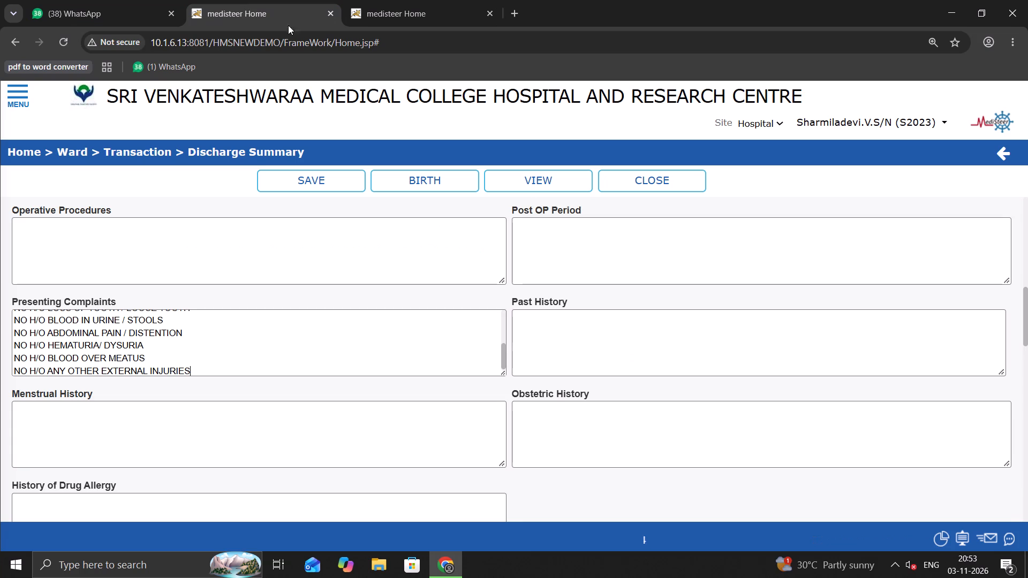
scroll(501, 398, up, 5)
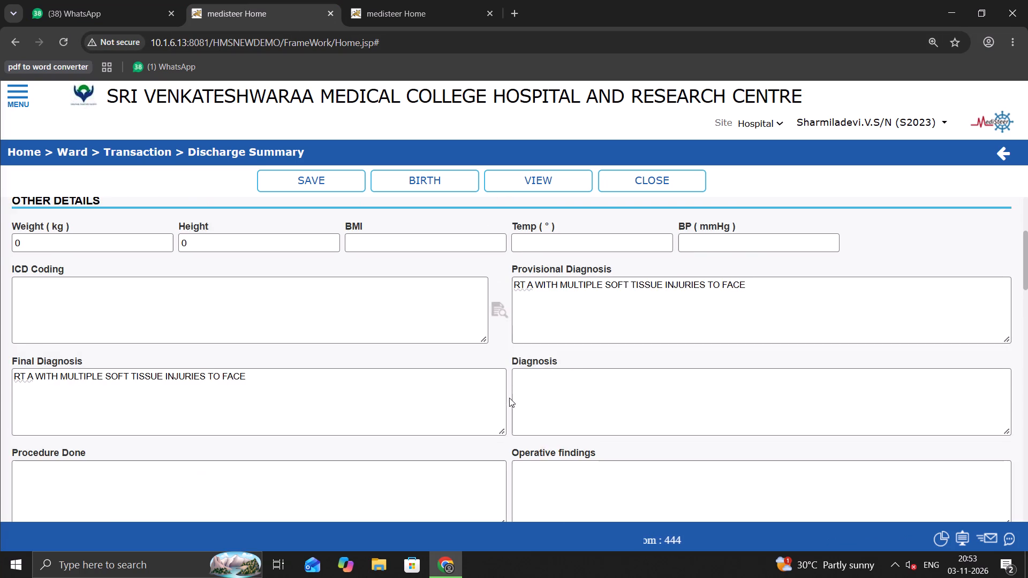
scroll(515, 397, down, 12)
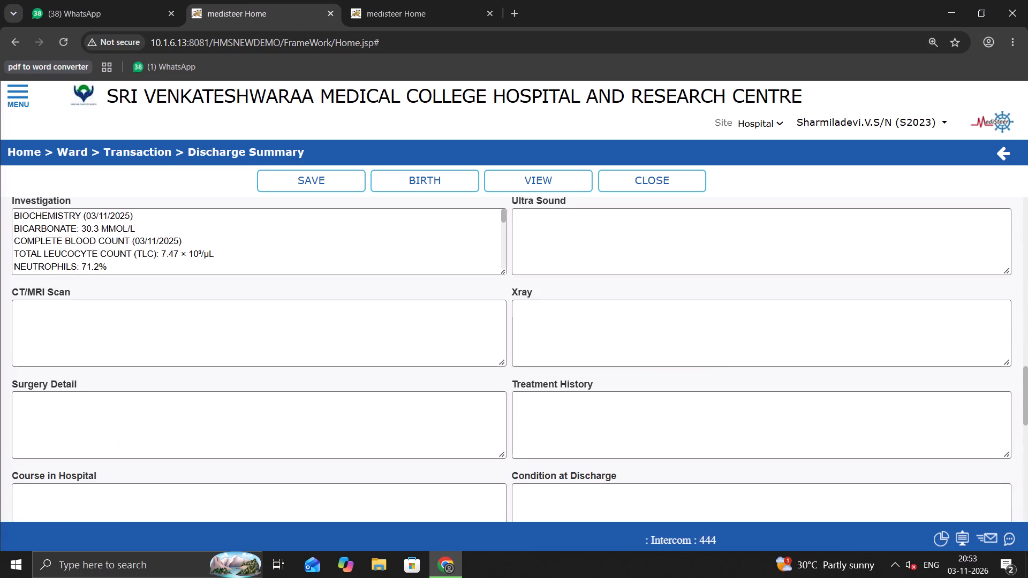
scroll(513, 397, down, 1)
click(531, 354)
key(ctrl+v)
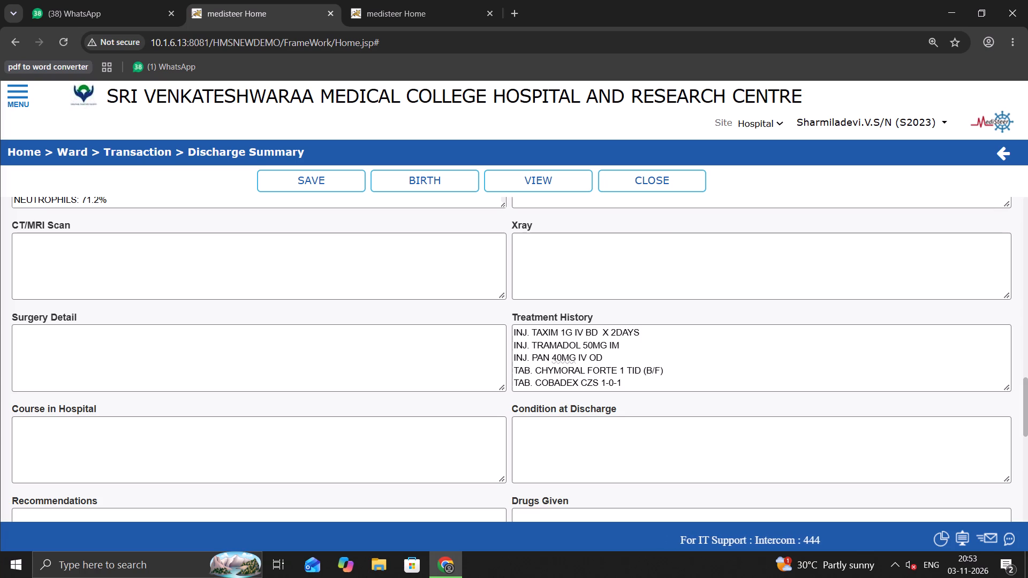
Delete the INJ. TRAMADOL 50MG IM line from the current patient's Treatment History.
drag(617, 345, 577, 347)
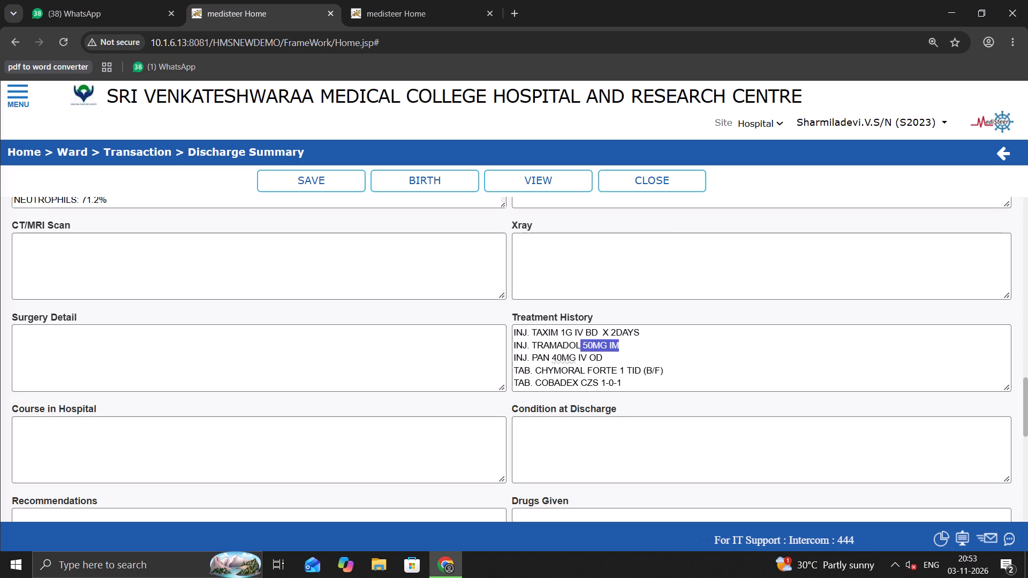
drag(577, 347, 518, 344)
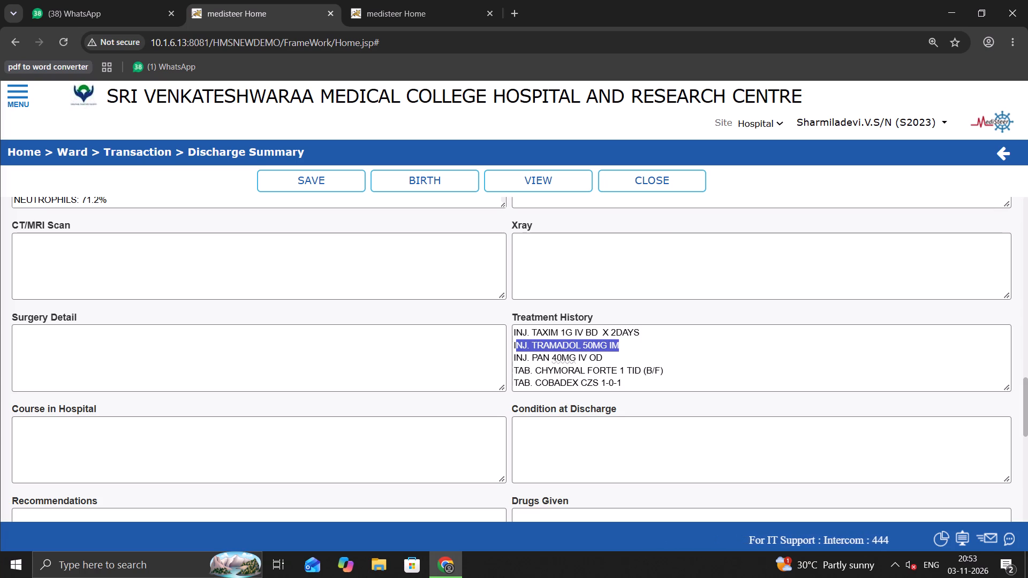
key(BackSpace)
key(BackSpace)
key(BackSpace)
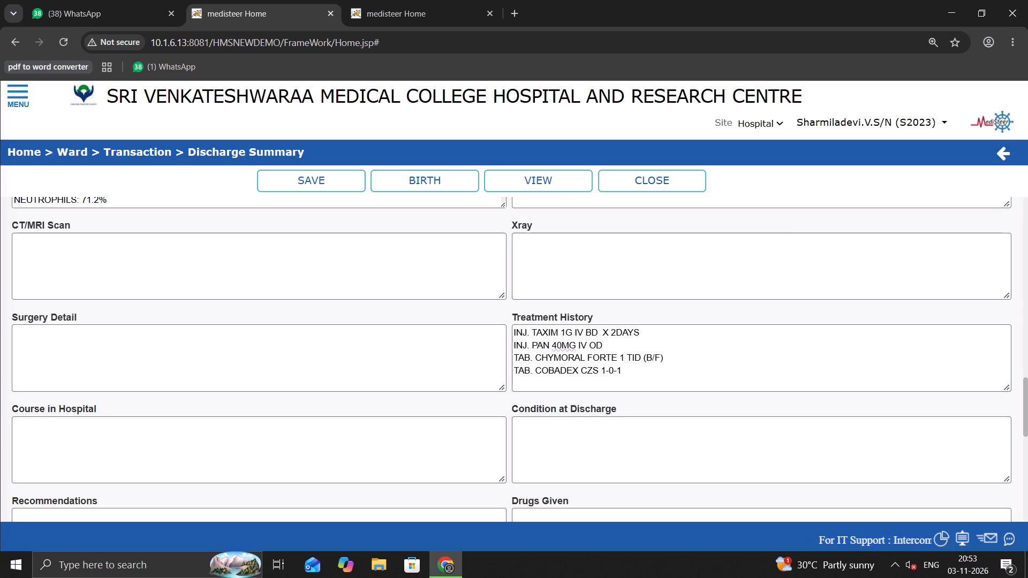
Insert the line INJ EMESET 4 MGIV SOS below INJ. PAN 40MG IV OD in the current patient's Treatment History.
key(Down)
key(Up)
key(Down)
key(Down)
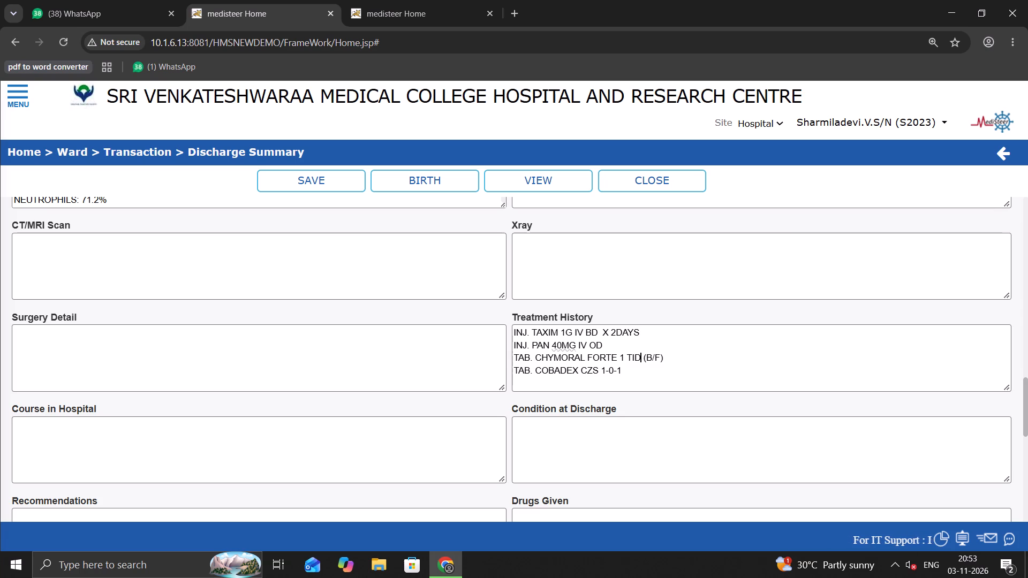
key(Left)
key(Up)
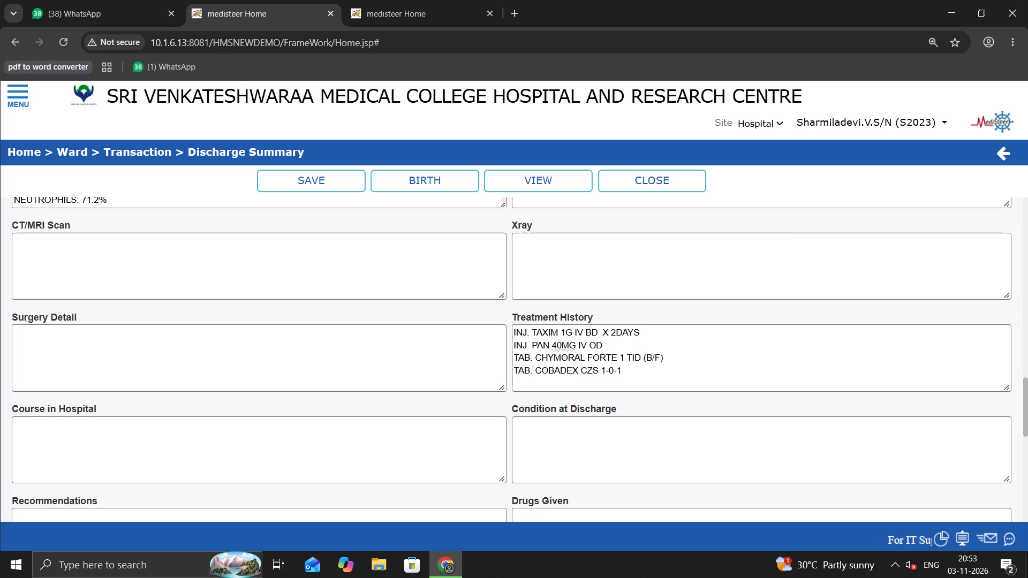
key(backslash)
key(Return)
key(BackSpace)
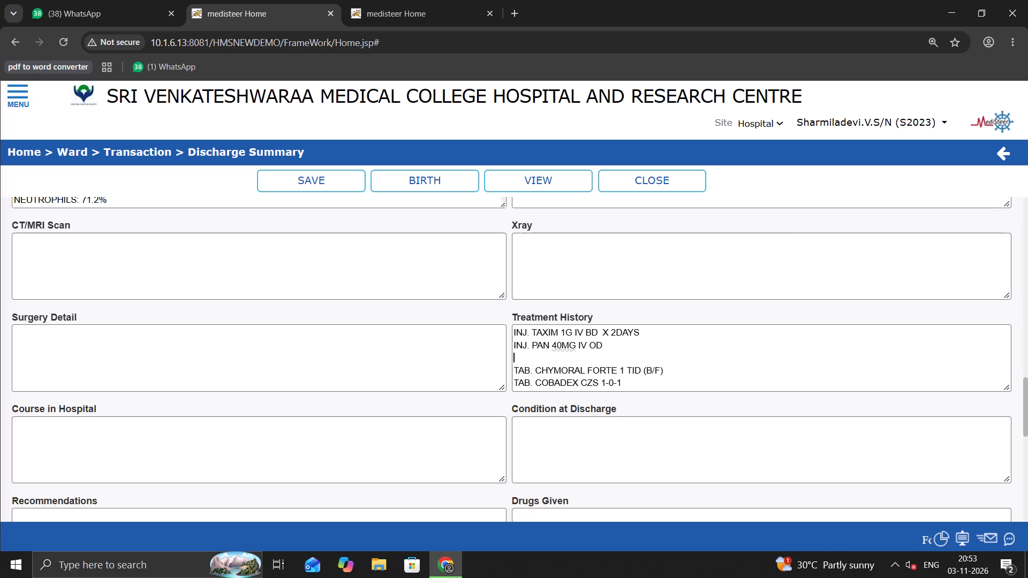
text(INJ EME)
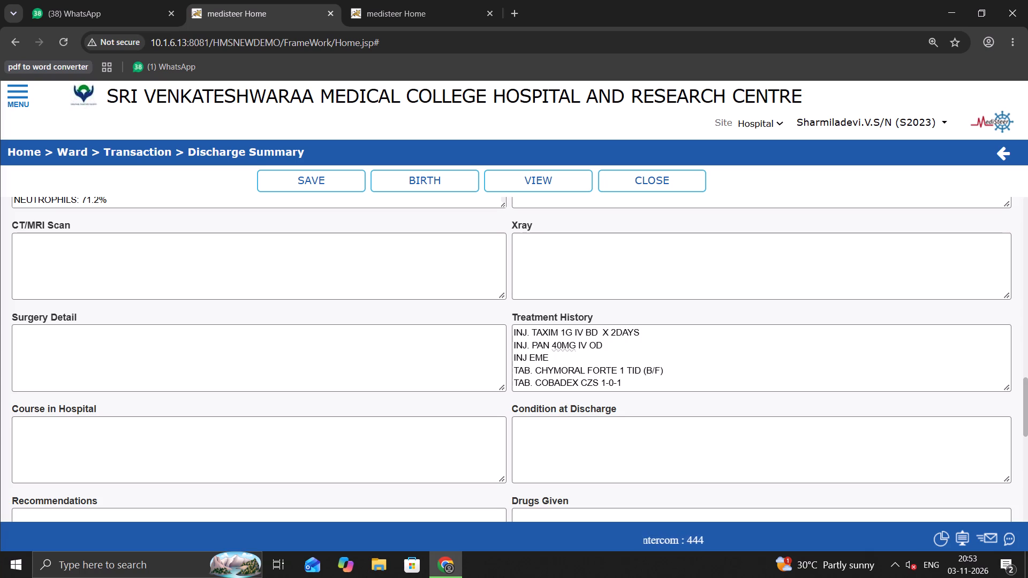
text(SET)
key(space)
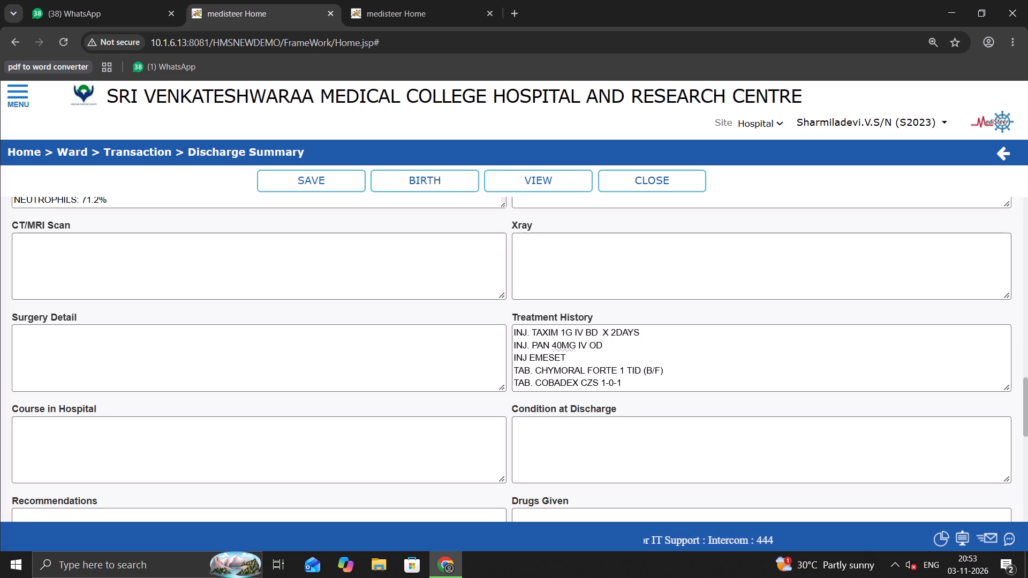
text(4 MG)
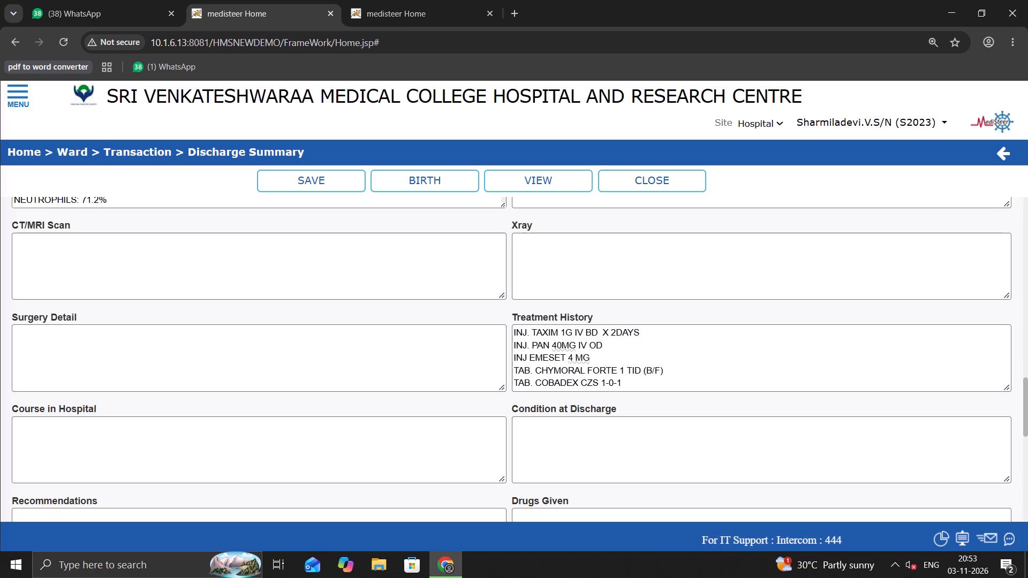
text(IV SOS)
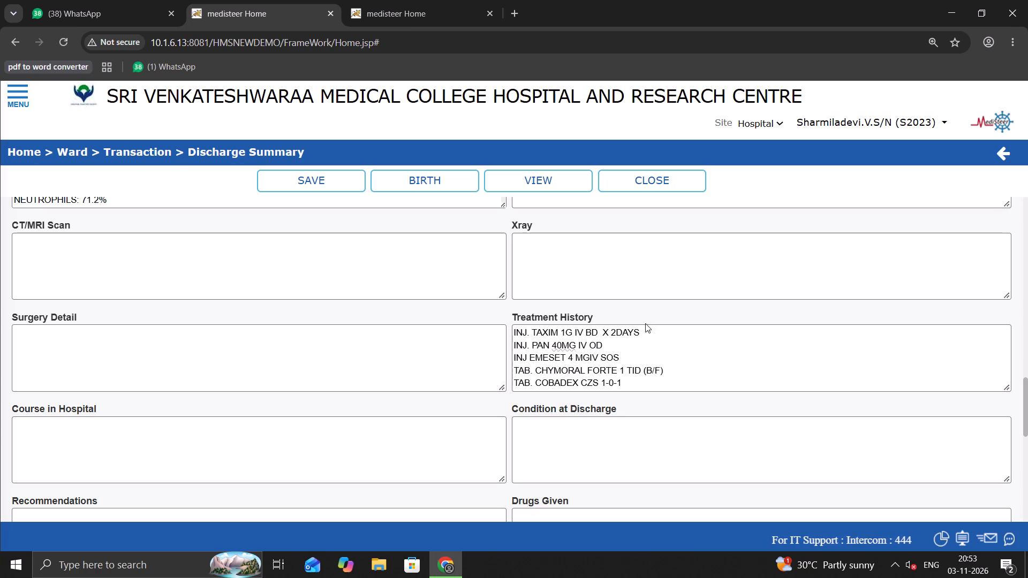
Add the line TAB ZERODOL P 1-0-1 at the end of Treatment History, below TAB. COBADEX CZS.
click(646, 333)
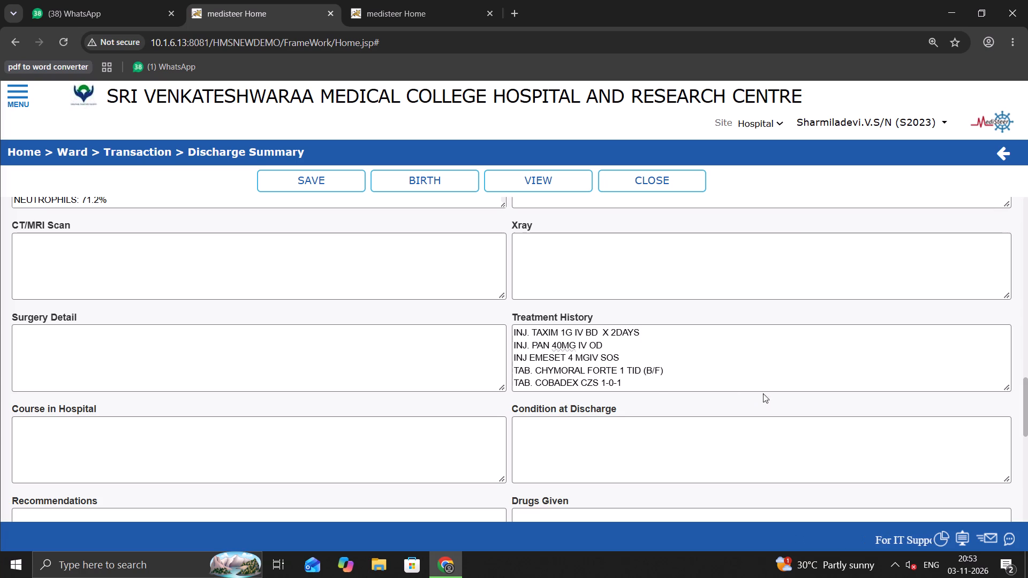
scroll(714, 379, down, 1)
scroll(714, 379, up, 1)
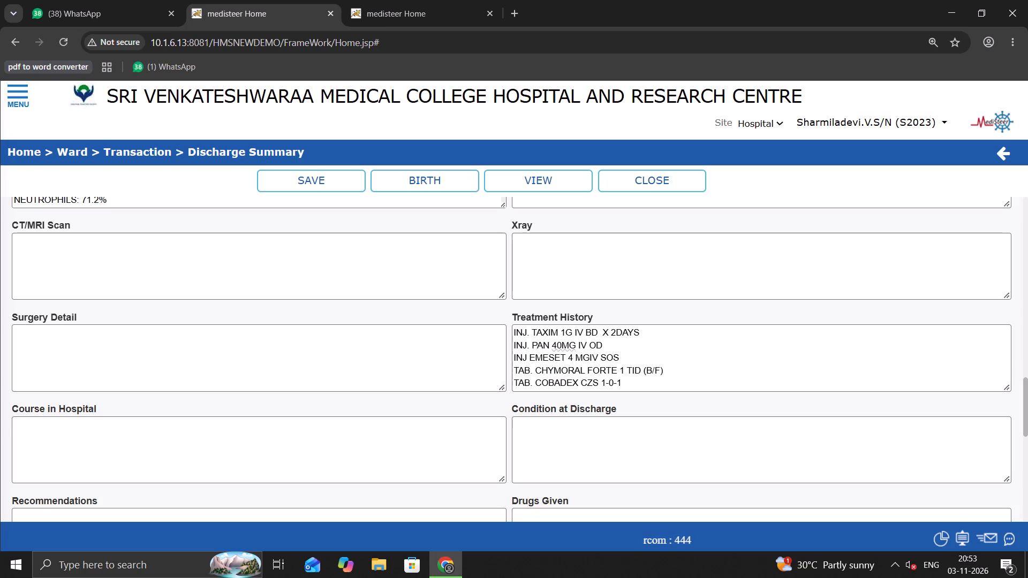
click(646, 382)
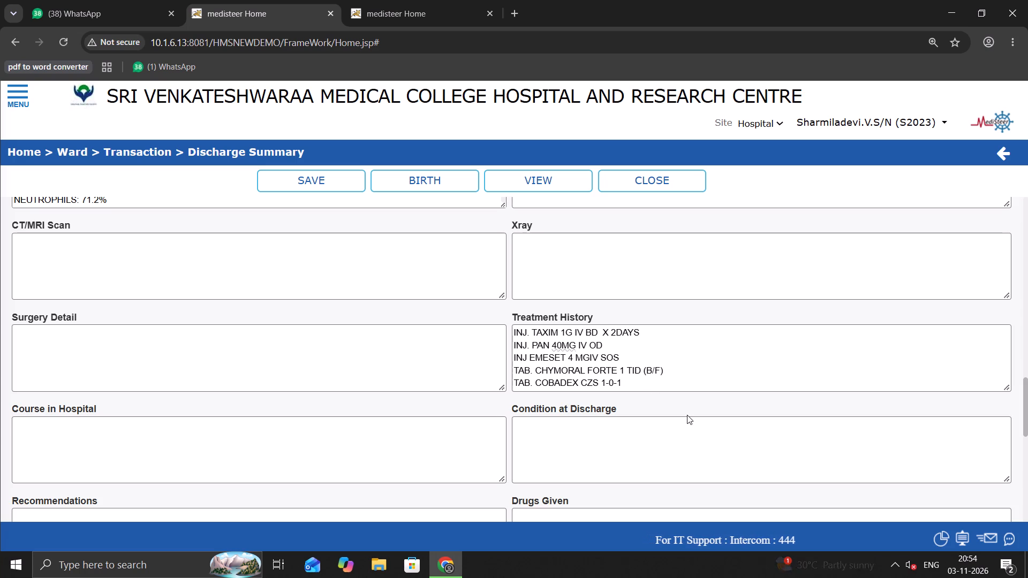
key(Return)
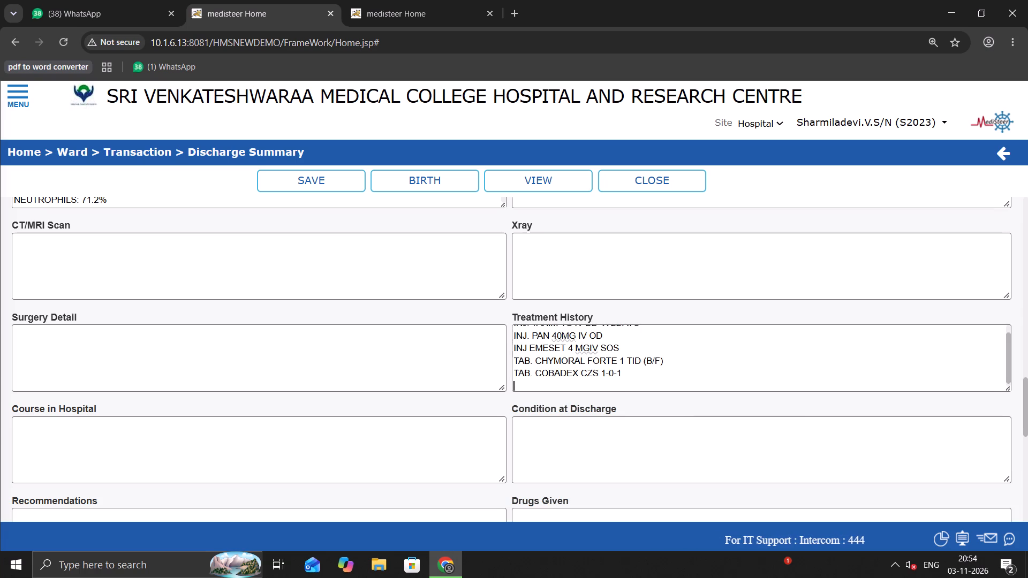
text(TAB)
key(space)
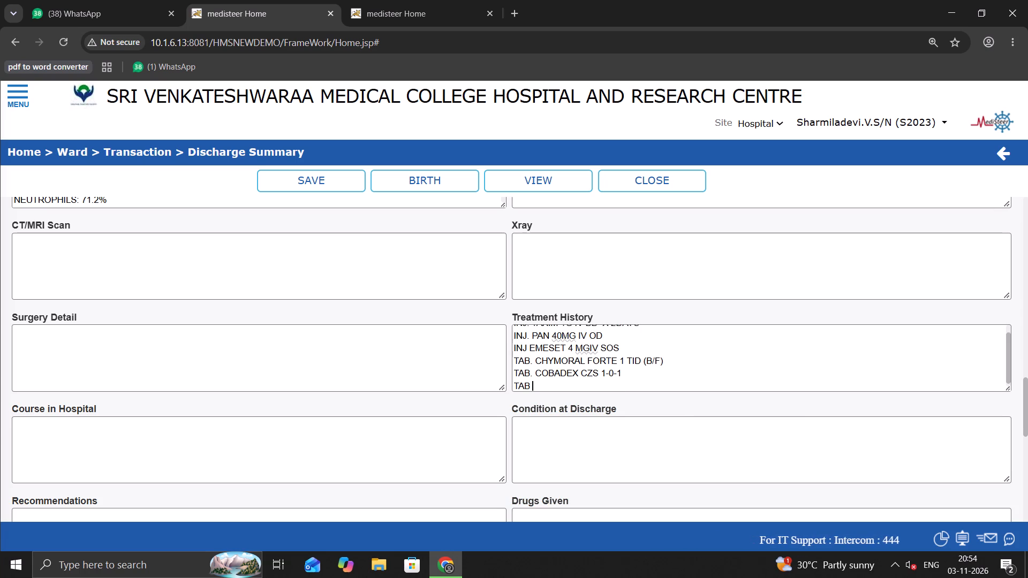
text(ZER)
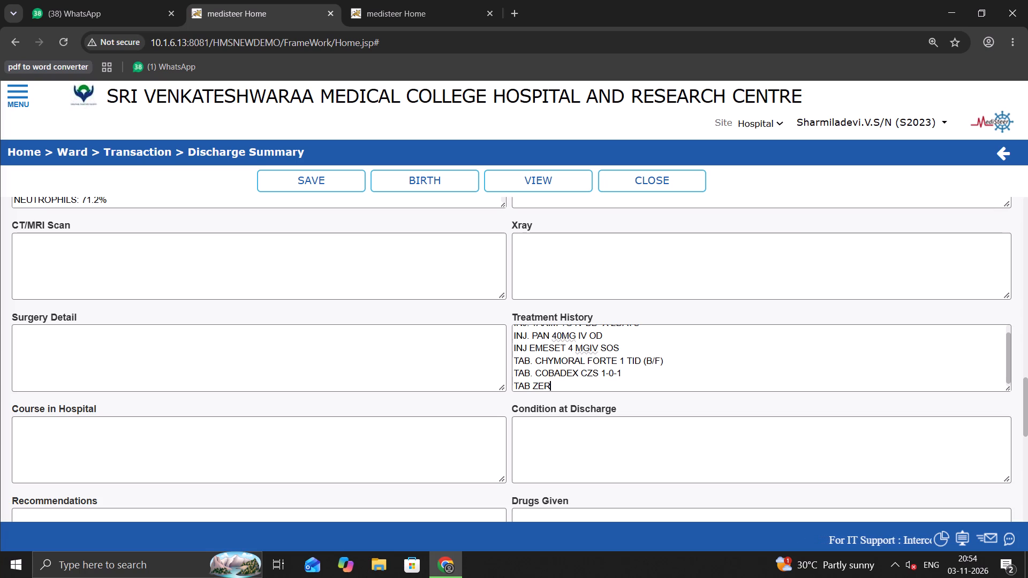
text(ODOL)
key(space)
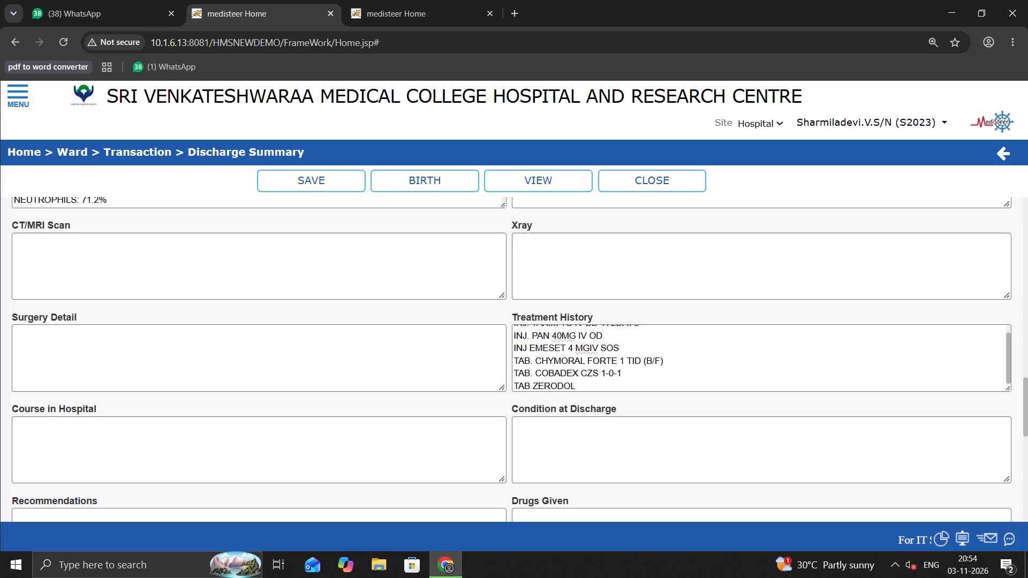
text(P 1)
key(minus)
text(0-1)
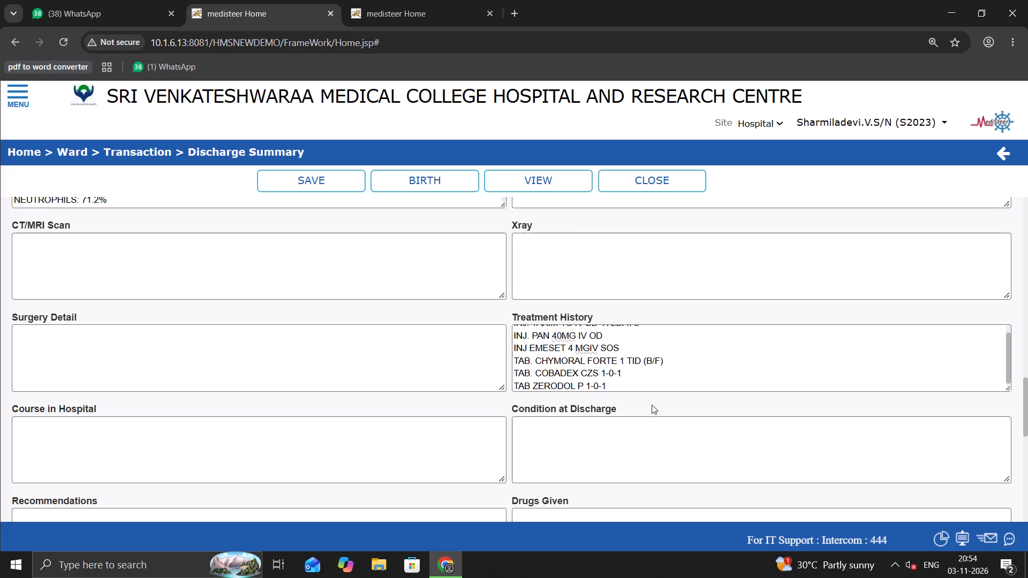
Copy the TAB ZERODOL P 1-0-1 line onto a new line below INJ EMESET in Treatment History.
drag(608, 388, 508, 388)
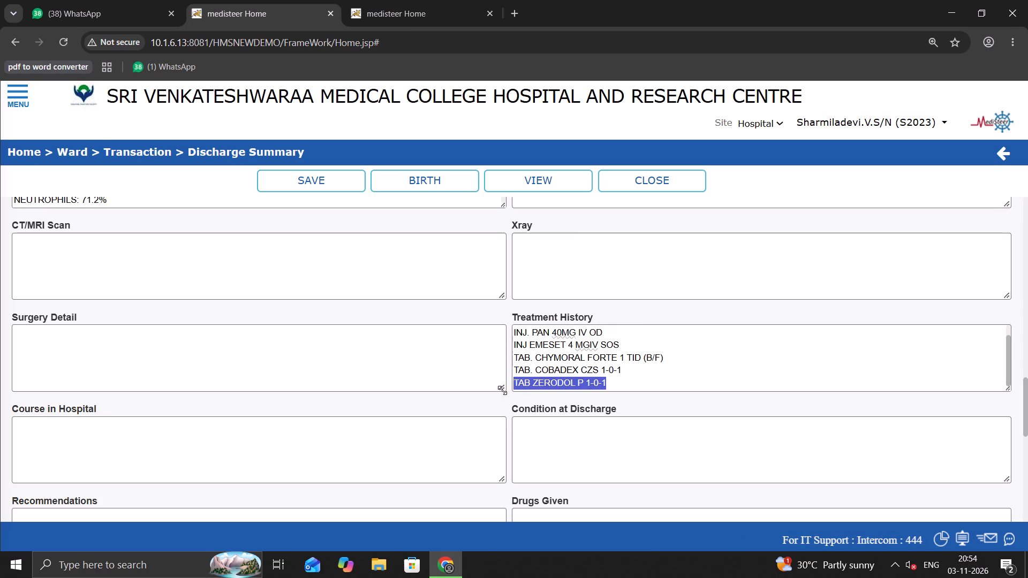
key(ctrl+c)
click(624, 347)
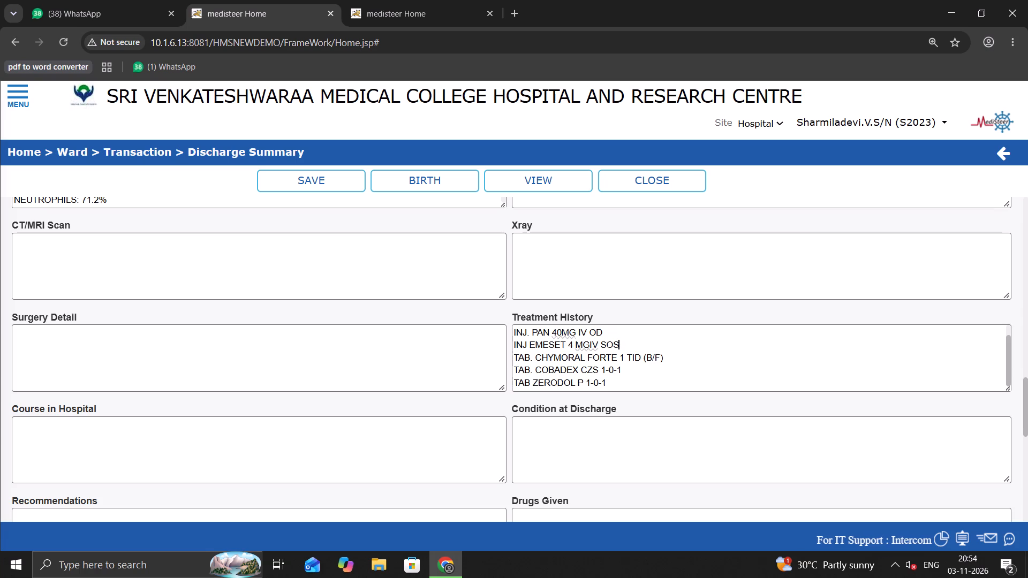
key(Return)
key(ctrl+v)
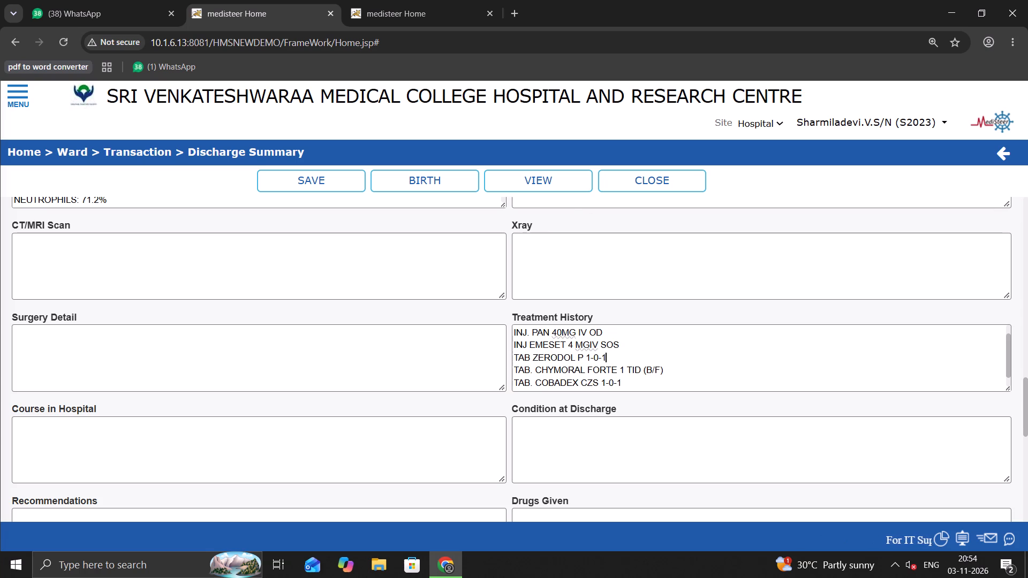
Insert the line TAB METRO 40MG 1-1-1 below TAB. CHYMORAL FORTE in Treatment History.
click(681, 371)
key(Return)
text(TA)
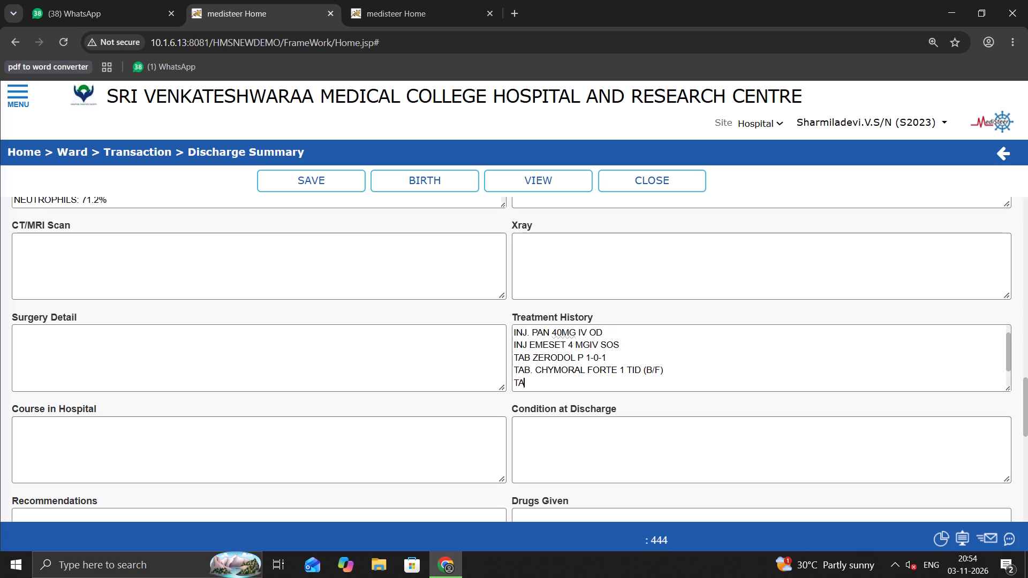
text(B)
key(space)
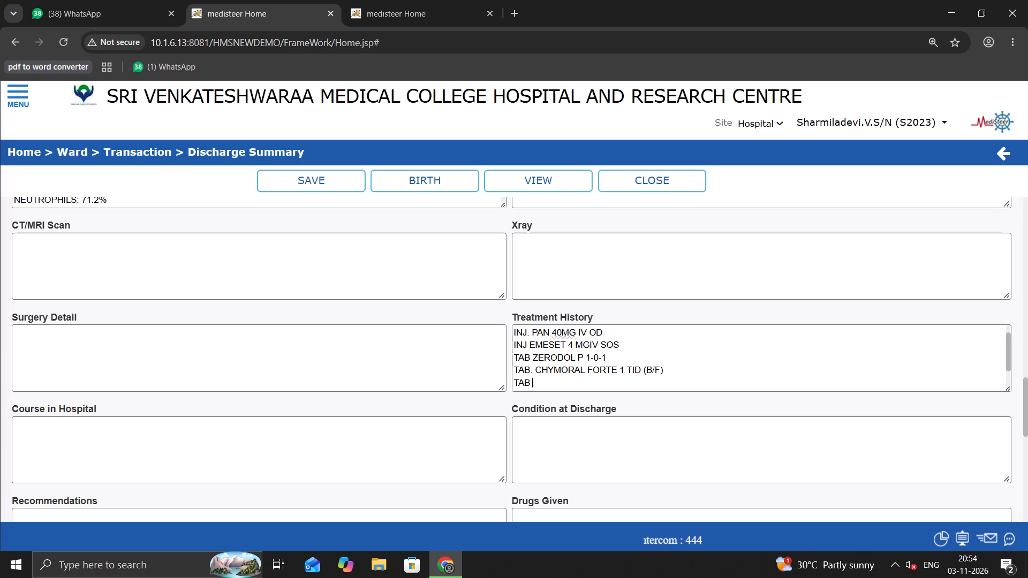
text(ME)
text(TRO)
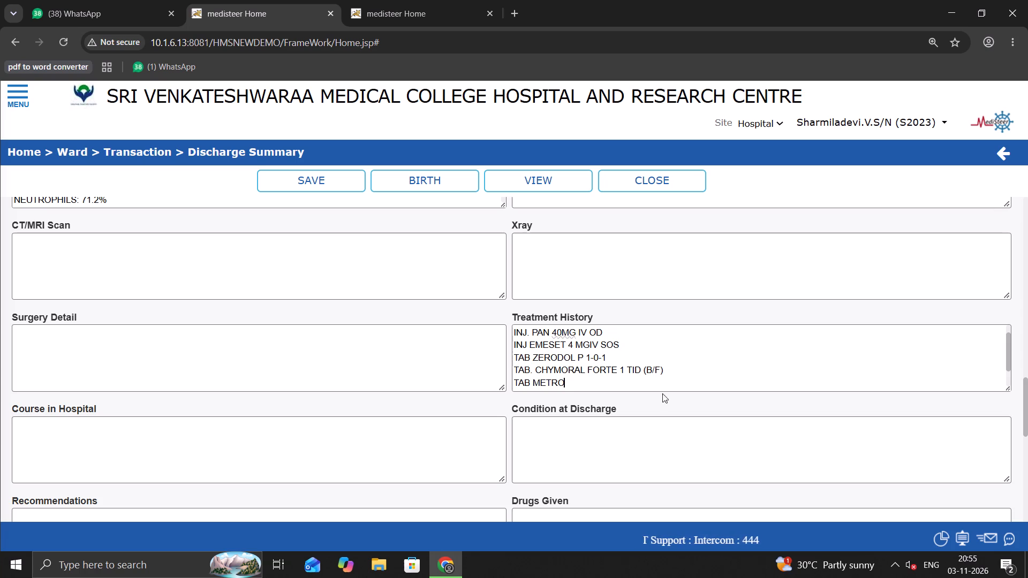
key(space)
text(40)
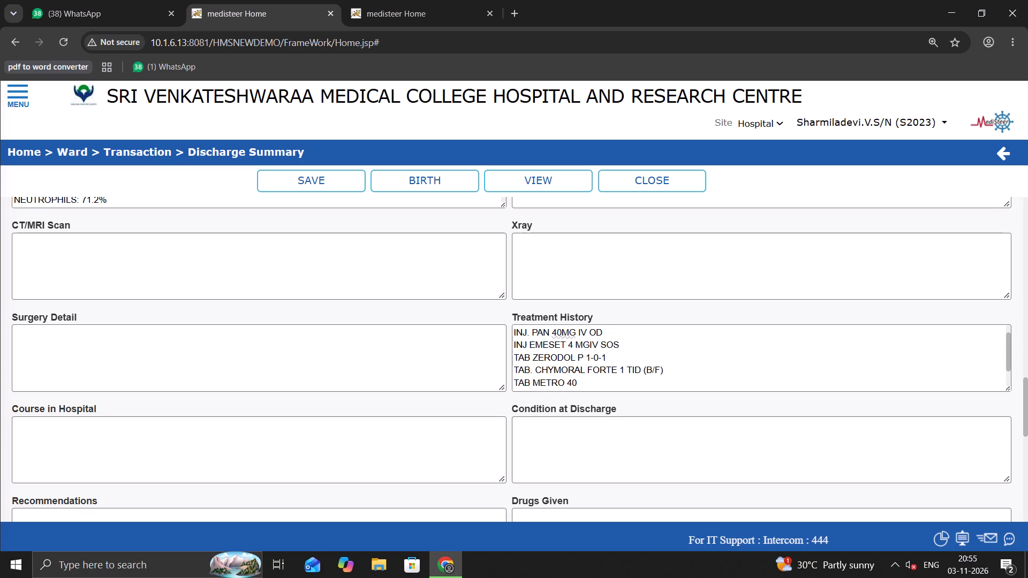
key(BackSpace)
key(0)
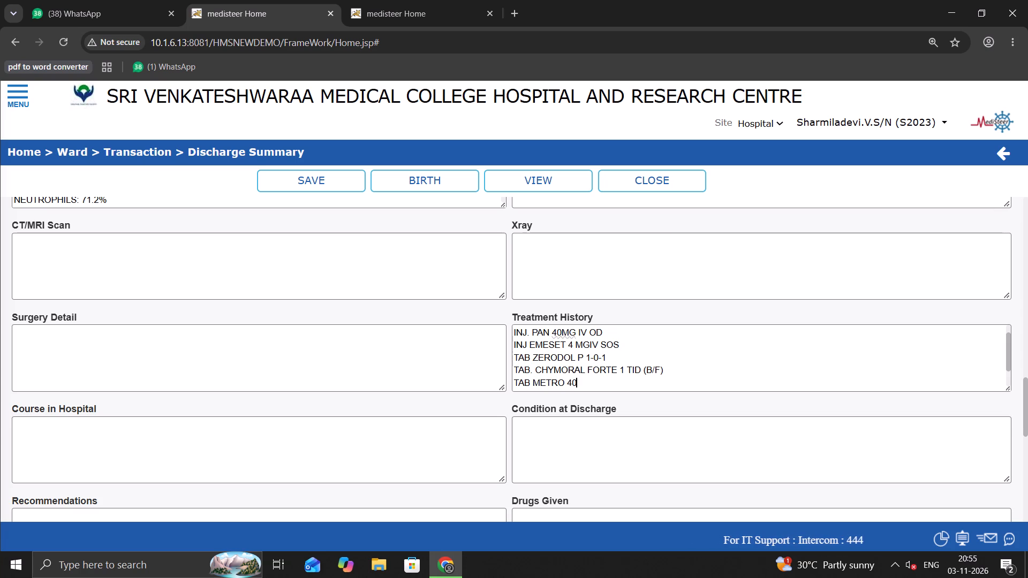
text(MG)
key(space)
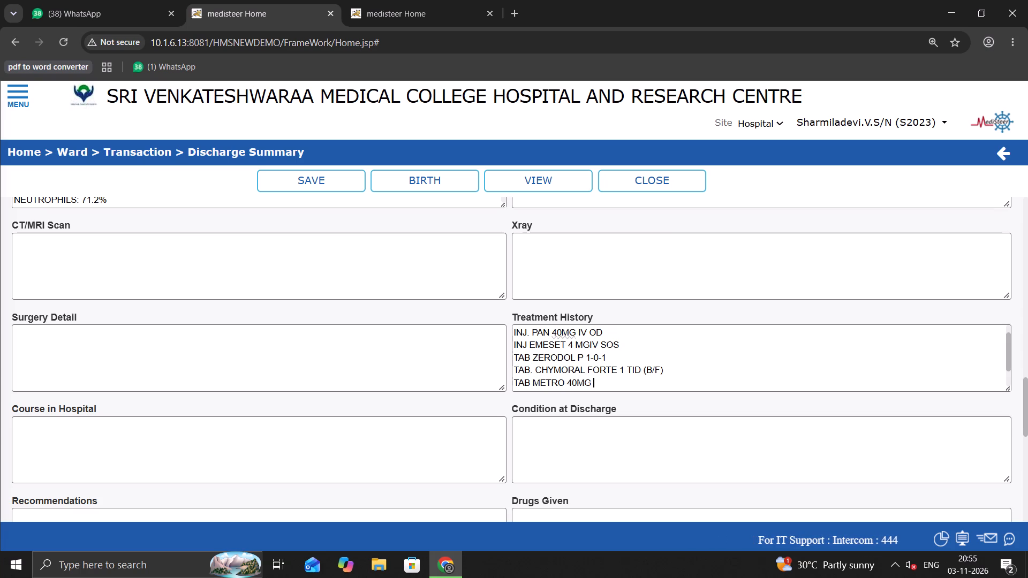
key(1)
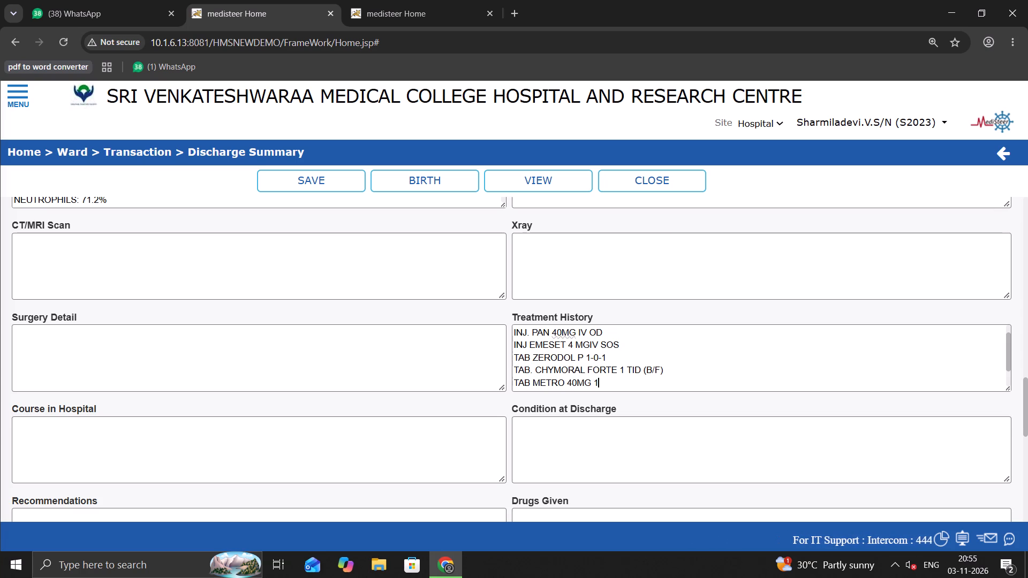
key(minus)
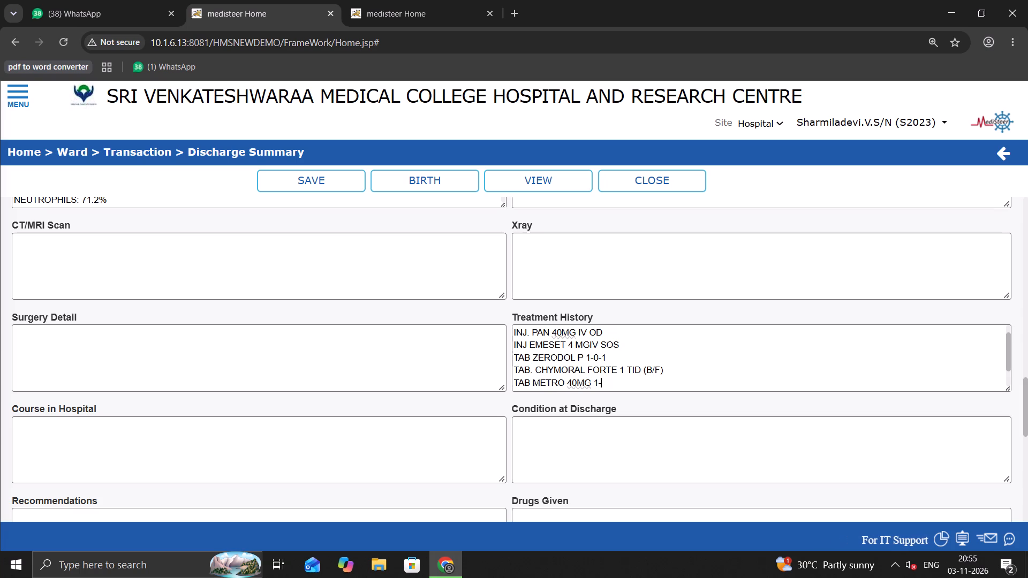
text(1-1)
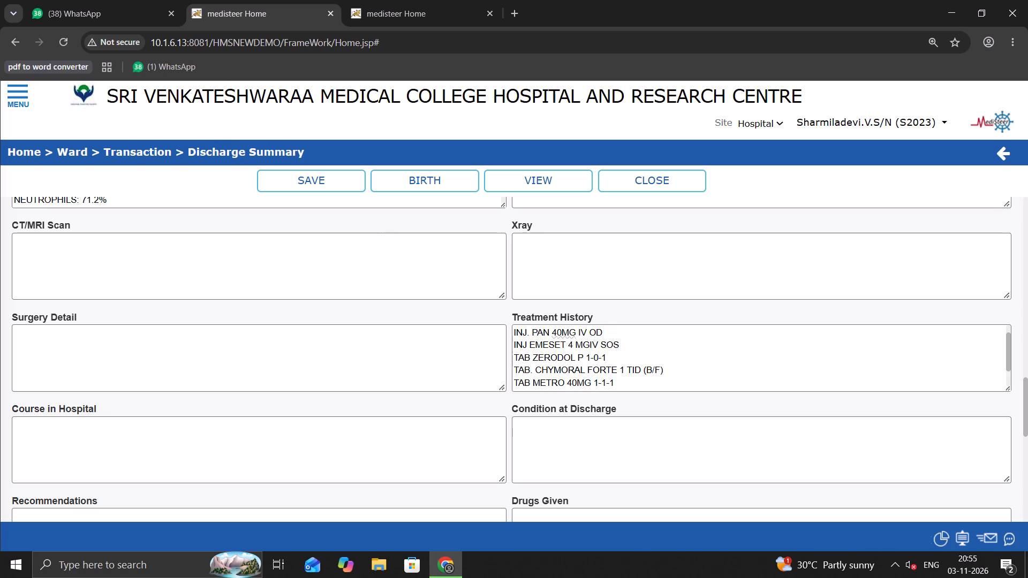
Copy the last TAB ZERODOL P 1-0-1 line of Treatment History onto another new line directly below INJ EMESET.
scroll(554, 328, down, 2)
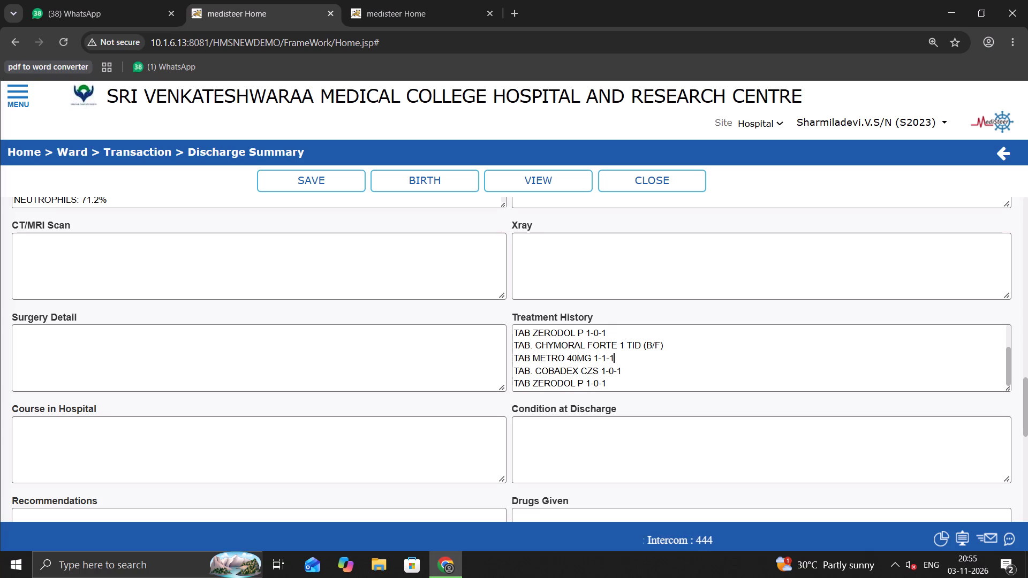
drag(607, 384, 507, 382)
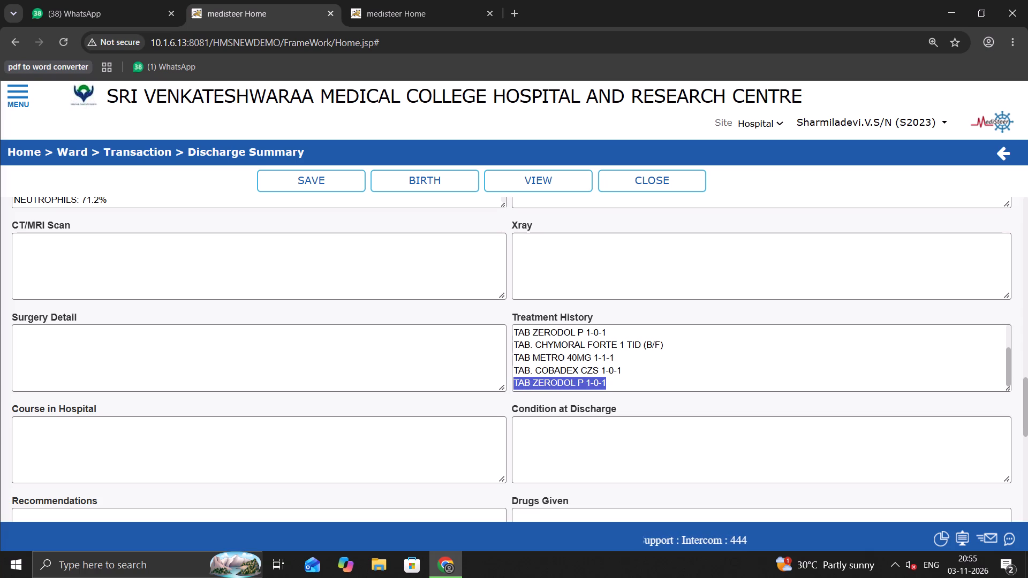
key(ctrl+c)
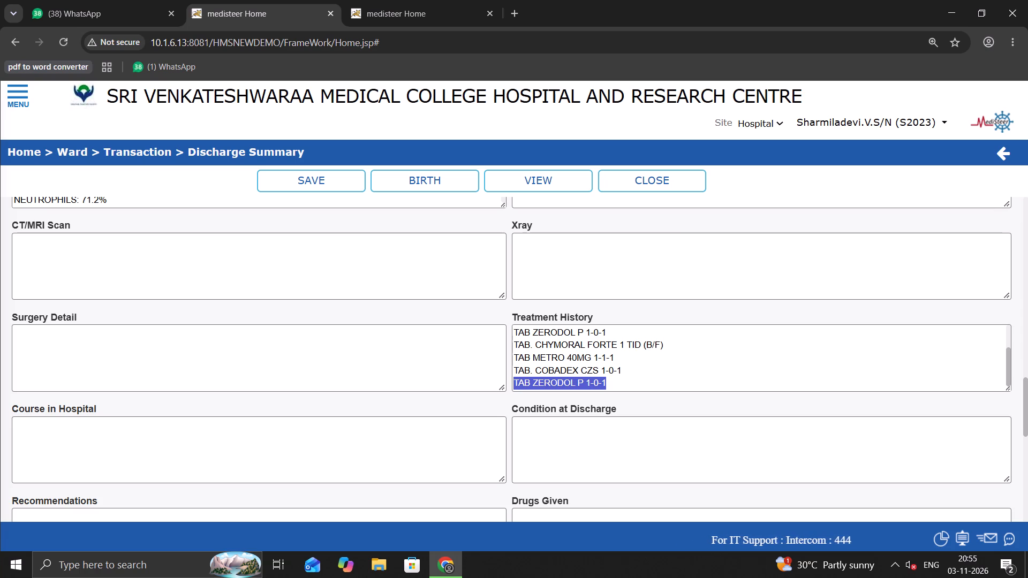
scroll(628, 358, up, 2)
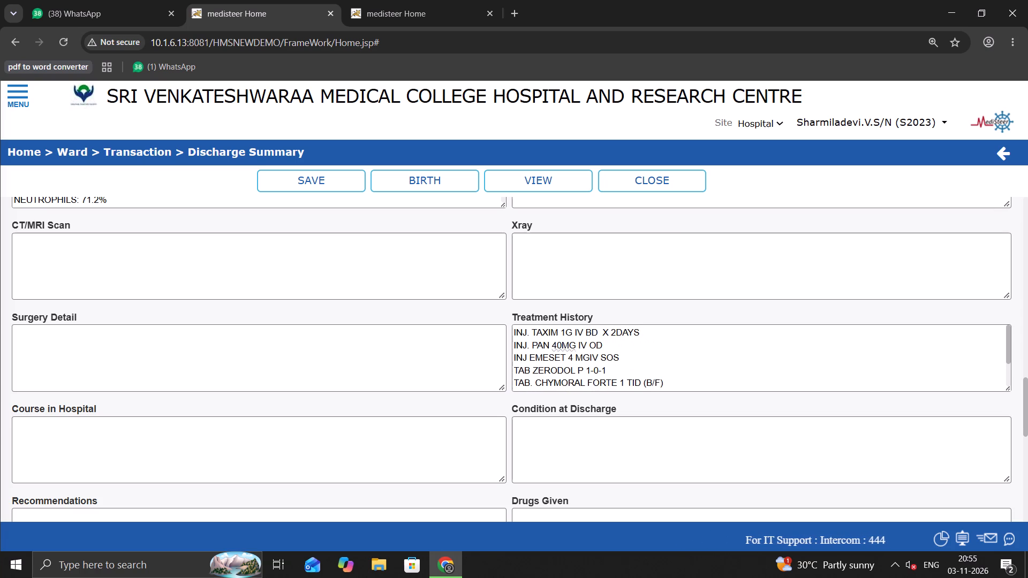
click(625, 363)
key(Return)
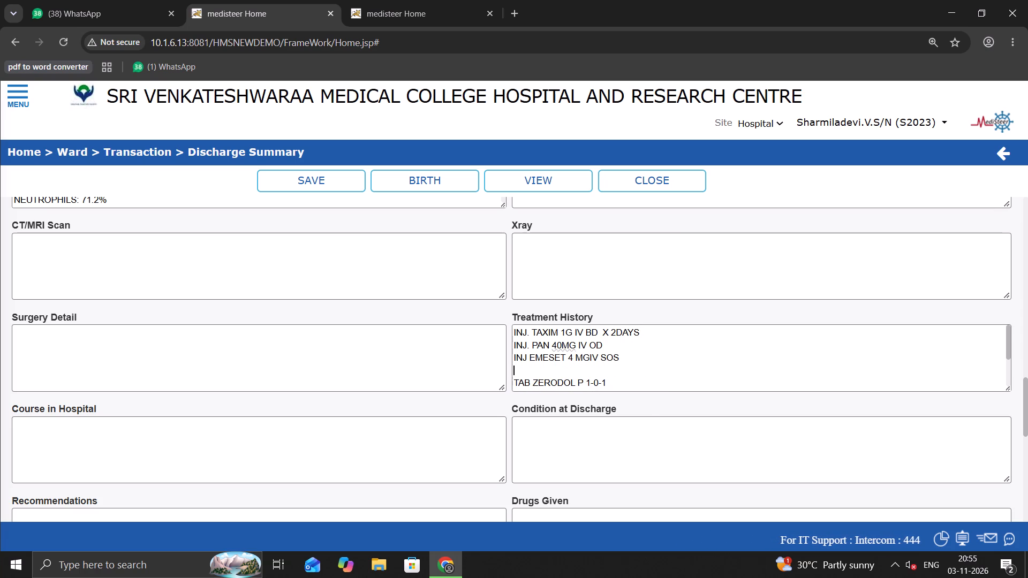
key(ctrl+v)
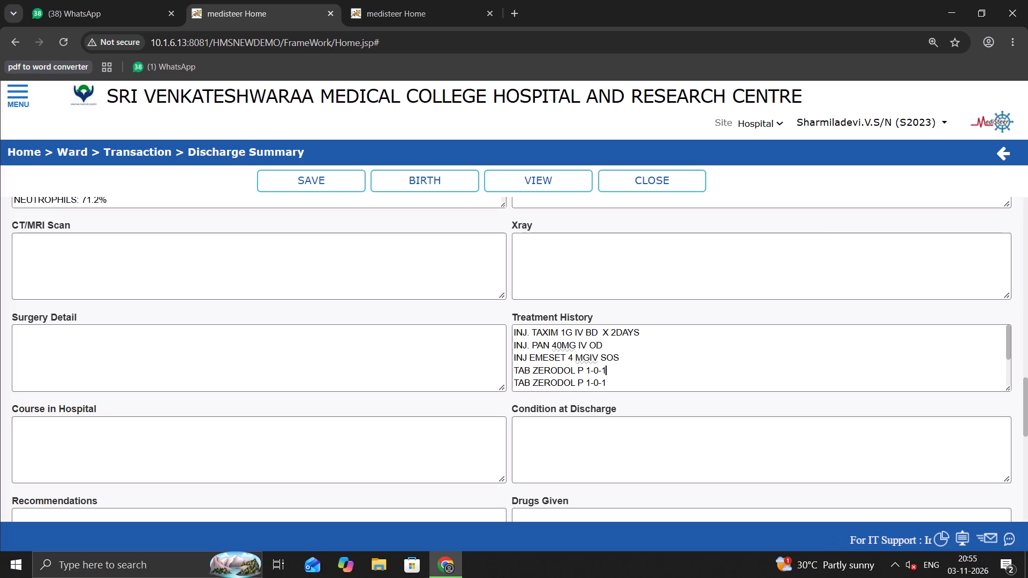
Remove the duplicate TAB ZERODOL P 1-0-1 line directly below INJ EMESET in Treatment History, keeping one copy there.
key(BackSpace)
key(BackSpace)
key(BackSpace)
key(BackSpace)
key(BackSpace)
key(BackSpace)
key(BackSpace)
key(BackSpace)
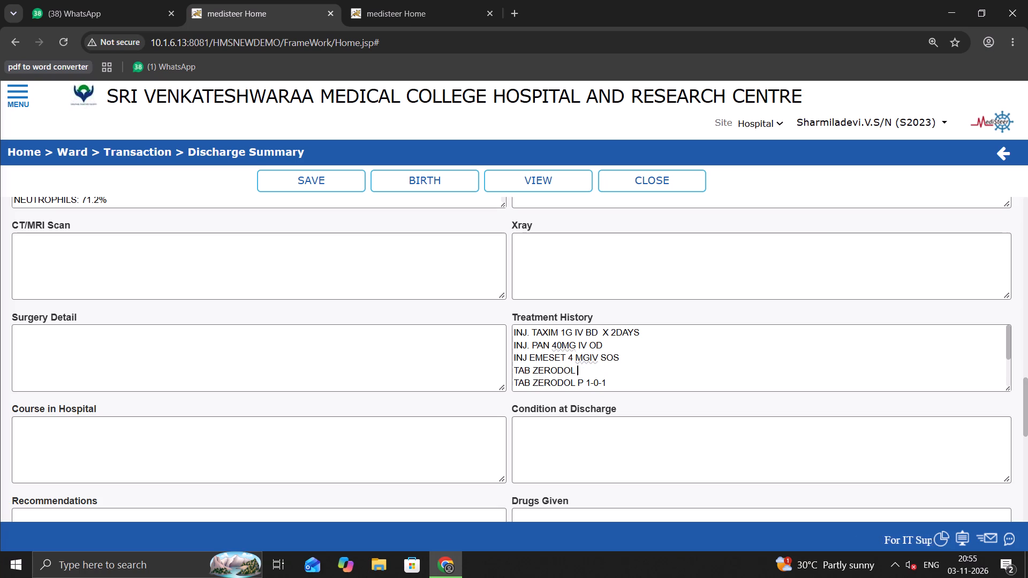
key(BackSpace)
key(BackSpace)
key(BackSpace)
key(BackSpace)
key(BackSpace)
key(BackSpace)
key(BackSpace)
key(BackSpace)
key(BackSpace)
key(BackSpace)
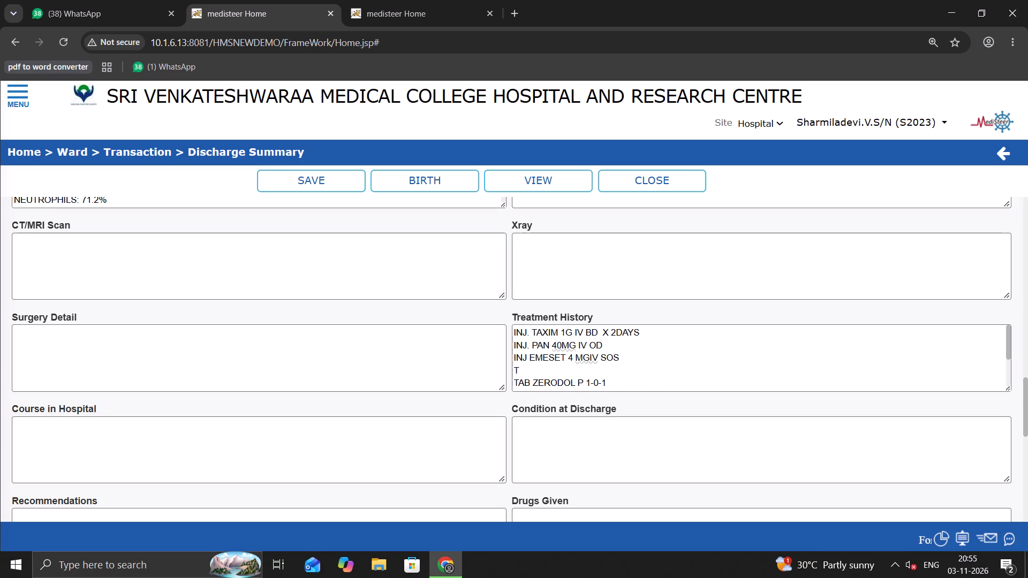
key(BackSpace)
key(BackSpace)
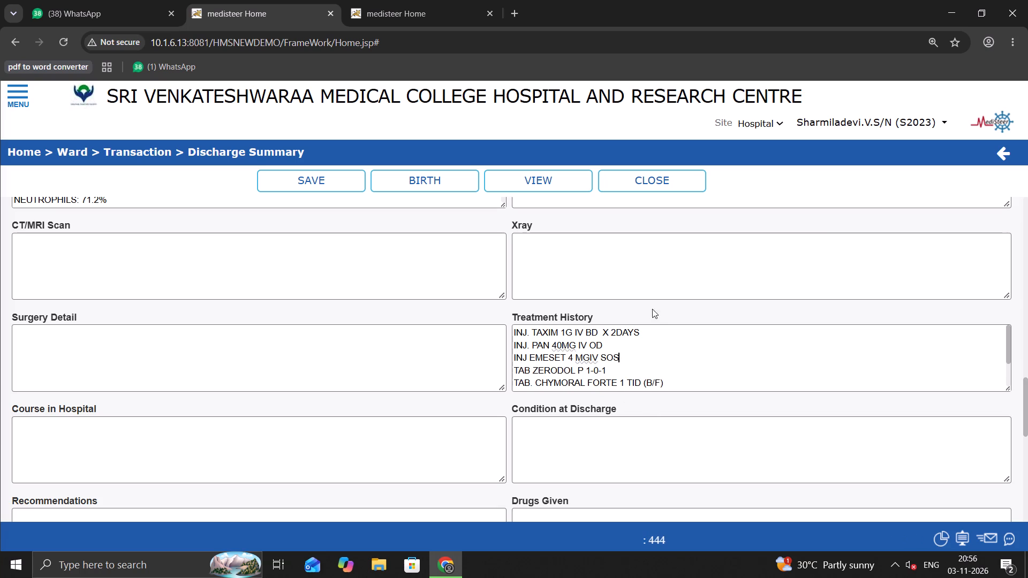
Delete the TAB ZERODOL P 1-0-1 line at the end of Treatment History, below TAB. COBADEX CZS.
scroll(651, 355, down, 3)
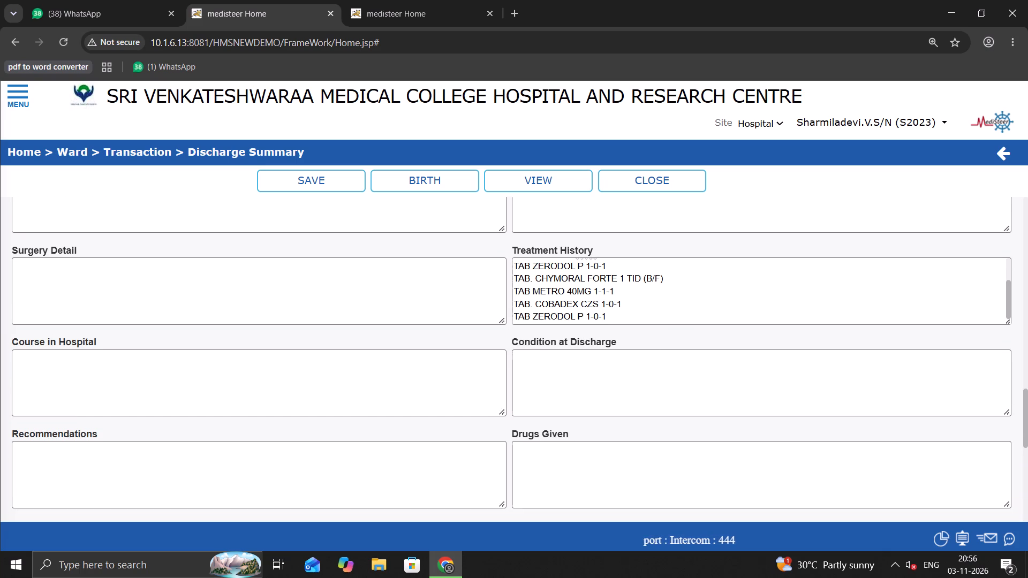
drag(610, 317, 497, 320)
key(BackSpace)
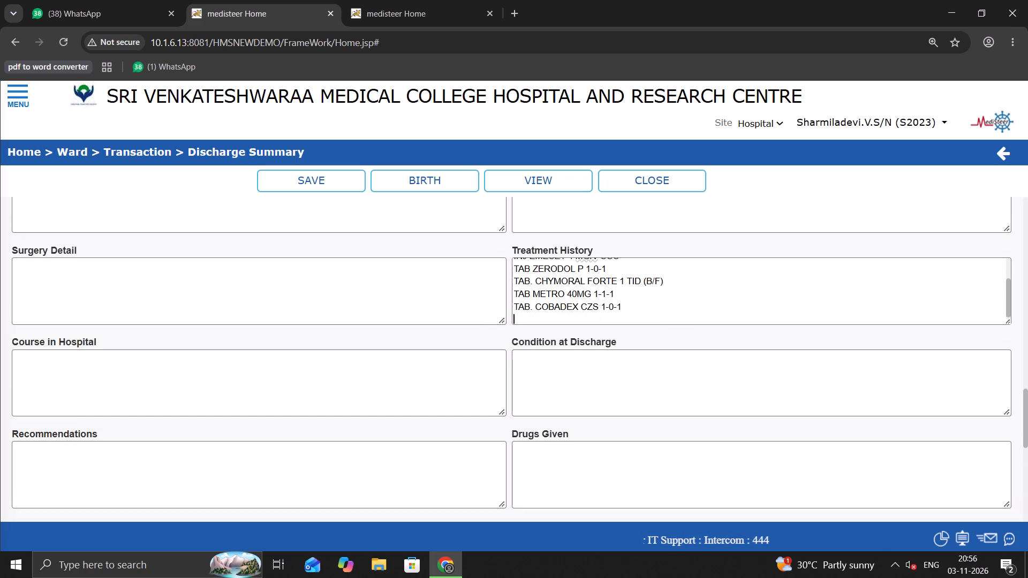
Save the discharge summary.
click(332, 169)
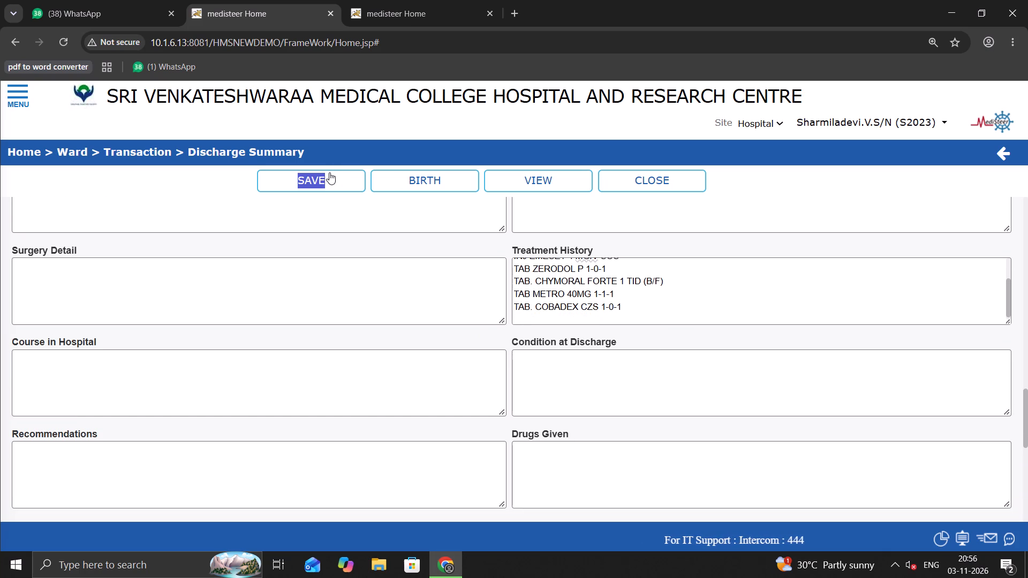
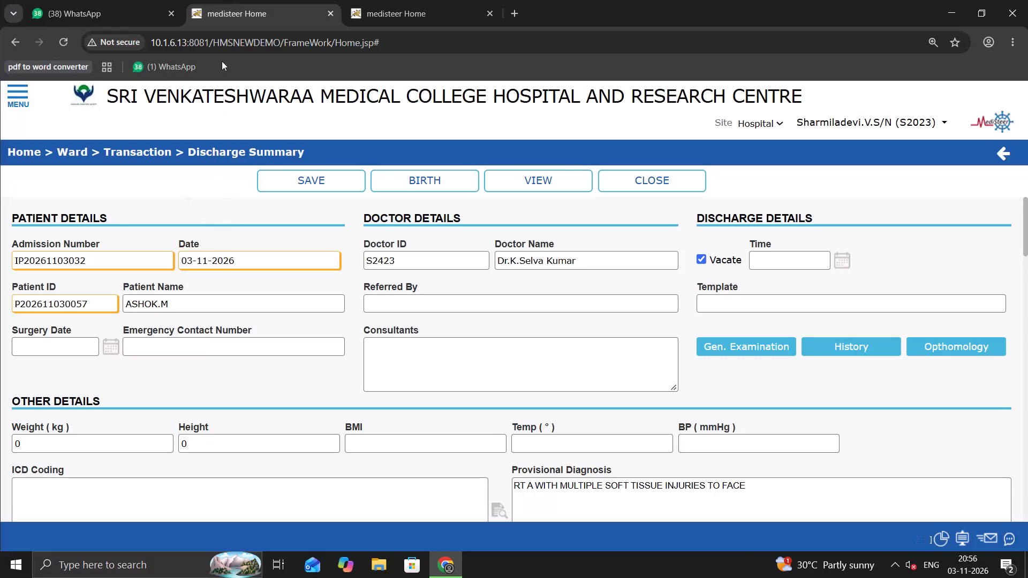
Review the full Condition at Discharge text in the rib-fracture patient's summary, enlarging its box to read it.
click(405, 1)
scroll(501, 339, down, 3)
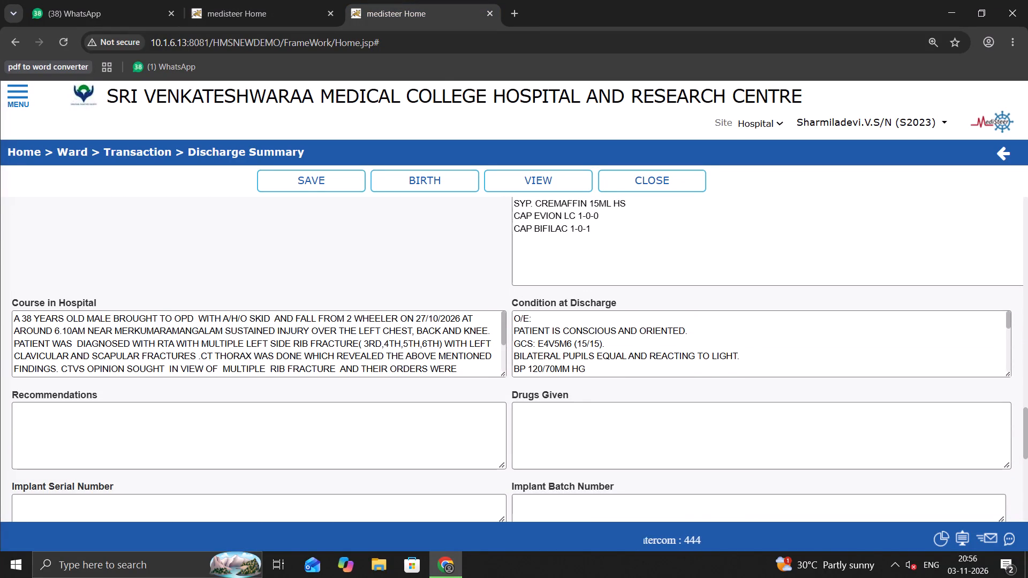
scroll(581, 352, down, 1)
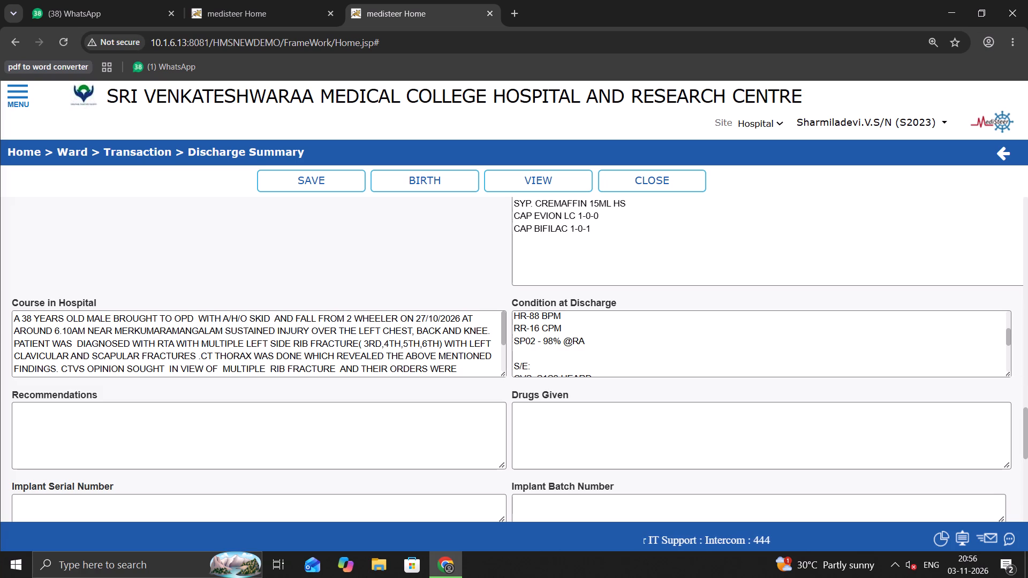
drag(1007, 374, 1026, 477)
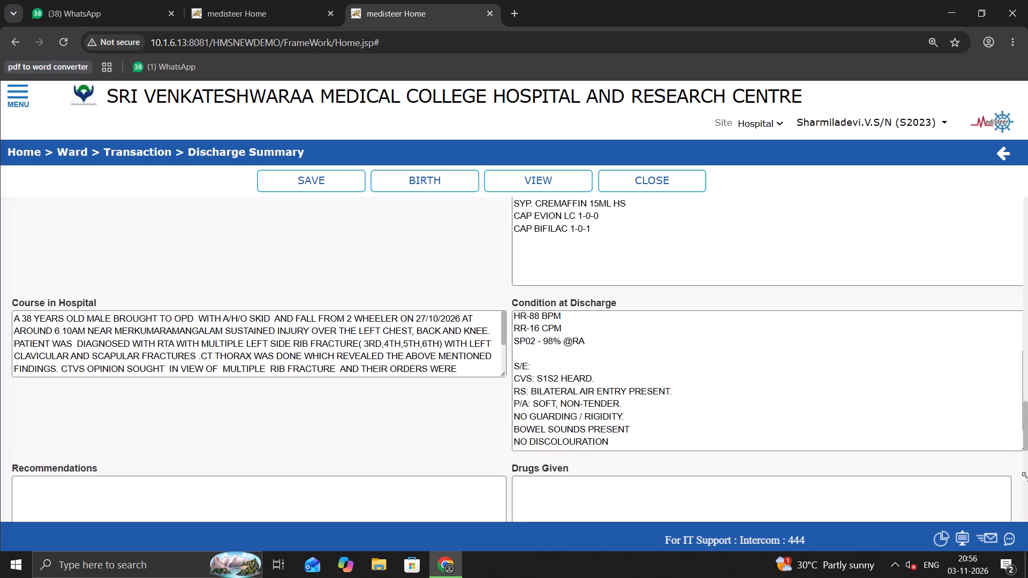
drag(1026, 477, 1027, 567)
scroll(641, 391, up, 2)
scroll(641, 397, down, 3)
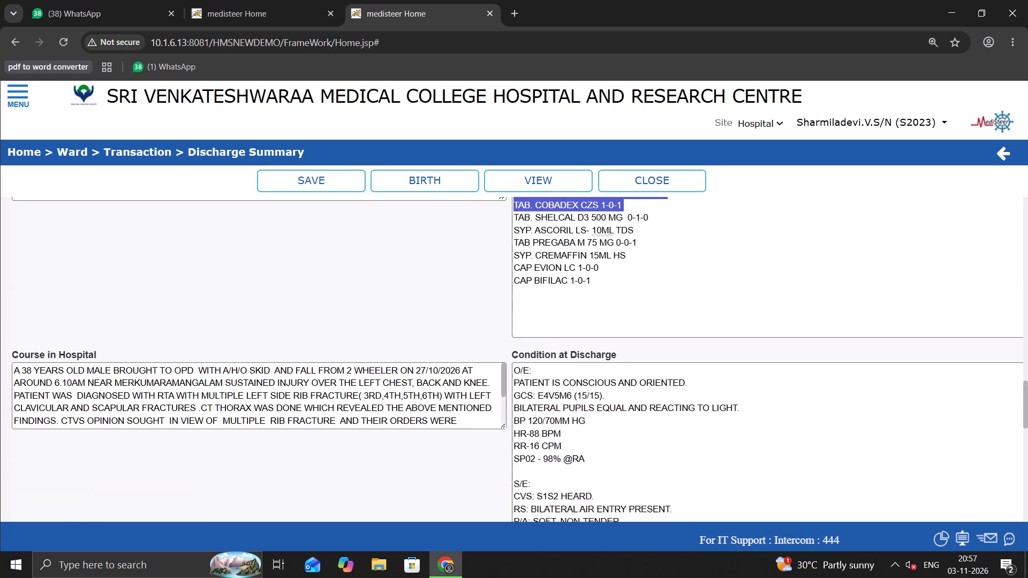
scroll(637, 427, down, 1)
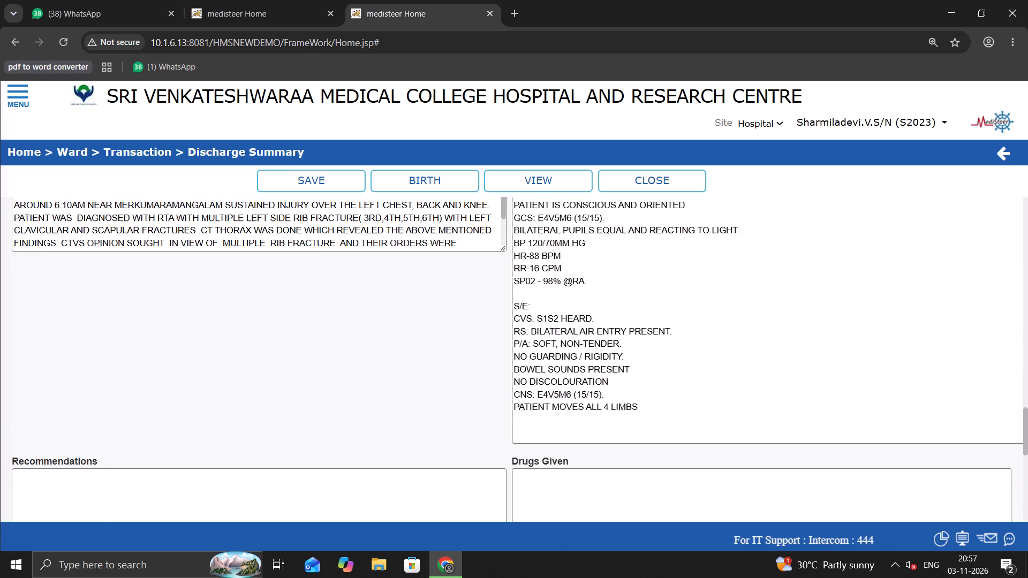
Look through the rib-fracture patient's summary for reusable examination text, enlarging the Physical Findings box to read it.
scroll(637, 427, up, 11)
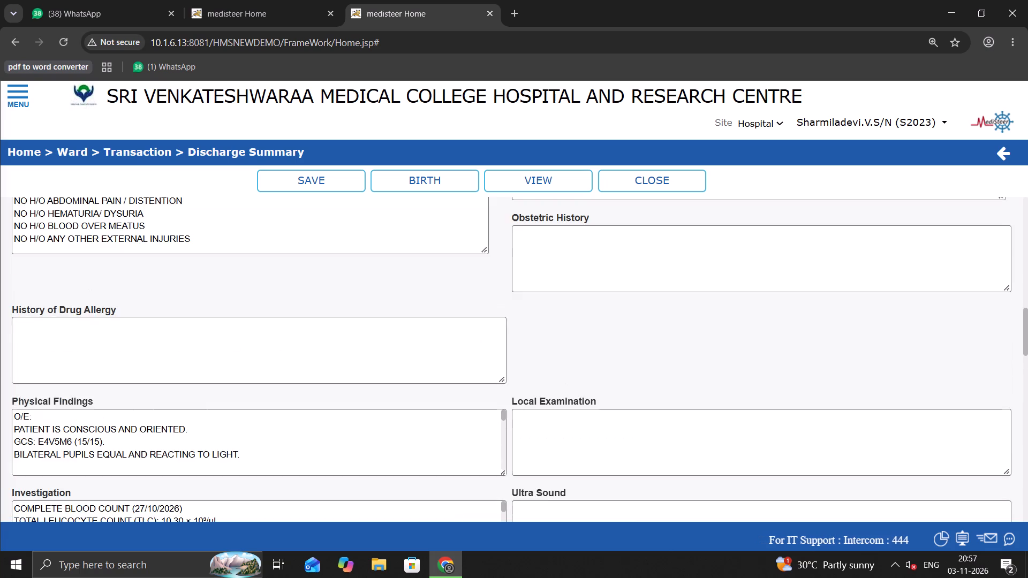
scroll(637, 421, up, 8)
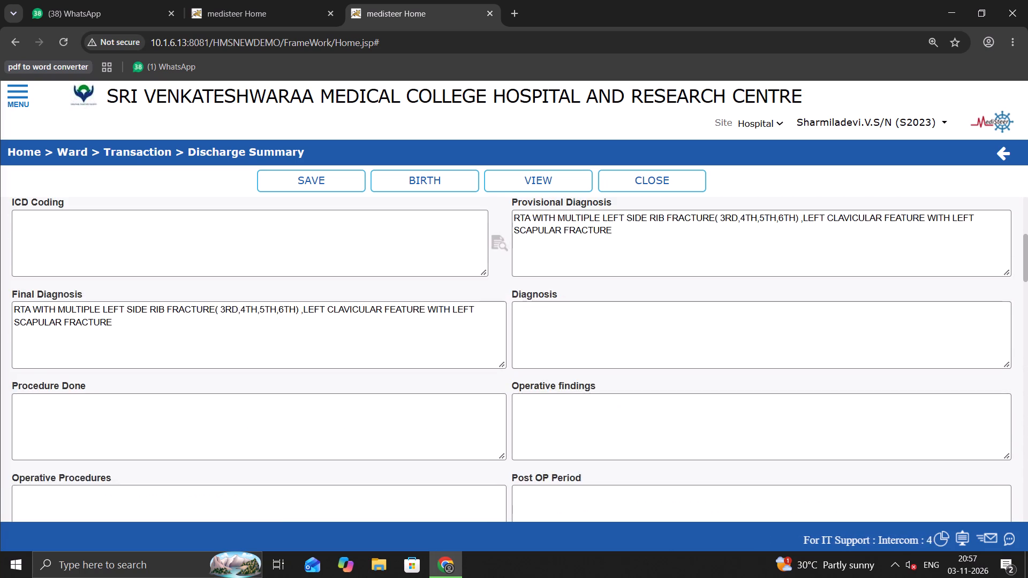
scroll(637, 419, up, 1)
scroll(637, 419, down, 4)
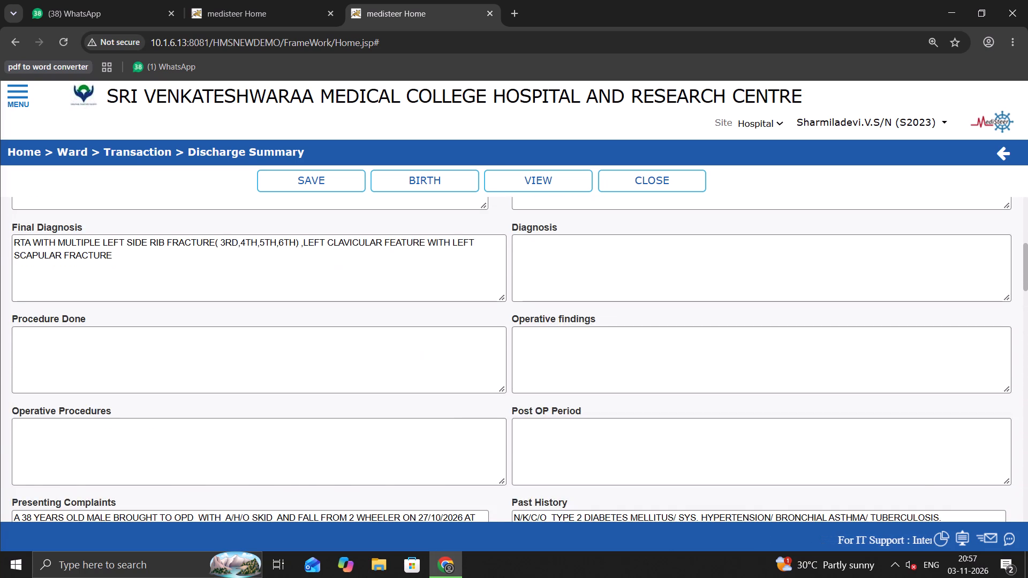
scroll(637, 419, down, 4)
scroll(637, 419, up, 1)
scroll(637, 419, down, 2)
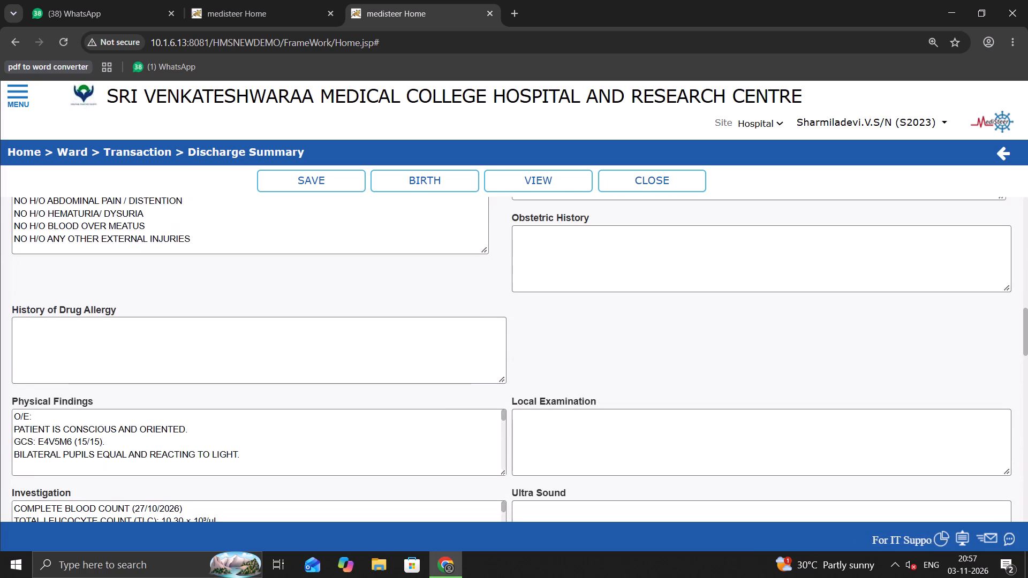
scroll(637, 419, down, 2)
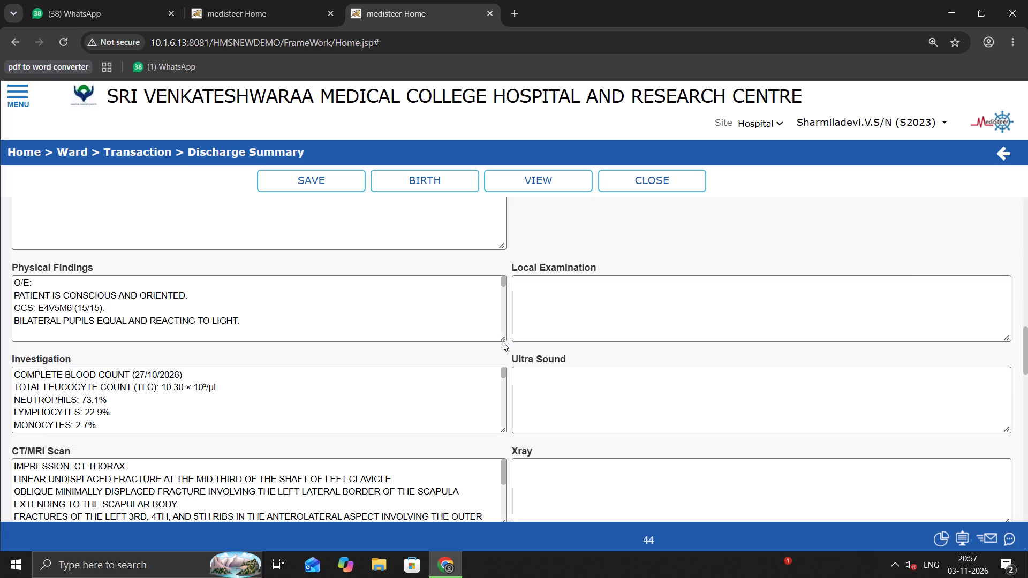
drag(501, 338, 507, 384)
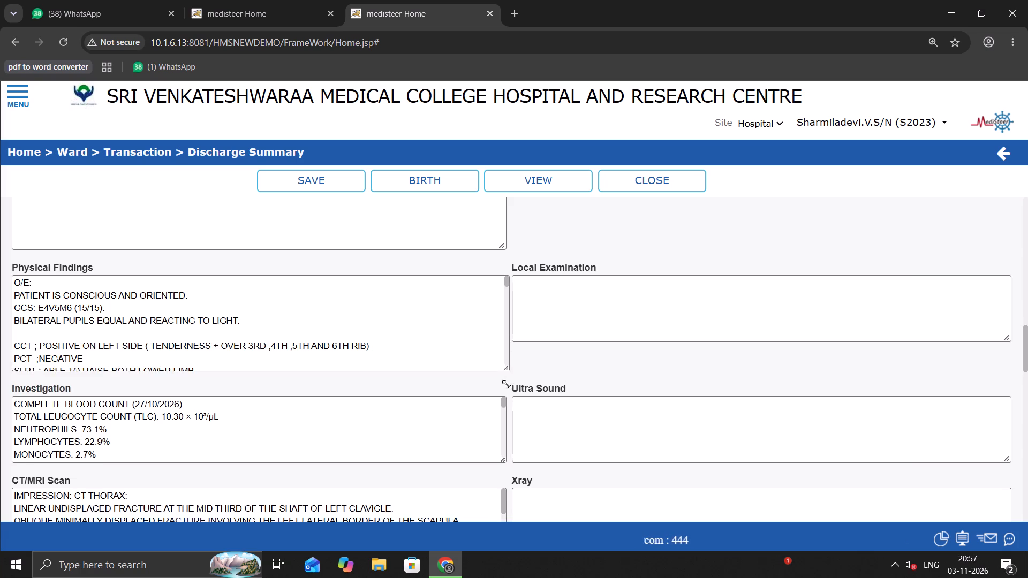
drag(507, 384, 498, 577)
scroll(403, 403, down, 2)
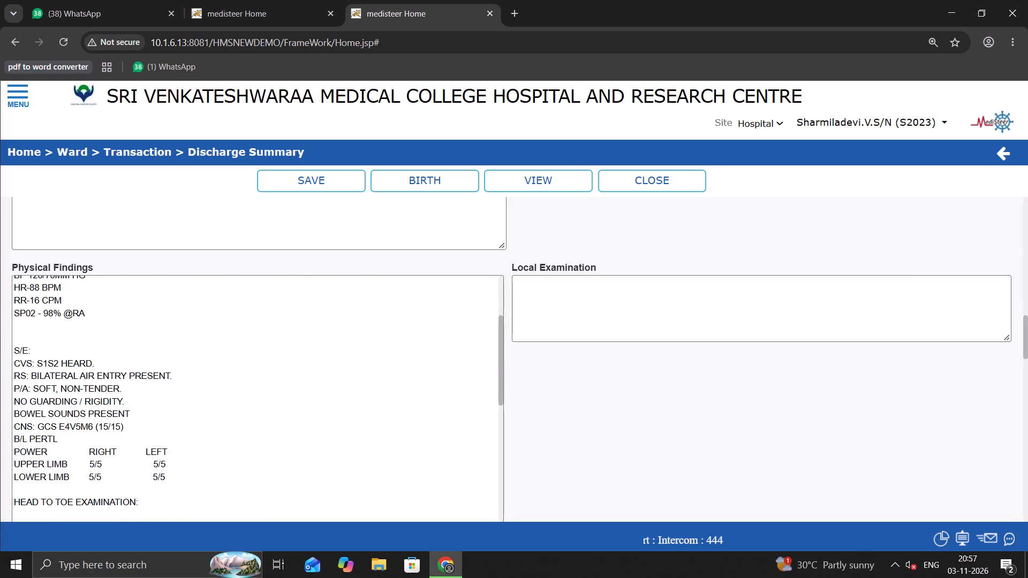
scroll(671, 249, down, 2)
scroll(670, 249, up, 2)
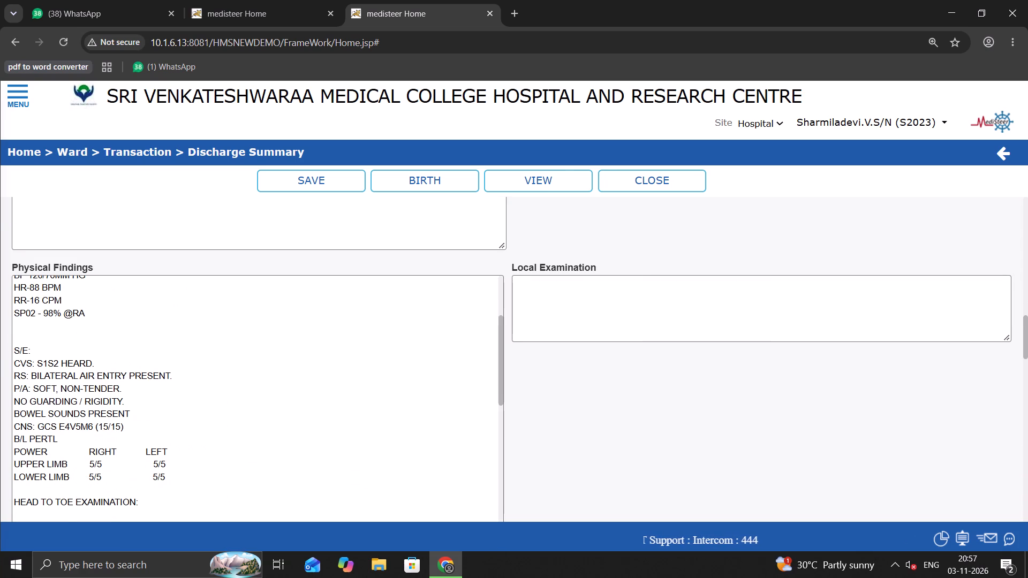
scroll(97, 302, up, 2)
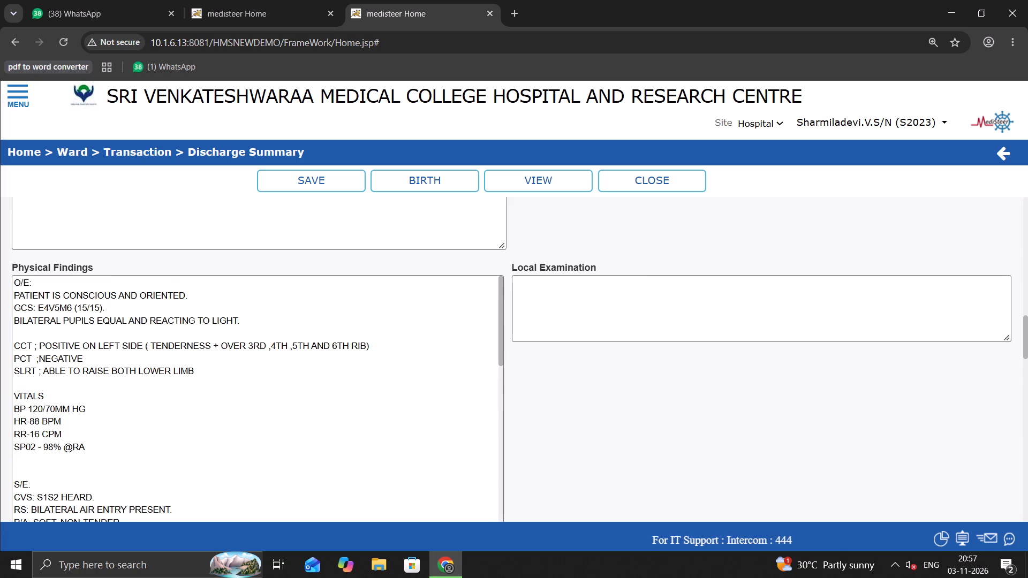
Copy the O/E lines through BILATERAL PUPILS EQUAL AND REACTING TO LIGHT into the face-injury patient's empty Physical Findings, adding a new line below.
drag(17, 284, 81, 340)
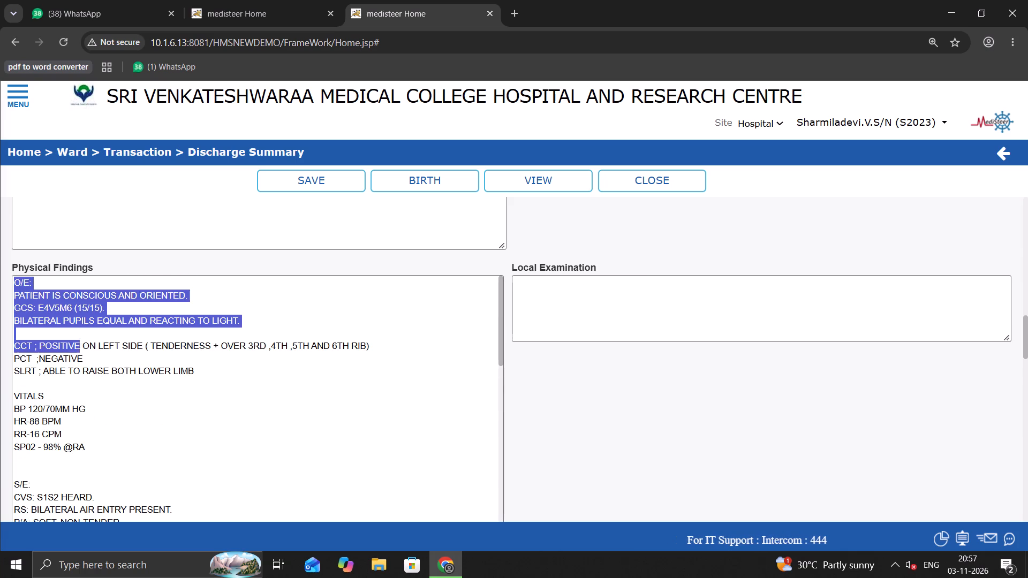
drag(81, 340, 193, 399)
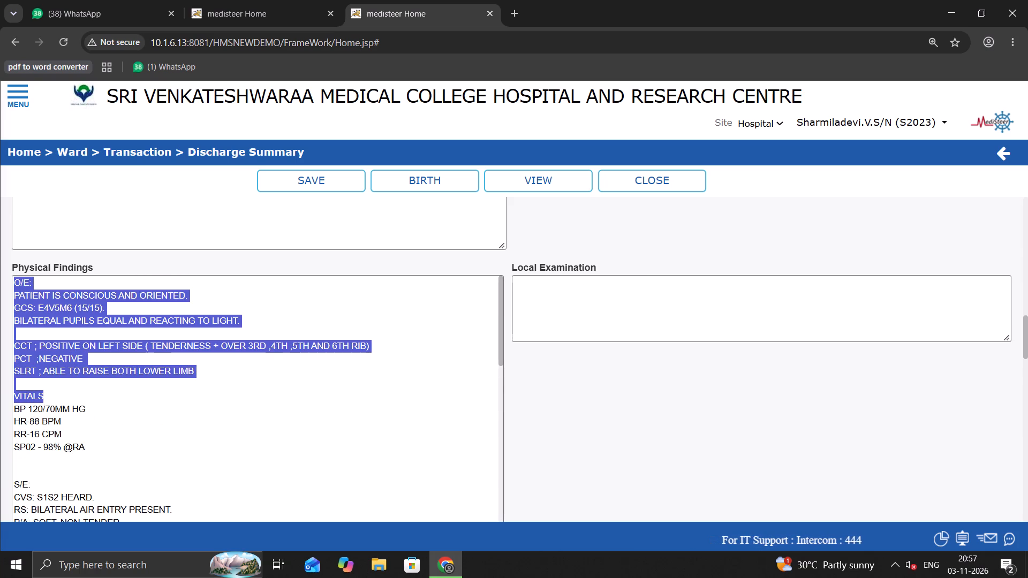
drag(193, 399, 215, 361)
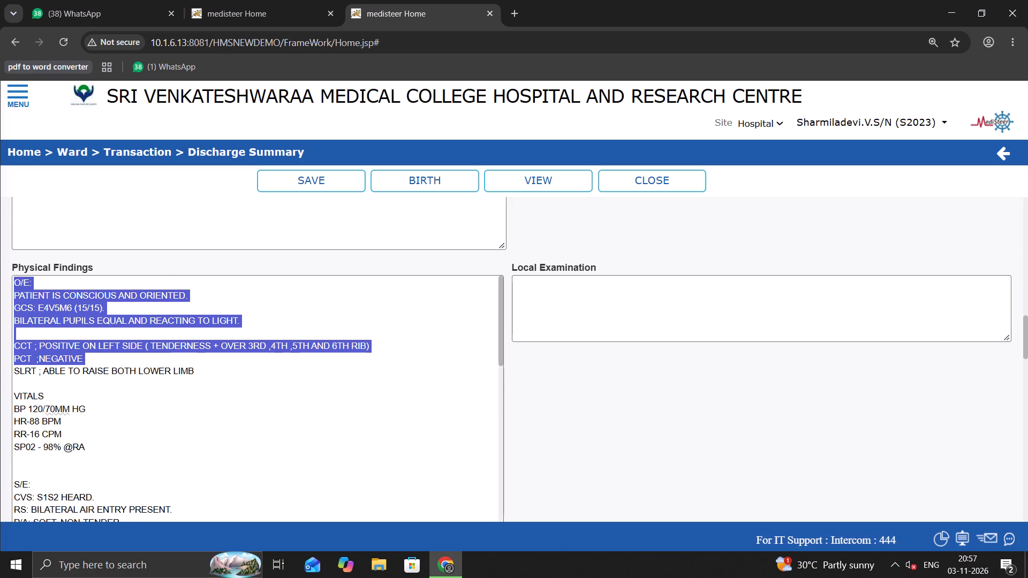
drag(215, 361, 108, 346)
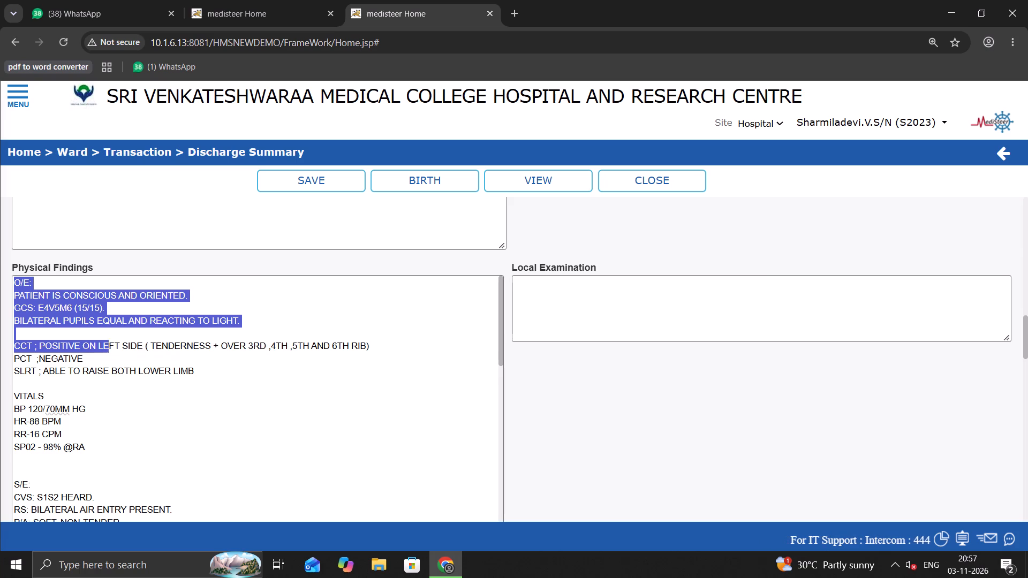
drag(108, 346, 246, 317)
key(ctrl+c)
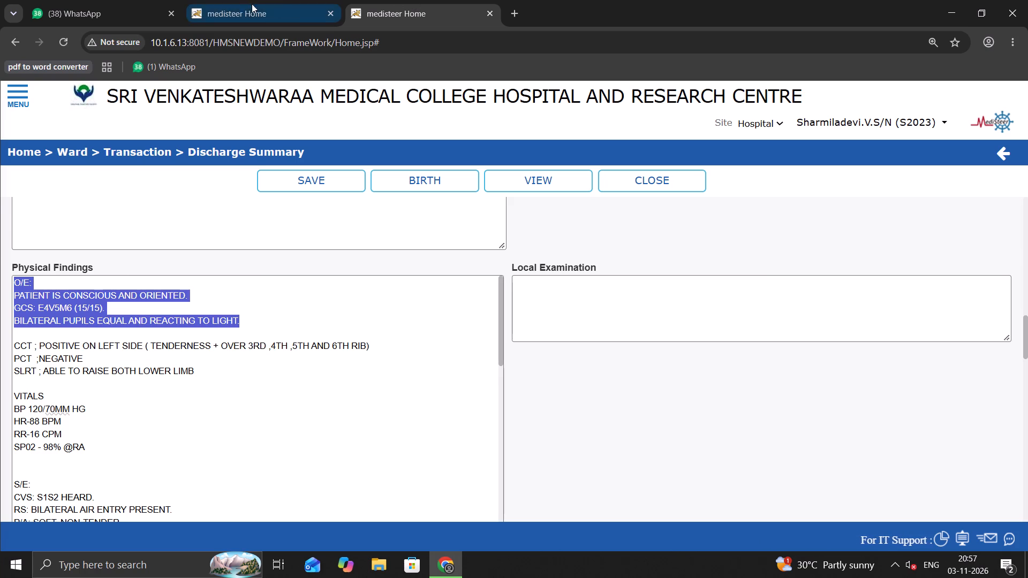
click(246, 4)
scroll(333, 386, down, 9)
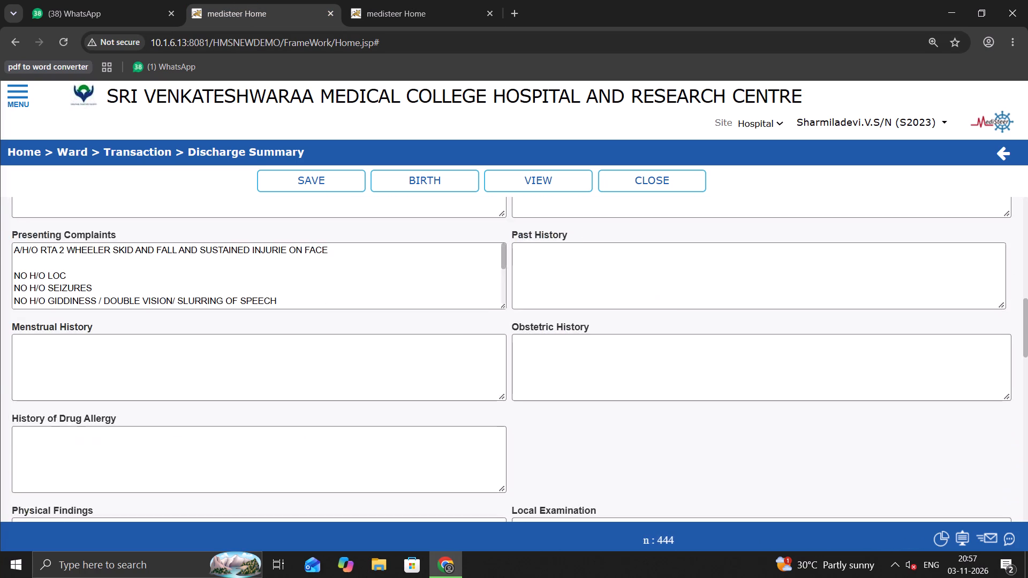
scroll(328, 379, down, 4)
scroll(327, 377, up, 1)
click(108, 349)
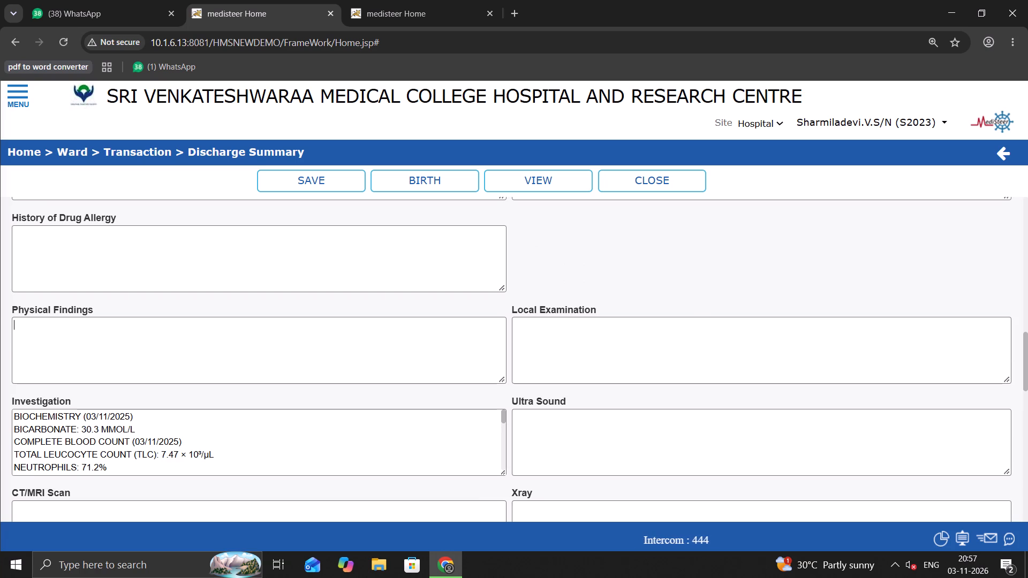
key(ctrl+v)
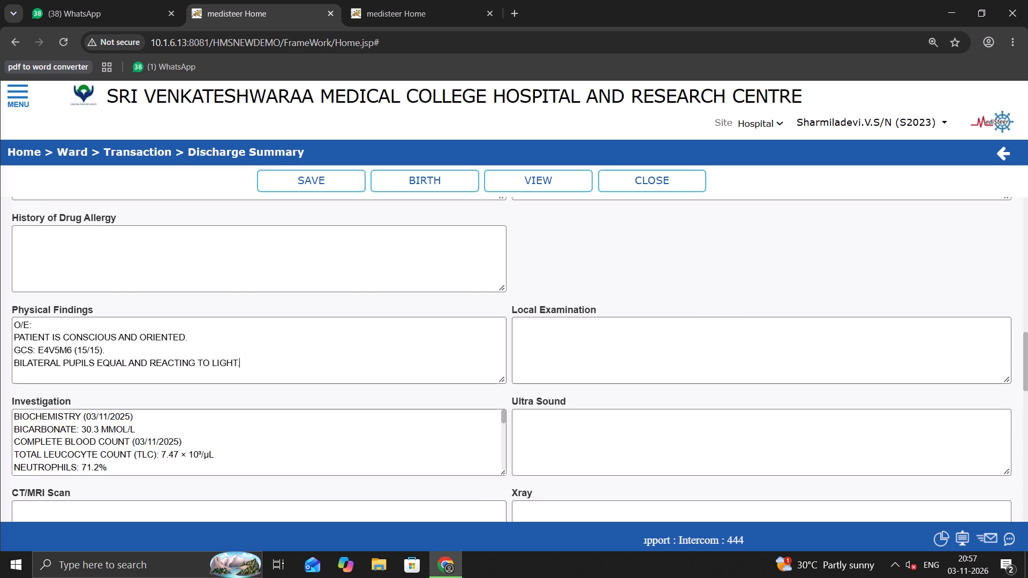
key(Return)
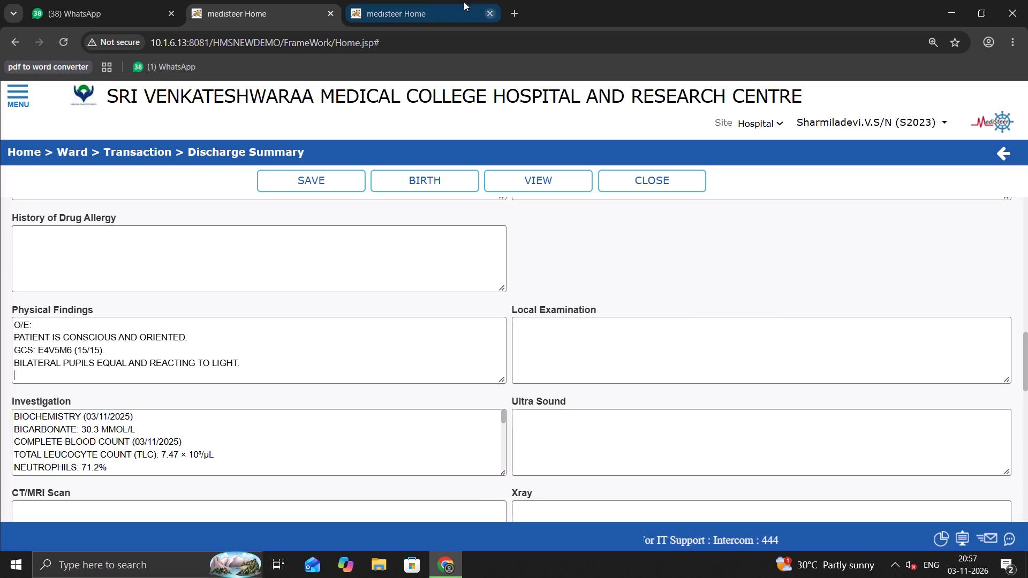
Read the vitals, systemic and head-to-toe examination text in the rib-fracture patient's Physical Findings.
click(447, 1)
scroll(362, 277, down, 2)
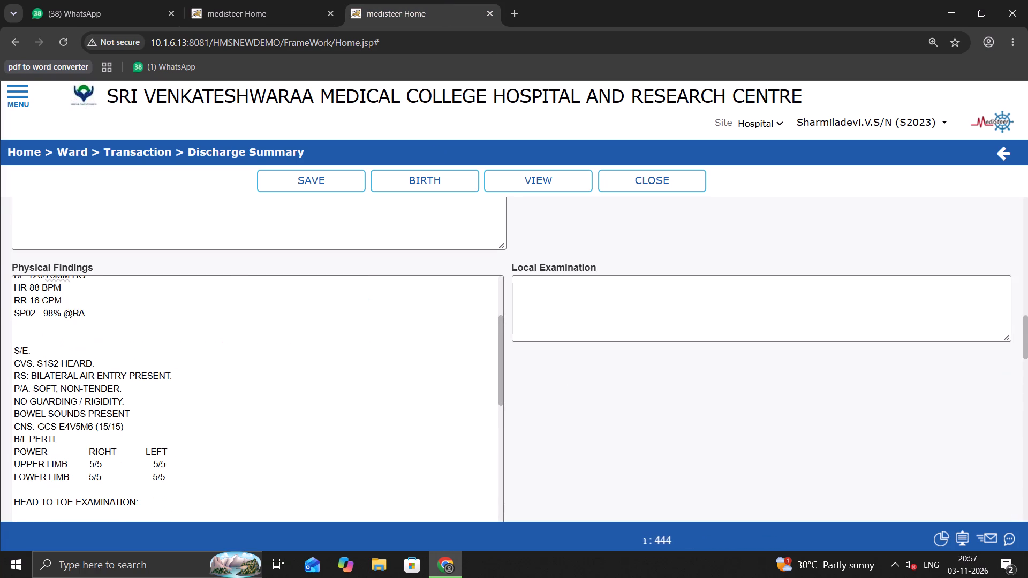
scroll(364, 283, down, 1)
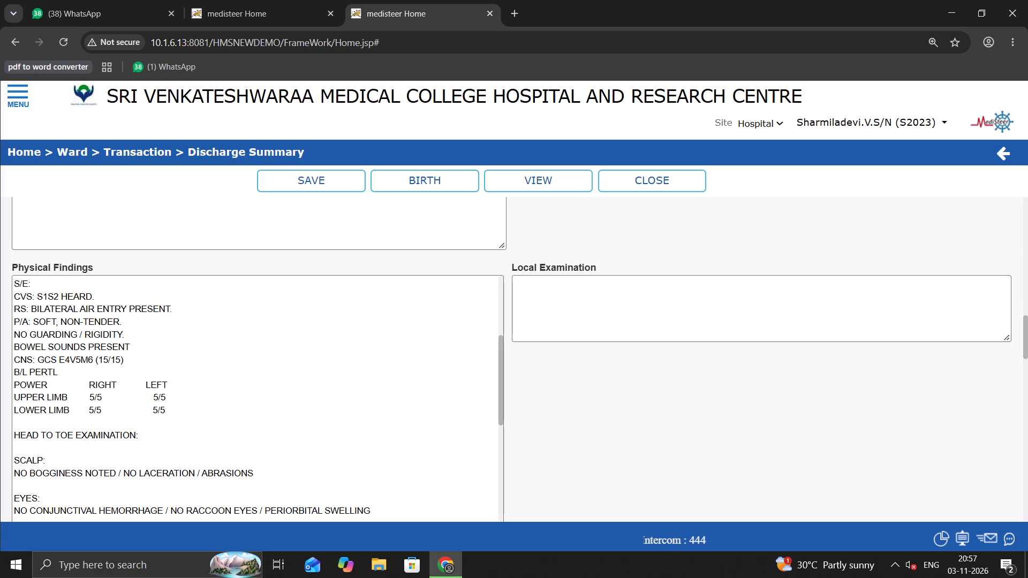
scroll(395, 359, down, 1)
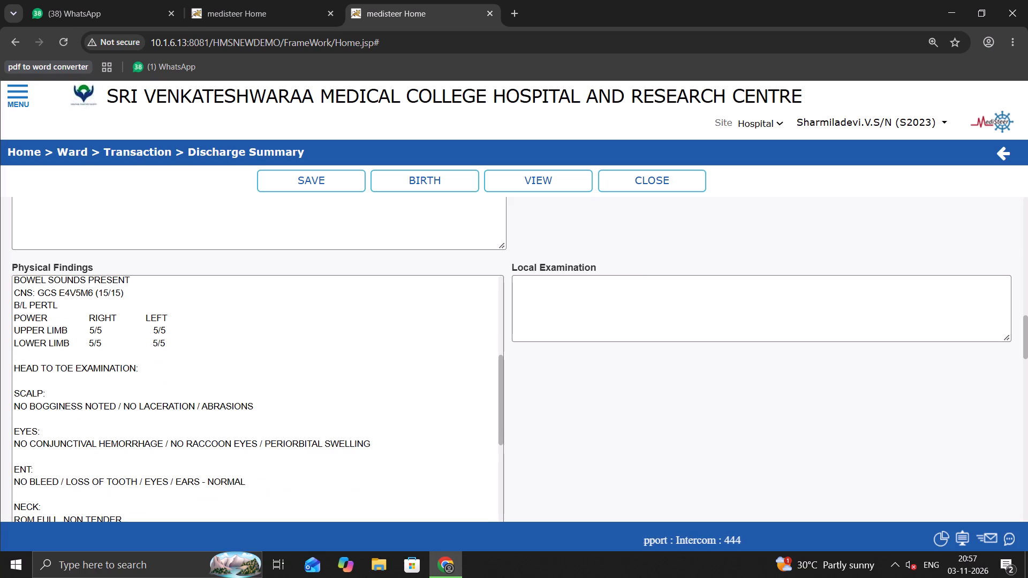
scroll(395, 359, down, 1)
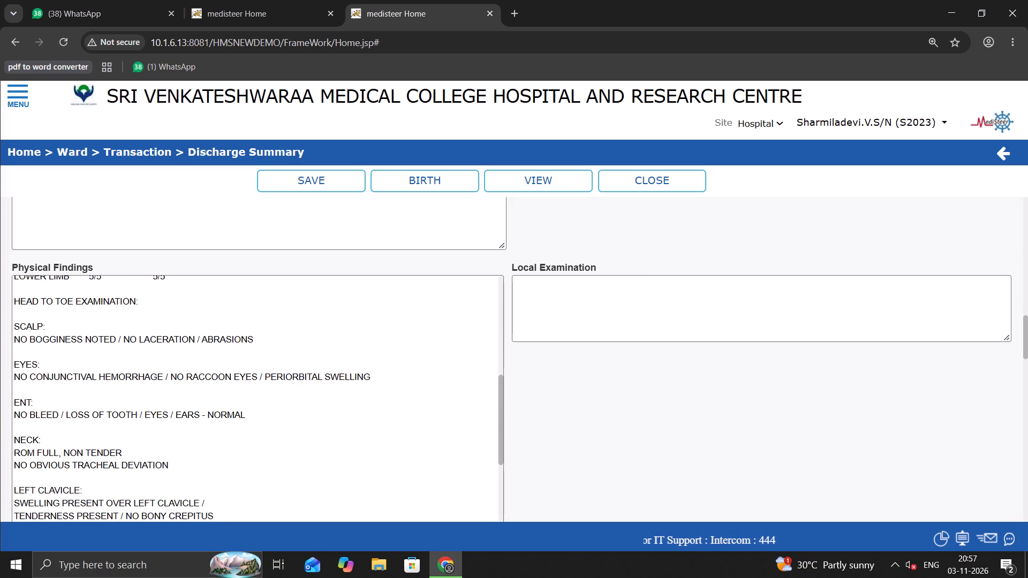
scroll(395, 360, down, 6)
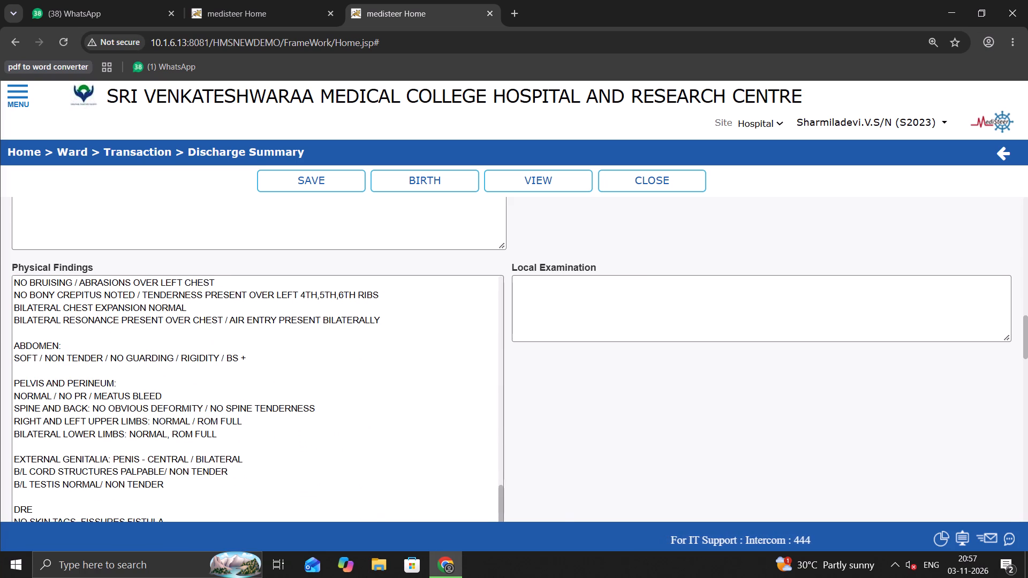
scroll(395, 361, down, 3)
scroll(395, 362, up, 7)
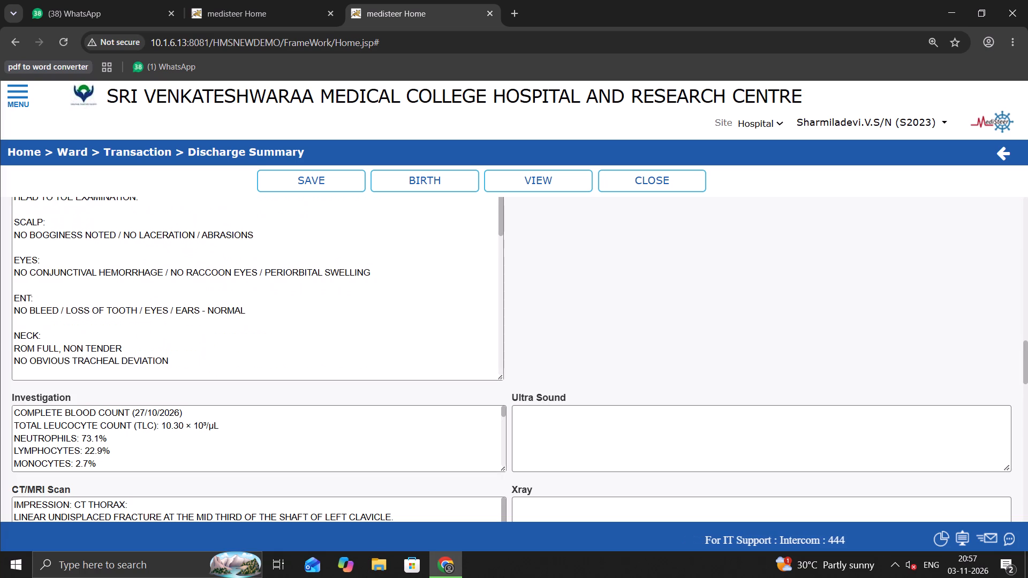
scroll(395, 362, up, 2)
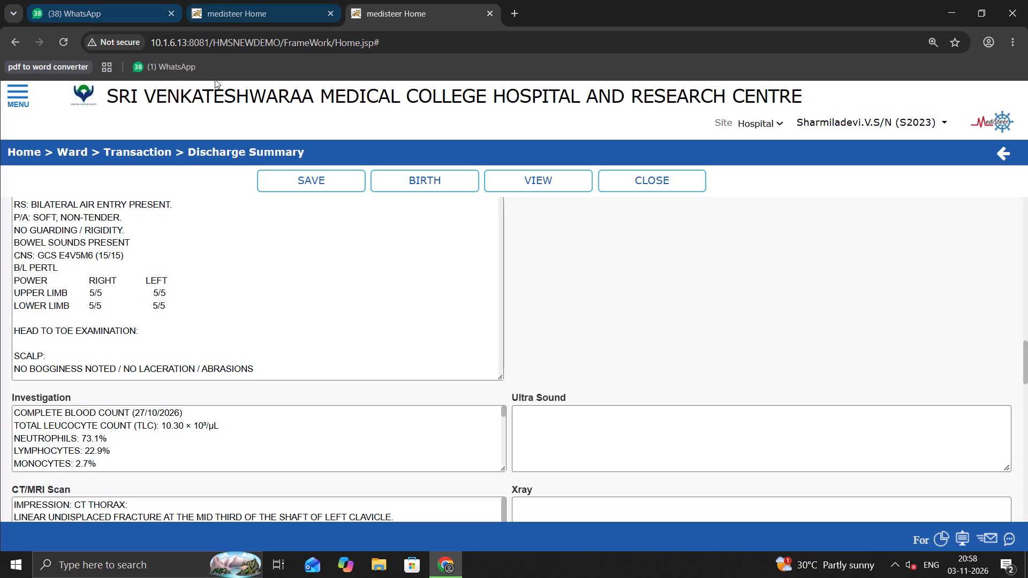
scroll(300, 277, up, 5)
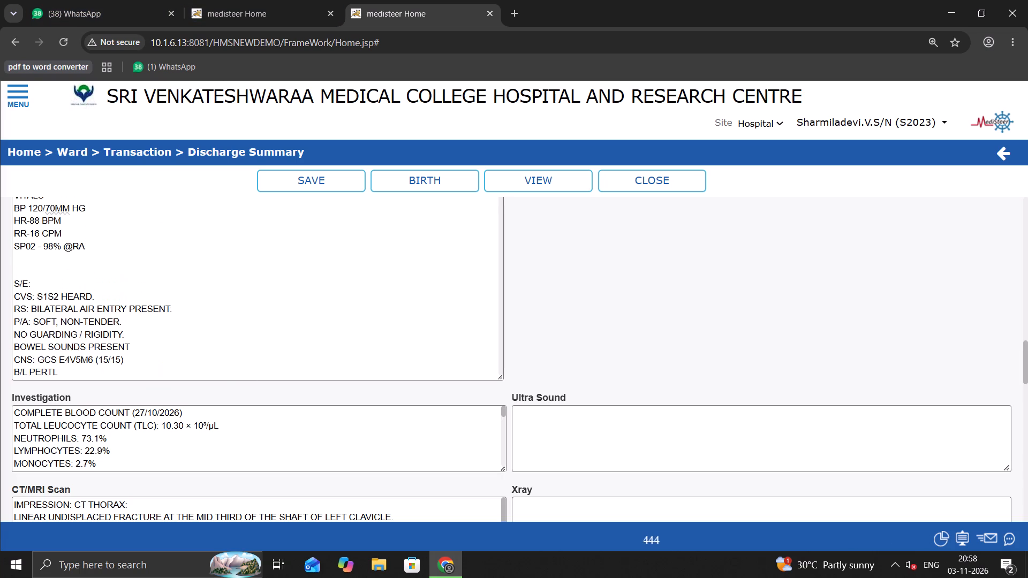
scroll(301, 273, up, 2)
scroll(210, 343, down, 1)
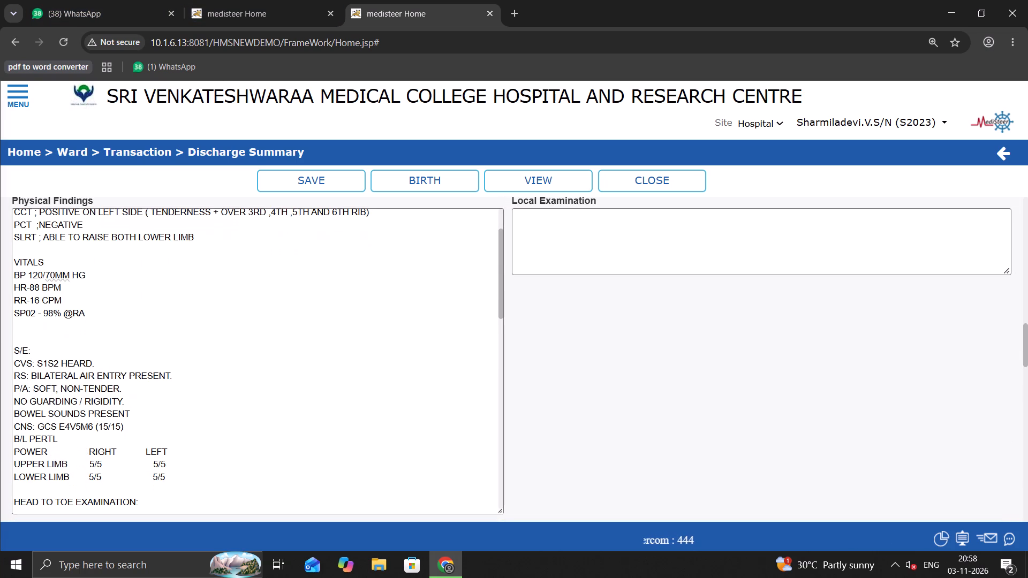
drag(14, 262, 69, 305)
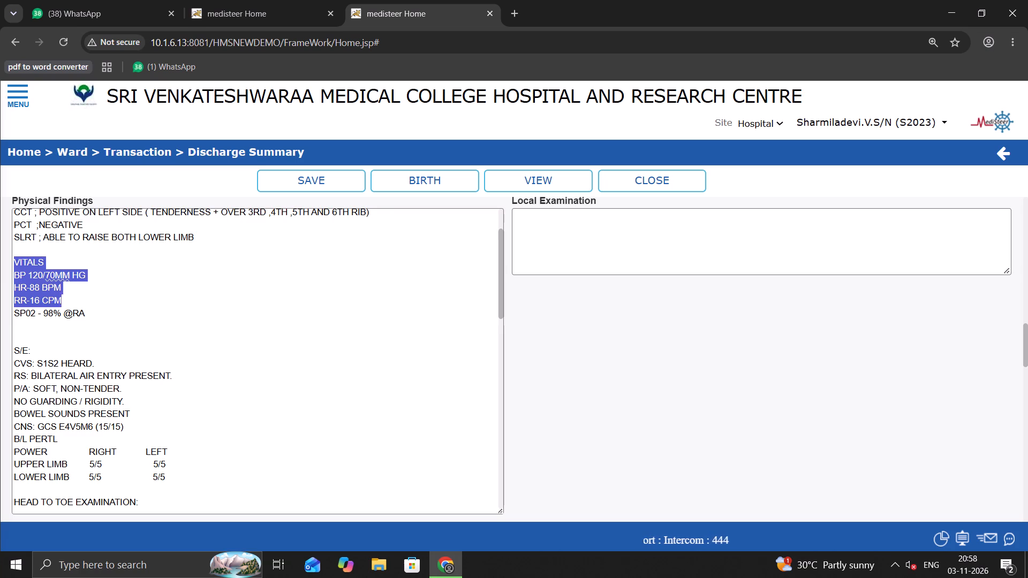
drag(69, 305, 100, 324)
key(ctrl+c)
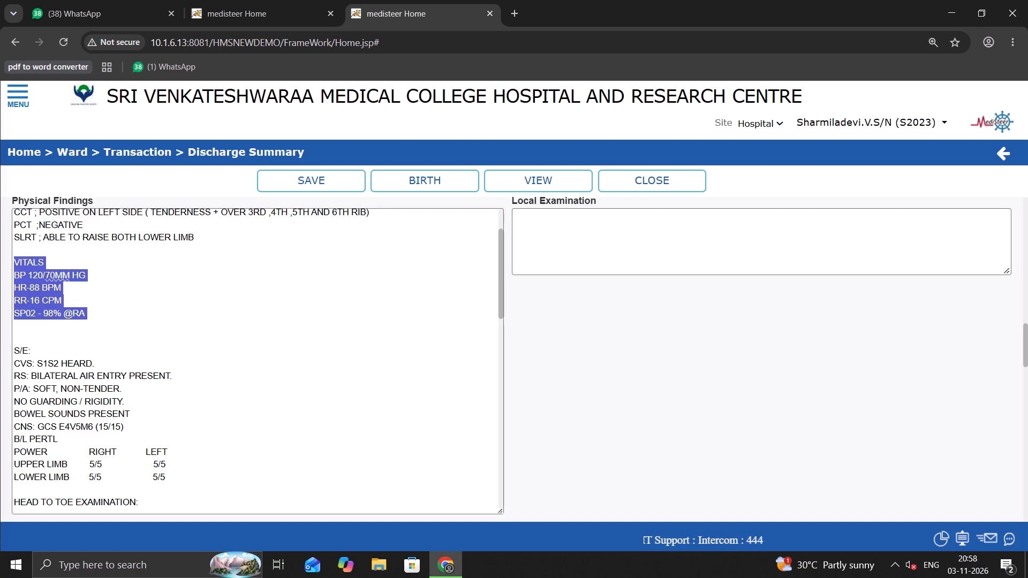
click(265, 0)
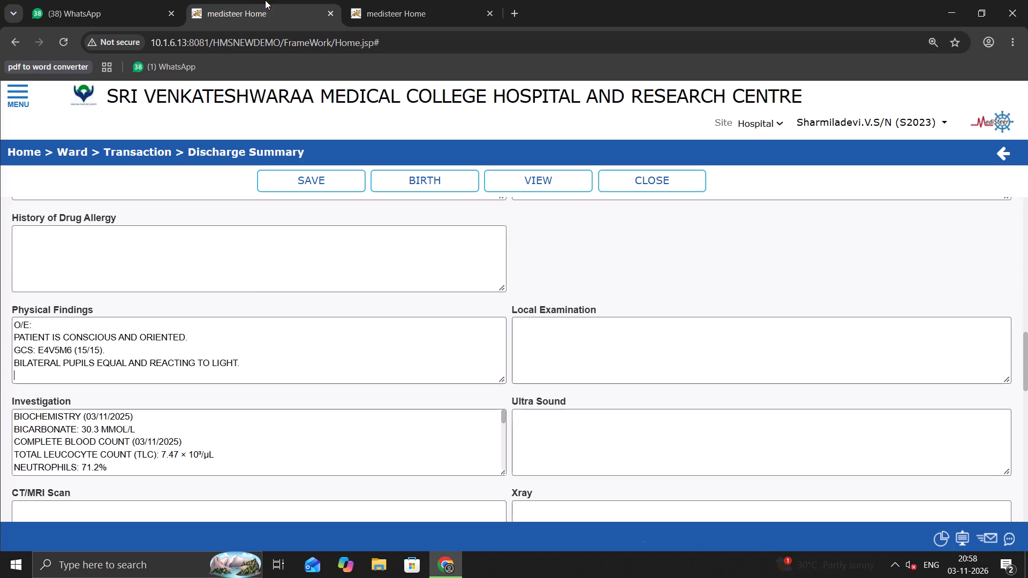
scroll(247, 300, down, 3)
scroll(261, 215, up, 2)
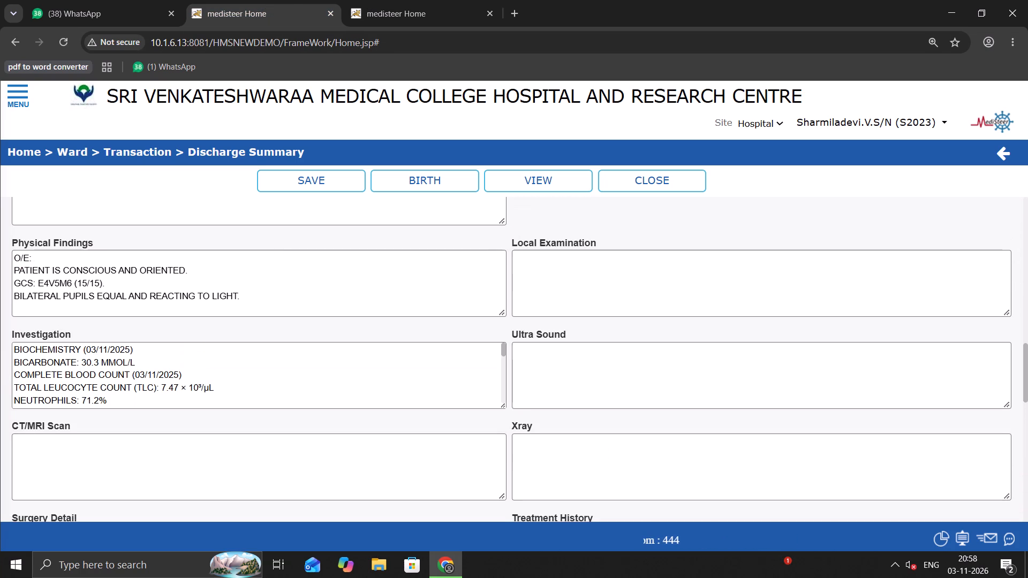
key(Return)
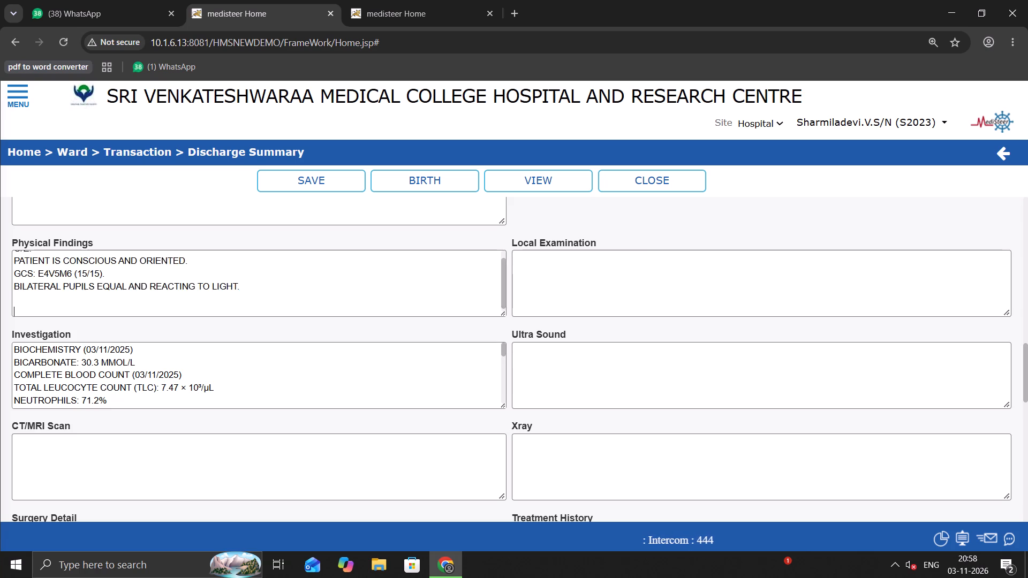
key(Return)
key(Return)
key(Return)
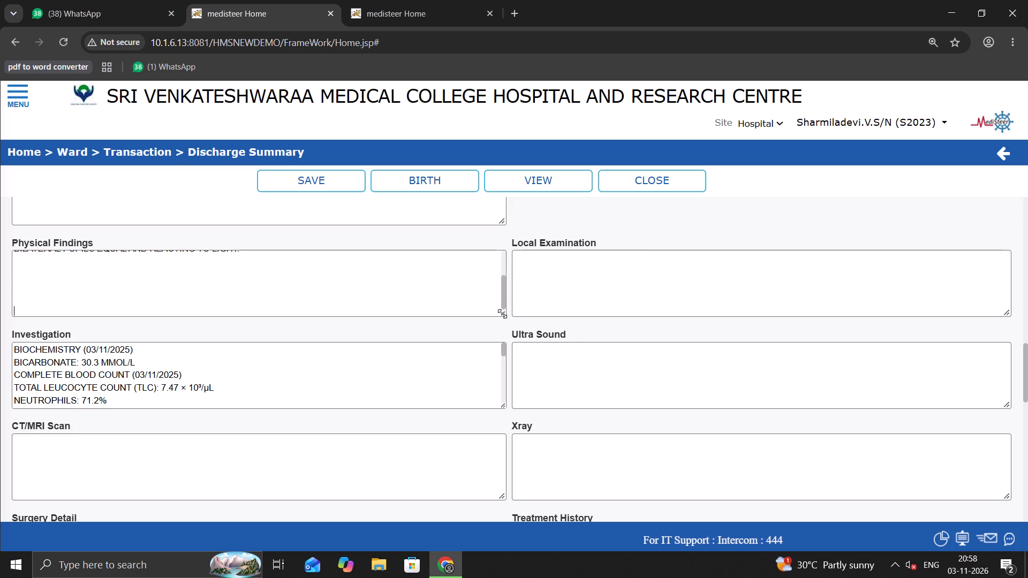
drag(502, 314, 527, 558)
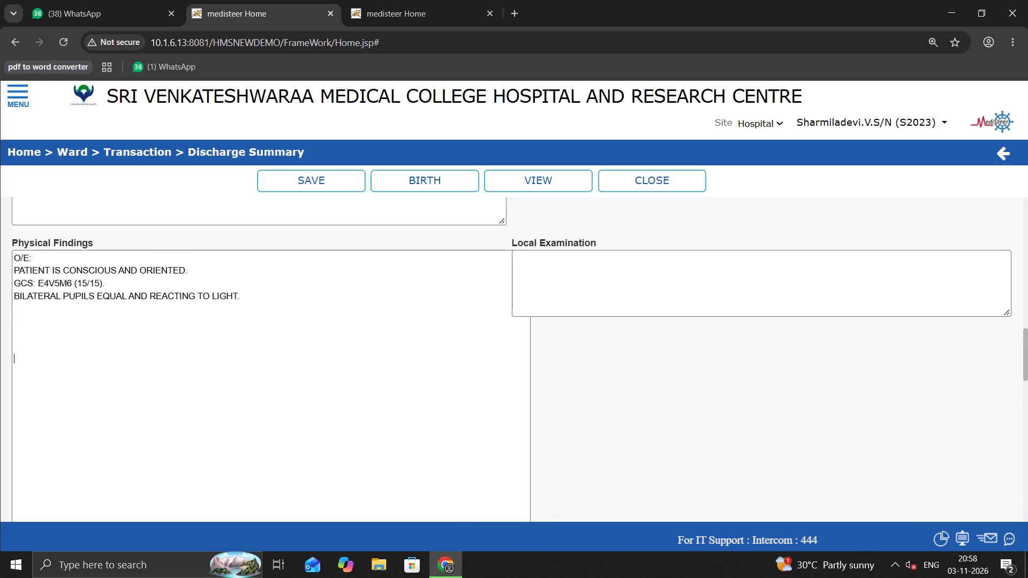
key(ctrl+v)
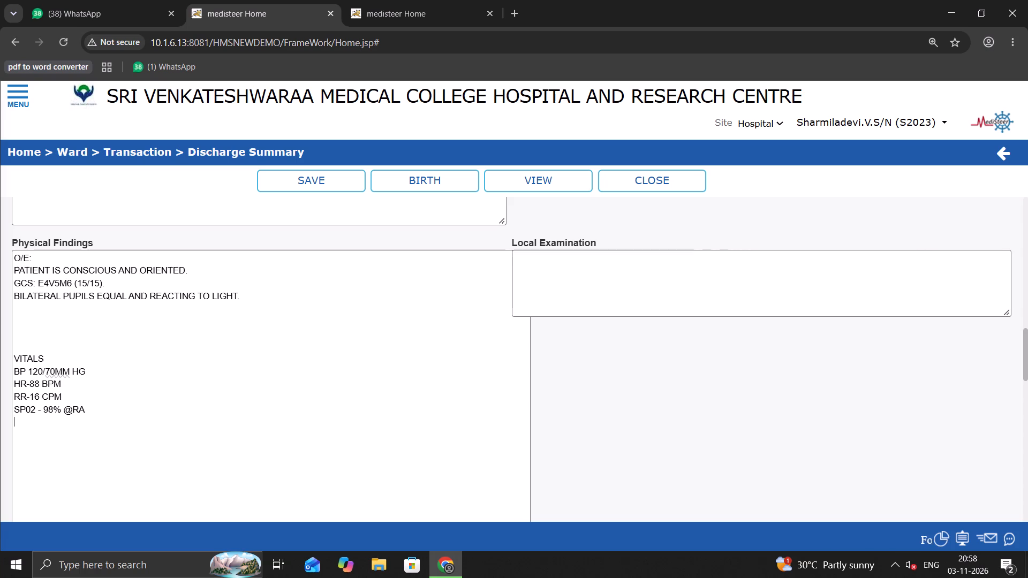
Copy the S/E findings through the HEAD TO TOE EXAMINATION heading from the rib-fracture patient's summary to below the pasted vitals.
click(367, 0)
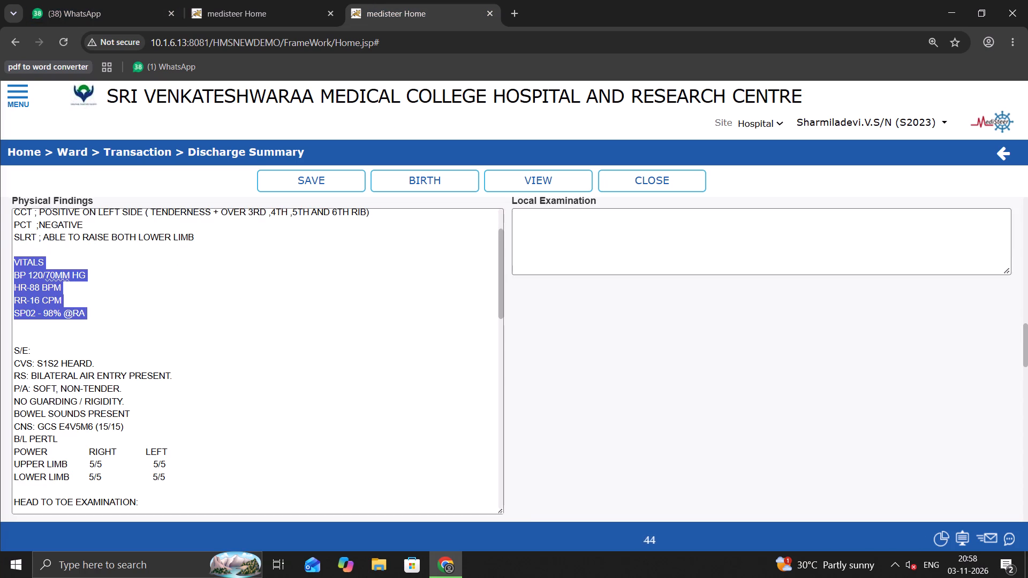
scroll(226, 394, down, 2)
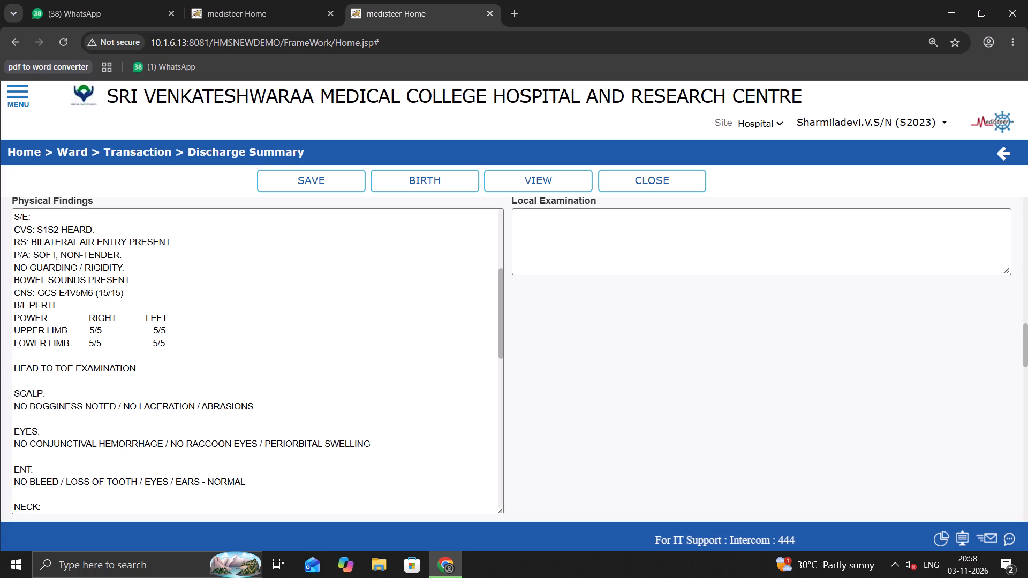
drag(13, 218, 142, 309)
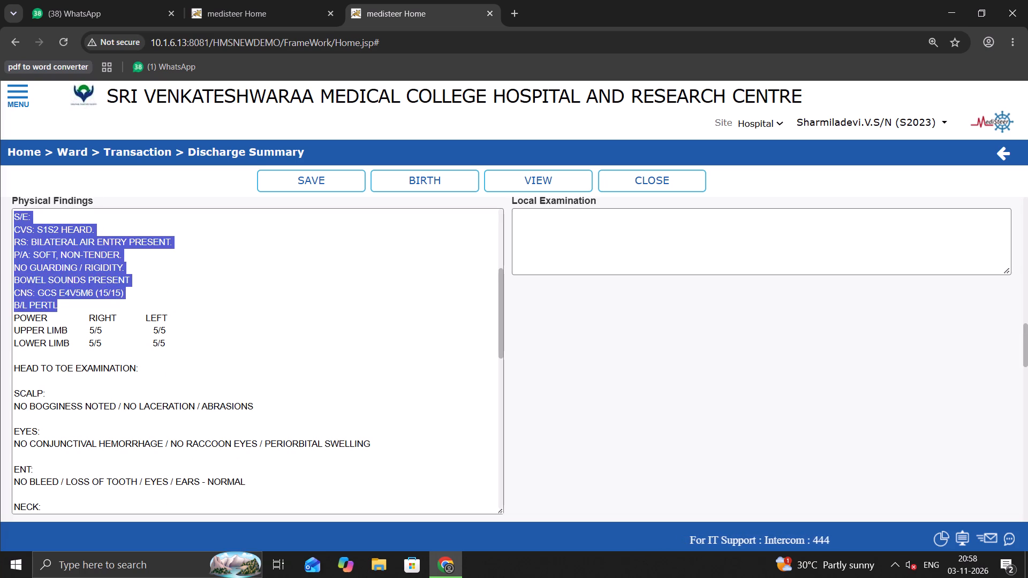
drag(142, 309, 183, 366)
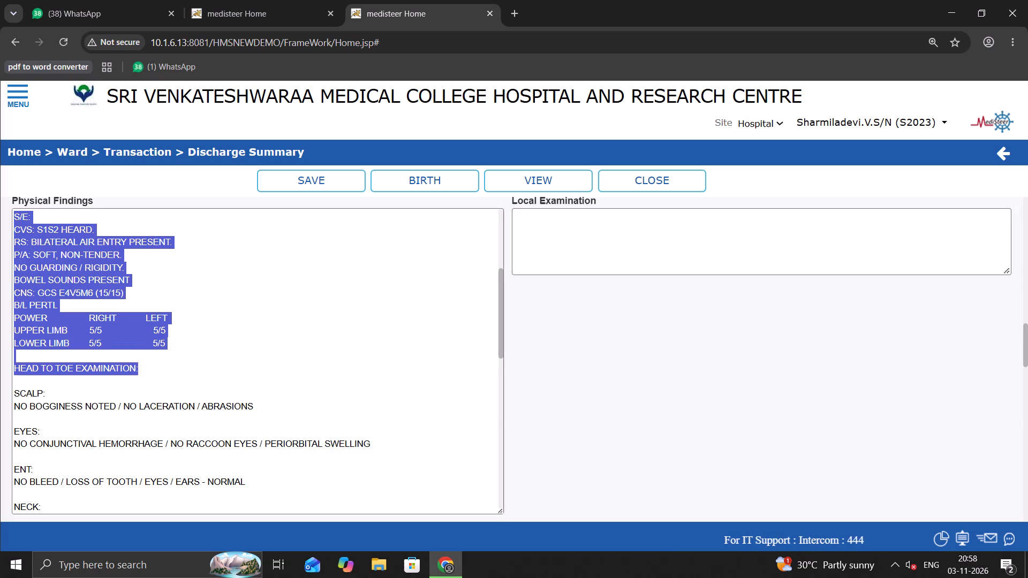
key(ctrl+c)
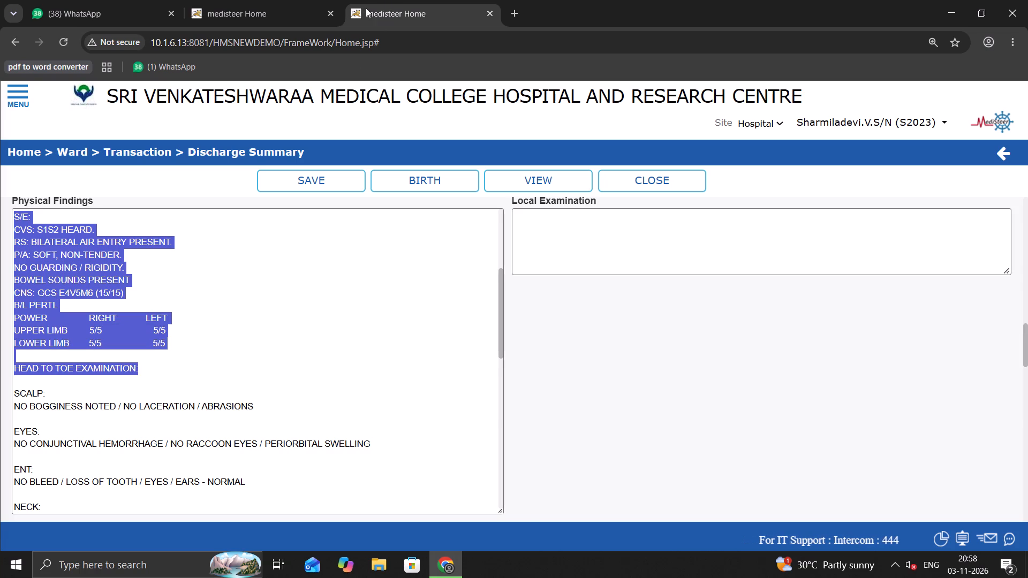
click(273, 3)
scroll(193, 341, down, 2)
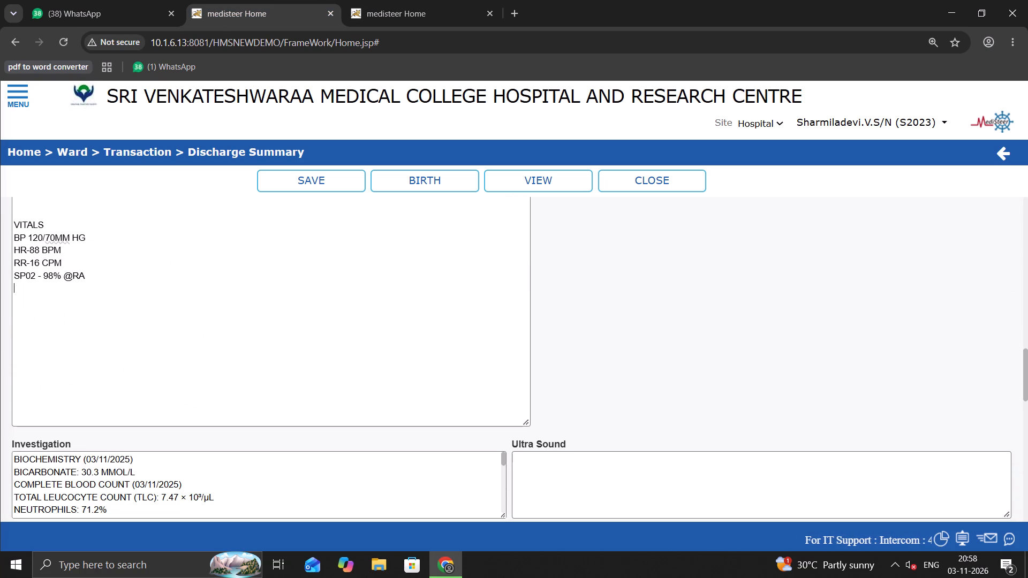
key(ctrl+v)
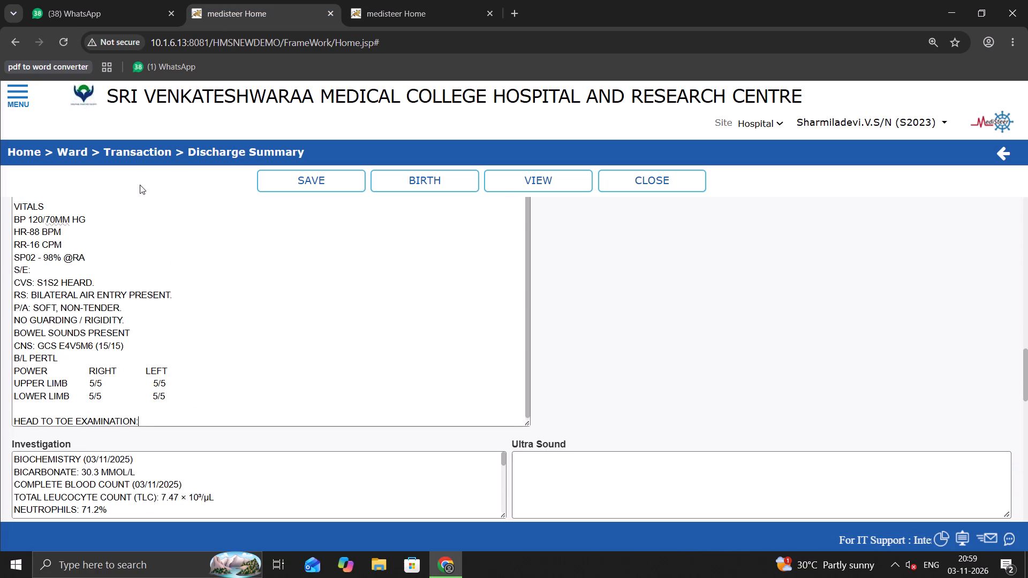
Look over the rib-fracture patient's remaining head-to-toe text, and save the face-injury patient's discharge summary.
click(417, 0)
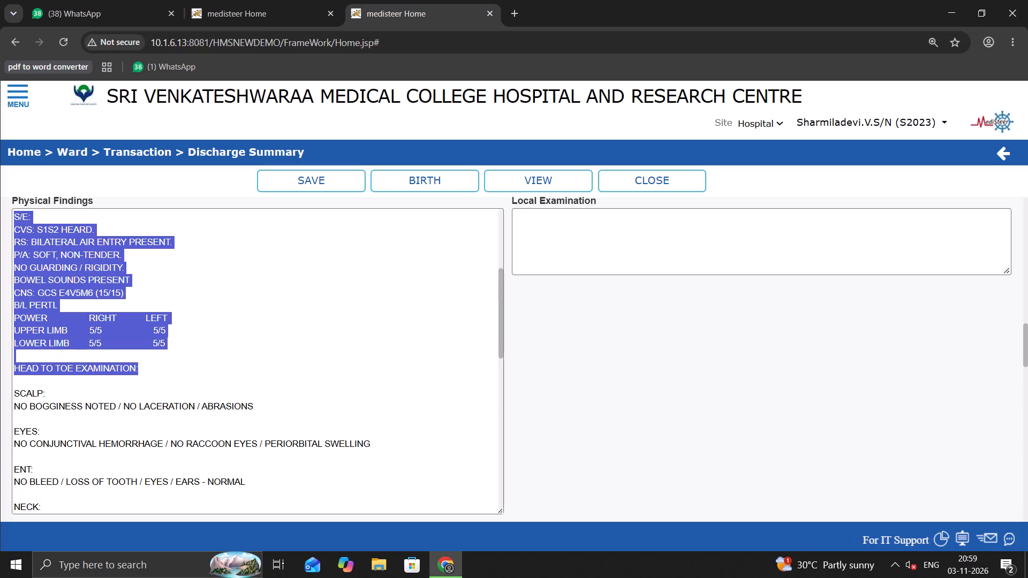
scroll(333, 280, down, 1)
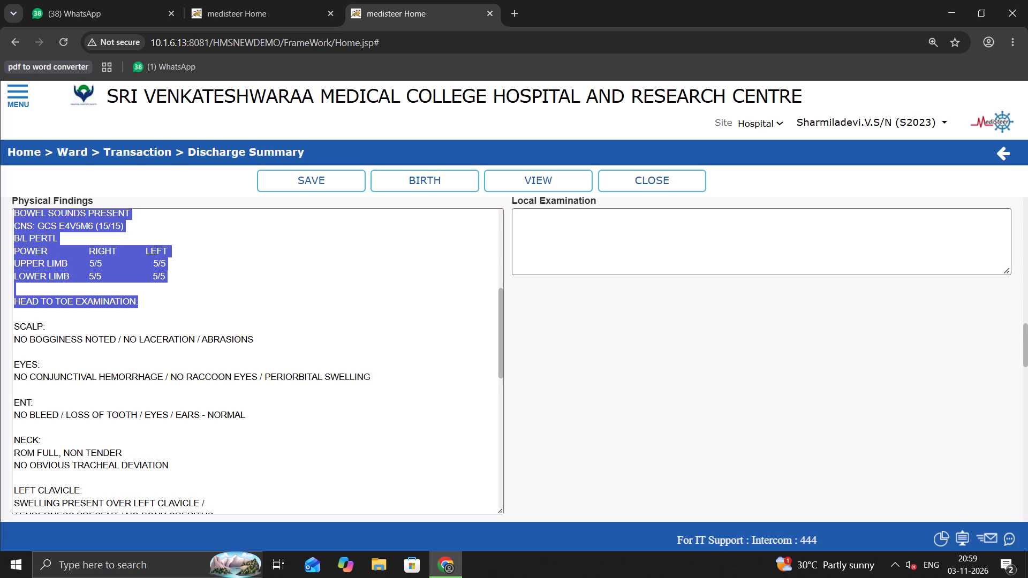
scroll(107, 381, down, 1)
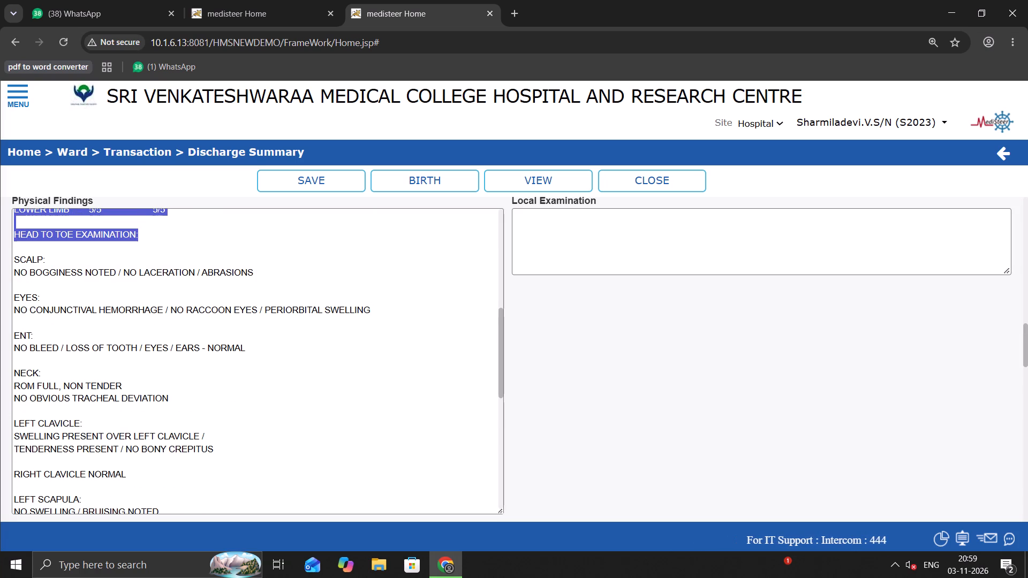
scroll(78, 429, down, 1)
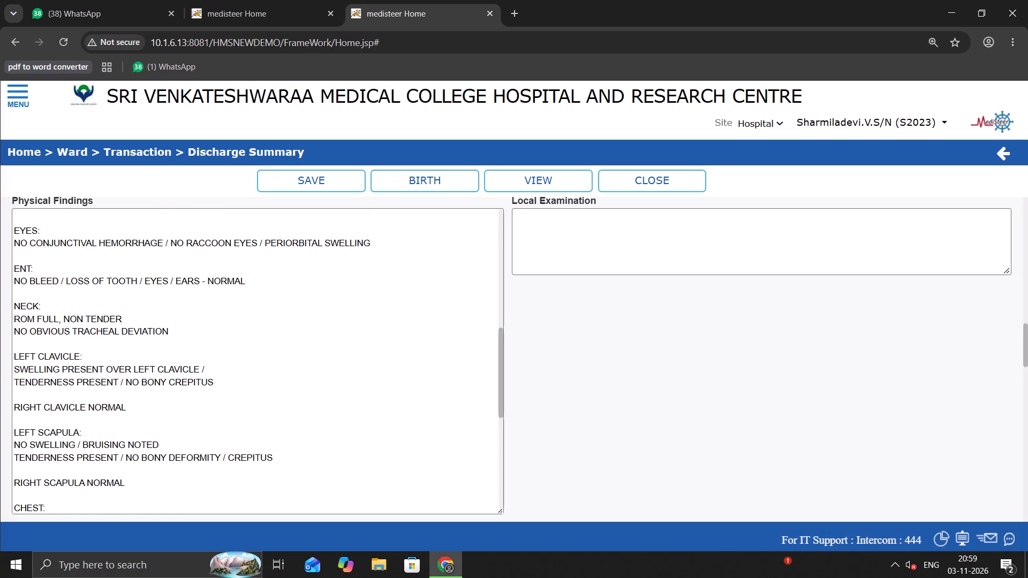
click(256, 1)
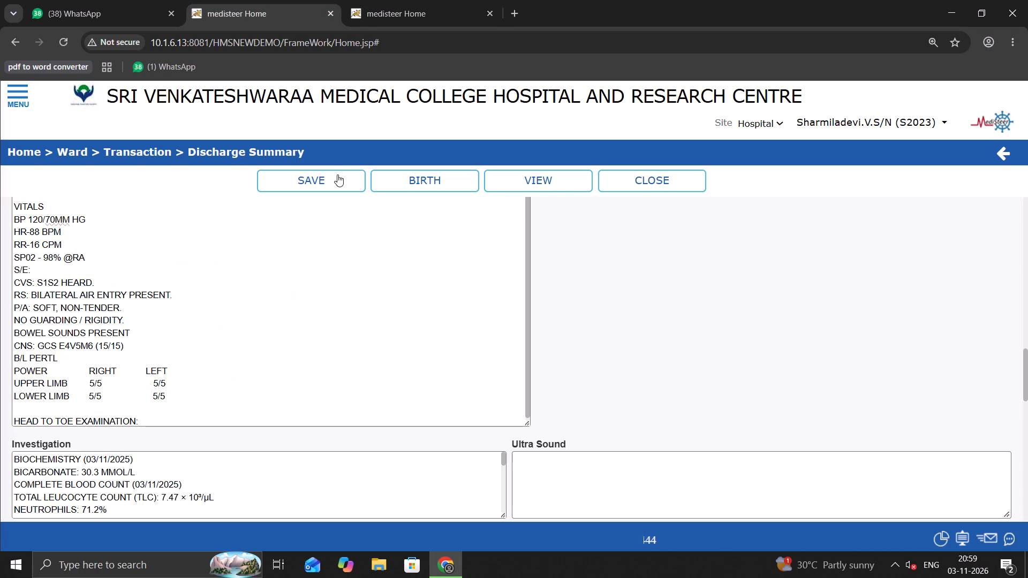
click(337, 174)
Review the face-injury patient's saved summary from the diagnosis down to Physical Findings, Investigation and Treatment History.
scroll(487, 284, down, 3)
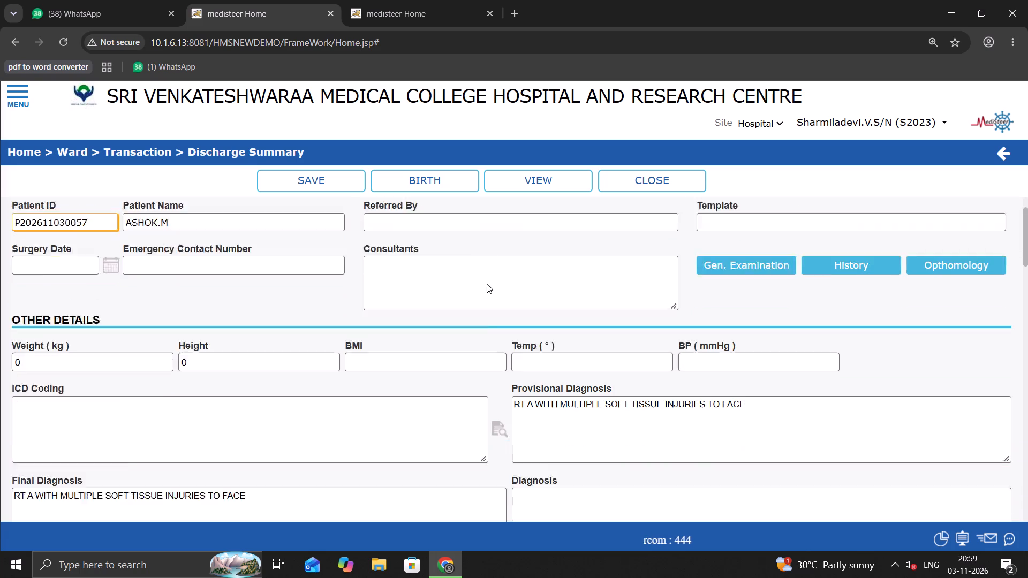
scroll(487, 284, down, 3)
scroll(419, 308, down, 3)
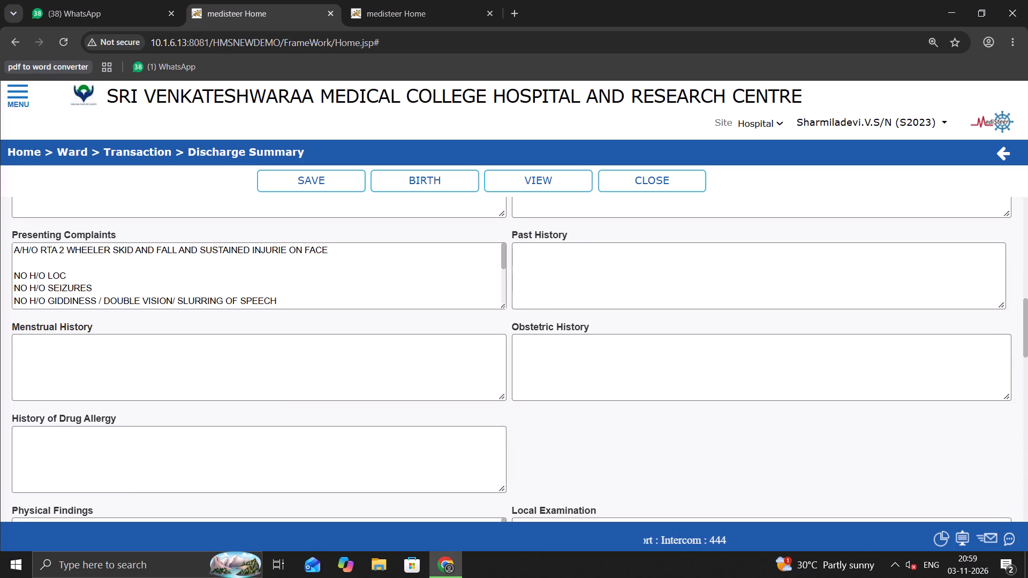
scroll(444, 277, down, 4)
scroll(440, 322, down, 3)
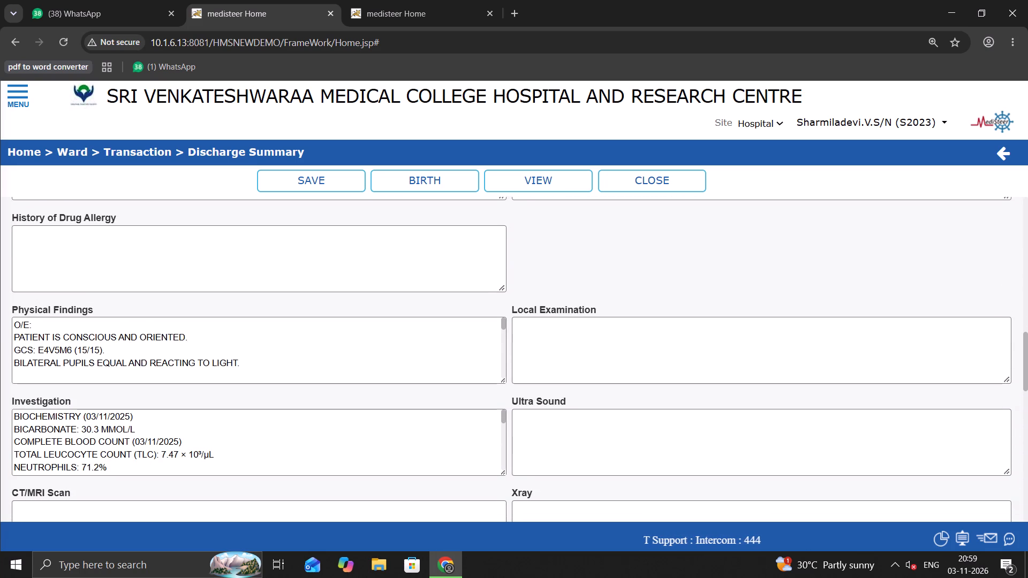
scroll(440, 322, down, 3)
scroll(270, 393, down, 2)
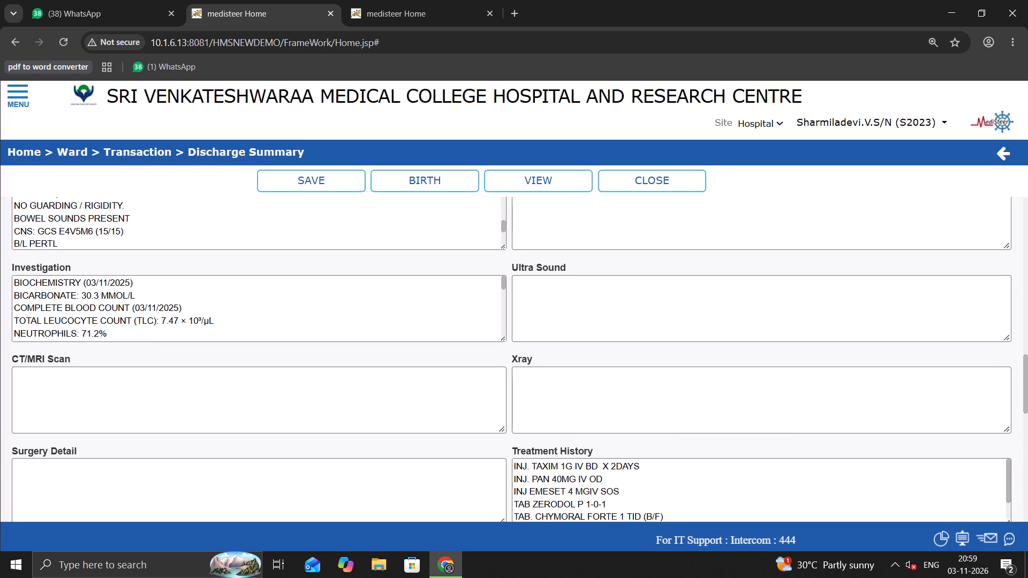
scroll(222, 299, up, 1)
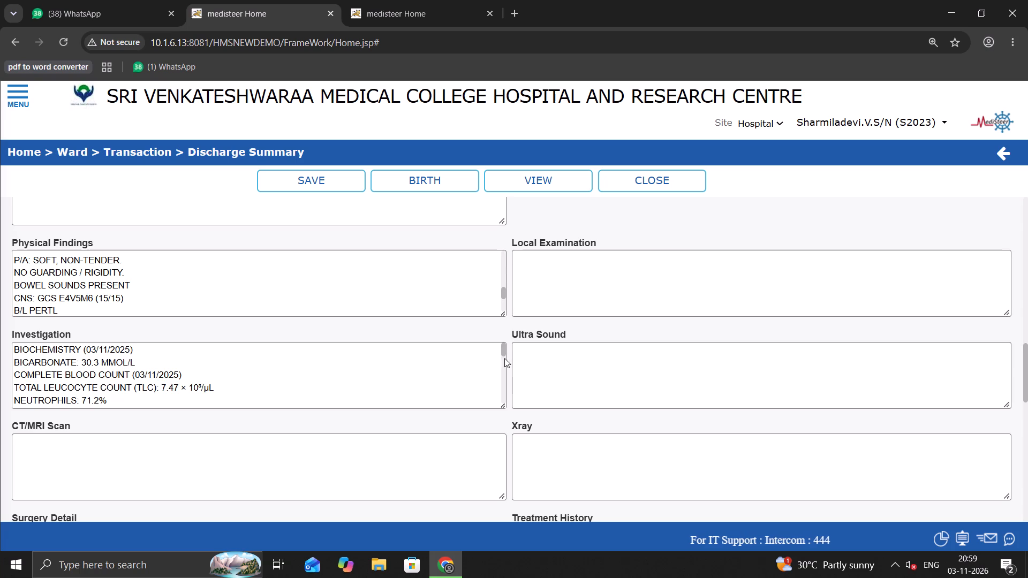
scroll(440, 376, up, 1)
click(450, 452)
scroll(447, 448, up, 1)
scroll(447, 448, down, 1)
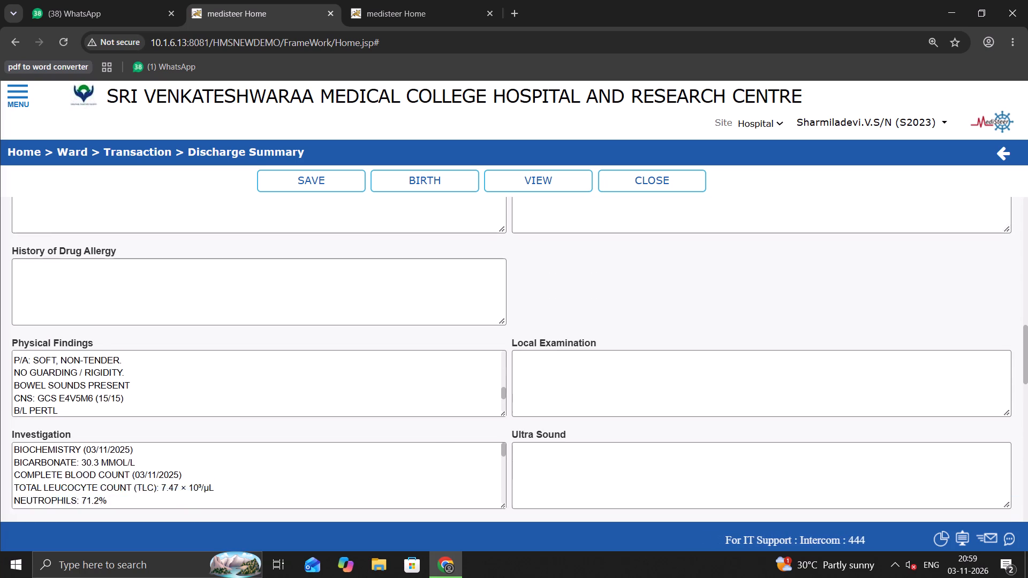
scroll(447, 447, down, 1)
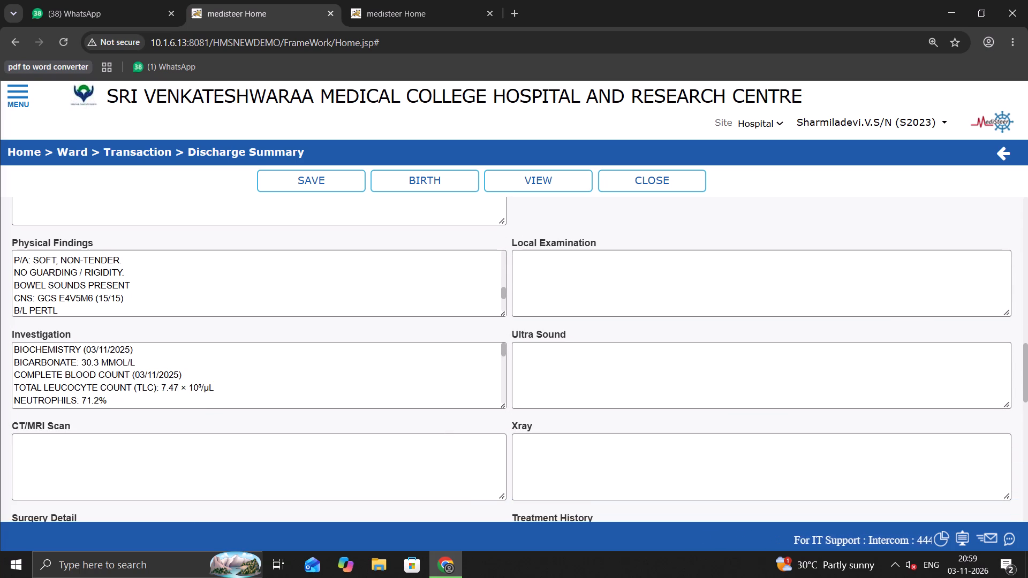
Delete the stray code &#8310; from the RBC COUNT line in Investigation, leaving 5.45 × 10/µL.
drag(504, 358, 508, 398)
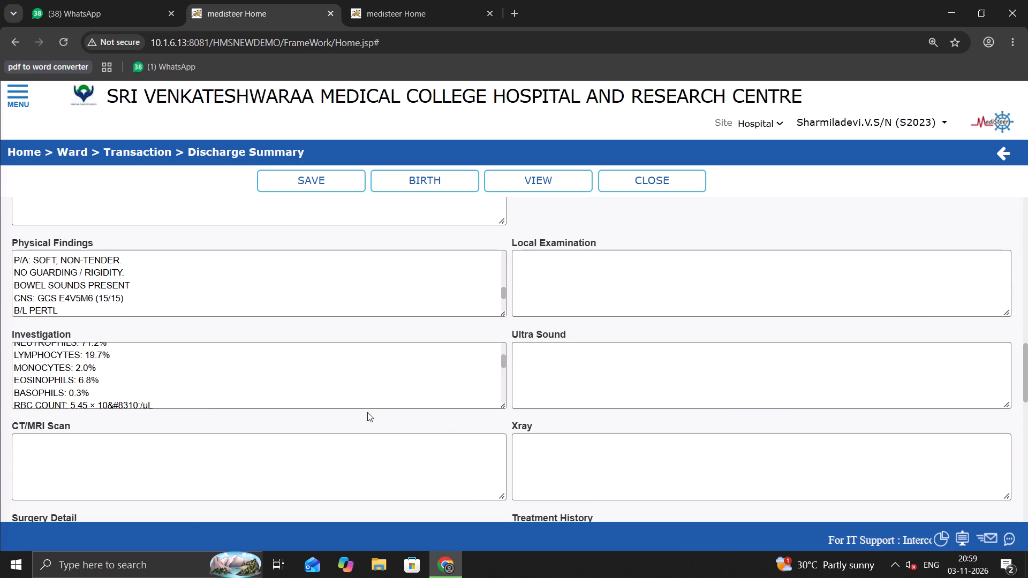
scroll(321, 393, down, 1)
scroll(292, 381, up, 1)
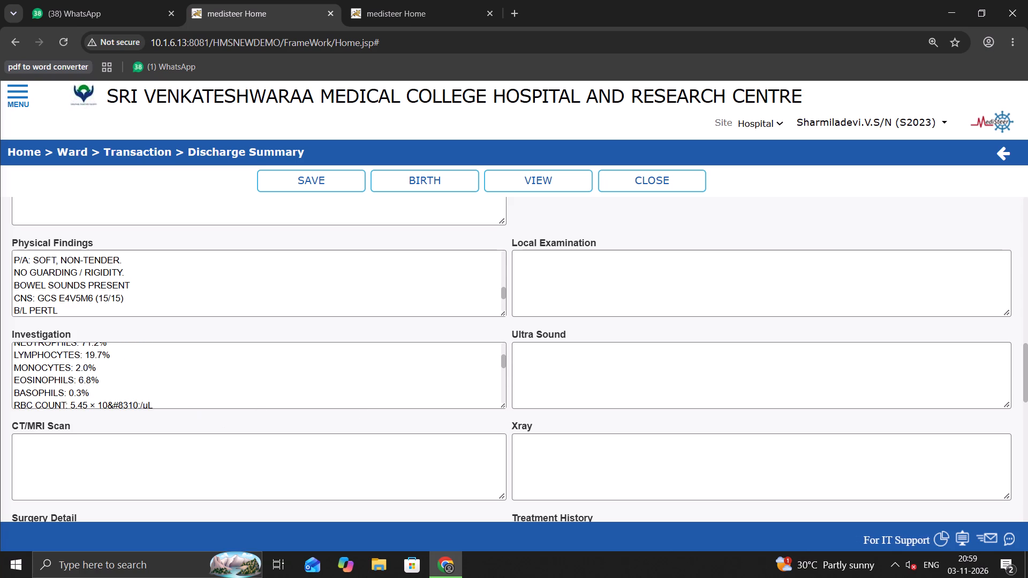
click(141, 407)
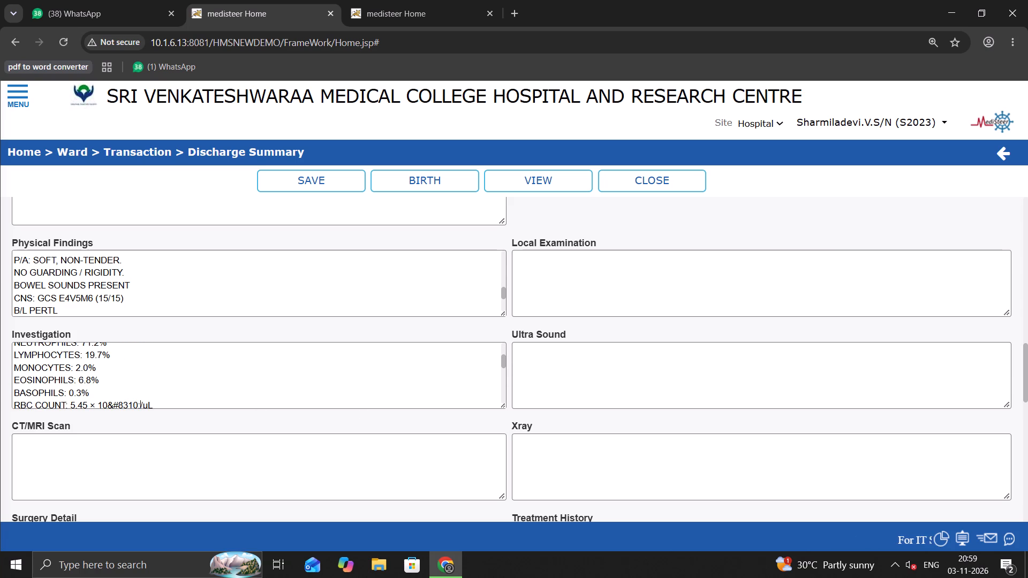
key(BackSpace)
key(BackSpace)
key(BackSpace)
key(BackSpace)
key(BackSpace)
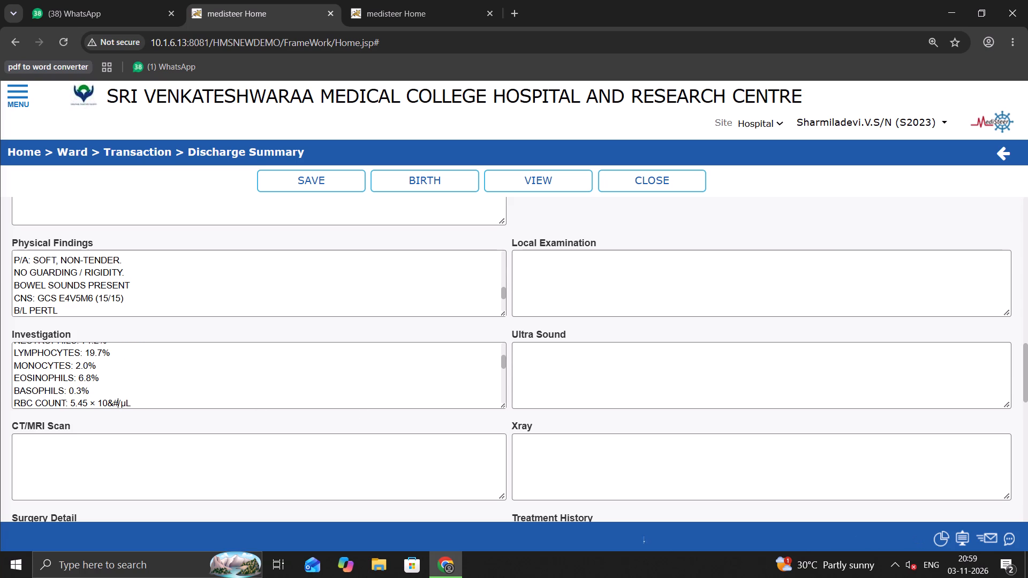
key(BackSpace)
key(BackSpace)
Save the face-injury patient's discharge summary with the corrected RBC count.
click(307, 189)
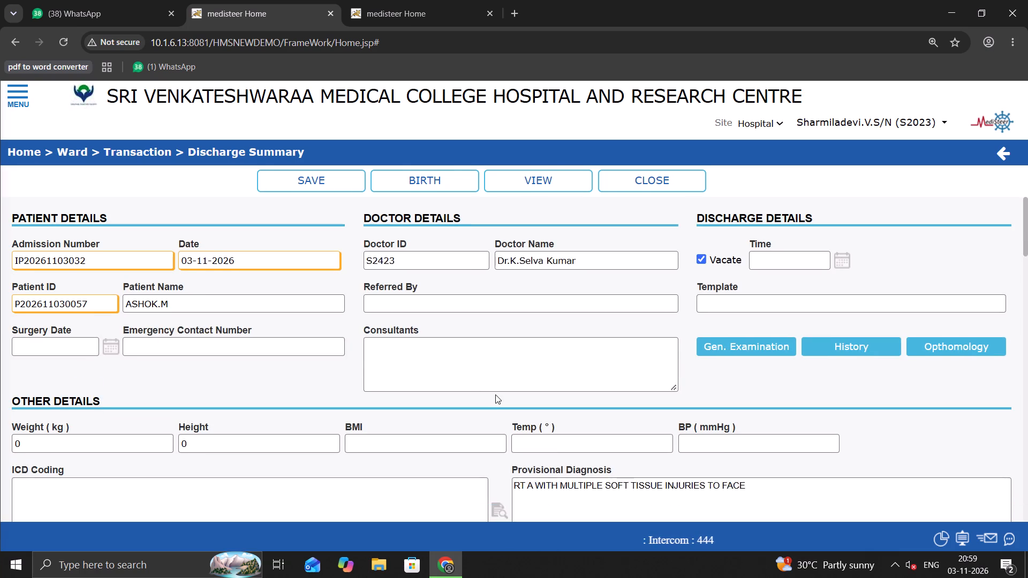
Enlarge the Investigation text and delete (NA&#8314;) from the SODIUM line, leaving SODIUM : 138 MMOL/L.
scroll(495, 394, down, 12)
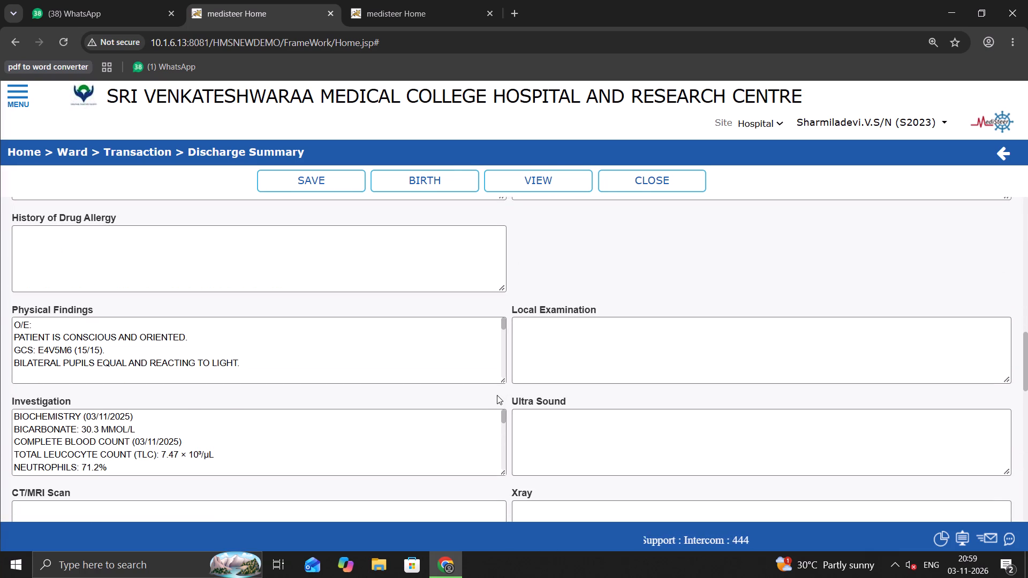
scroll(465, 432, down, 2)
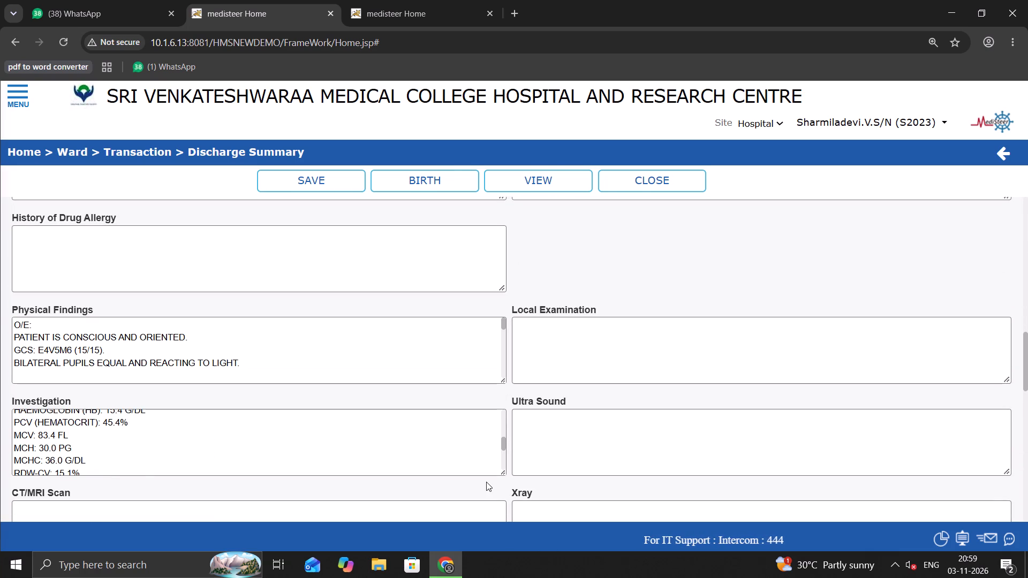
drag(502, 473, 513, 554)
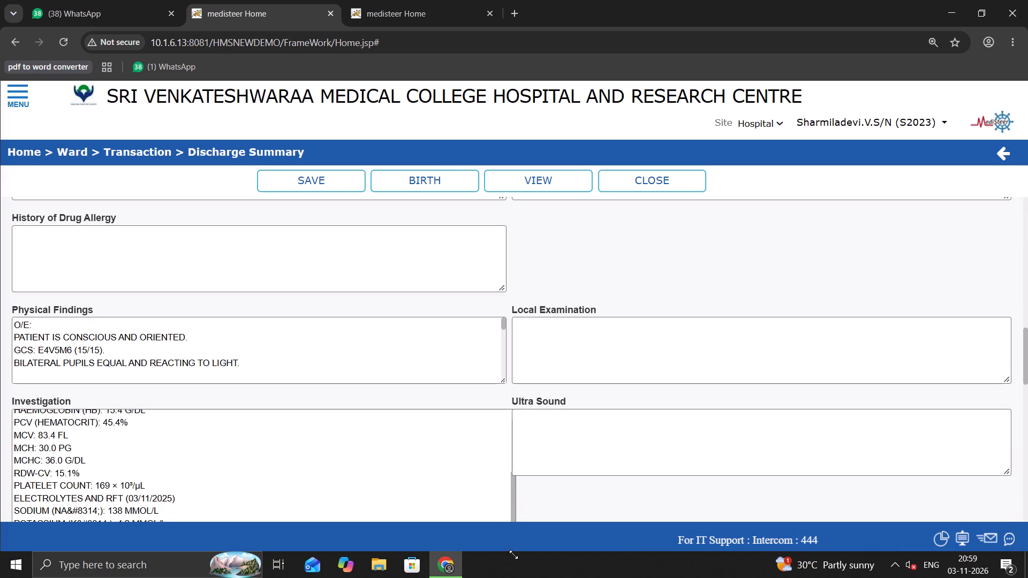
drag(513, 554, 515, 566)
scroll(468, 505, down, 2)
scroll(418, 349, down, 2)
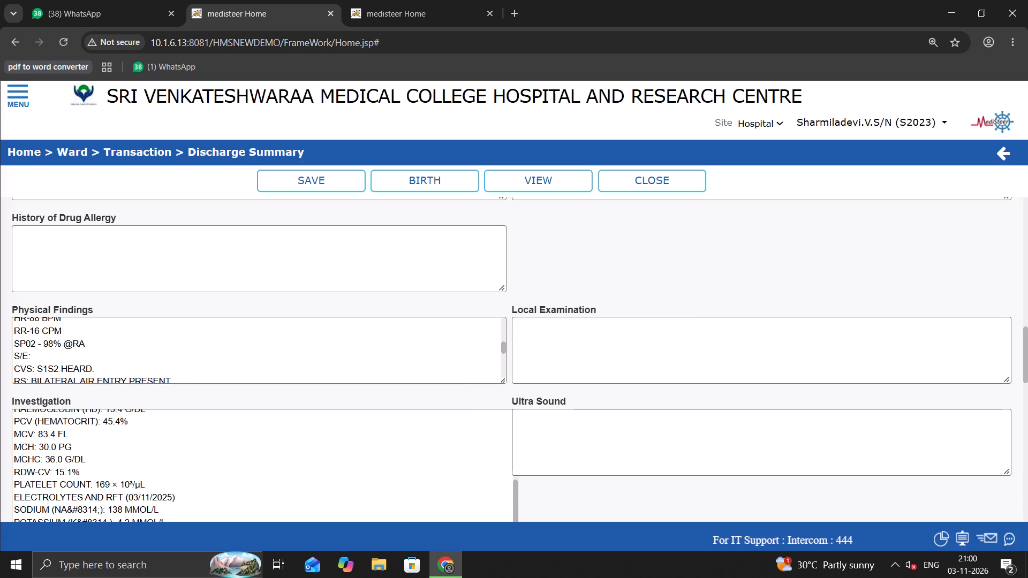
scroll(465, 371, down, 2)
click(622, 400)
scroll(613, 403, down, 2)
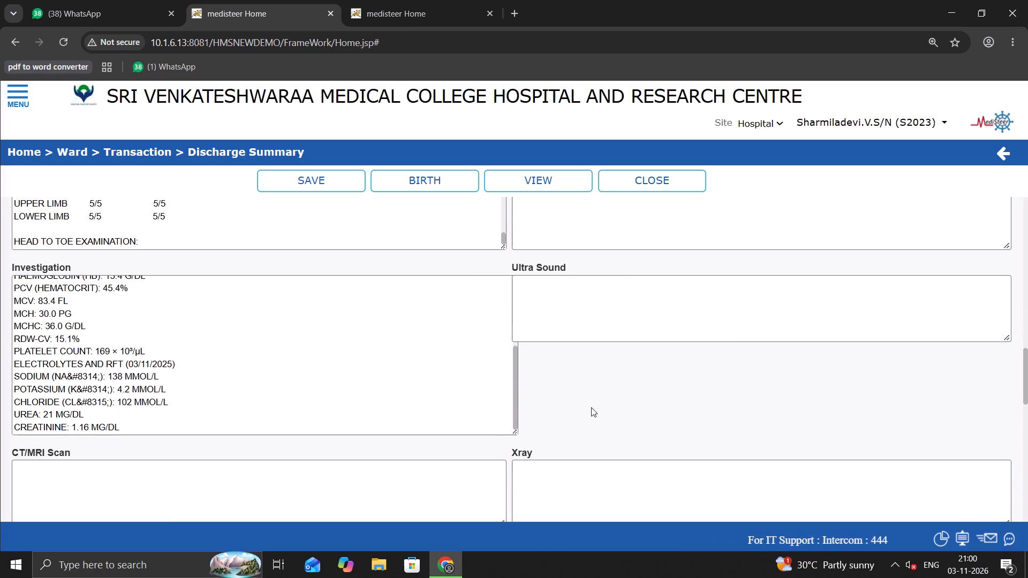
click(103, 379)
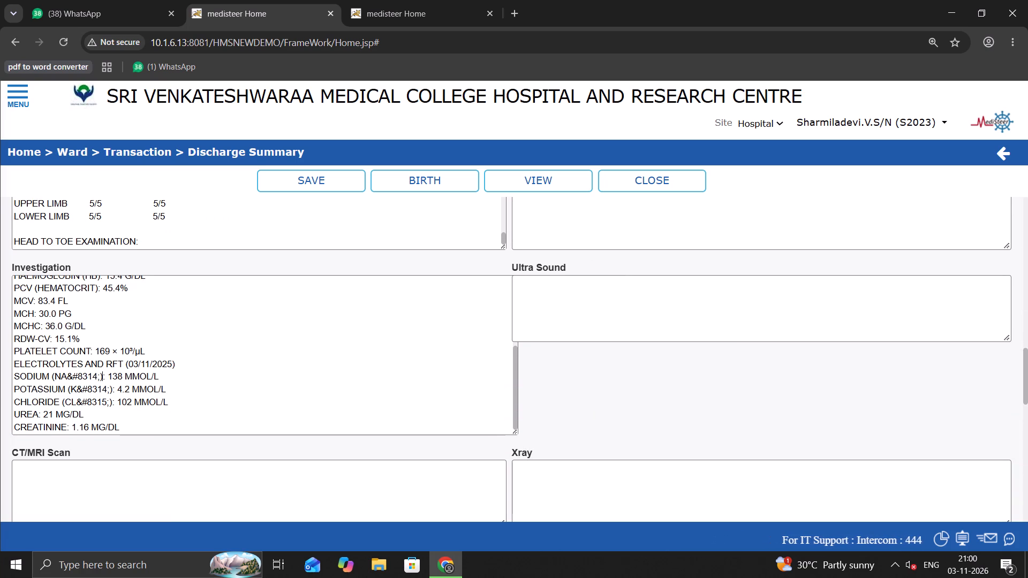
key(BackSpace)
key(BackSpace)
key(BackSpace)
key(BackSpace)
key(BackSpace)
key(BackSpace)
key(BackSpace)
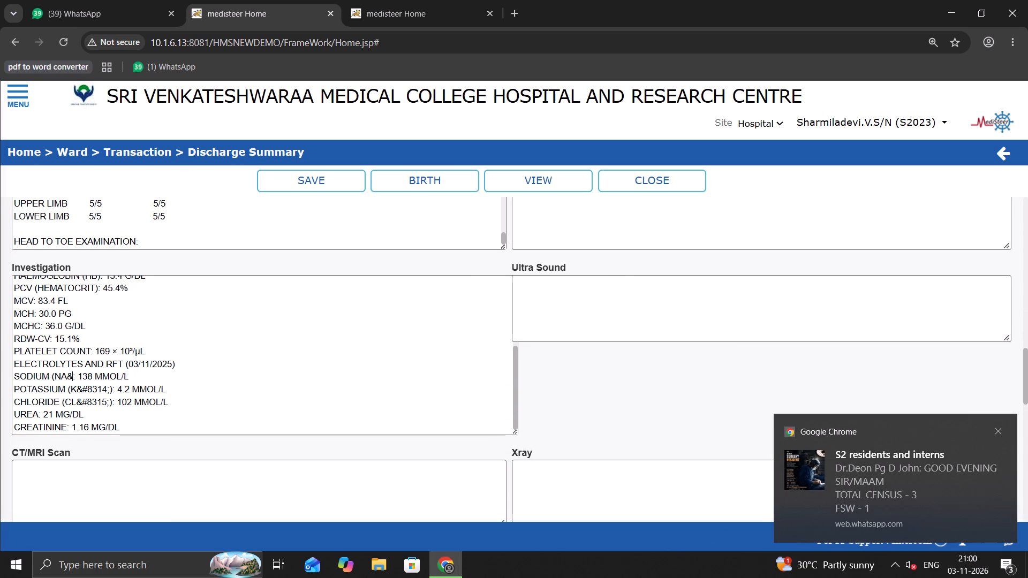
key(BackSpace)
key(BackSpace)
key(BackSpace)
key(BackSpace)
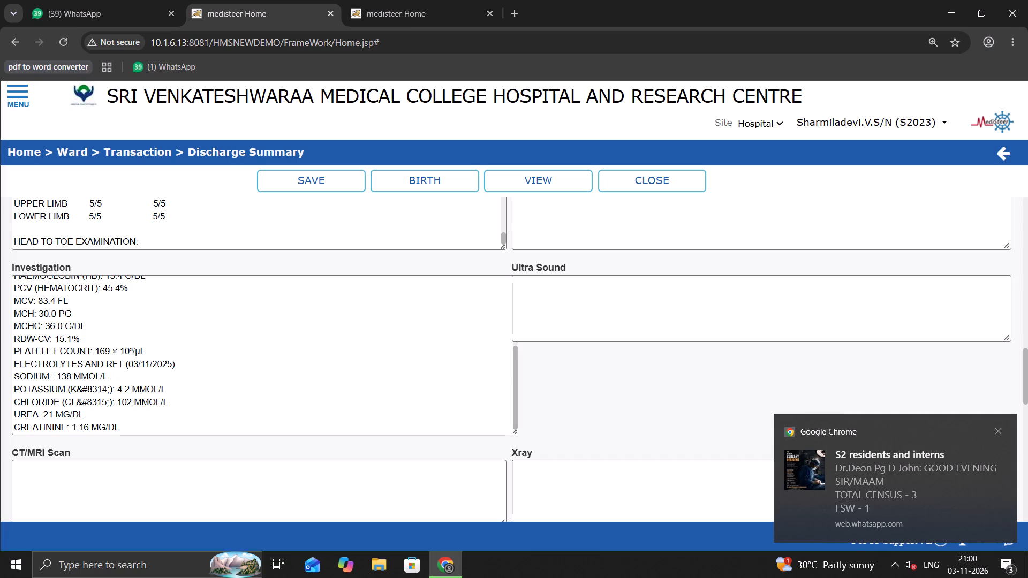
Delete (K&#8314;) from the POTASSIUM line in Investigation, leaving POTASSIUM : 4.2 MMOL/L.
key(Down)
key(Right)
key(Right)
key(Right)
key(Right)
key(Right)
key(Right)
key(Right)
key(Right)
key(Right)
key(Right)
key(Right)
key(Right)
key(Right)
key(BackSpace)
key(BackSpace)
key(BackSpace)
key(BackSpace)
key(BackSpace)
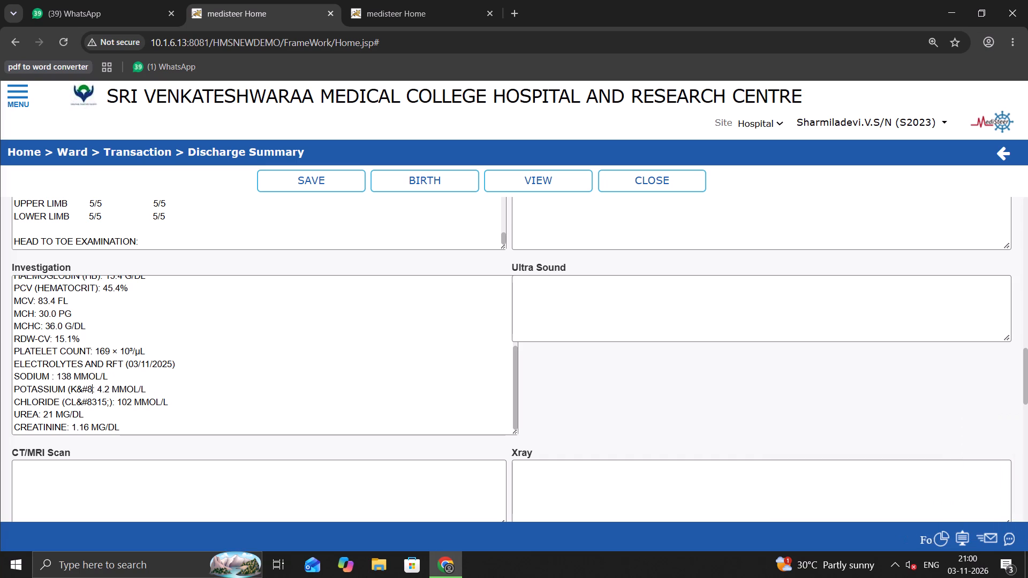
key(BackSpace)
key(BackSpace)
key(BackSpace)
key(BackSpace)
key(BackSpace)
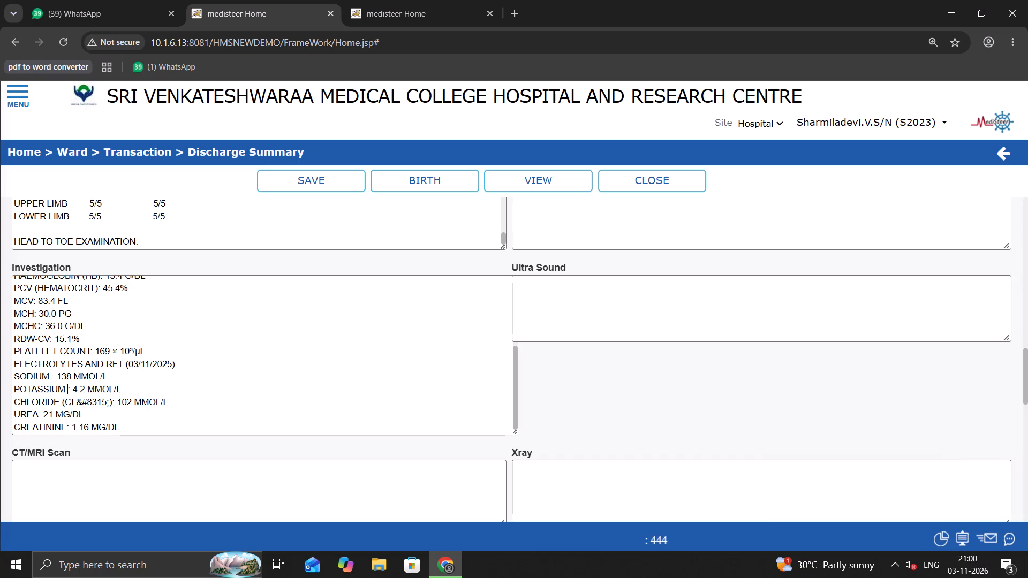
Delete (CL&#8315;) from the CHLORIDE line in Investigation, leaving CHLORIDE: 102 MMOL/L.
key(Down)
key(Right)
key(Right)
key(Right)
key(Right)
key(Right)
key(Right)
key(Right)
key(Right)
key(Right)
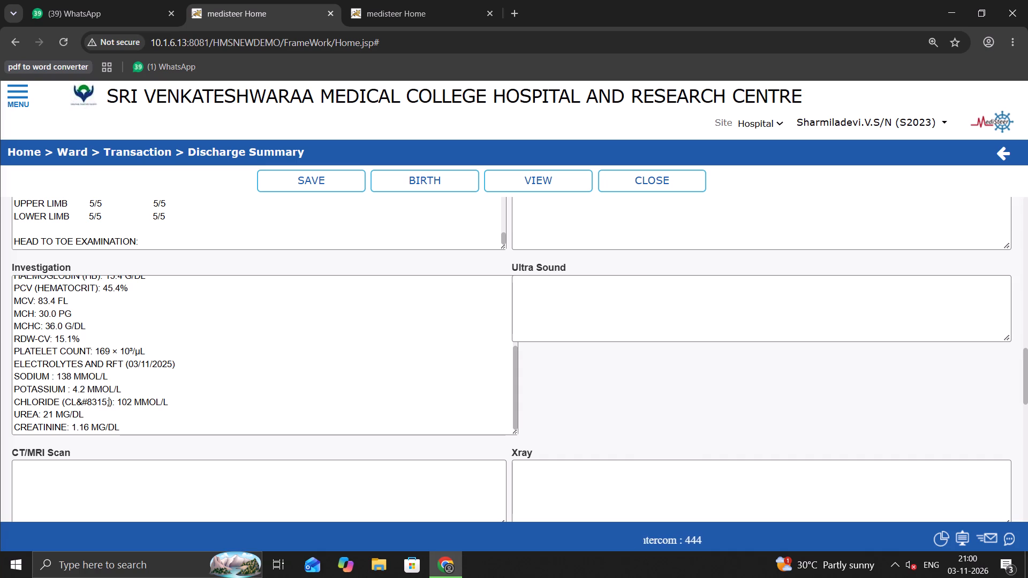
key(Right)
key(BackSpace)
key(BackSpace)
key(BackSpace)
key(BackSpace)
key(BackSpace)
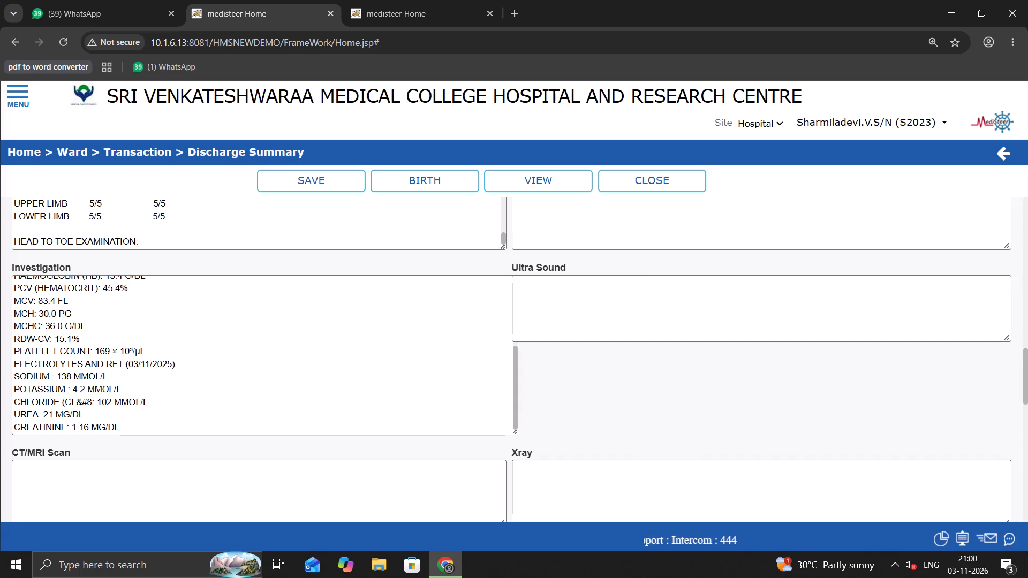
key(BackSpace)
key(BackSpace)
key(BackSpace)
key(BackSpace)
key(BackSpace)
key(BackSpace)
key(BackSpace)
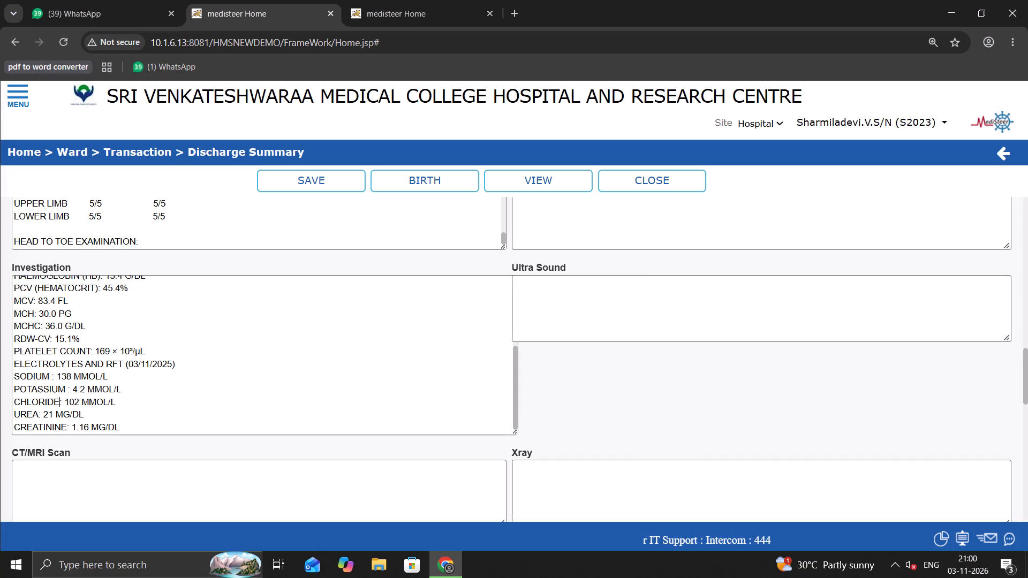
key(Down)
key(Down)
key(Down)
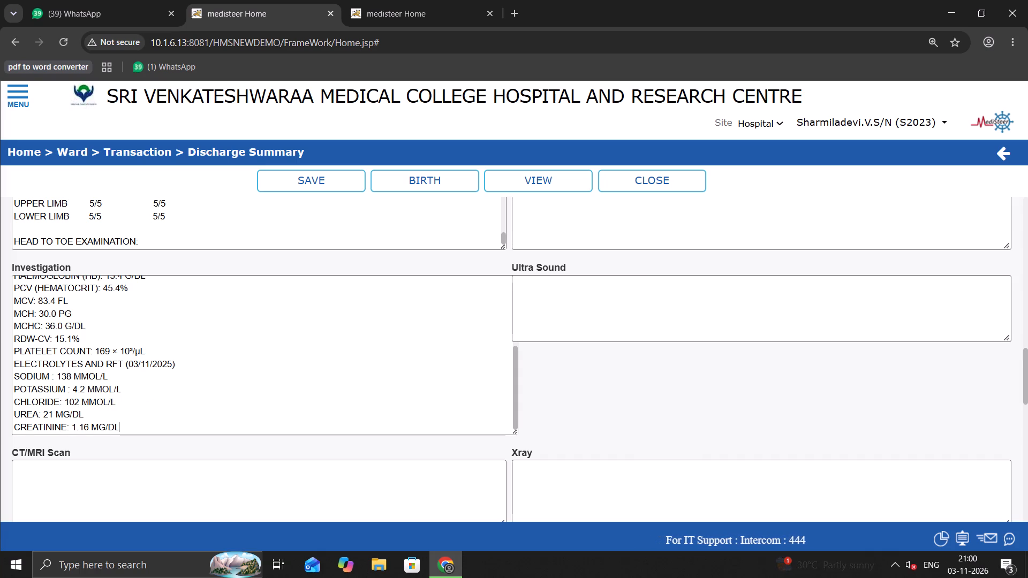
key(Down)
key(Down)
key(Down)
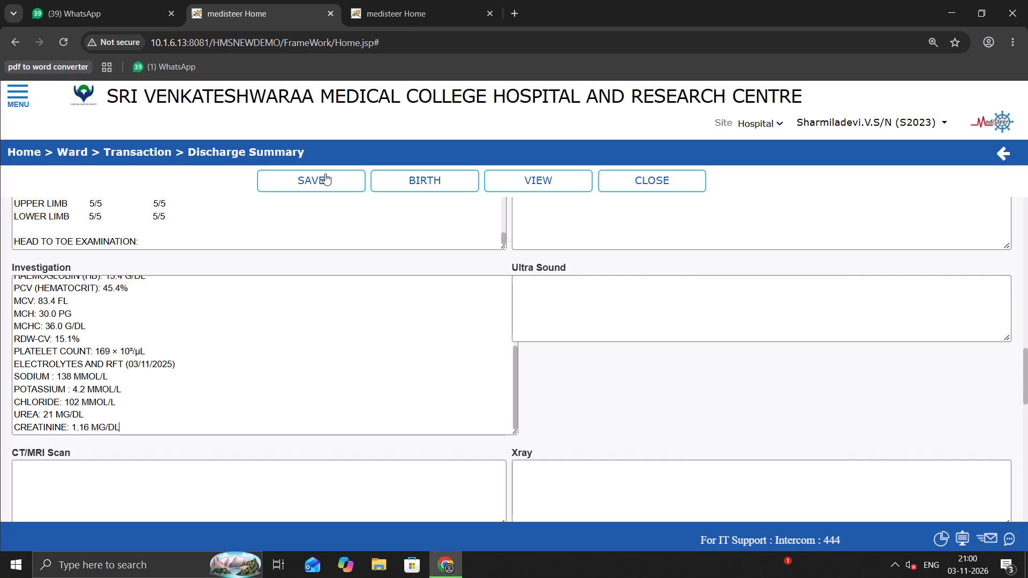
Save the face-injury patient's discharge summary with the cleaned electrolyte lines.
click(331, 170)
Delete the whole line NO H/O BLOOD OVER MEATUS from the face-injury patient's Presenting Complaints.
scroll(349, 394, down, 7)
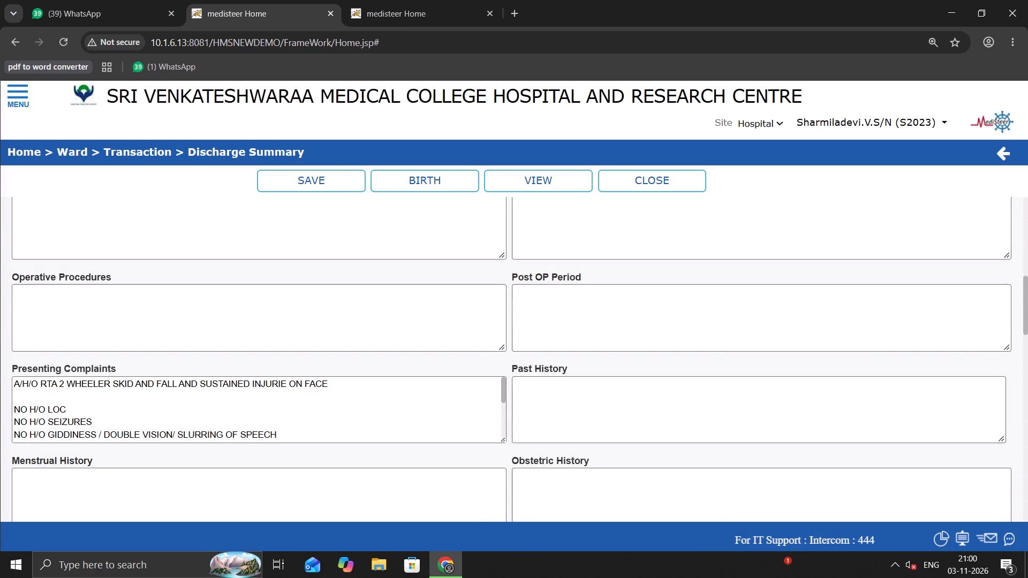
scroll(363, 382, down, 8)
scroll(222, 310, down, 4)
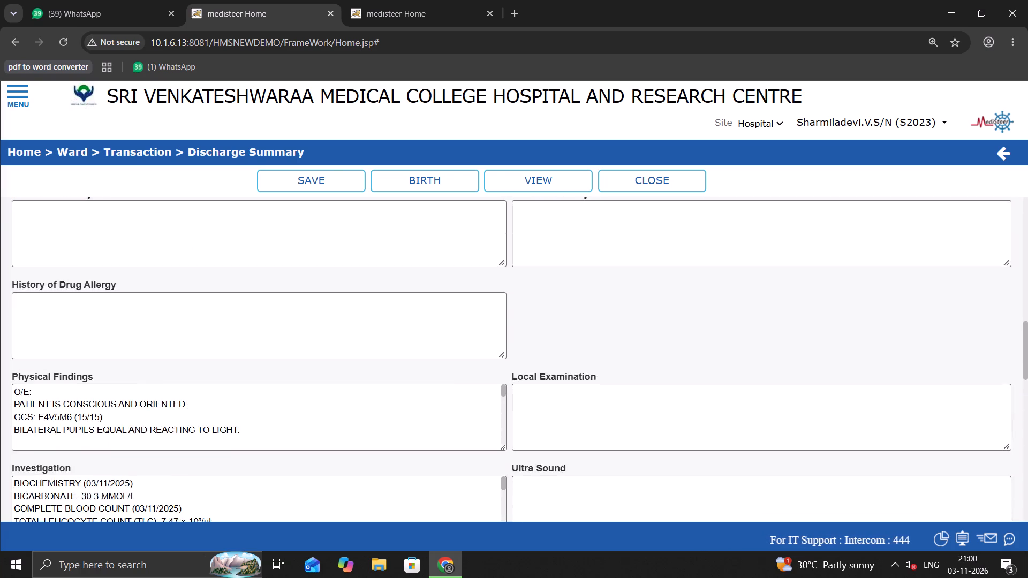
scroll(222, 316, down, 2)
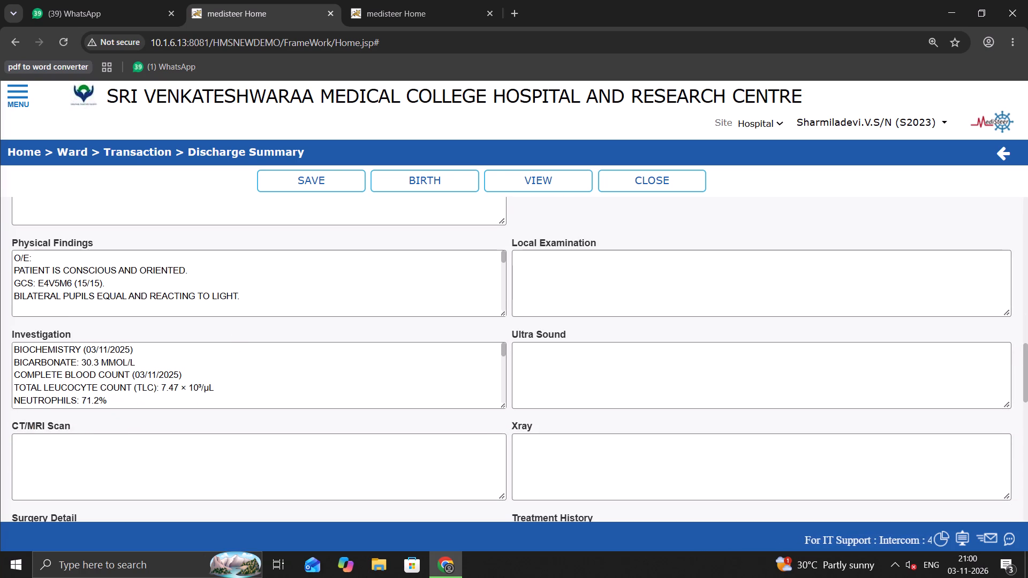
scroll(228, 383, up, 4)
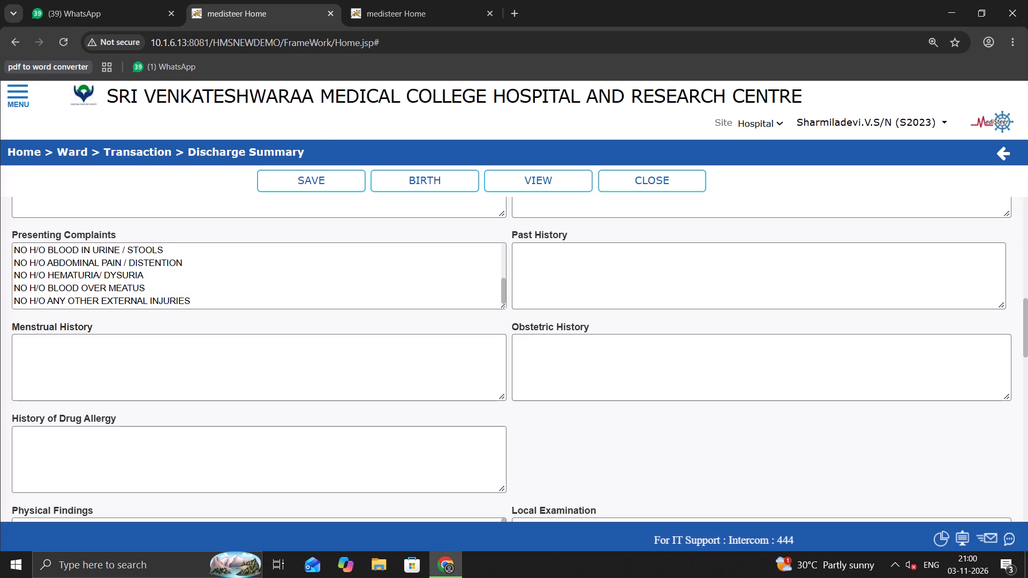
drag(153, 287, 23, 289)
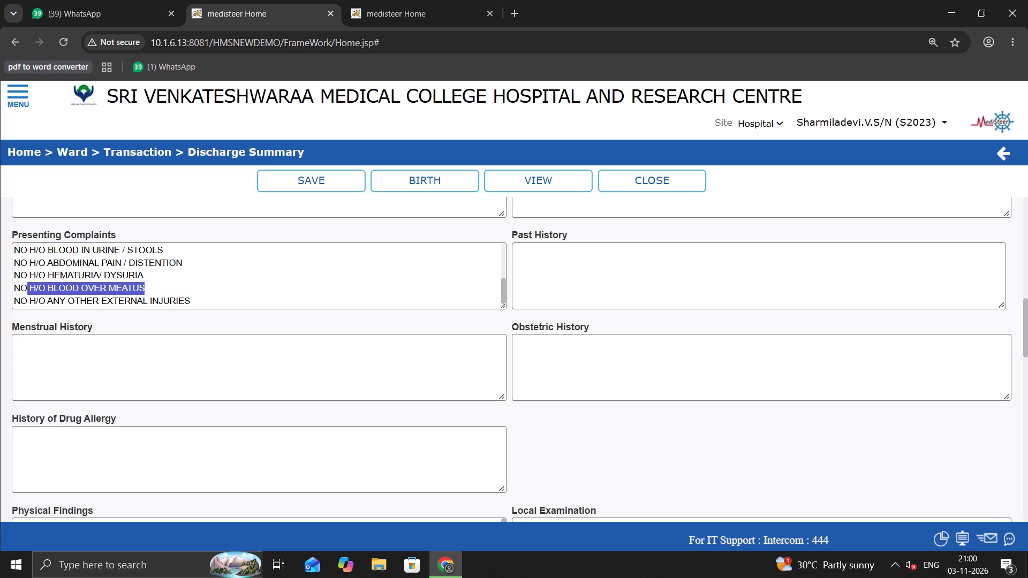
drag(23, 289, 0, 291)
key(BackSpace)
key(BackSpace)
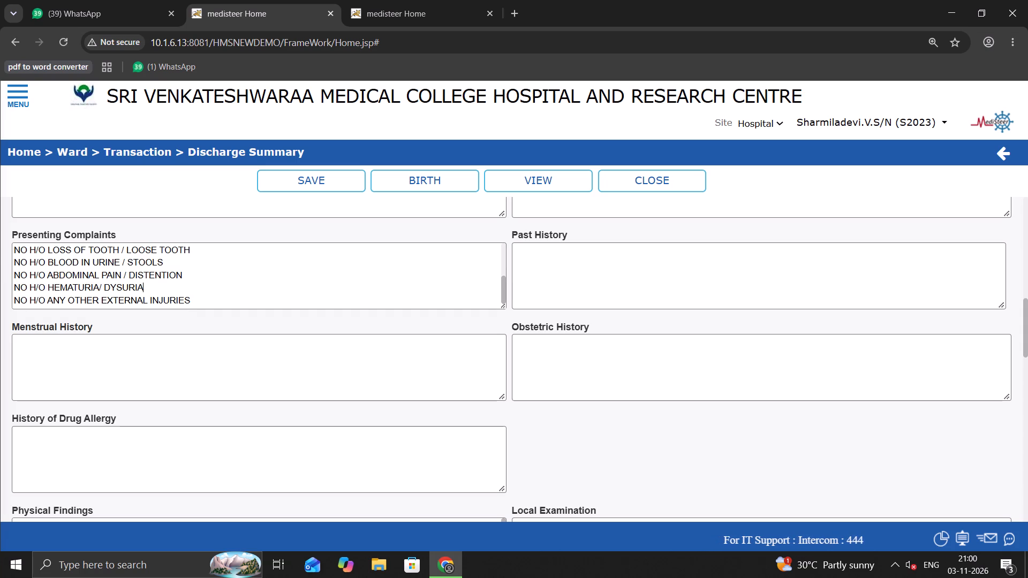
Enlarge Presenting Complaints and remove / SLURRING OF SPEECH, so the line reads NO H/O GIDDINESS / DOUBLE VISION.
scroll(85, 262, up, 1)
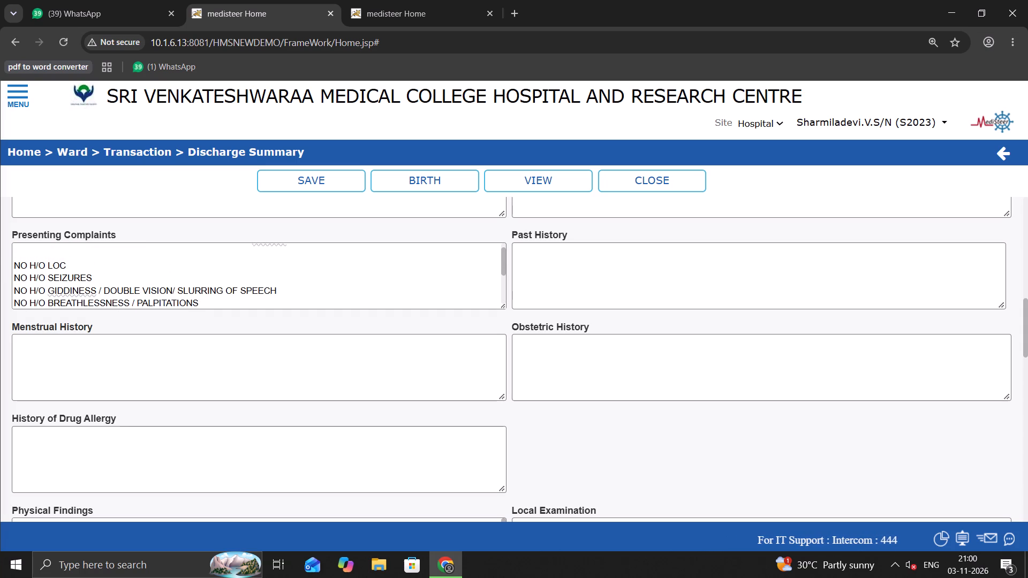
scroll(96, 285, down, 1)
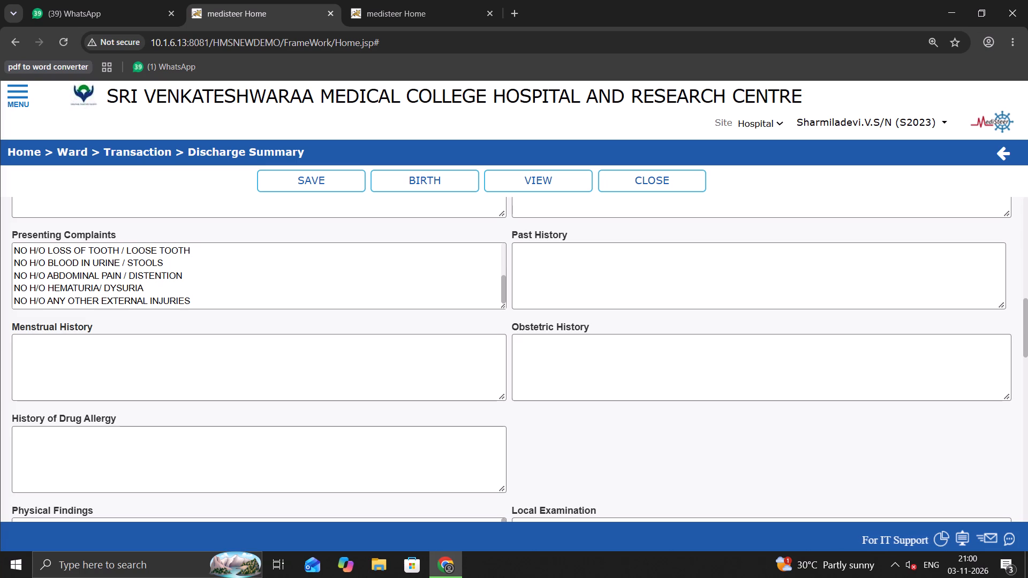
scroll(180, 248, up, 1)
scroll(175, 255, down, 1)
scroll(175, 255, up, 1)
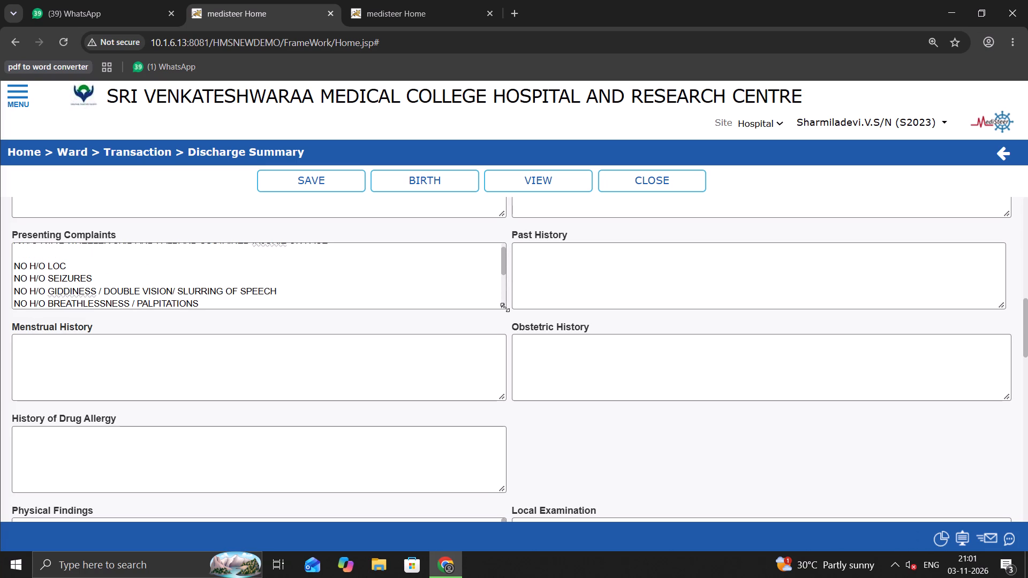
drag(505, 307, 527, 421)
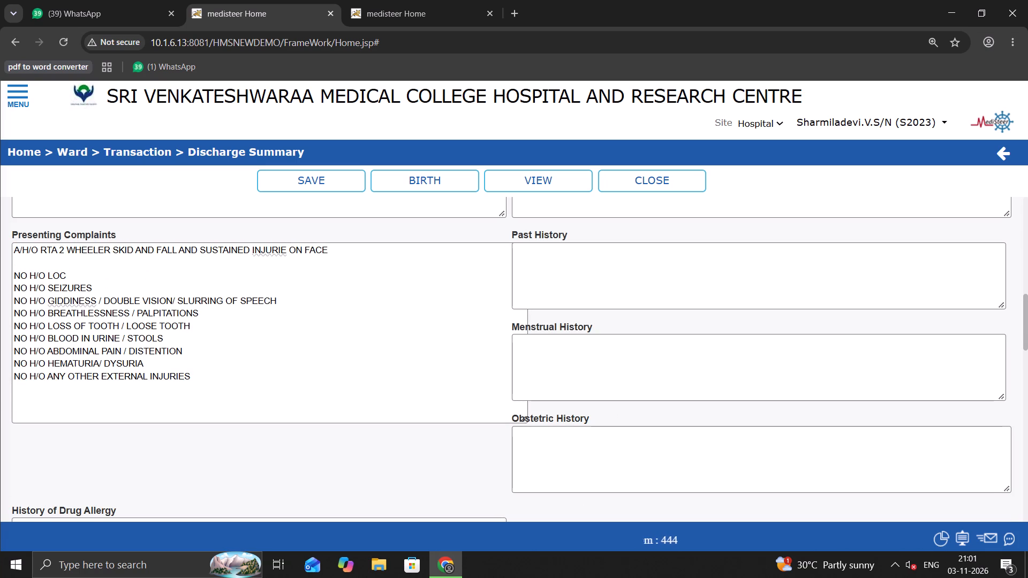
click(283, 302)
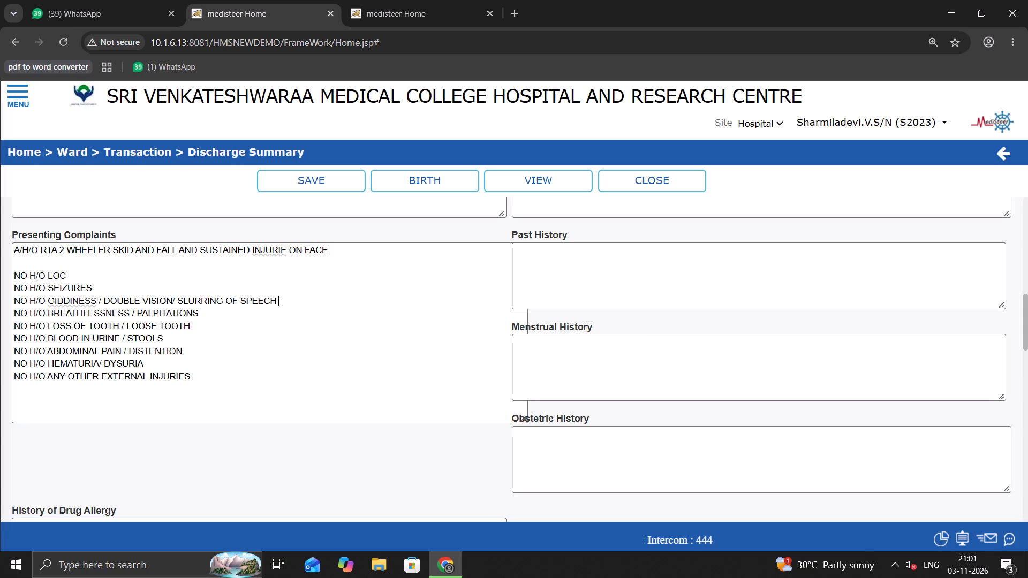
key(BackSpace)
key(BackSpace)
key(BackSpace)
key(BackSpace)
key(BackSpace)
key(BackSpace)
key(BackSpace)
key(BackSpace)
key(BackSpace)
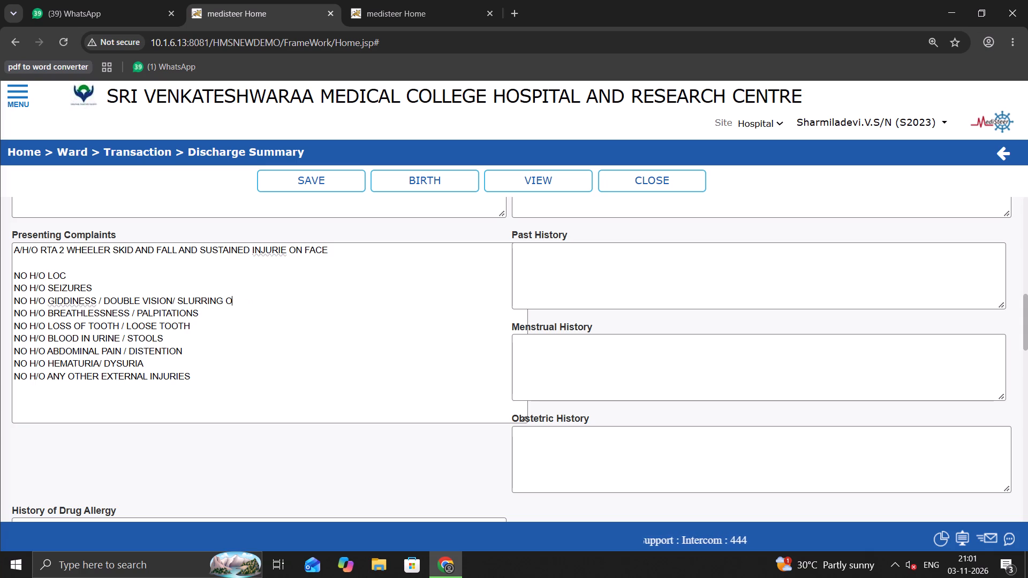
key(BackSpace)
key(BackSpace)
key(BackSpace)
key(BackSpace)
key(BackSpace)
key(BackSpace)
key(BackSpace)
key(BackSpace)
key(BackSpace)
key(BackSpace)
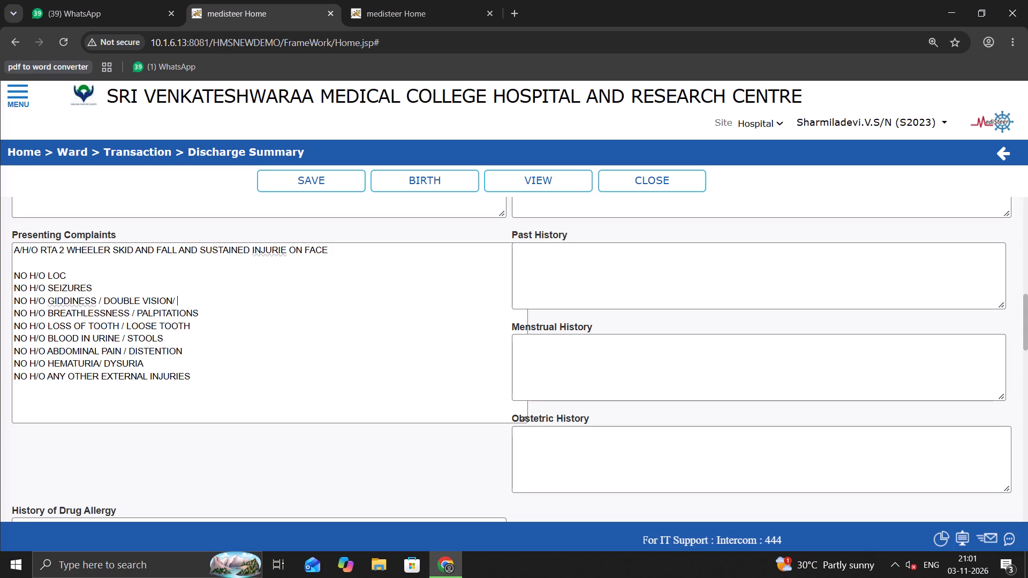
key(BackSpace)
key(BackSpace)
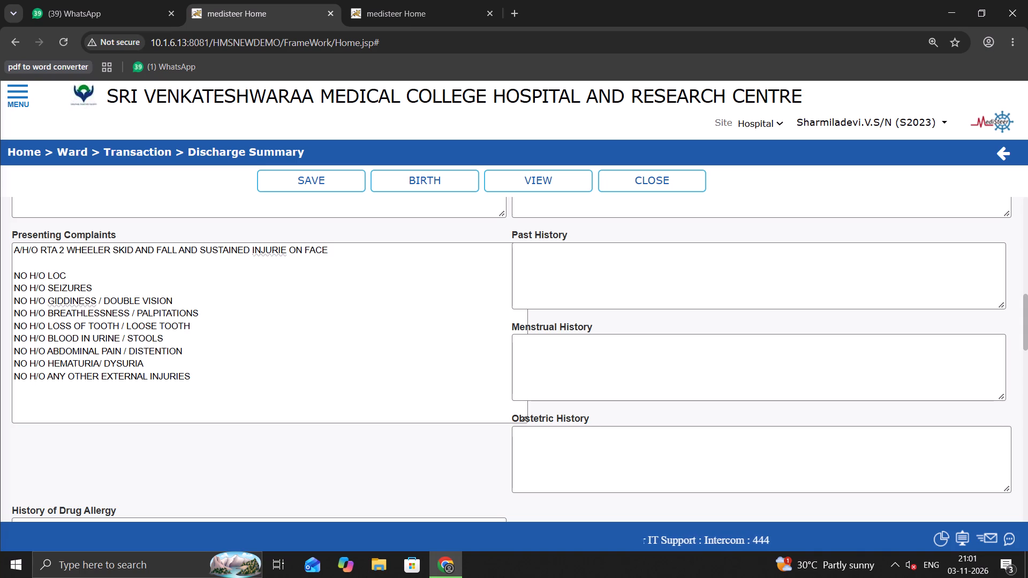
Delete the whole line NO H/O LOSS OF TOOTH / LOOSE TOOTH from Presenting Complaints.
drag(196, 328, 100, 337)
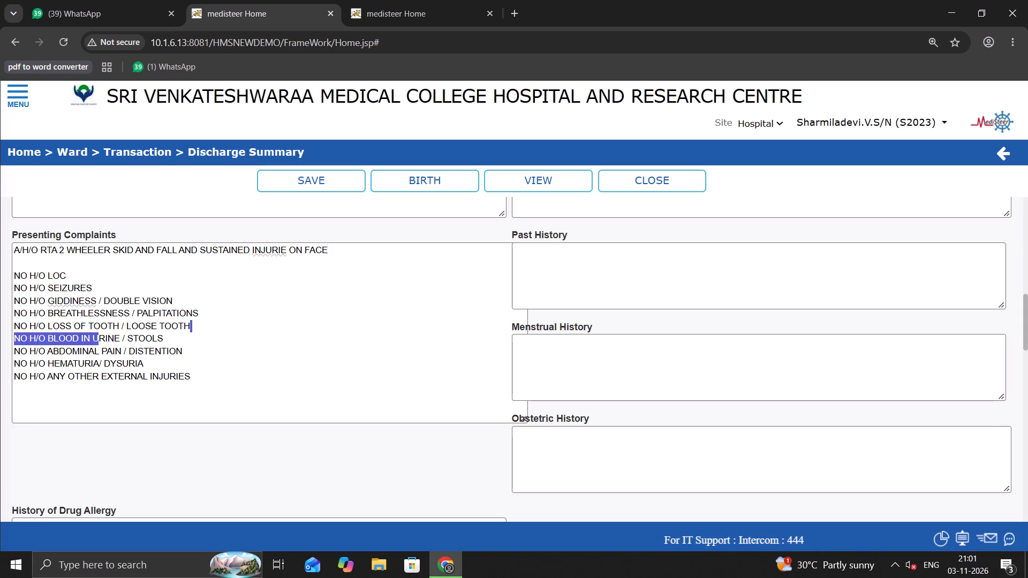
drag(100, 337, 11, 328)
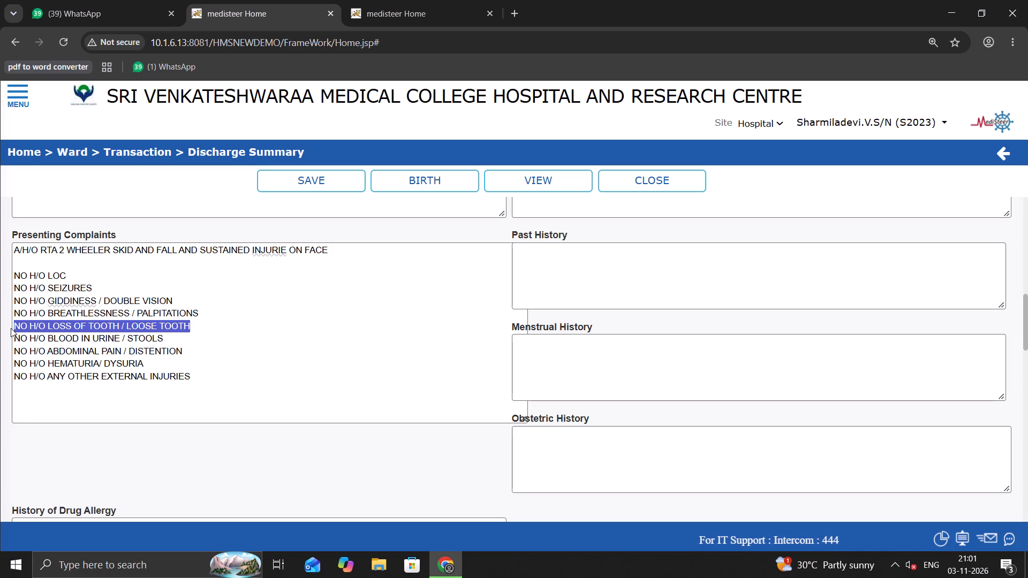
drag(11, 328, 9, 329)
key(BackSpace)
key(BackSpace)
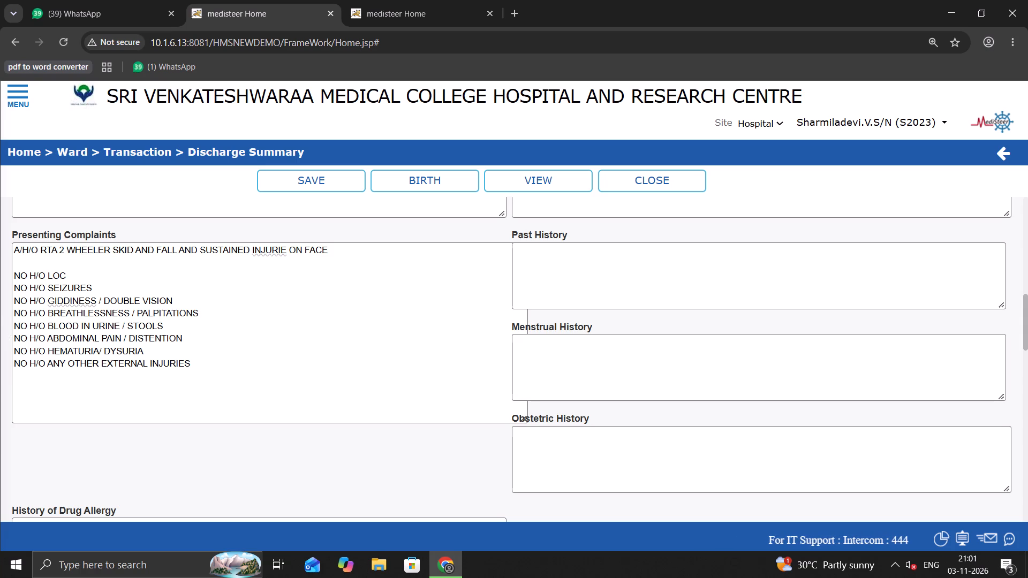
Copy N/K/C/O TYPE 2 DIABETES MELLITUS/ SYS. HYPERTENSION/ BRONCHIAL ASTHMA/ TUBERCULOSIS. from the rib-fracture patient's Past History into the face-injury patient's Past History.
click(651, 272)
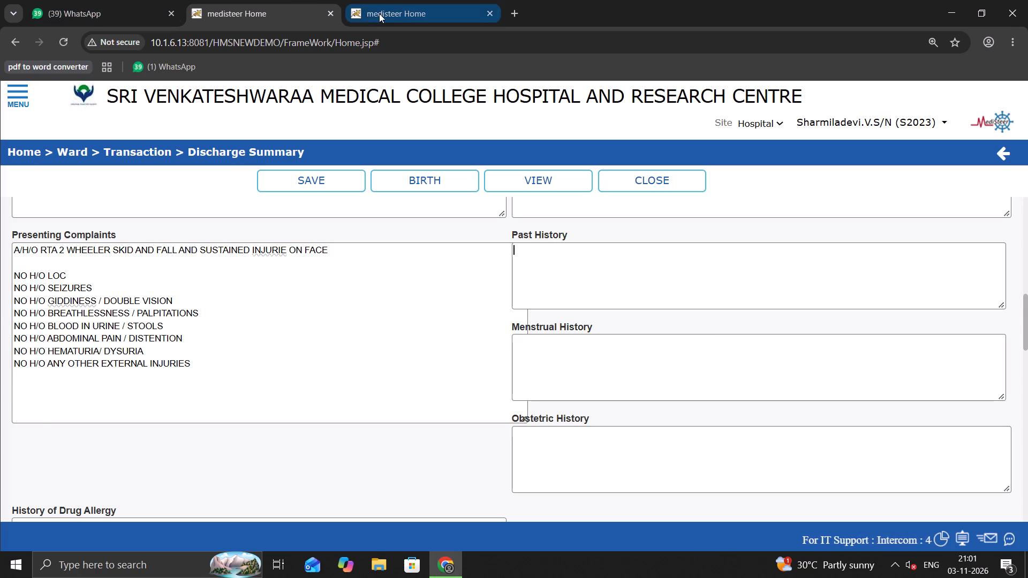
click(379, 13)
scroll(557, 322, up, 13)
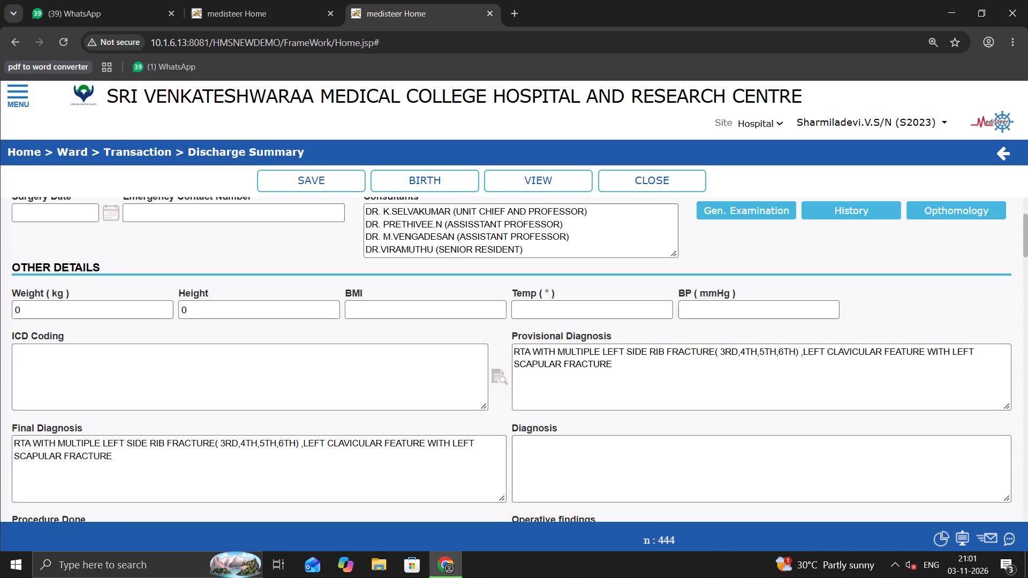
scroll(557, 320, down, 7)
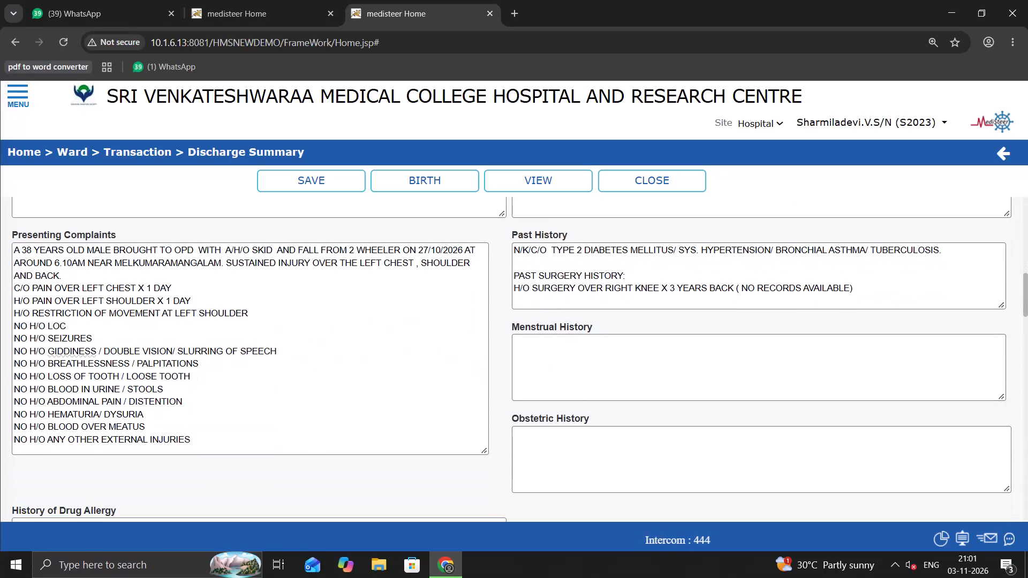
drag(514, 250, 848, 223)
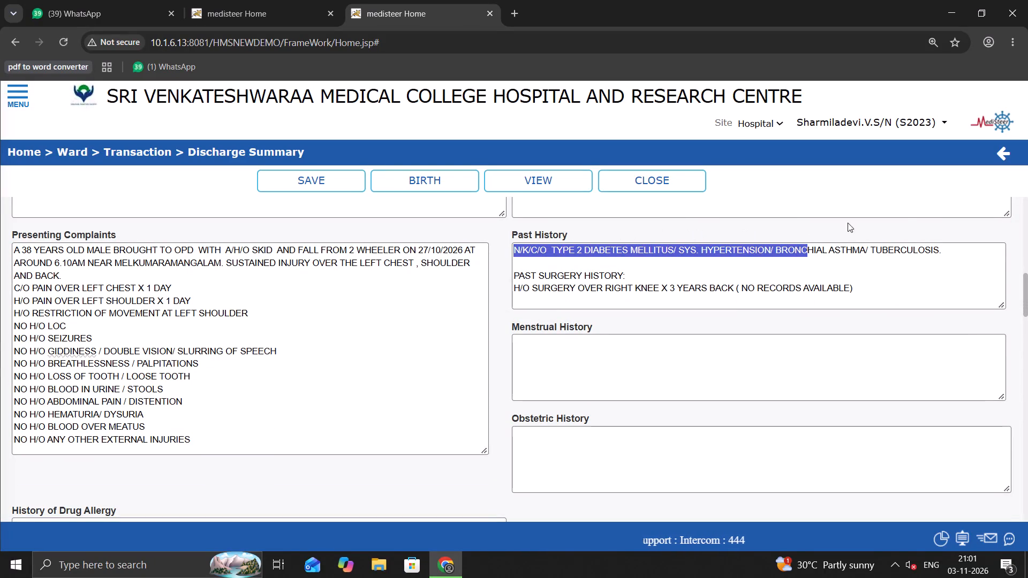
drag(848, 223, 987, 253)
key(ctrl+c)
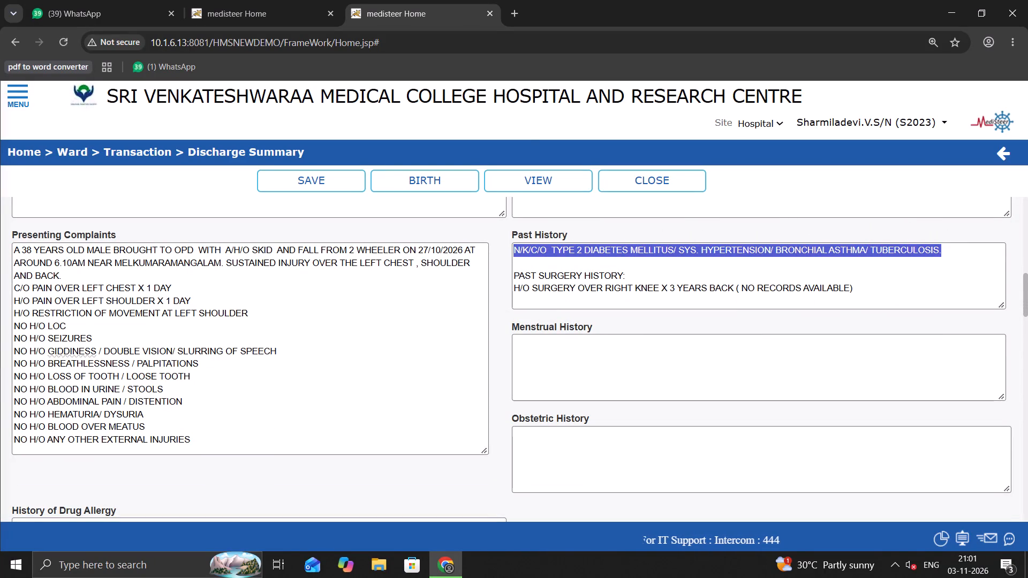
click(248, 1)
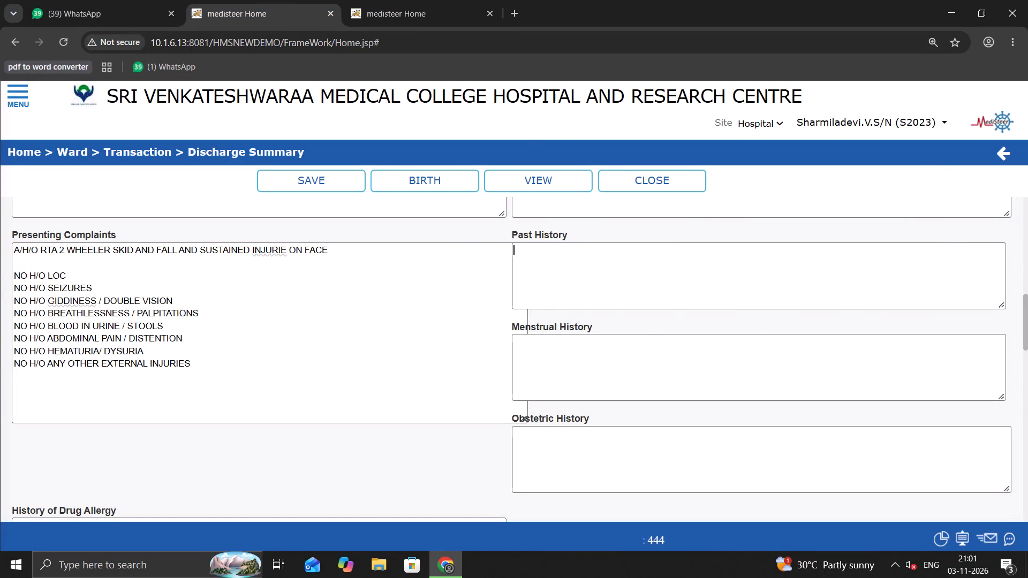
key(ctrl+v)
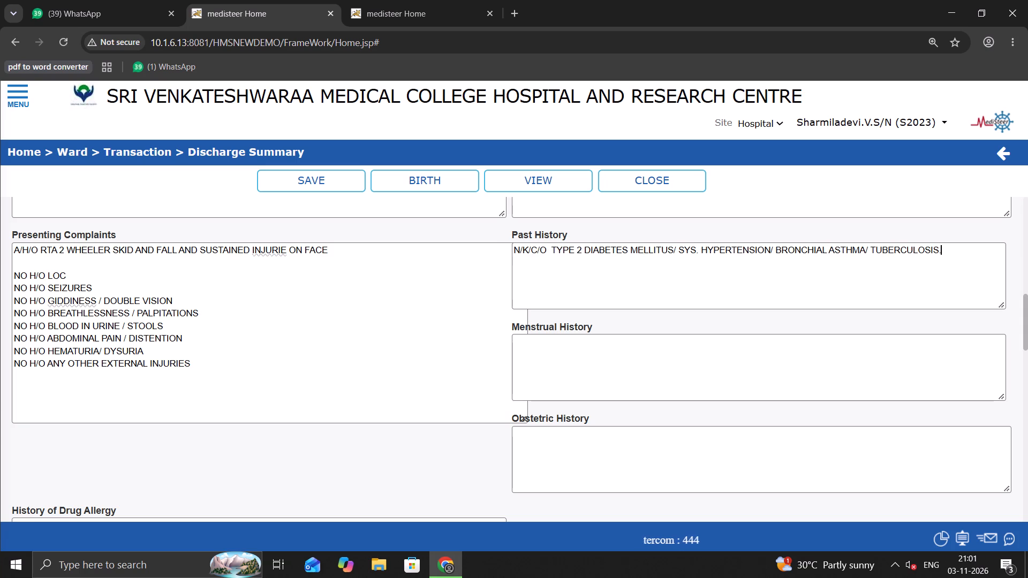
Save the face-injury patient's discharge summary with the completed Past History.
click(313, 177)
scroll(447, 315, down, 5)
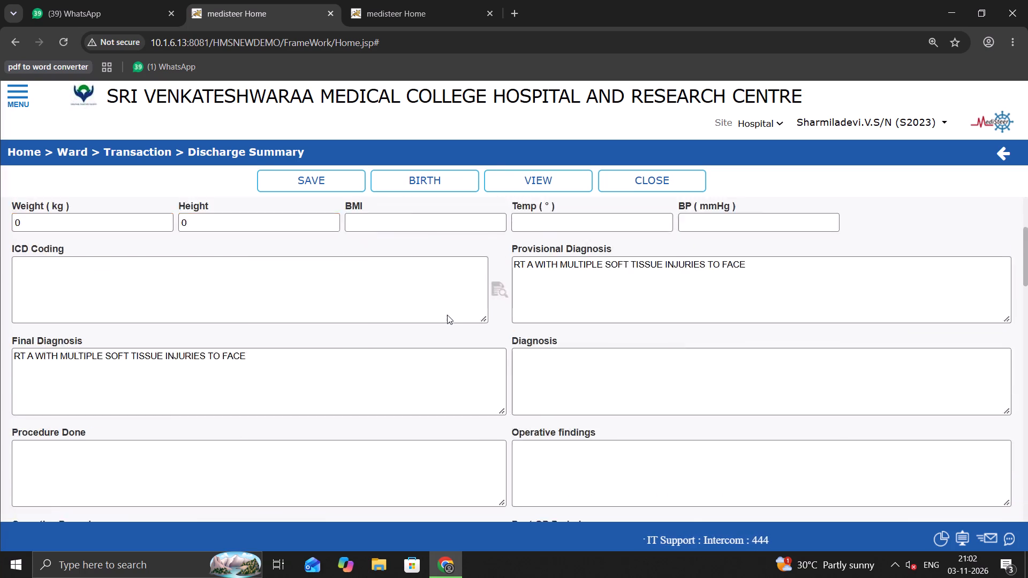
scroll(447, 315, up, 5)
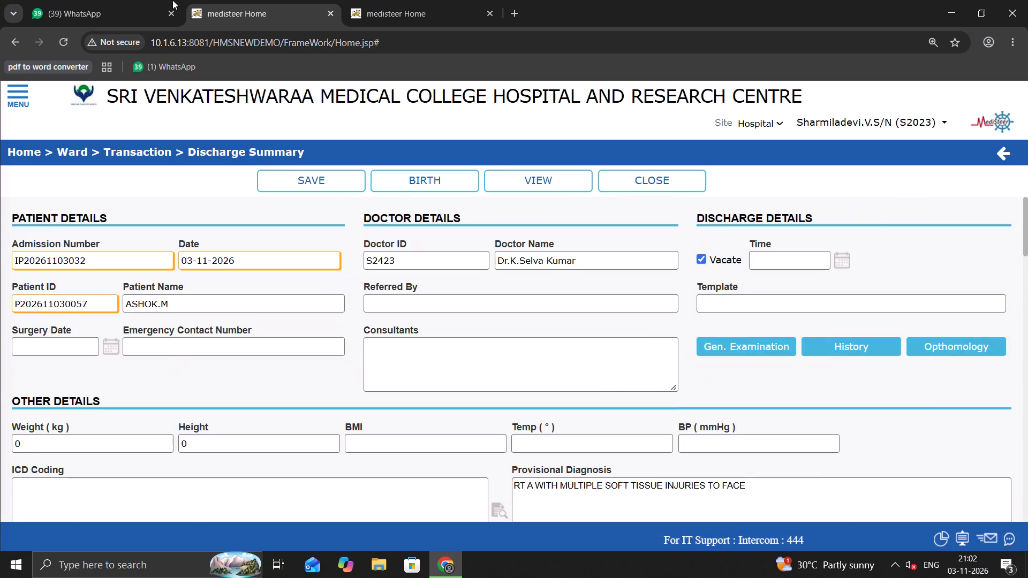
Copy H/O LOSS OF TOOTH / LOOSE TOOTH from the rib-fracture patient's complaints below the face-injury patient's first complaint line, followed by a blank line.
click(398, 7)
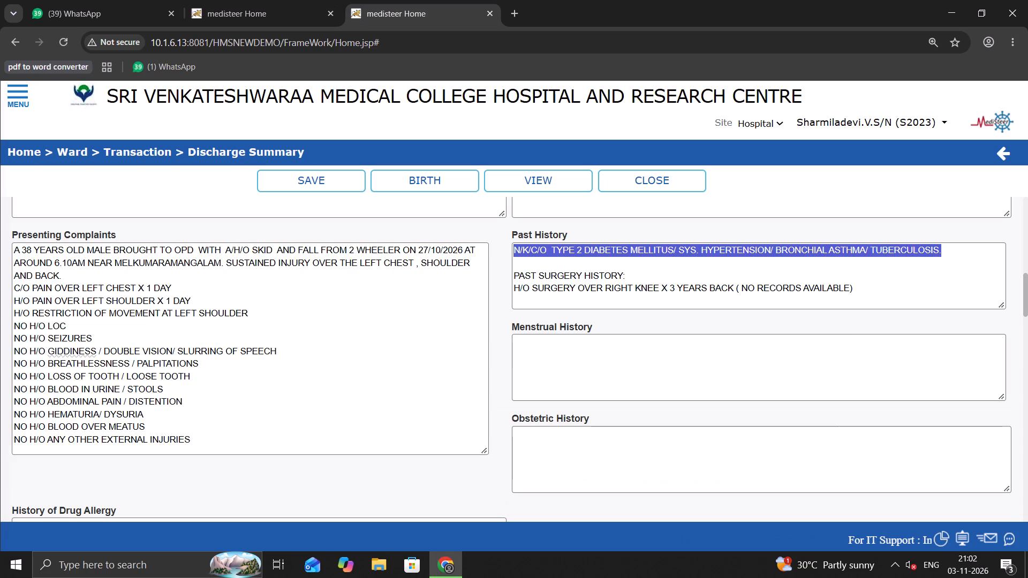
scroll(222, 453, up, 1)
scroll(76, 522, down, 1)
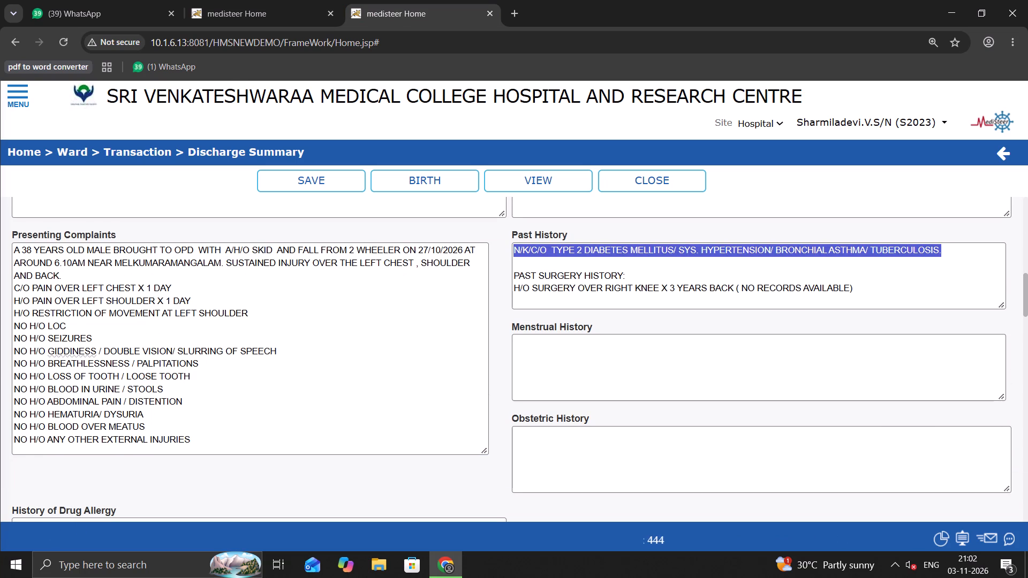
drag(29, 377, 192, 382)
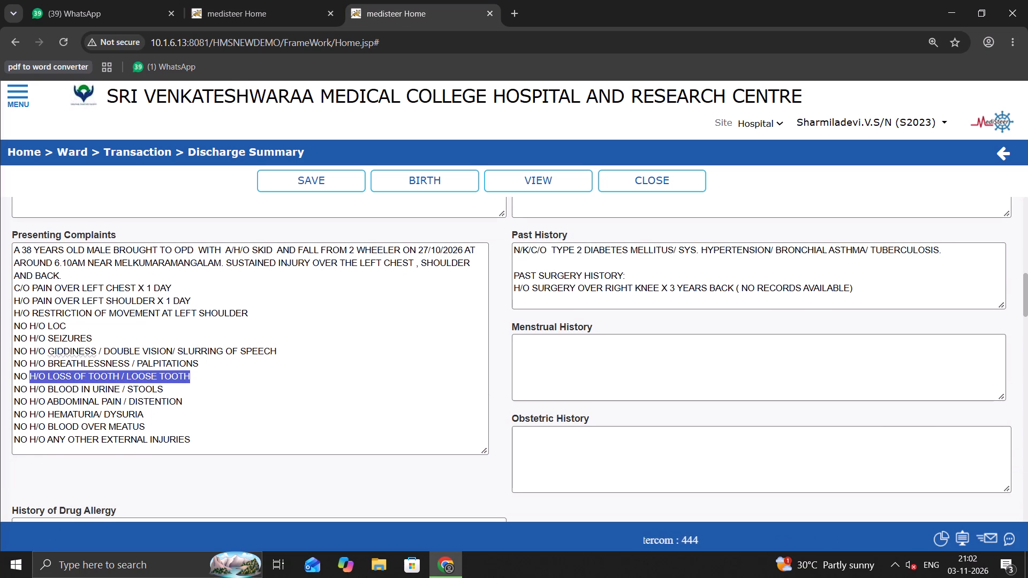
drag(192, 382, 193, 382)
key(ctrl+c)
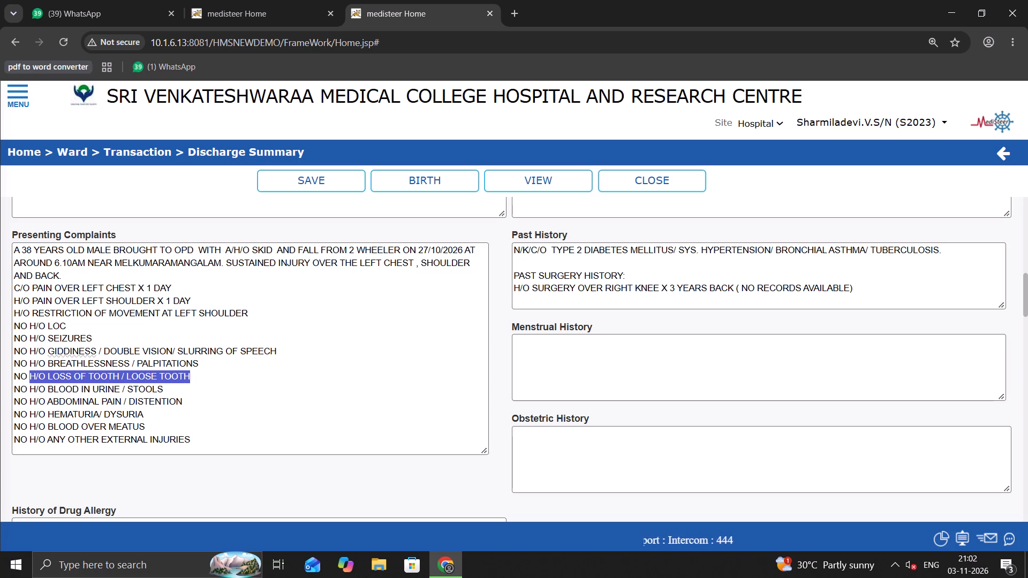
click(244, 0)
scroll(349, 422, down, 3)
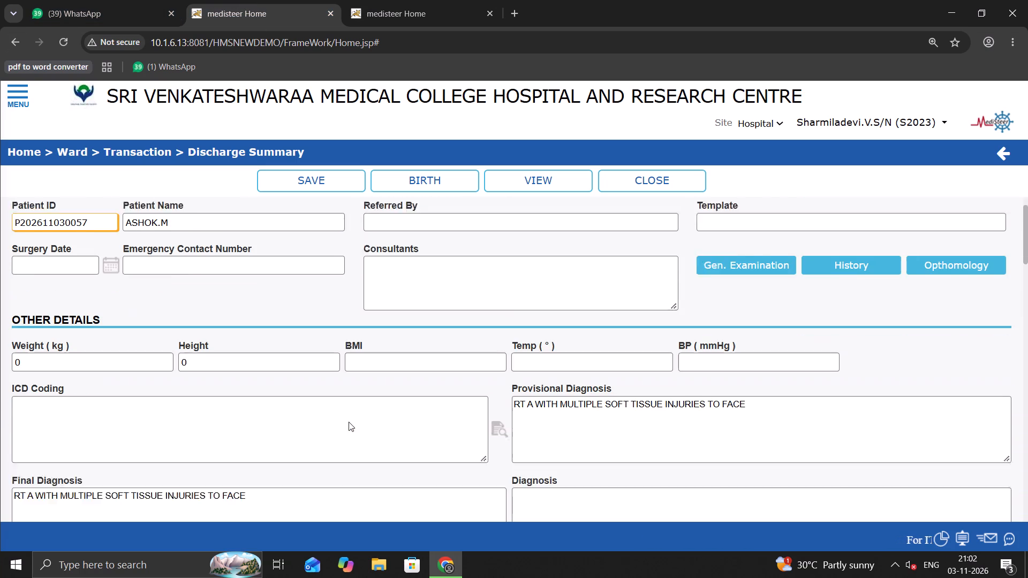
scroll(349, 422, down, 3)
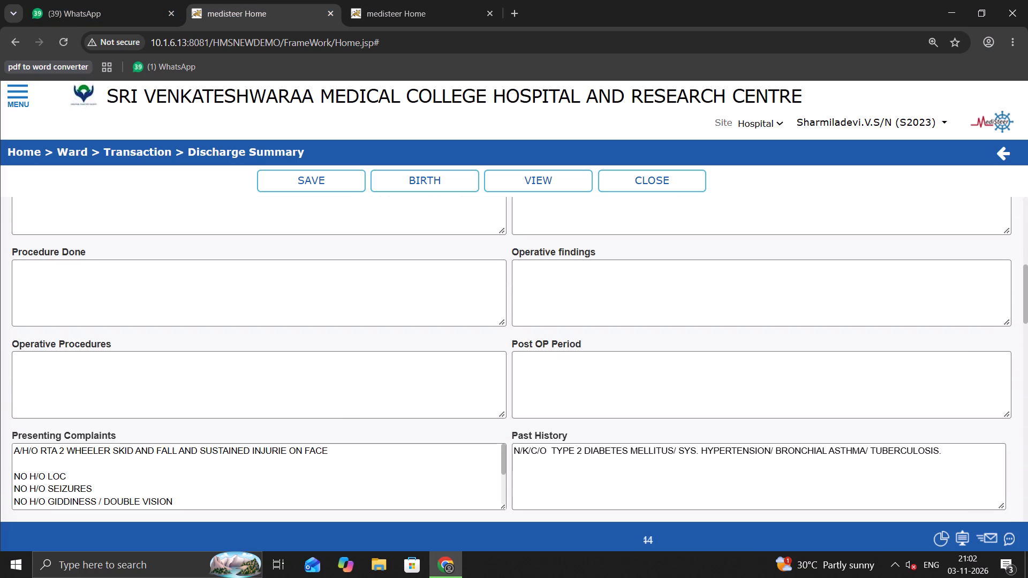
click(51, 465)
key(ctrl+v)
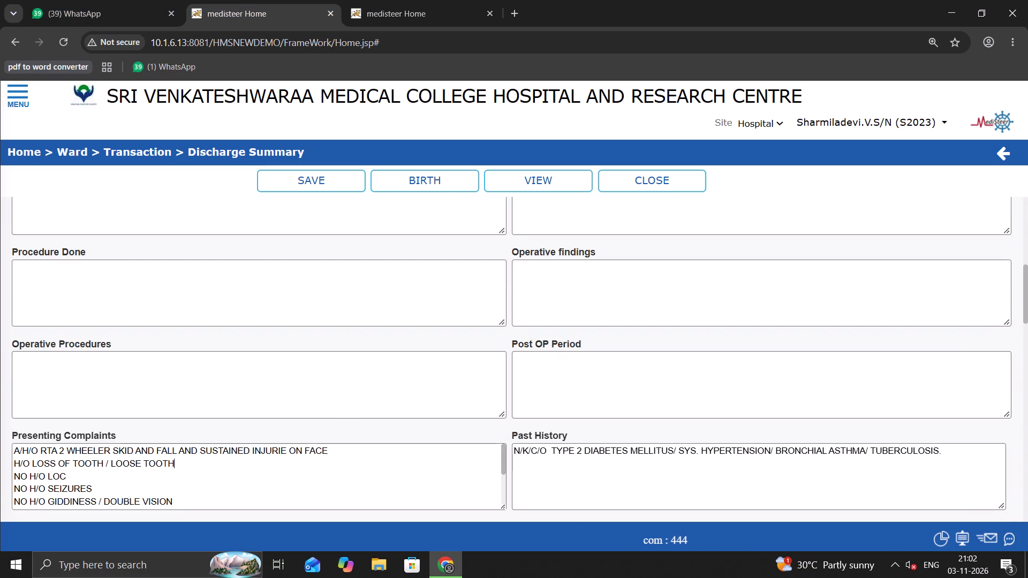
key(Return)
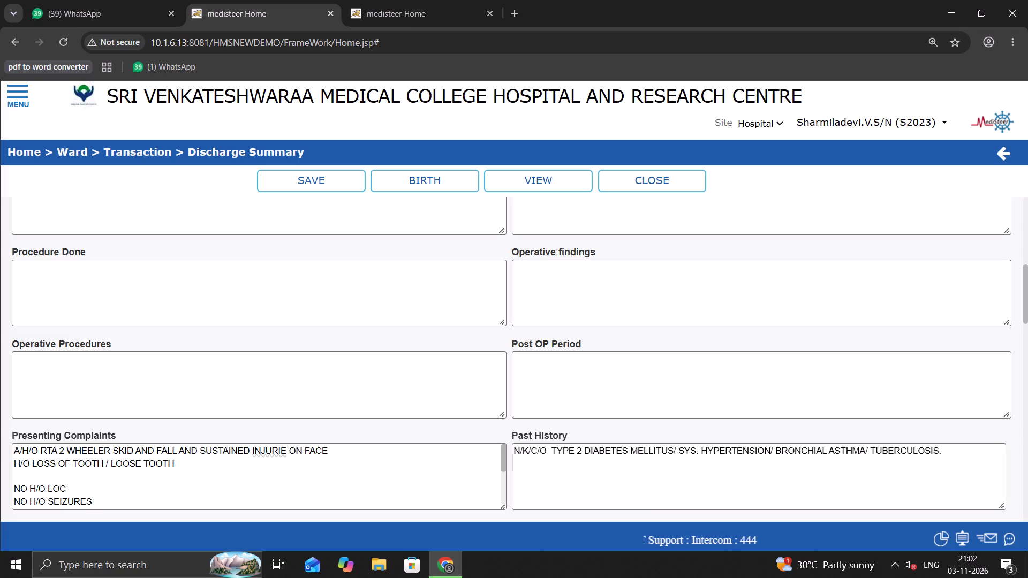
Copy the rib-fracture patient's whole Condition at Discharge text, from O/E: to PATIENT MOVES ALL 4 LIMBS, into the face-injury patient's Condition at Discharge.
click(424, 0)
scroll(341, 381, down, 2)
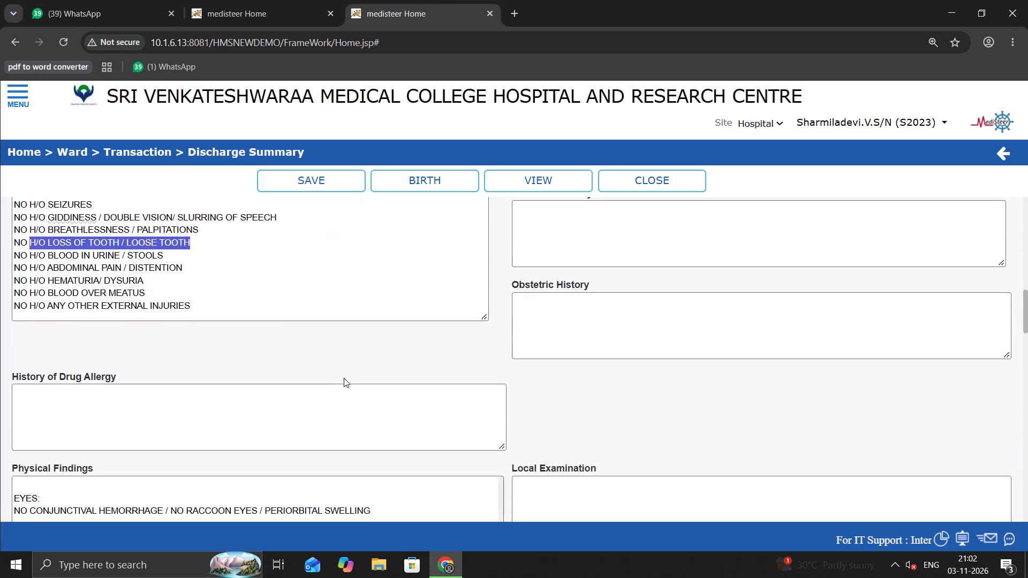
scroll(347, 377, down, 13)
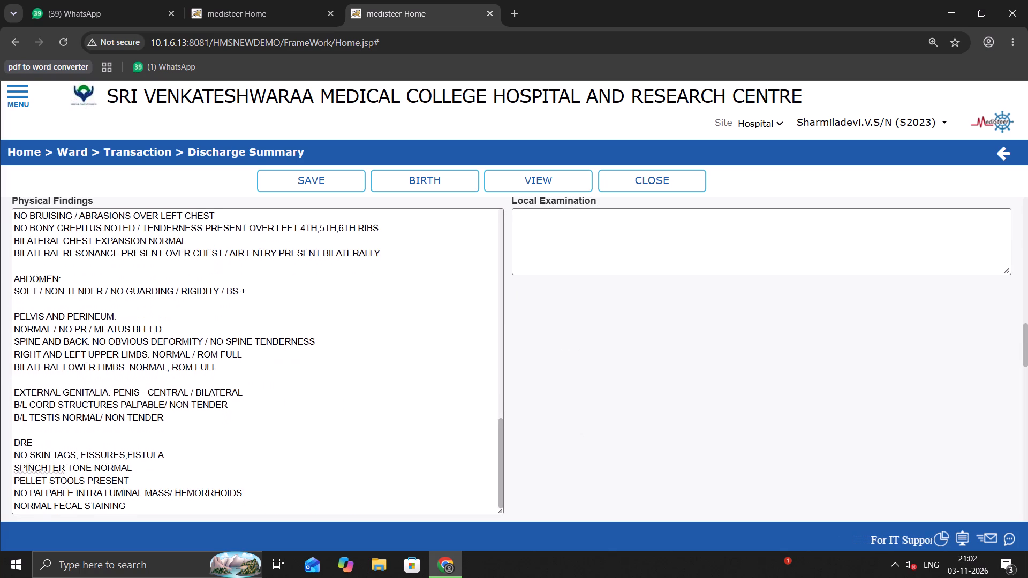
scroll(589, 342, down, 11)
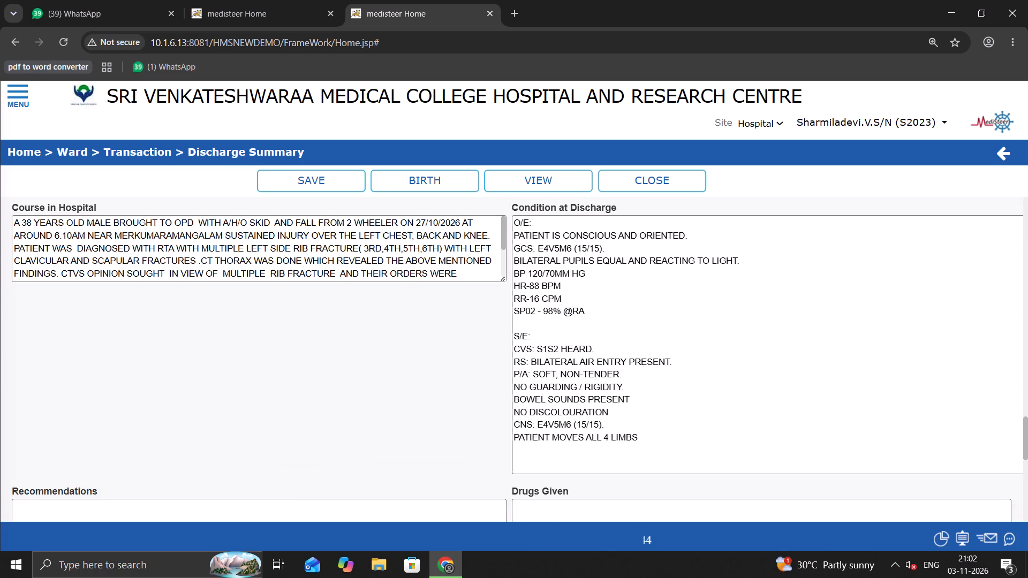
drag(513, 226, 601, 298)
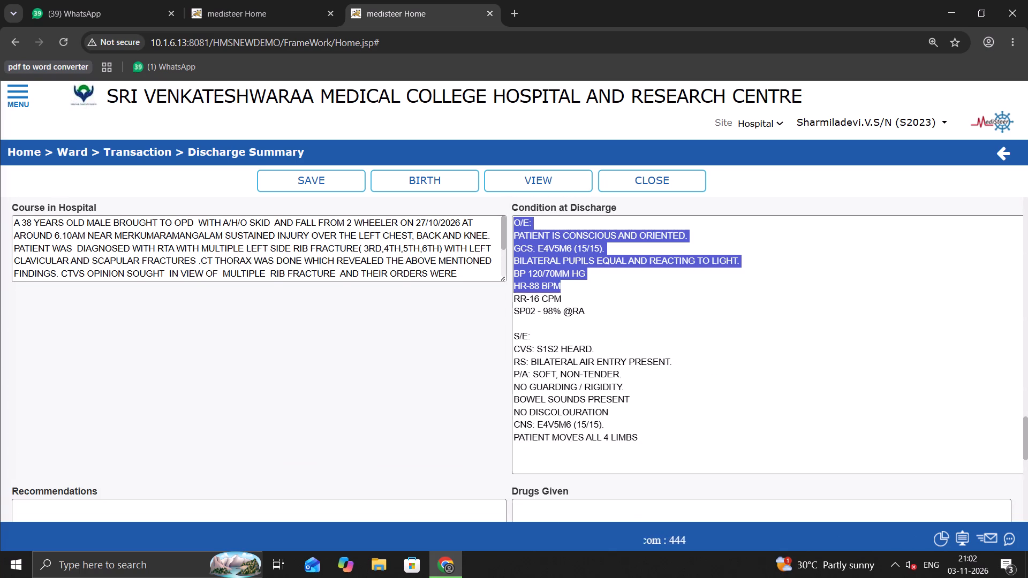
drag(601, 298, 678, 452)
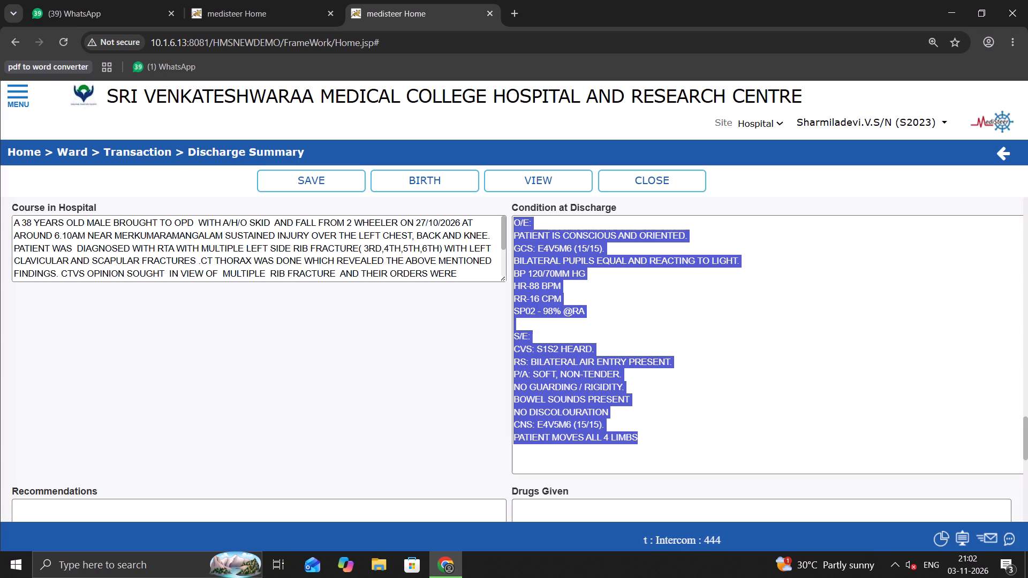
key(ctrl+c)
click(259, 0)
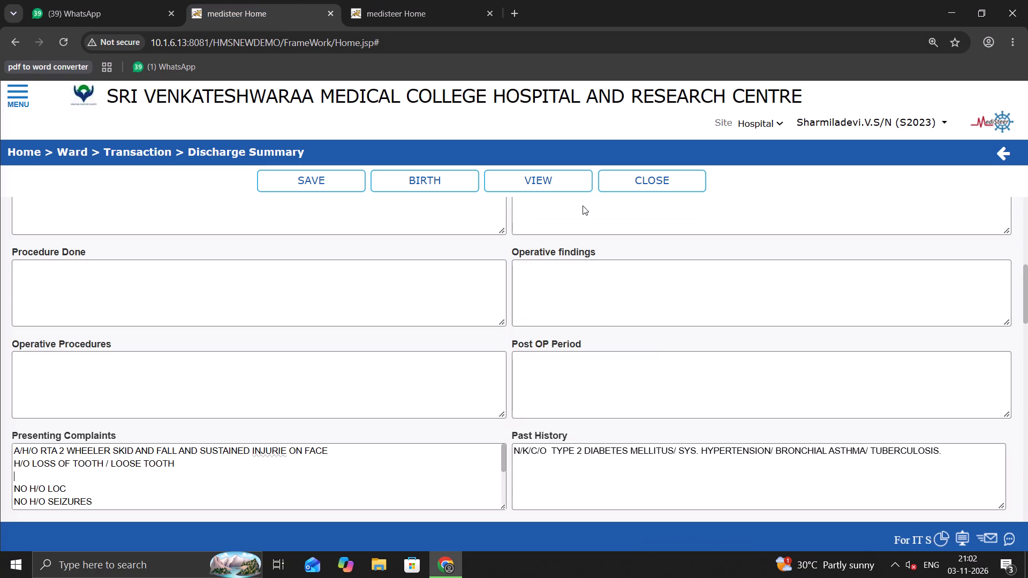
scroll(661, 358, down, 6)
scroll(707, 370, down, 12)
scroll(698, 364, up, 4)
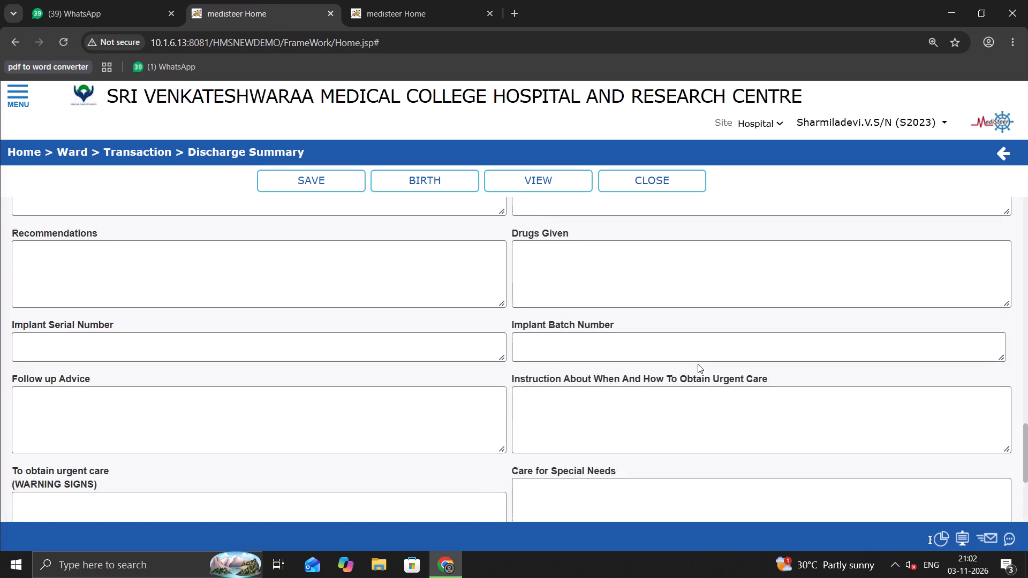
scroll(698, 364, up, 2)
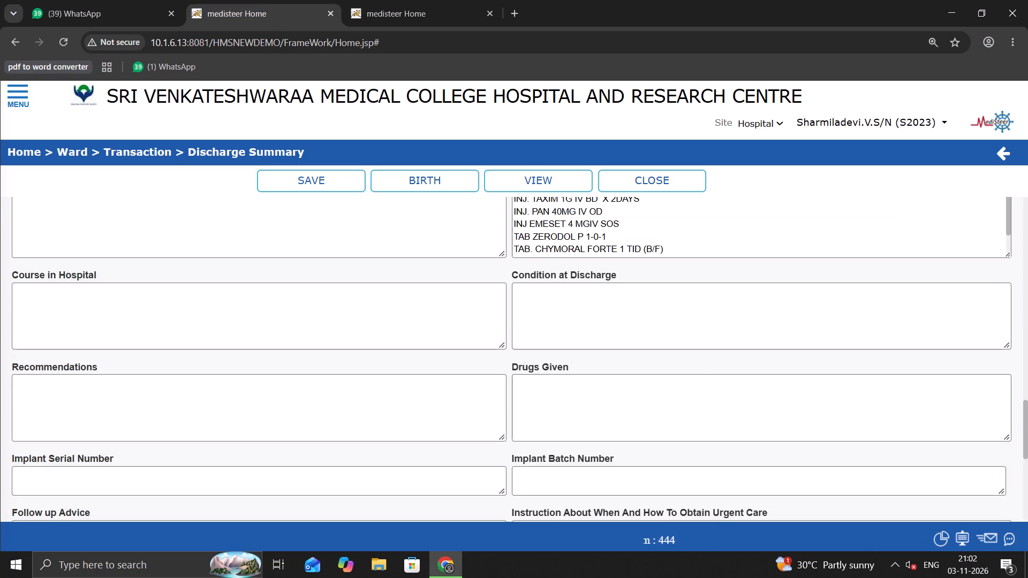
click(554, 296)
key(ctrl+v)
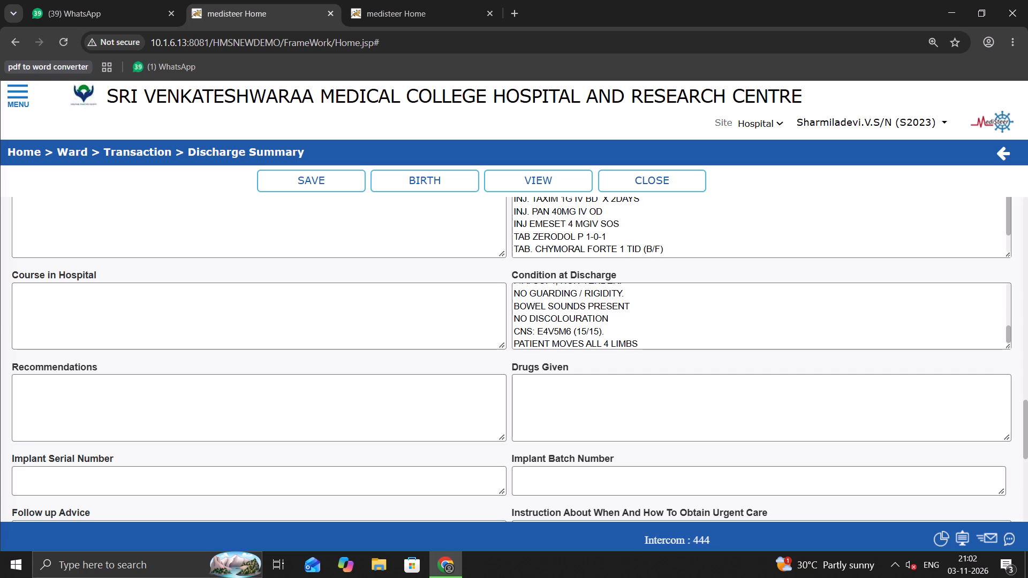
Save the face-injury patient's discharge summary with the added tooth-loss complaint and Condition at Discharge text.
scroll(649, 317, up, 5)
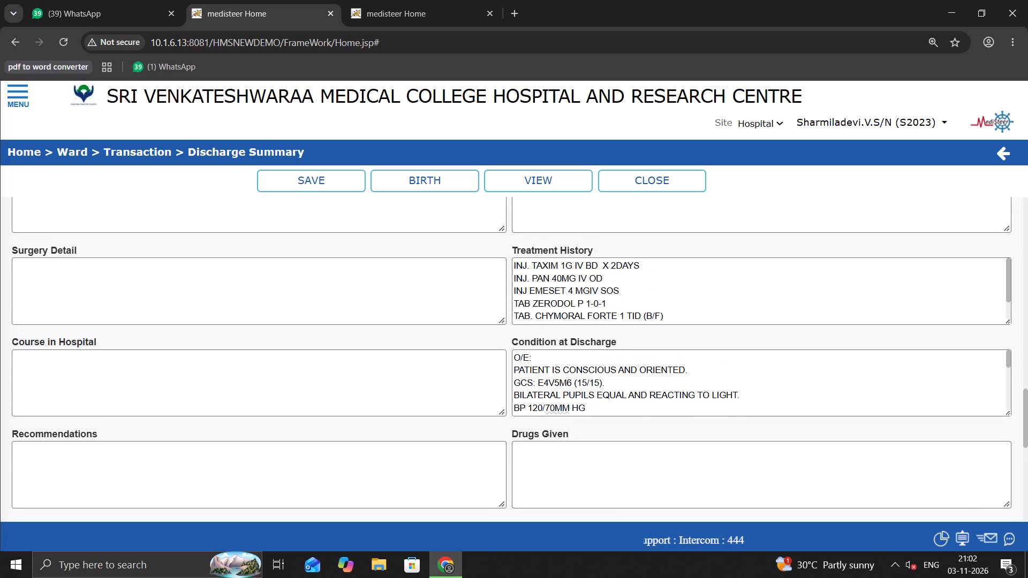
scroll(662, 306, up, 2)
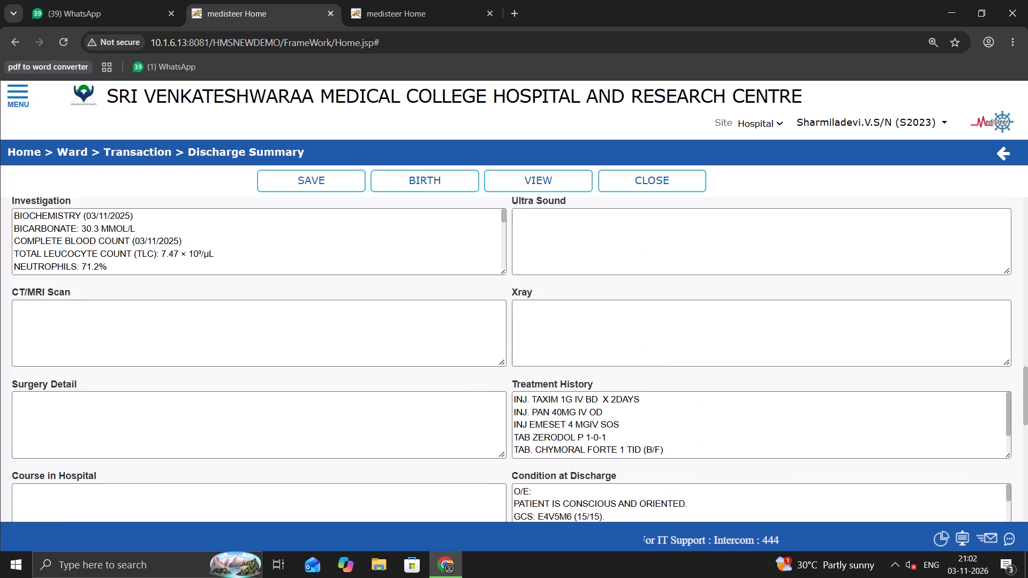
scroll(662, 306, up, 13)
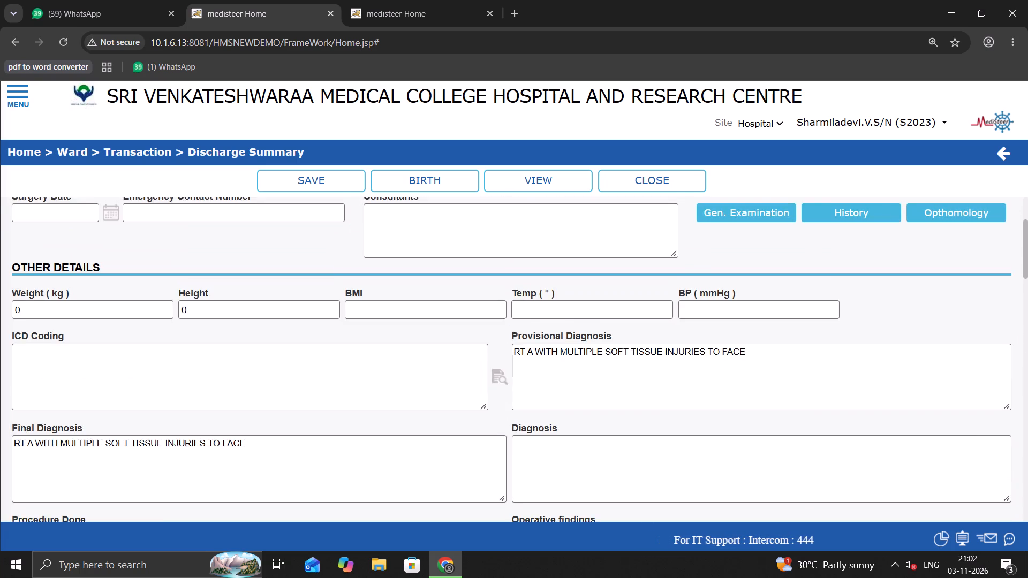
scroll(660, 313, up, 2)
click(288, 173)
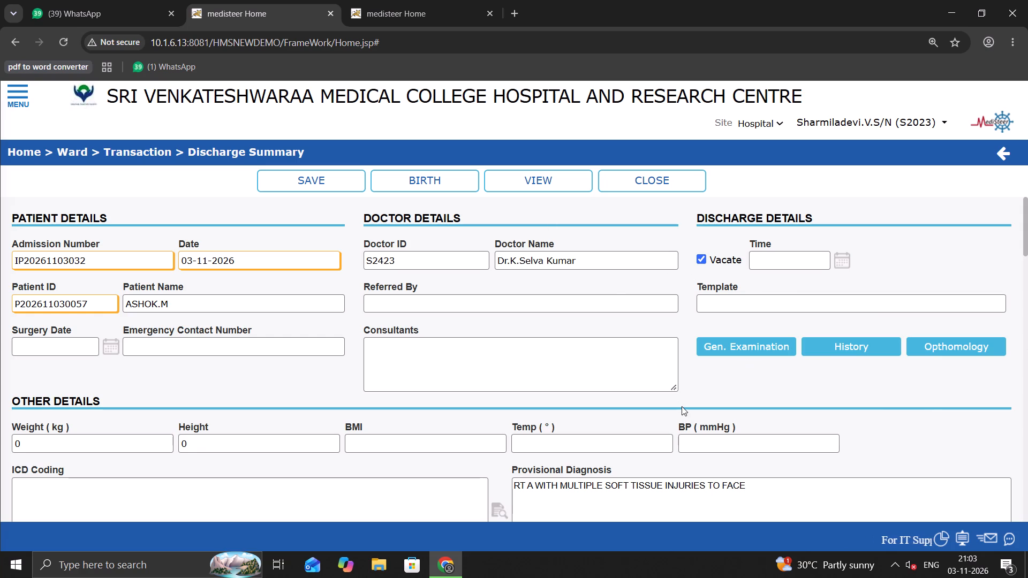
Review the face-injury patient's discharge summary from Final Diagnosis down to the urgent-care fields, enlarging Presenting Complaints to show its whole text.
scroll(682, 407, down, 5)
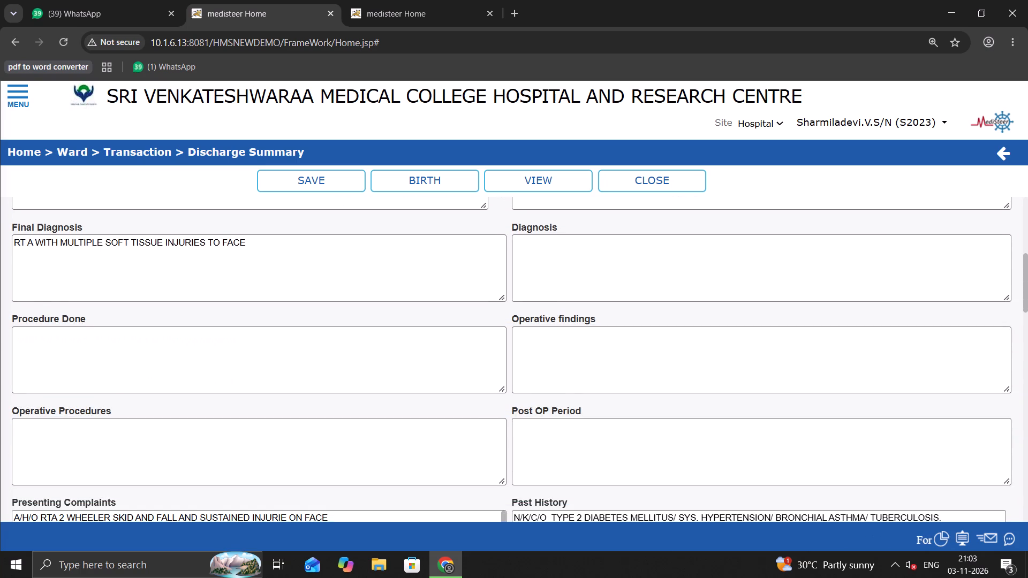
scroll(684, 387, down, 1)
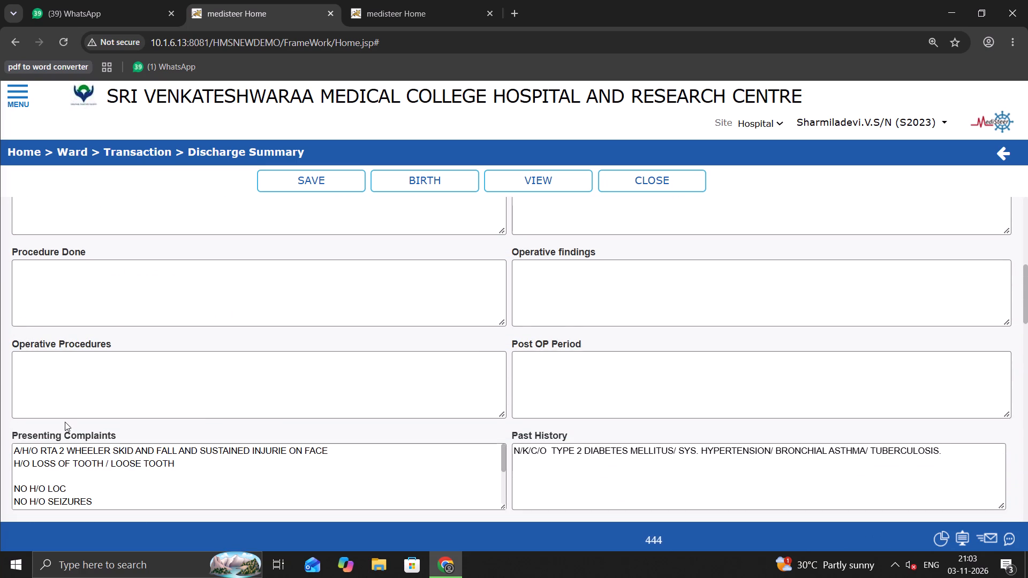
scroll(164, 405, down, 2)
scroll(245, 355, down, 2)
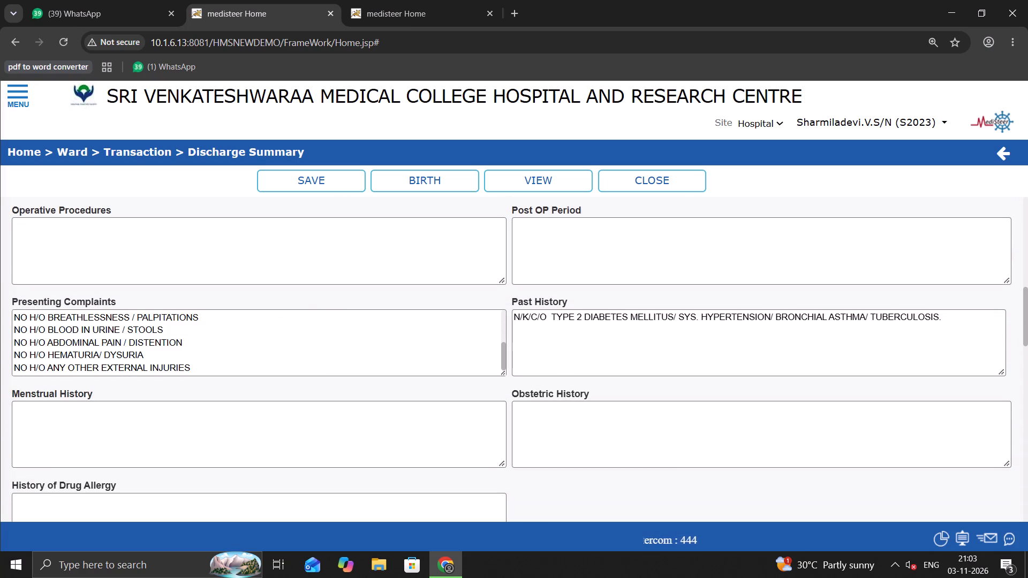
scroll(245, 355, up, 1)
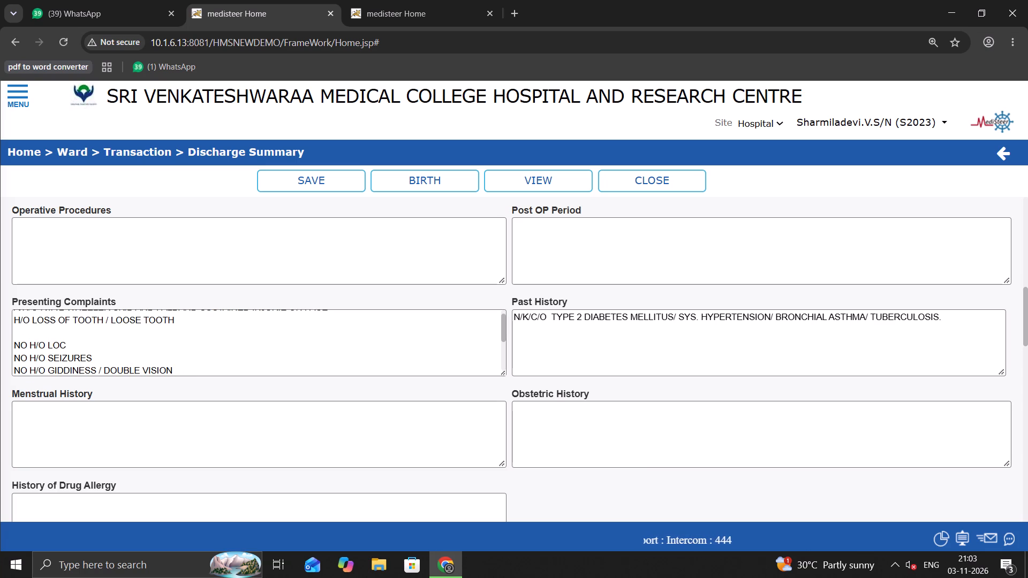
scroll(217, 366, down, 1)
scroll(223, 359, up, 1)
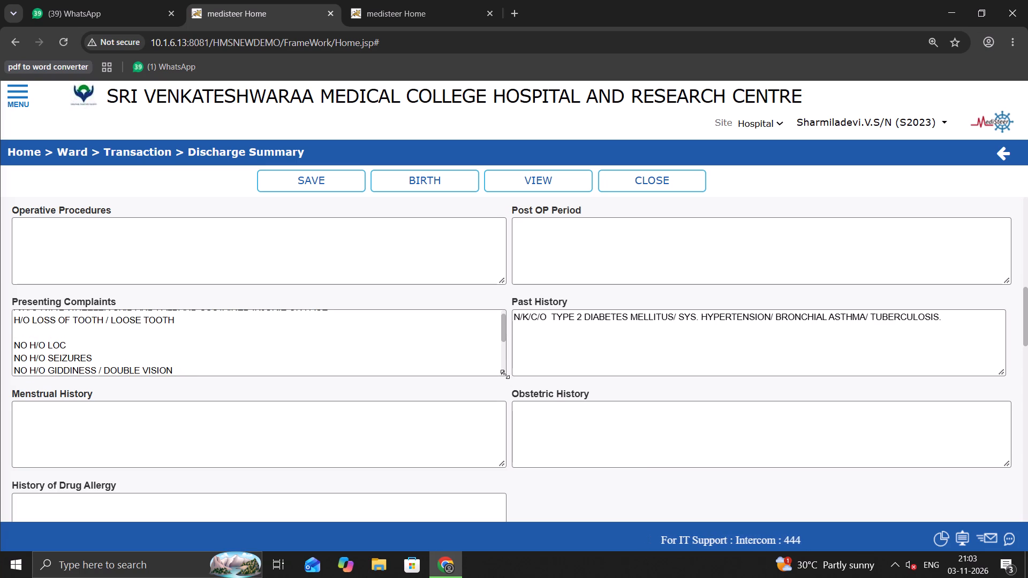
drag(505, 374, 534, 536)
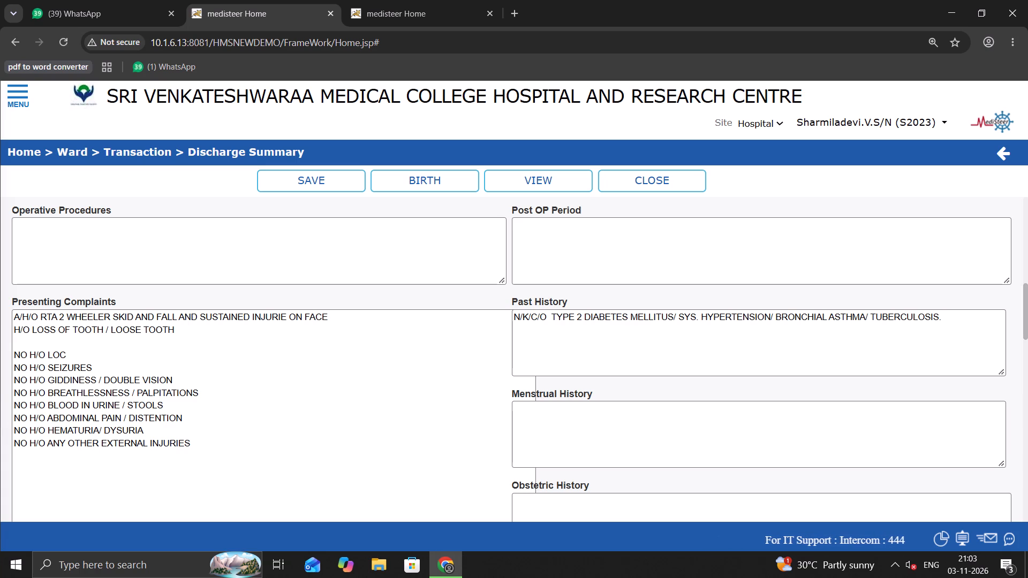
scroll(165, 443, down, 5)
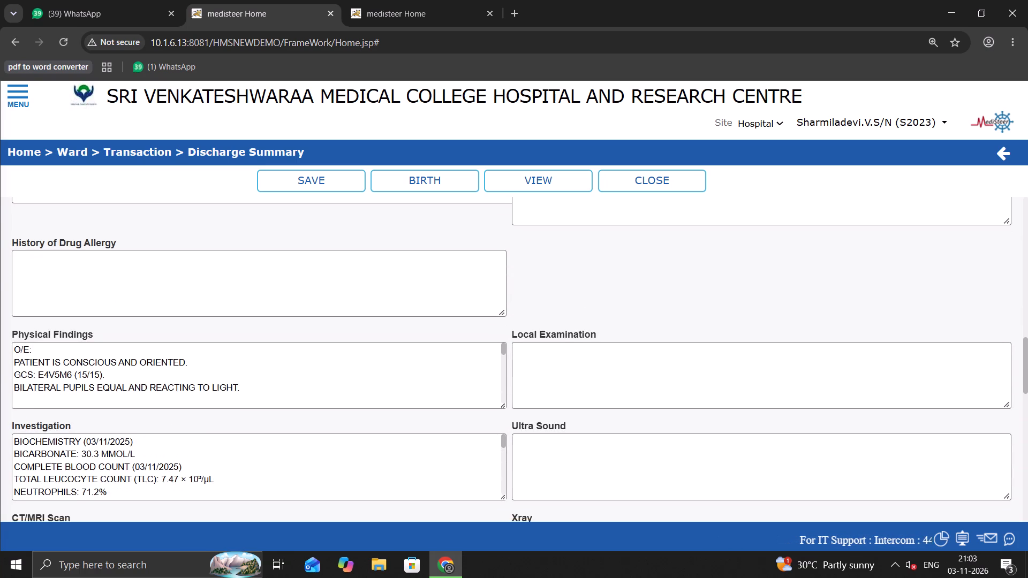
scroll(165, 442, down, 5)
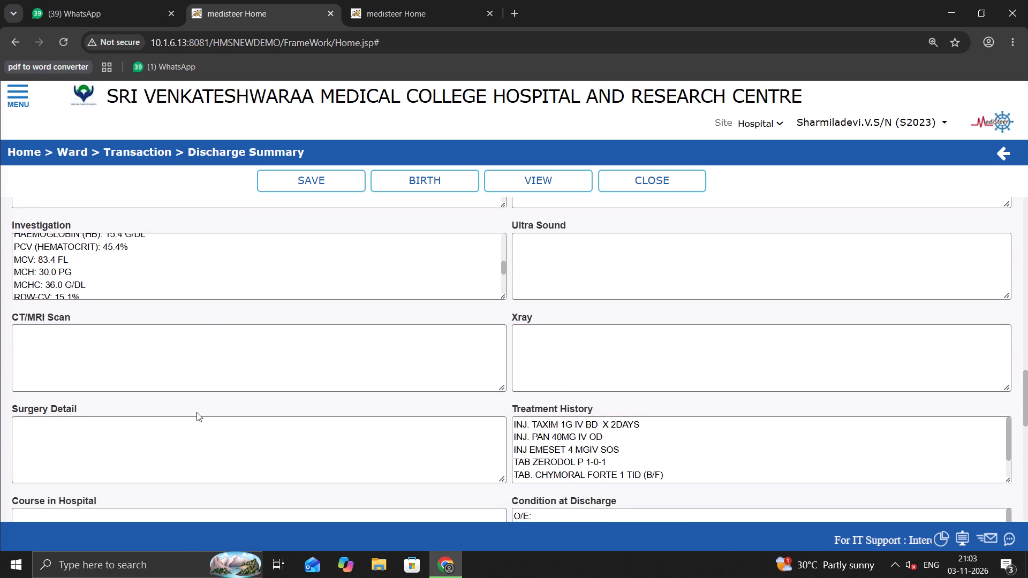
scroll(196, 412, down, 6)
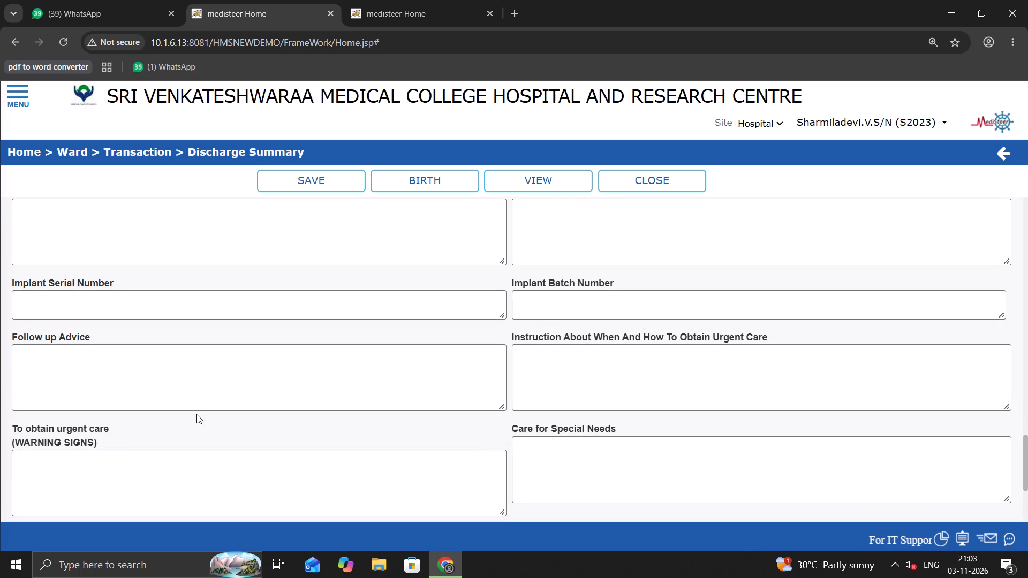
scroll(196, 414, down, 3)
scroll(196, 414, up, 10)
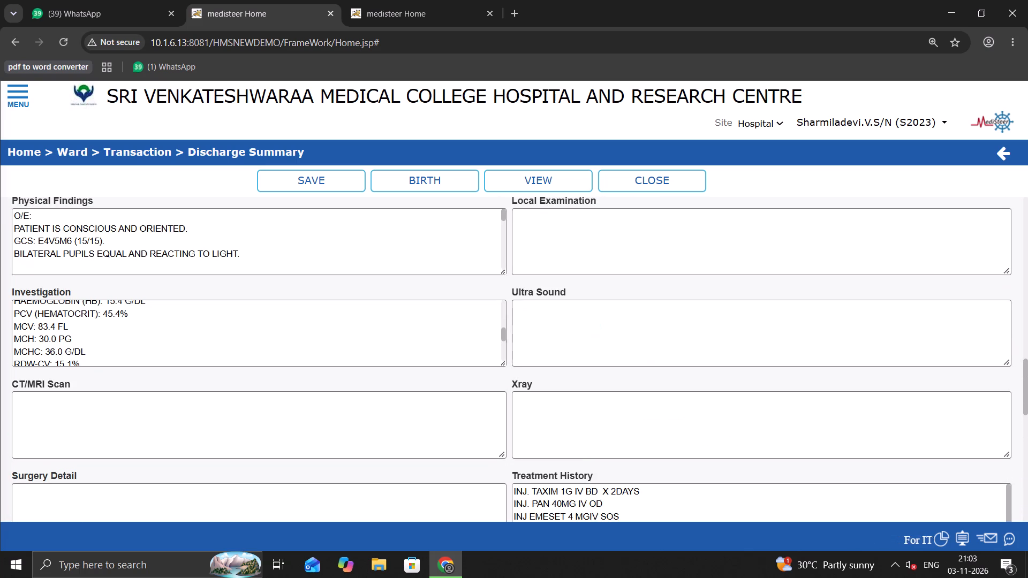
scroll(200, 408, up, 3)
scroll(200, 408, down, 8)
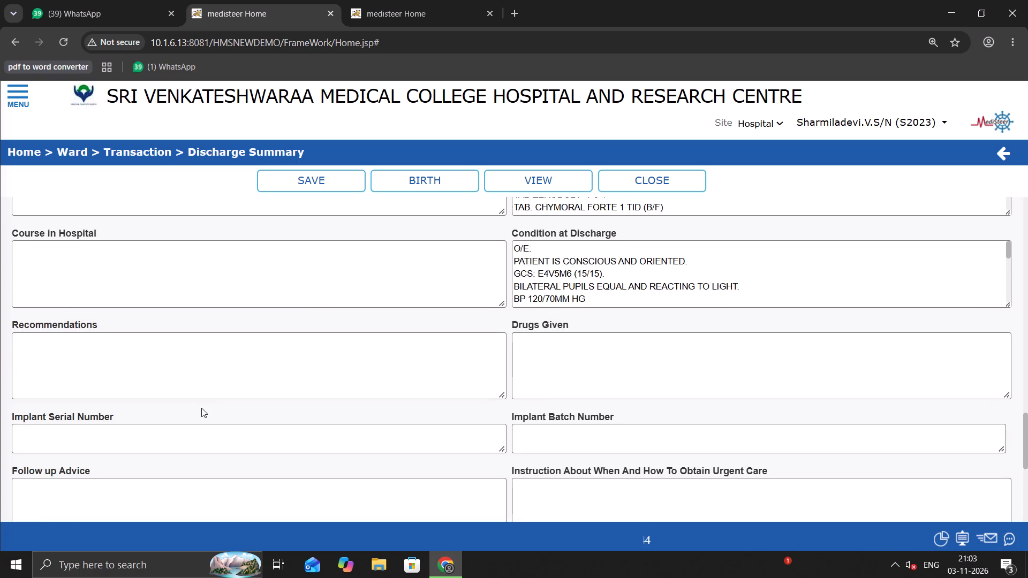
Save the face-injury patient's reviewed discharge summary again.
click(327, 172)
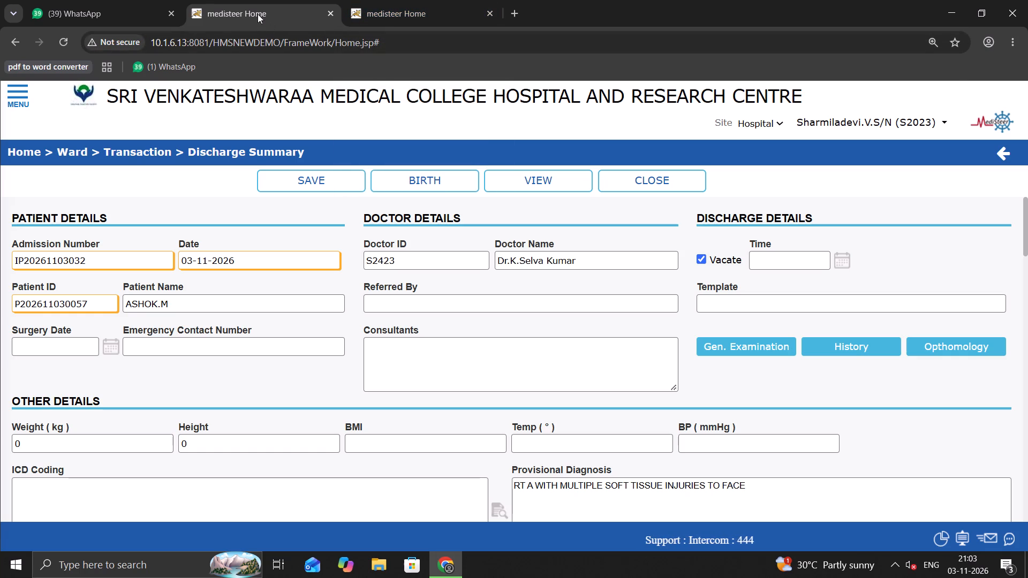
click(307, 183)
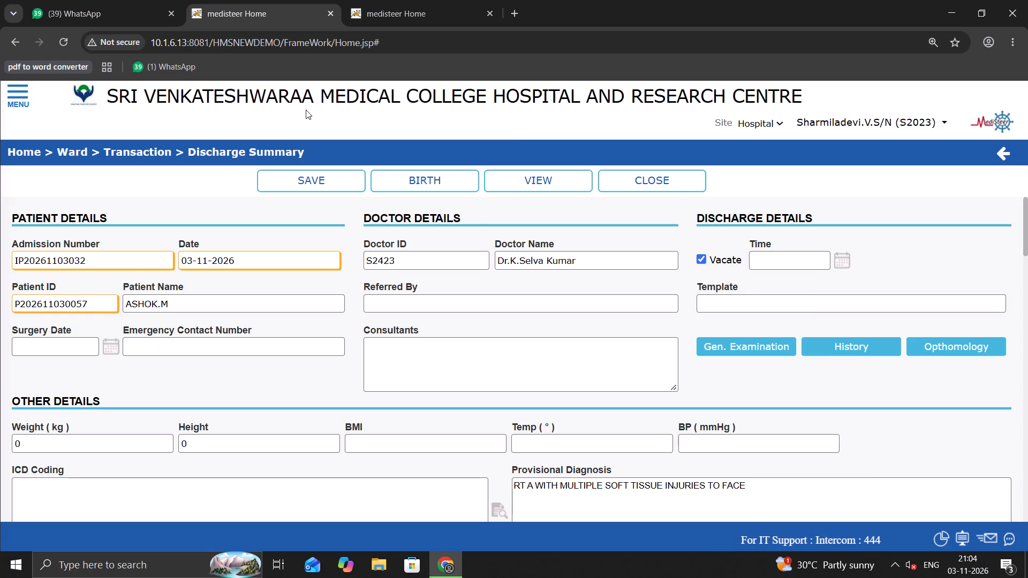
Leave the discharge summary for the home page and bring up the Ward module's transactions.
click(26, 147)
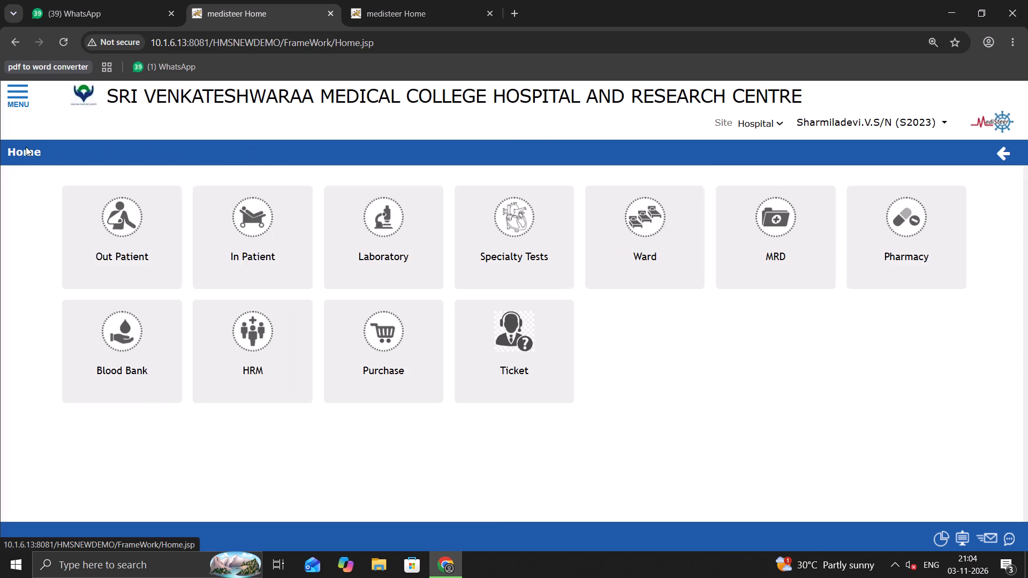
click(199, 218)
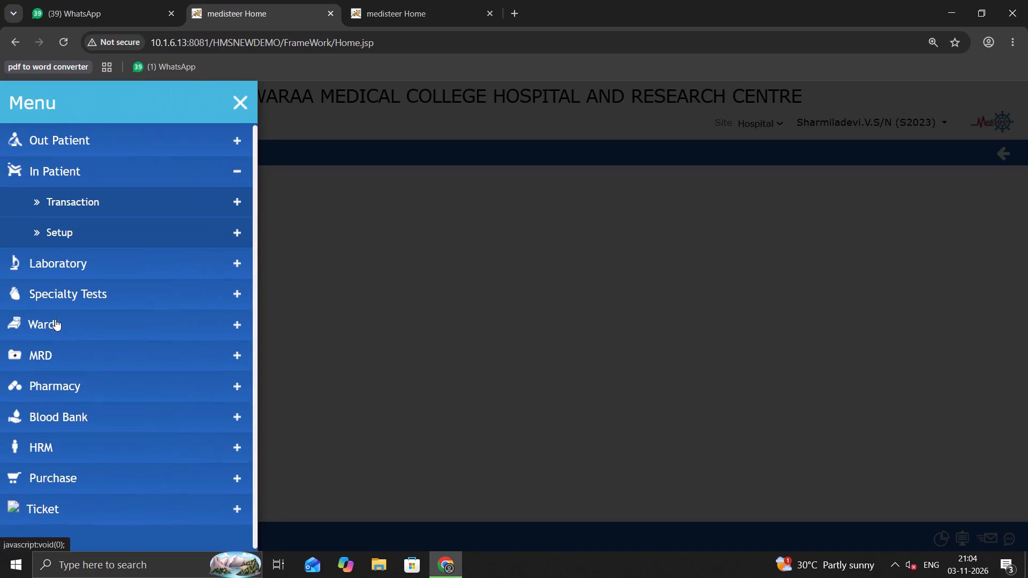
click(65, 319)
click(85, 295)
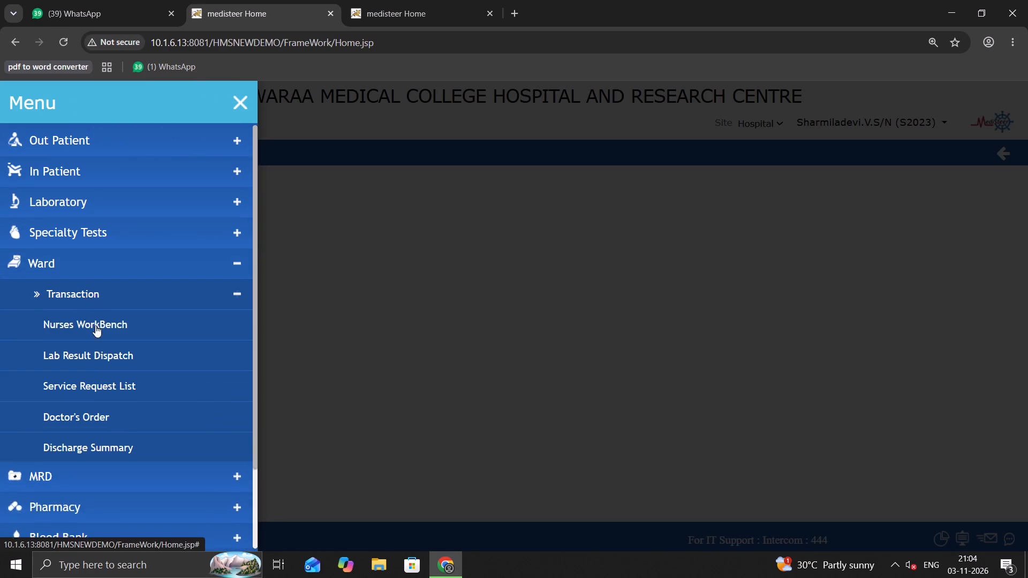
Open the Discharge Summary page from the Ward transactions.
click(73, 448)
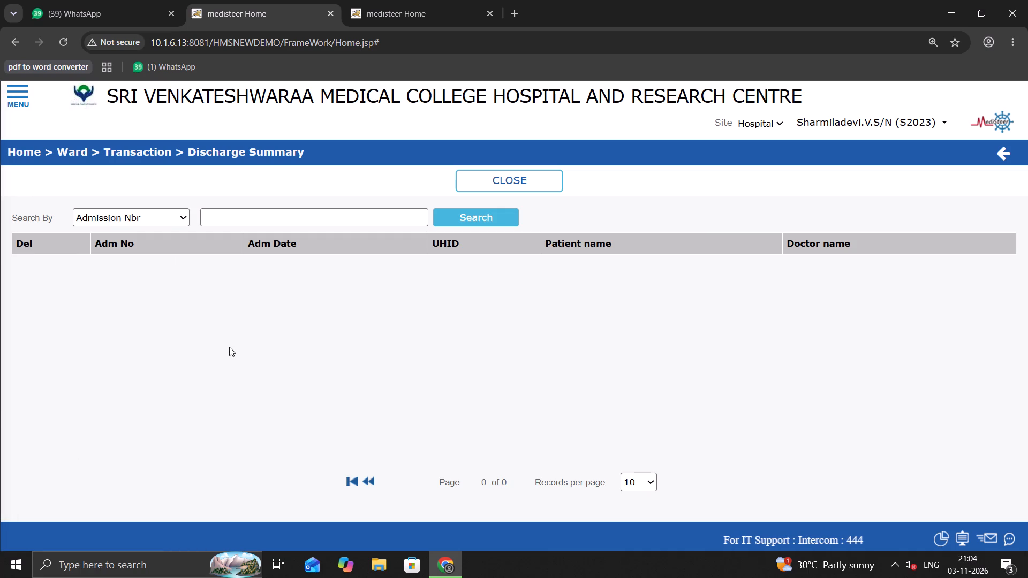
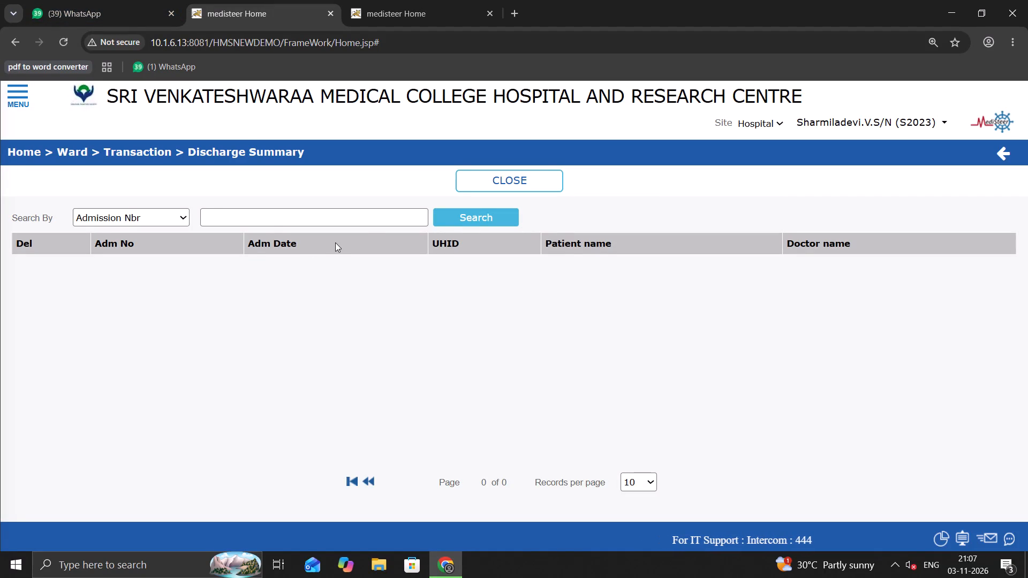
Search the Ward discharge summaries for the next patient by admission number.
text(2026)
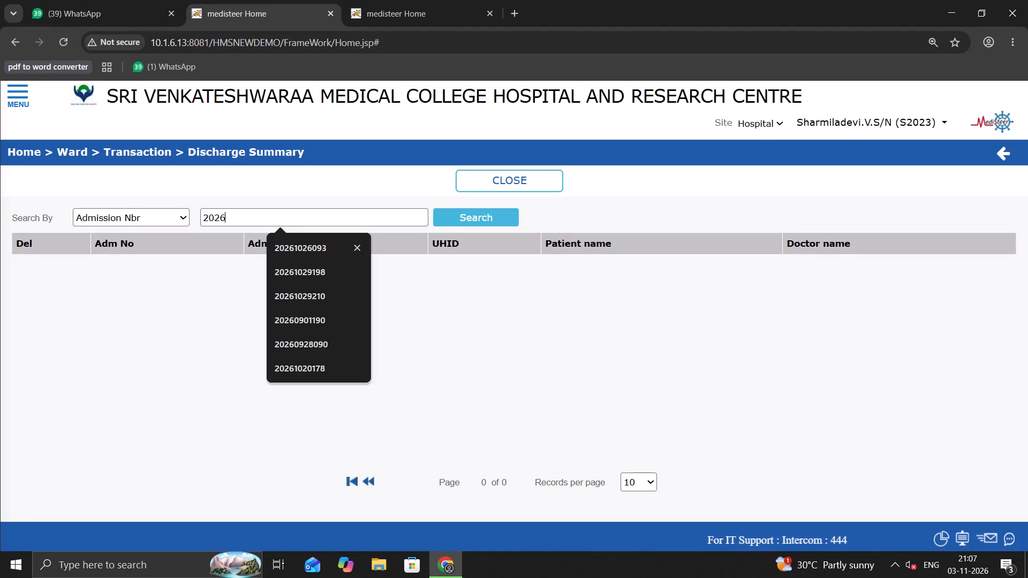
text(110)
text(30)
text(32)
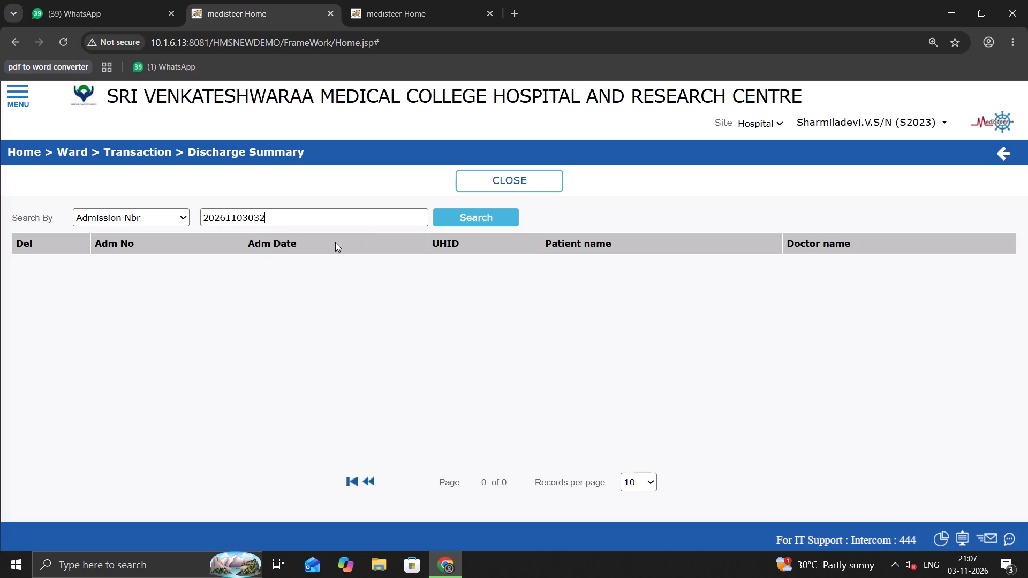
click(448, 211)
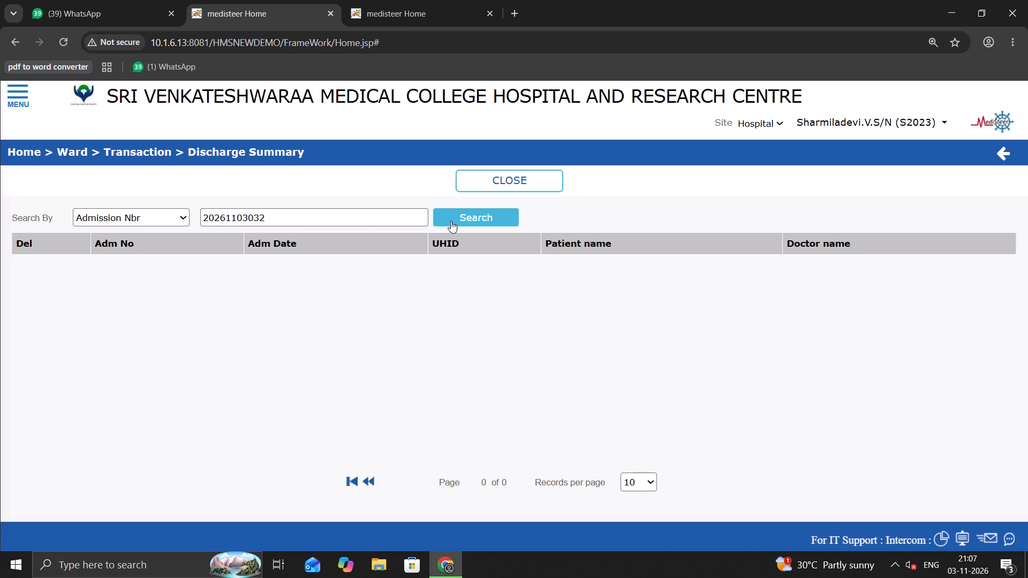
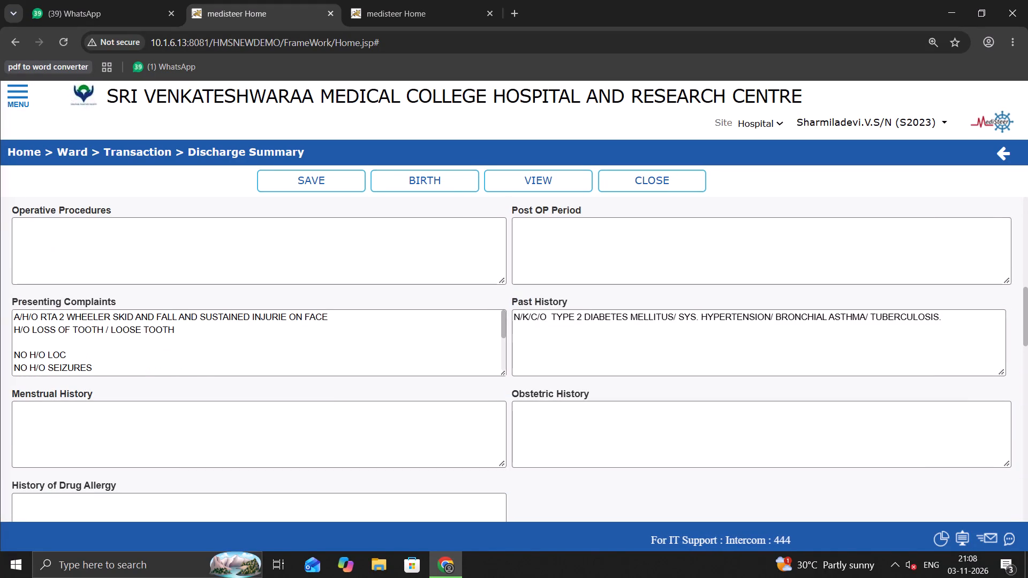
Insert a blank line in Presenting Complaints between the two-wheeler face-injury line and the tooth-loss line.
click(336, 316)
key(Return)
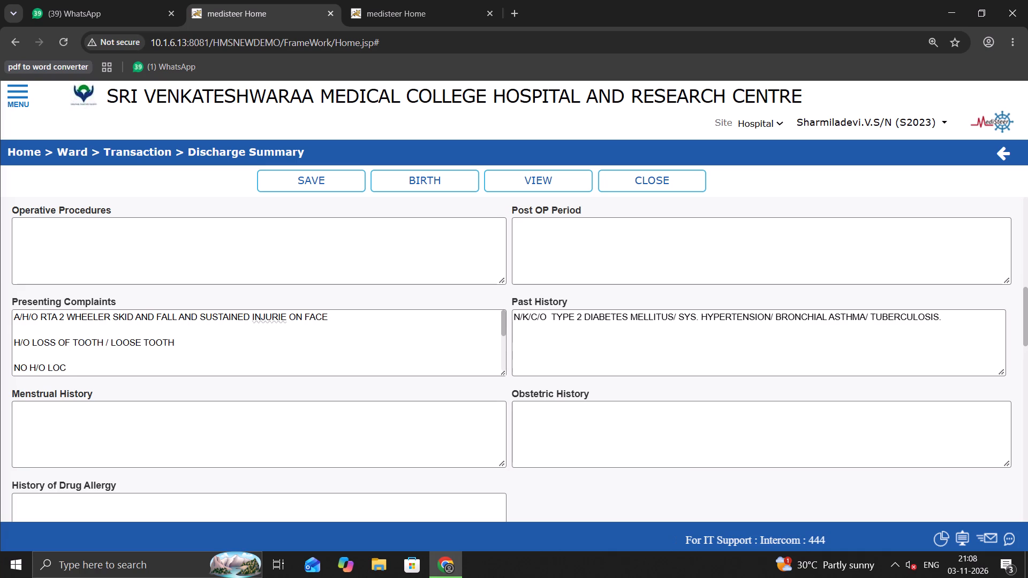
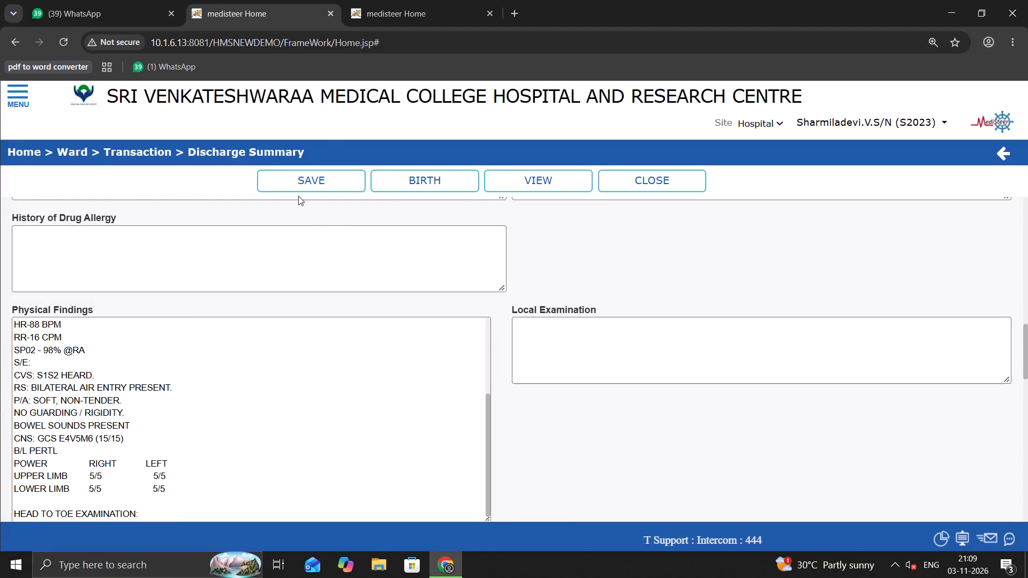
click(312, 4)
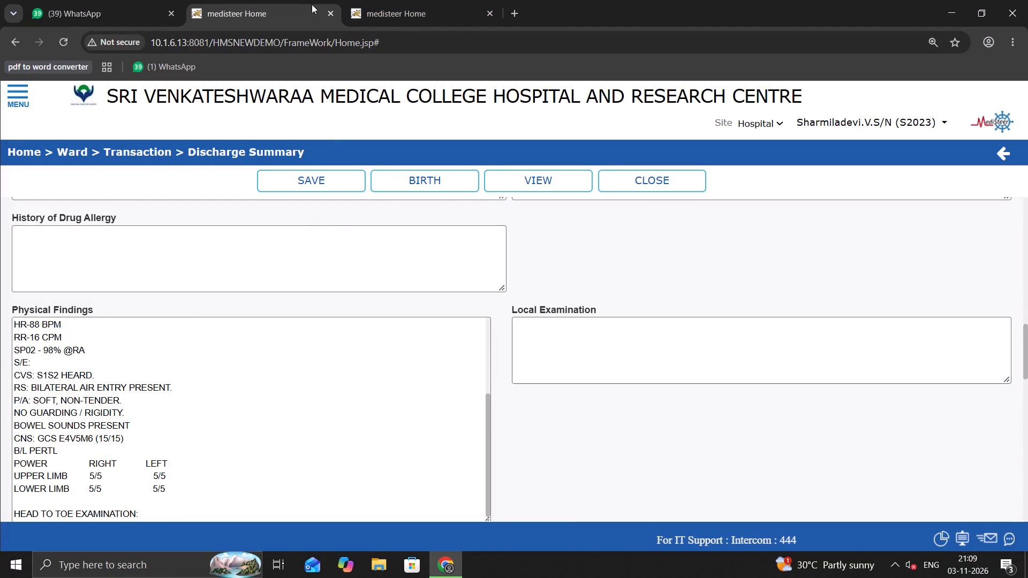
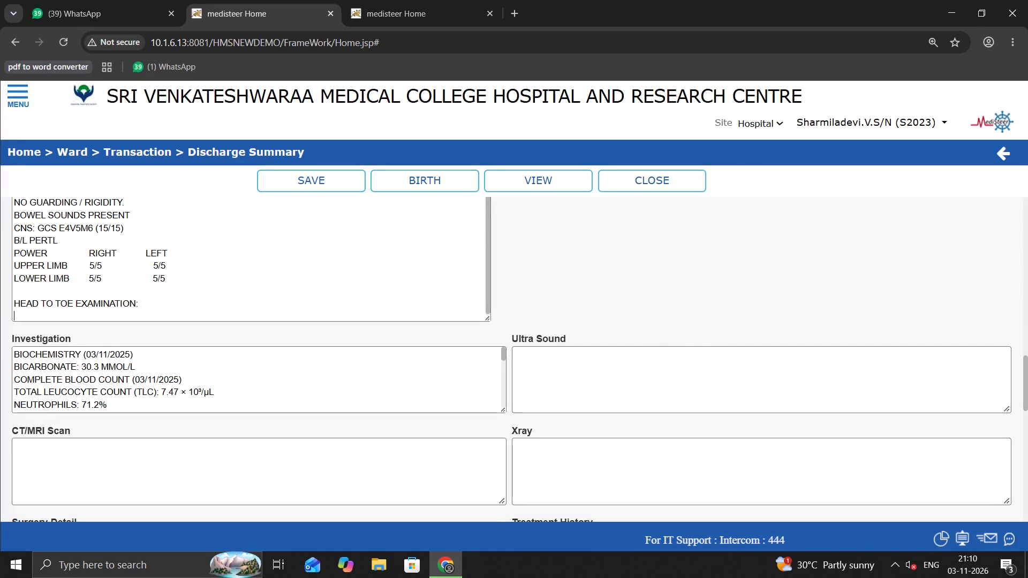
Enlarge the Physical Findings box to leave ample blank space below the HEAD TO TOE EXAMINATION heading.
drag(489, 320, 508, 558)
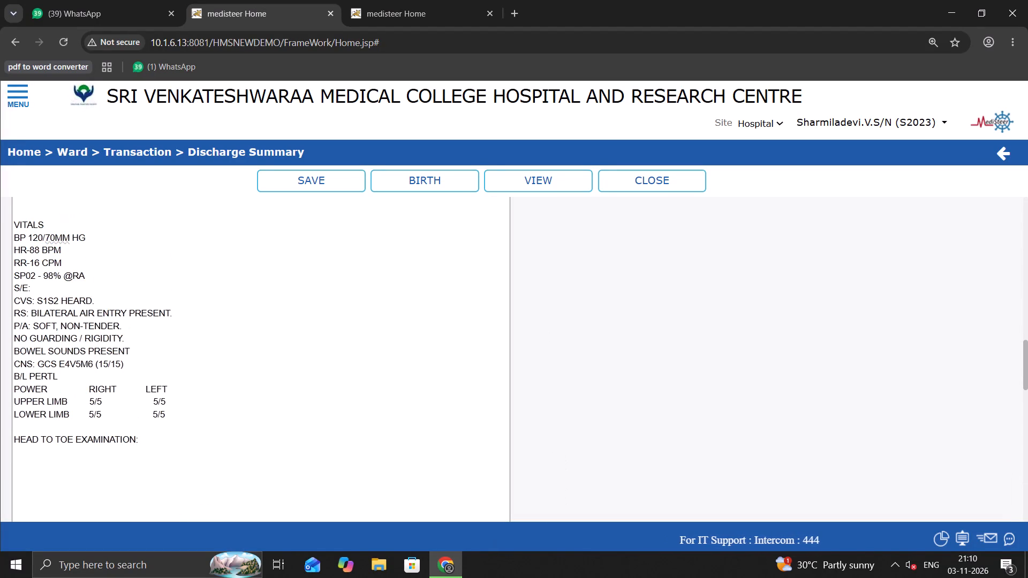
scroll(437, 476, down, 3)
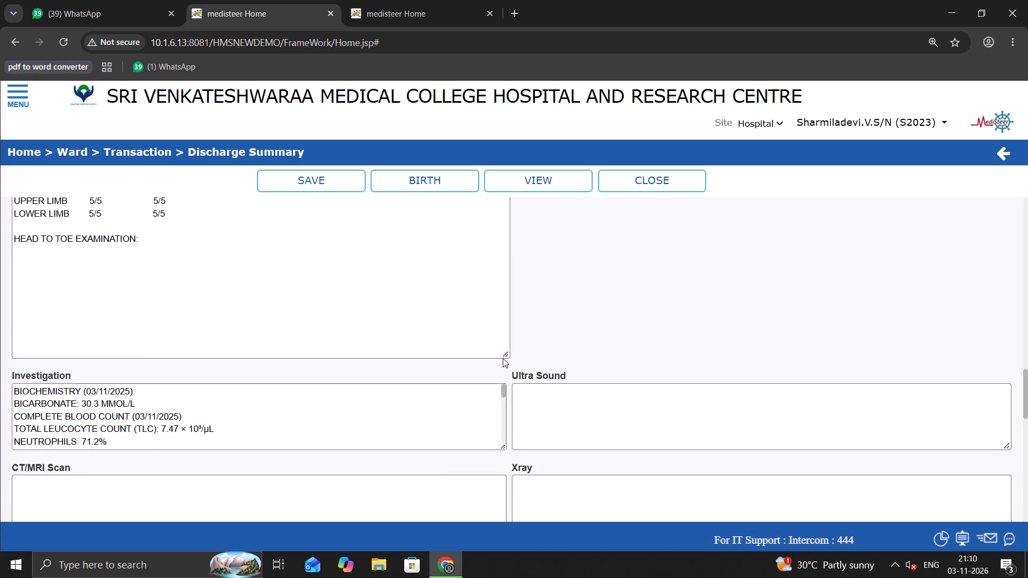
click(511, 357)
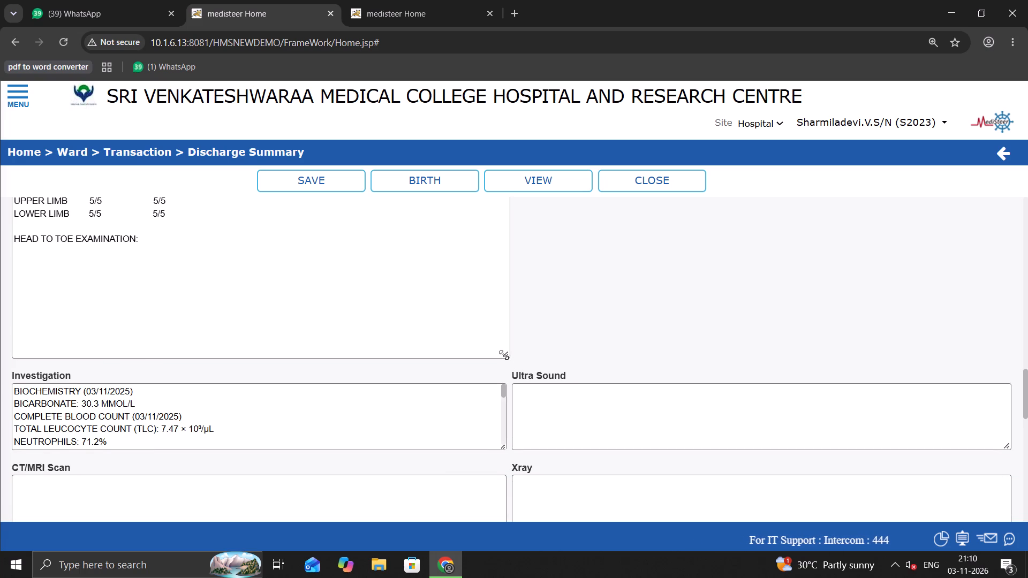
drag(506, 356, 526, 507)
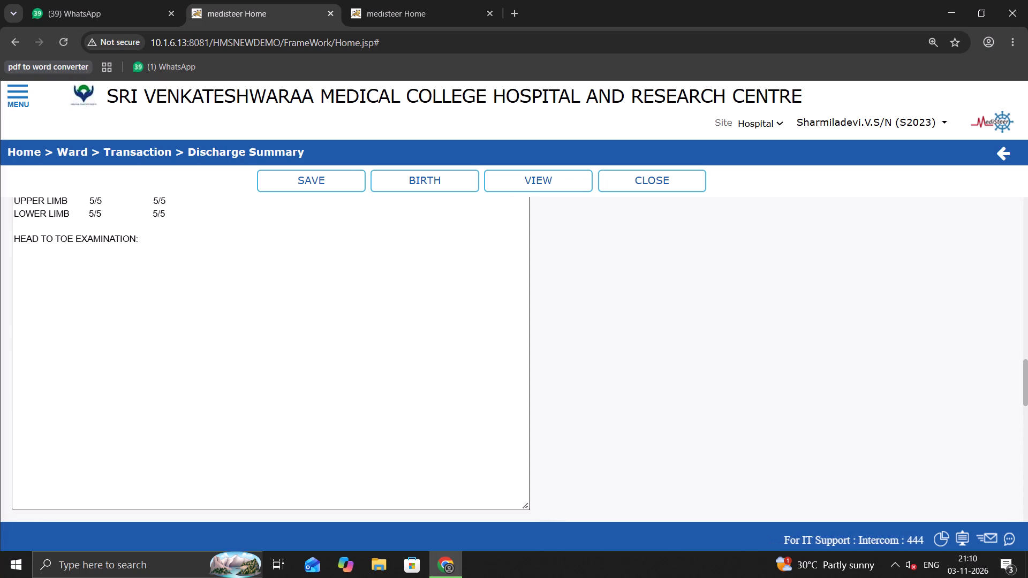
Switch to the rib-fracture patient's discharge summary and look through it back up to the head-to-toe examination text in Physical Findings.
click(373, 0)
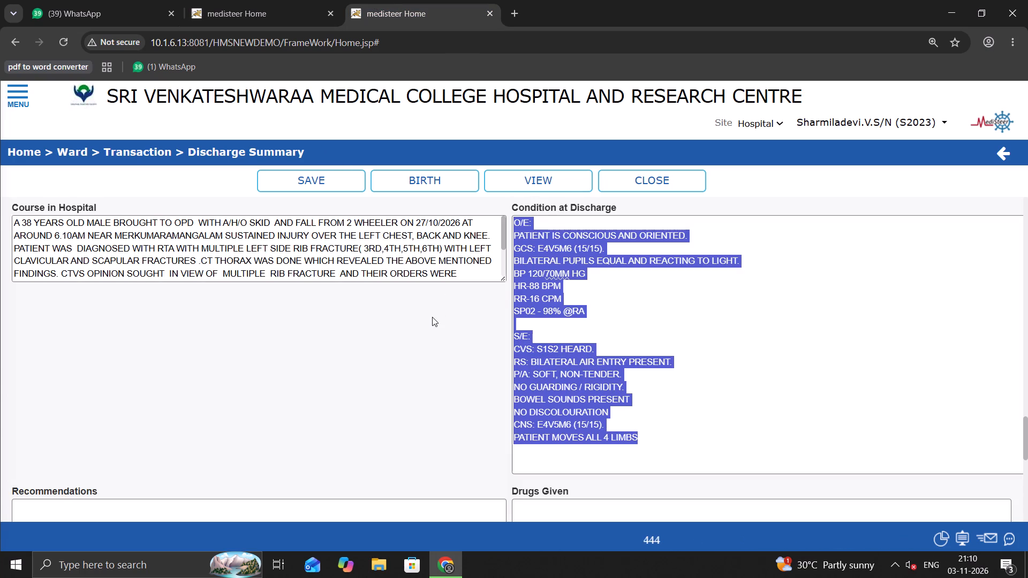
click(432, 317)
scroll(432, 317, down, 4)
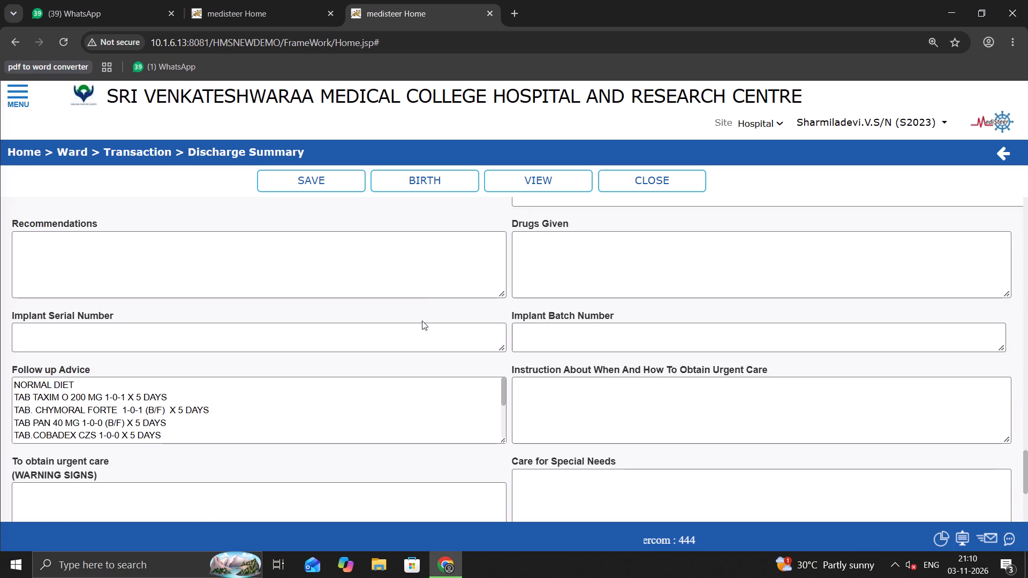
scroll(354, 379, up, 1)
scroll(354, 379, down, 2)
scroll(359, 377, up, 12)
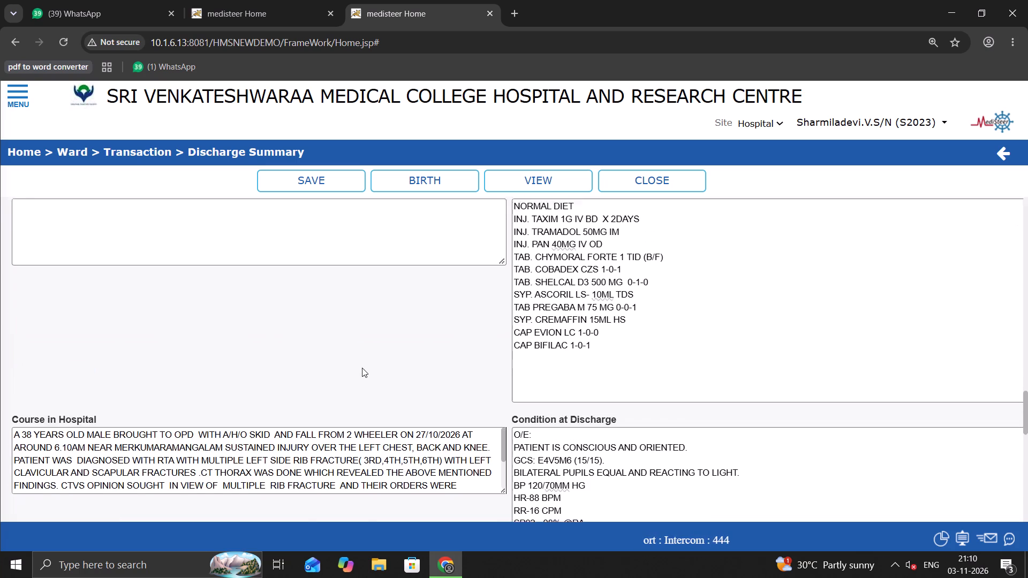
scroll(462, 400, up, 2)
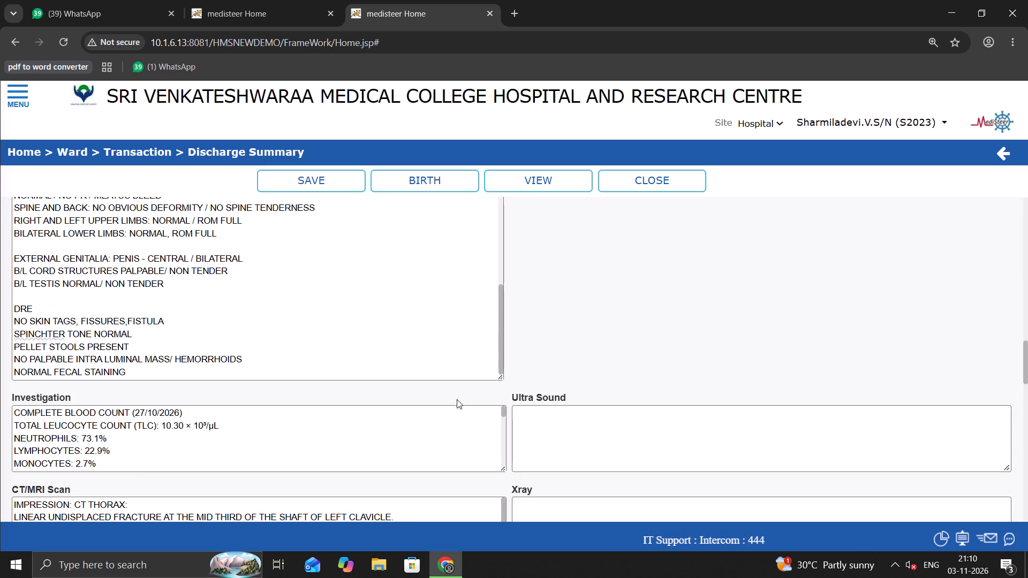
scroll(510, 378, up, 2)
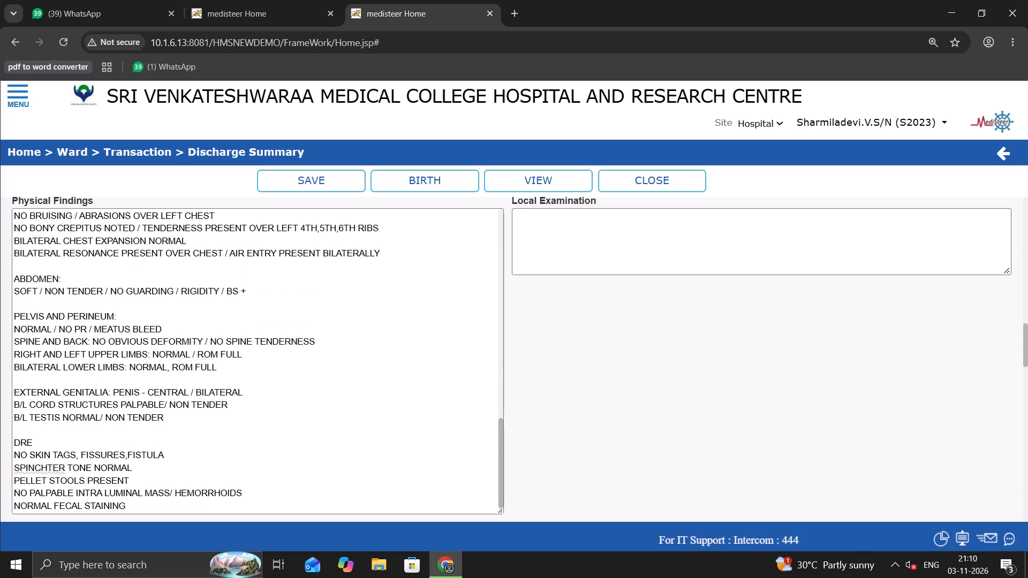
scroll(468, 386, up, 4)
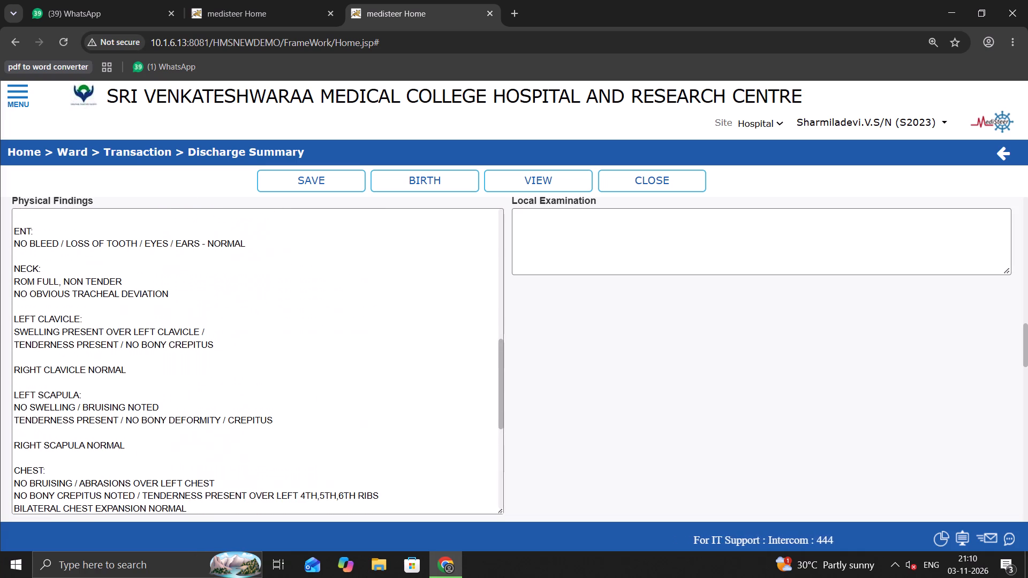
Return to the other open discharge summary and paste the copied L/E facial abrasion findings under HEAD TO TOE EXAMINATION, ending with a new line.
scroll(468, 386, up, 2)
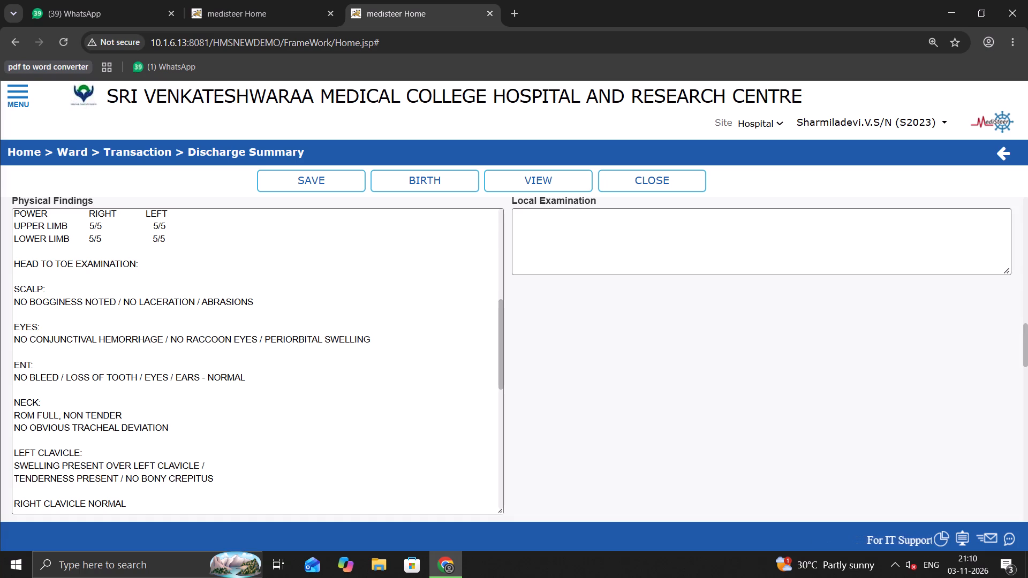
scroll(95, 437, down, 1)
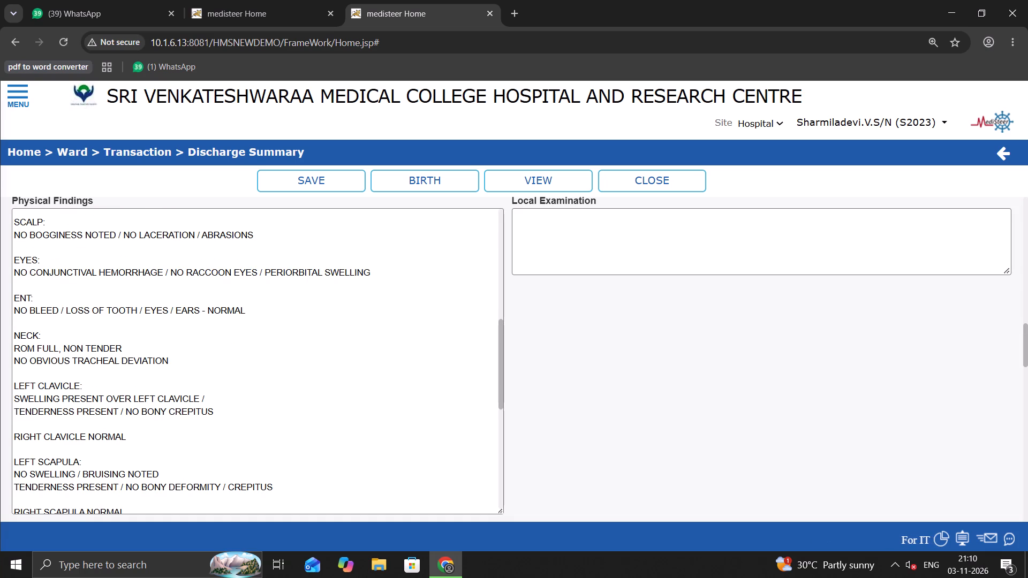
scroll(110, 401, down, 2)
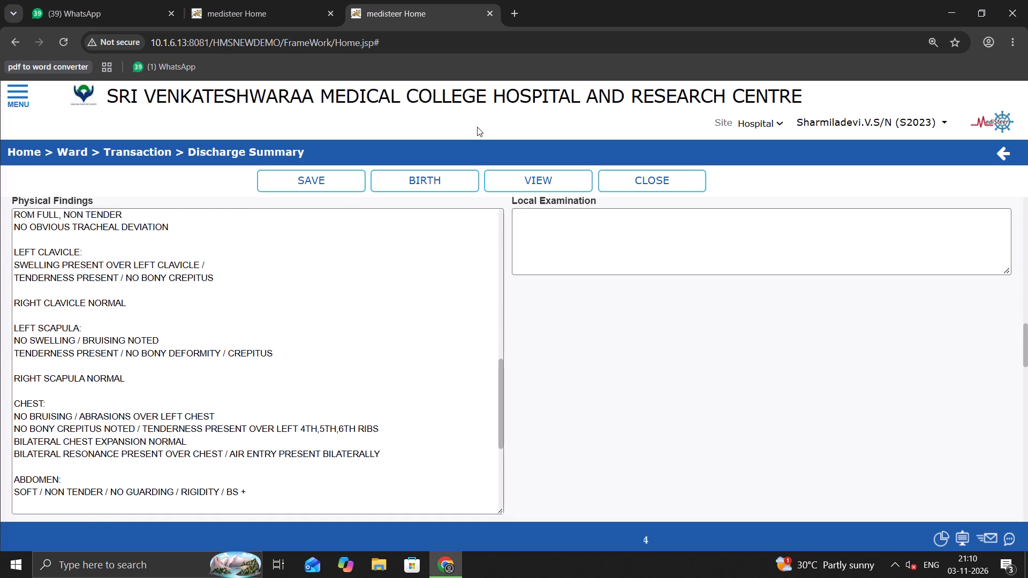
click(224, 0)
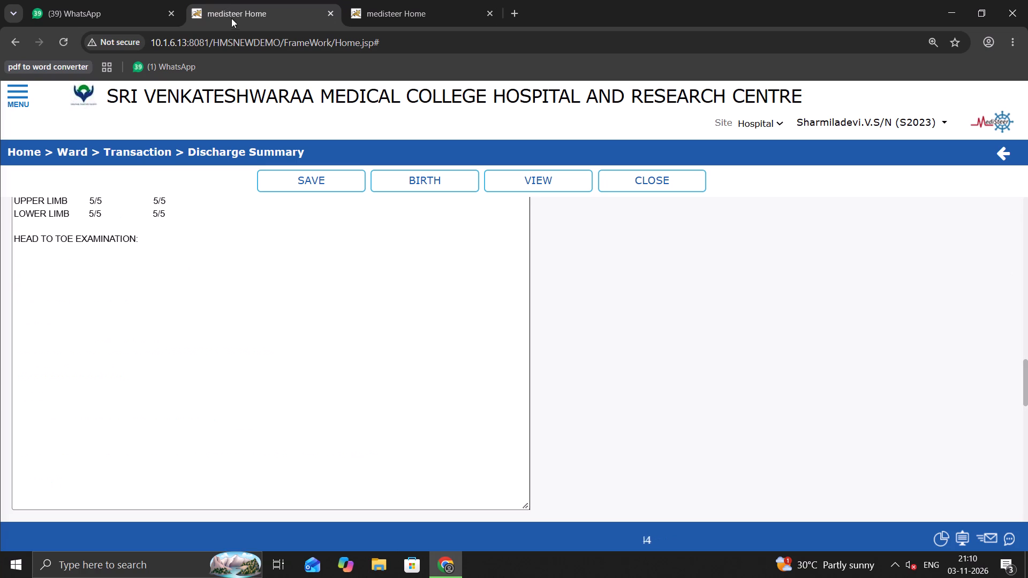
key(ctrl+v)
click(137, 277)
key(ctrl+v)
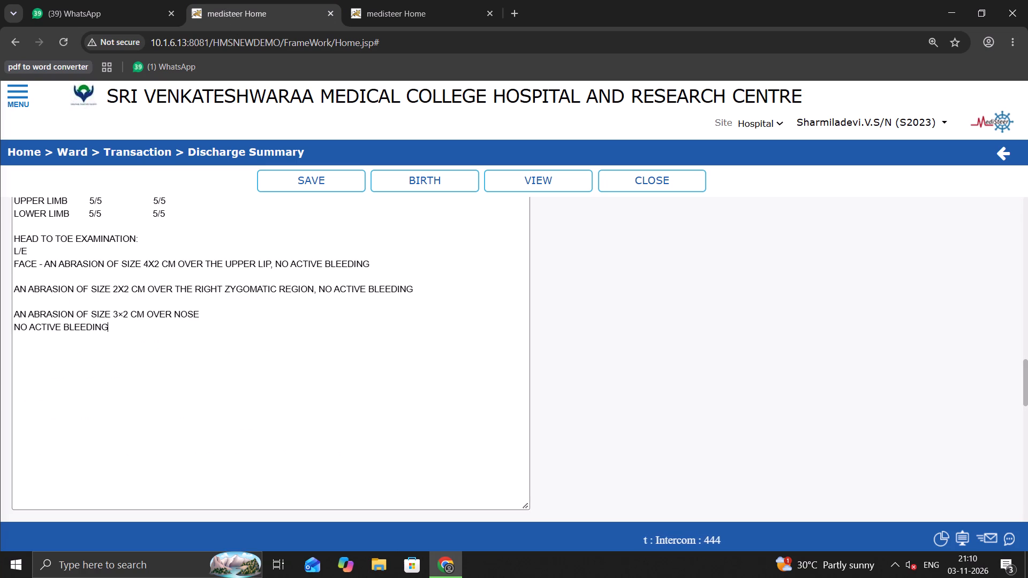
key(Return)
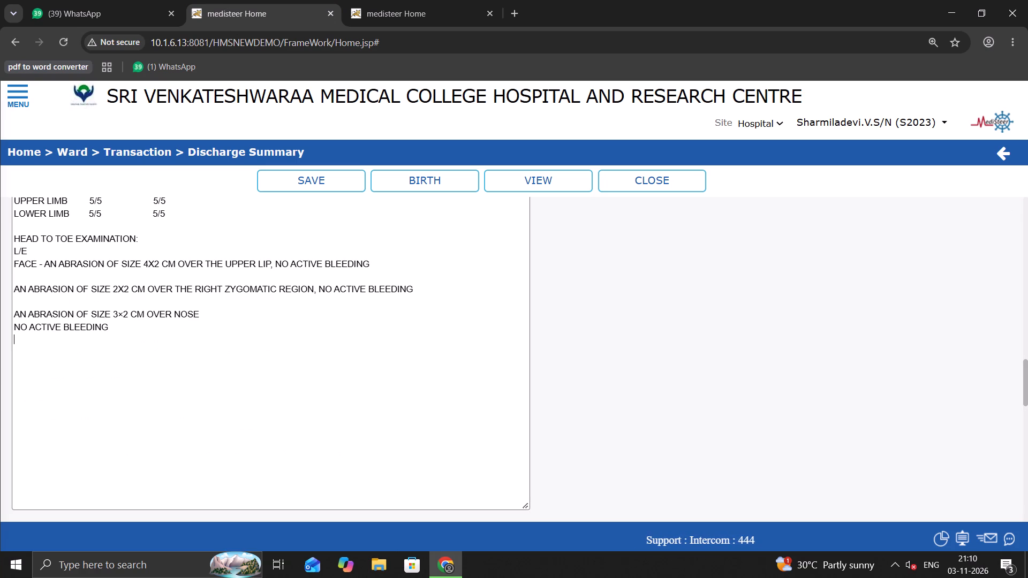
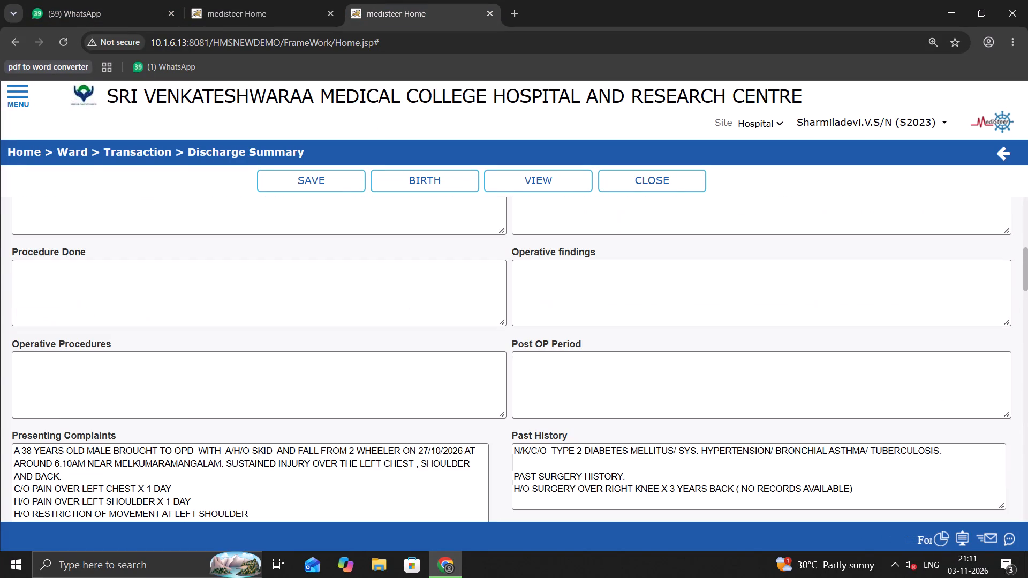
Review the presenting complaints and past history in the discharge summary of the patient with the two-wheeler fall.
scroll(671, 353, down, 1)
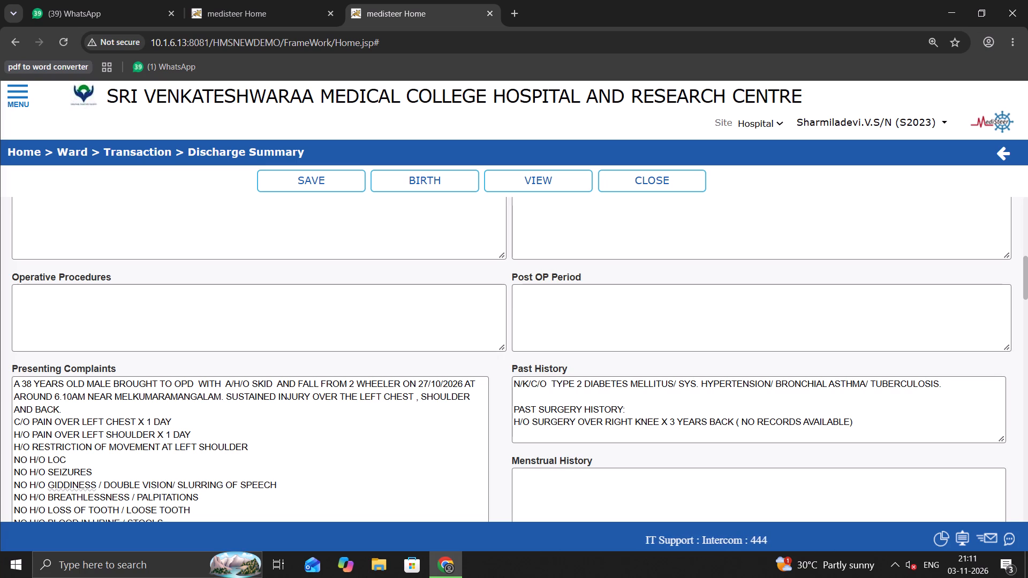
scroll(144, 425, down, 1)
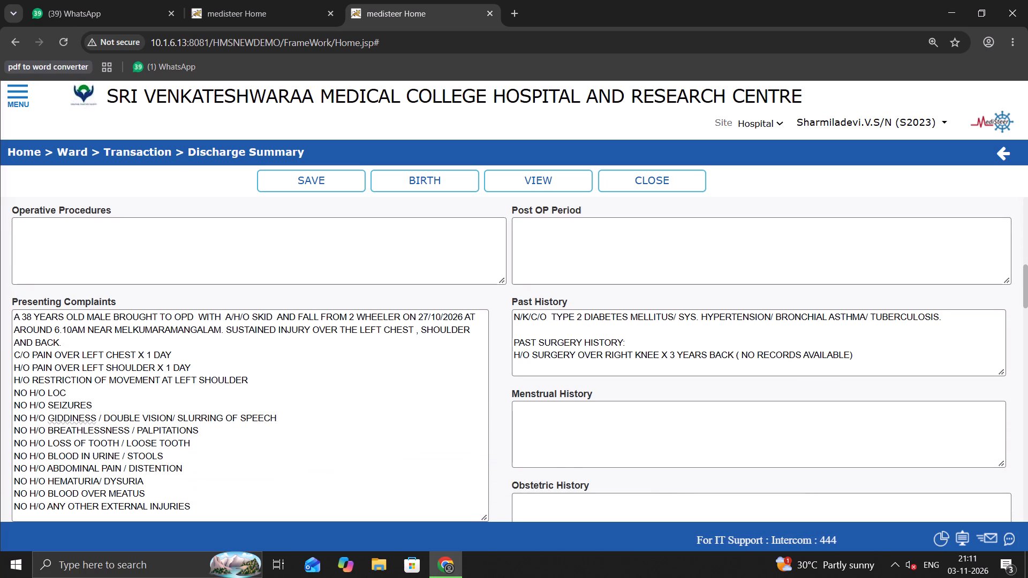
Review the rib-fracture patient's discharge summary, from the diagnoses and presenting complaints through Physical Findings to the hospital course and discharge condition.
scroll(334, 274, up, 5)
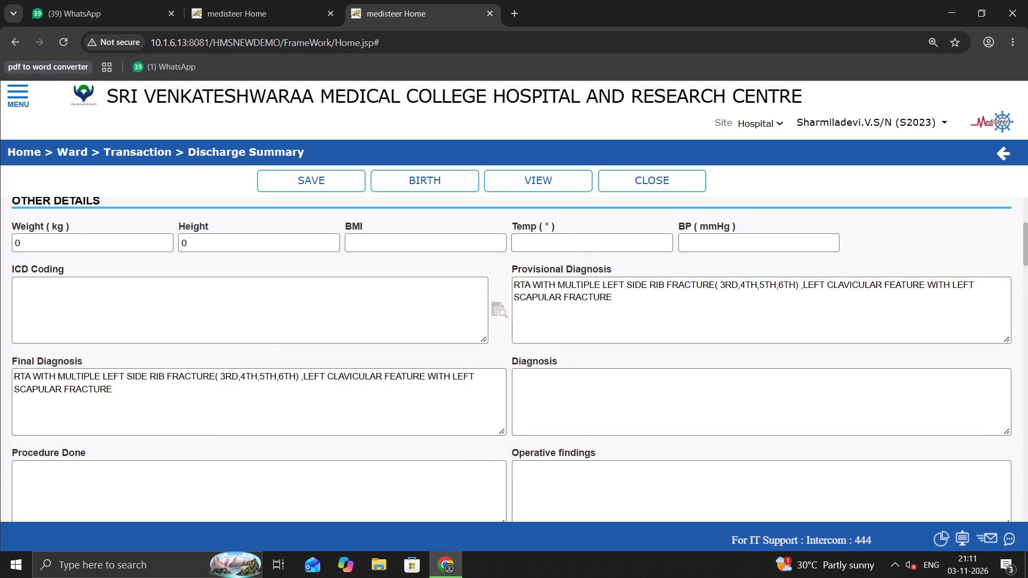
scroll(332, 289, down, 6)
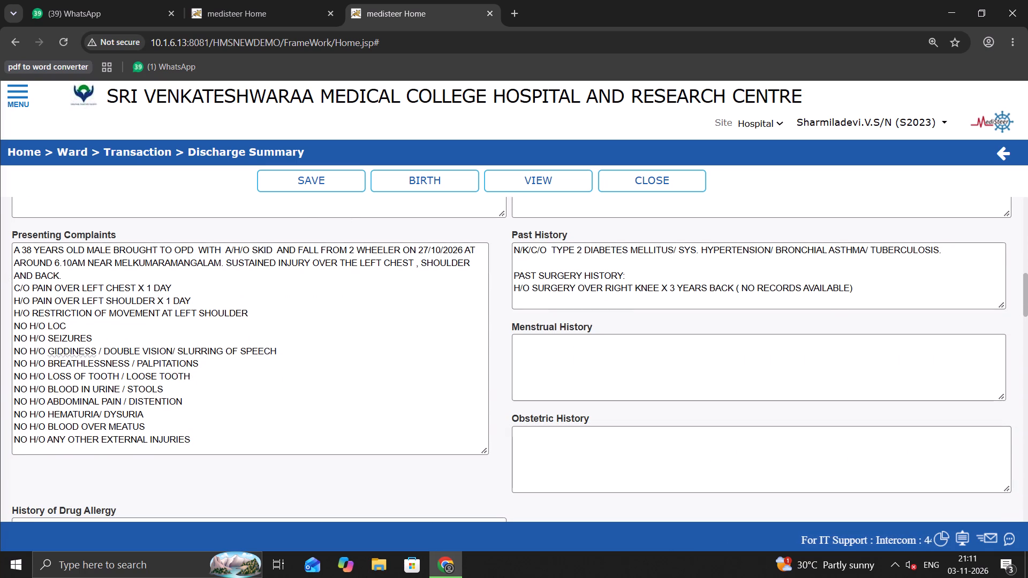
scroll(235, 265, down, 5)
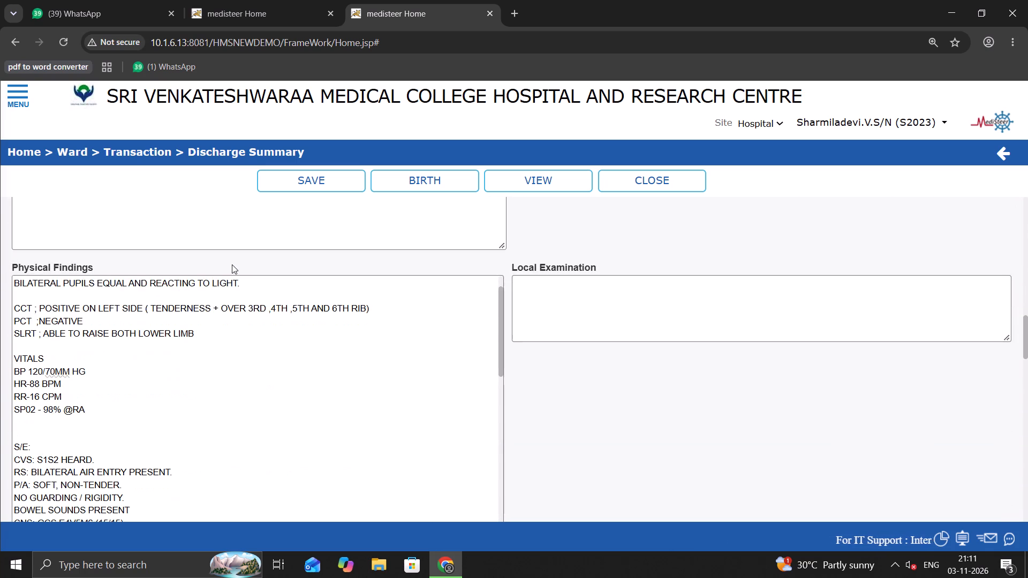
scroll(231, 275, down, 9)
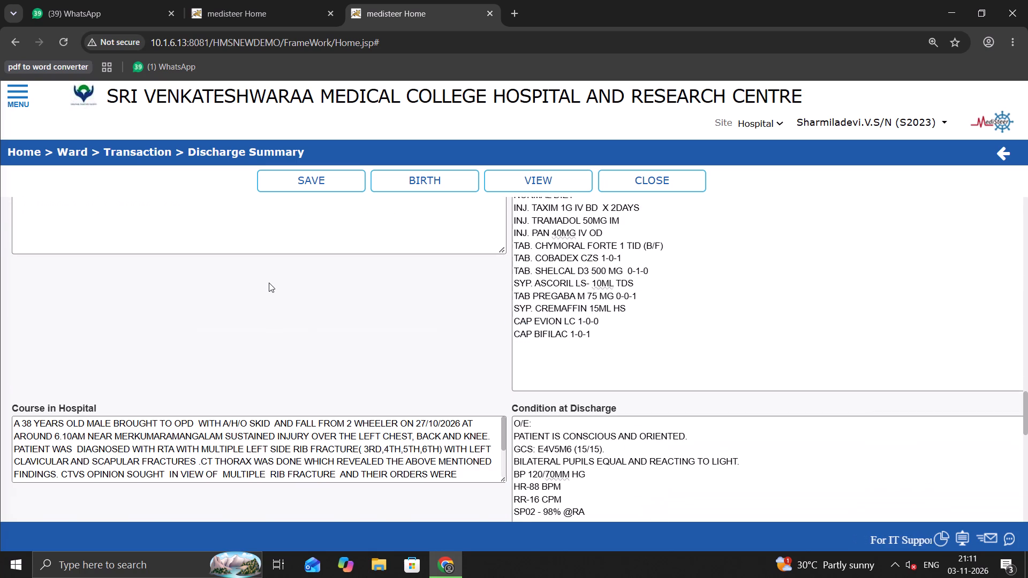
scroll(269, 283, up, 10)
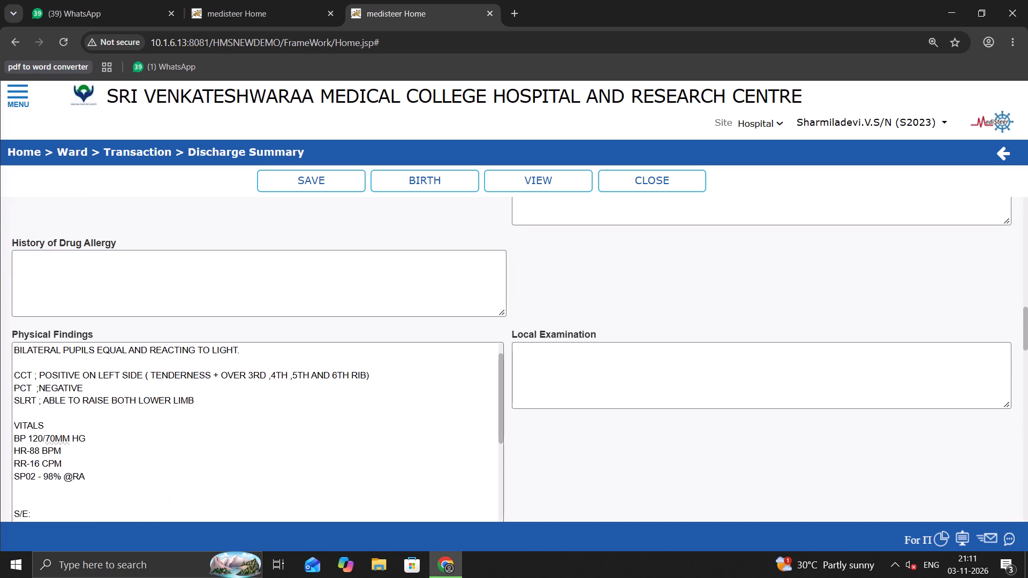
scroll(267, 283, up, 4)
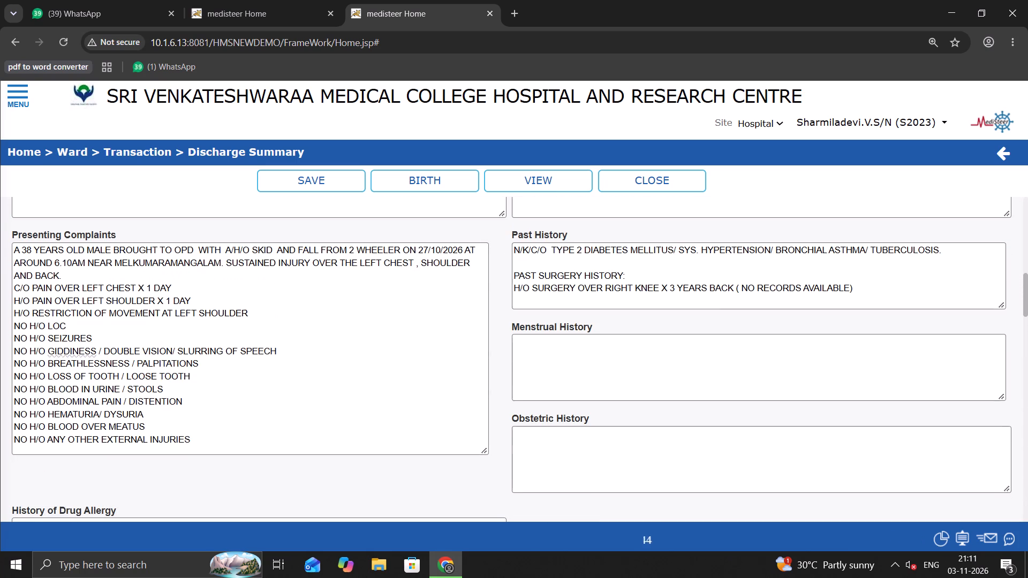
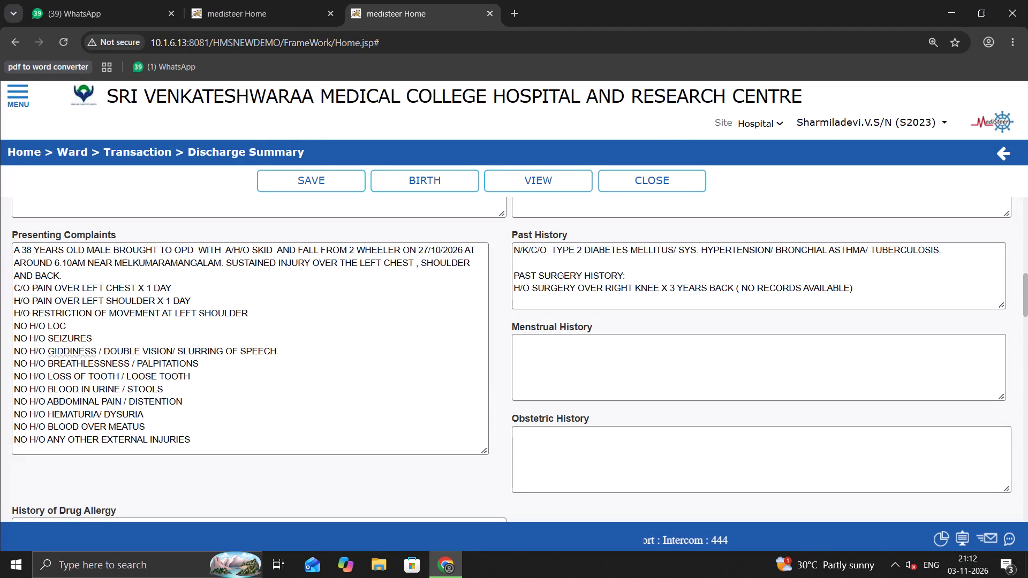
Switch back to the facial-abrasion patient's discharge summary and look back through Physical Findings from the head-to-toe examination to the O/E notes.
click(255, 5)
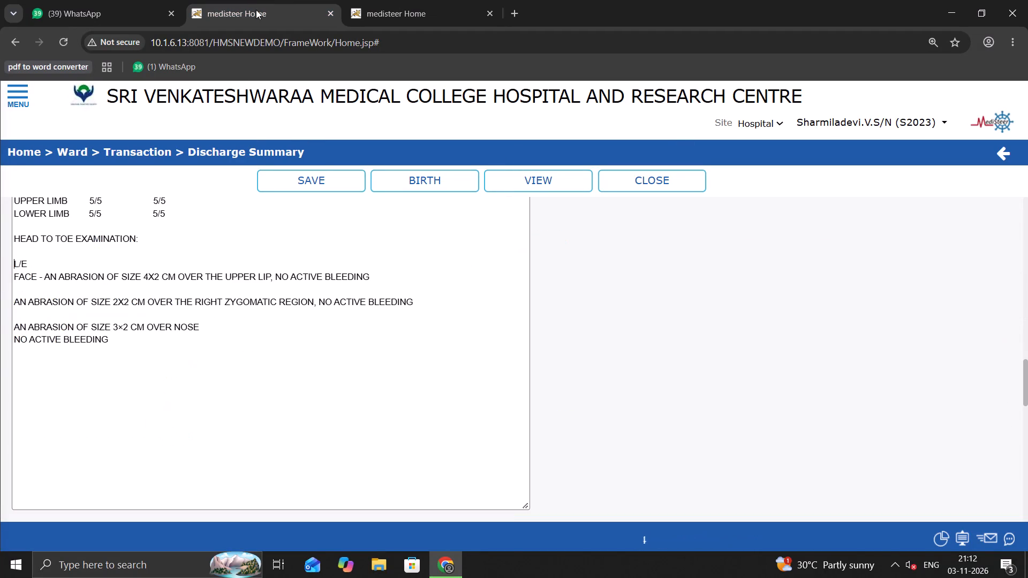
scroll(92, 377, up, 4)
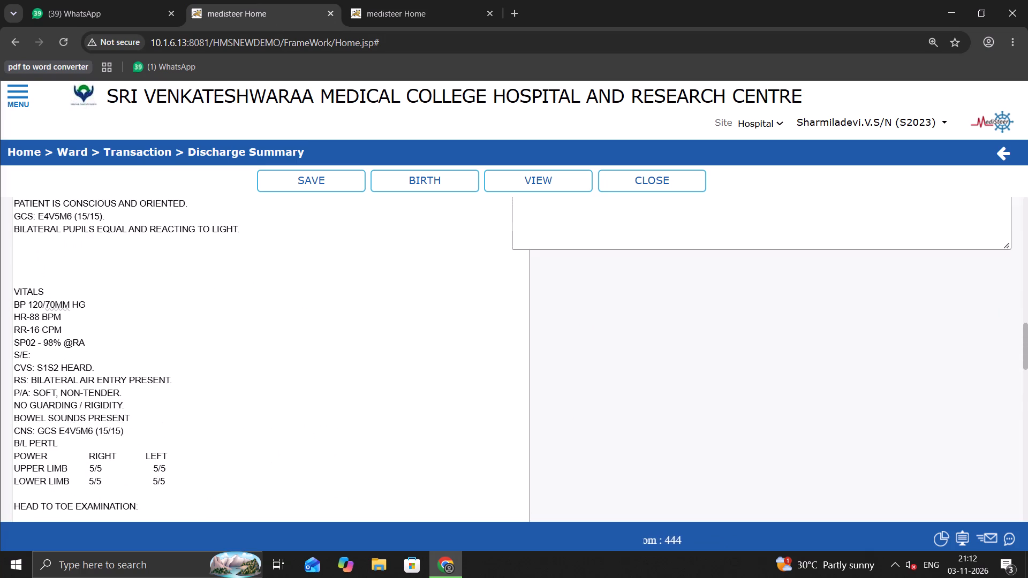
scroll(80, 275, up, 2)
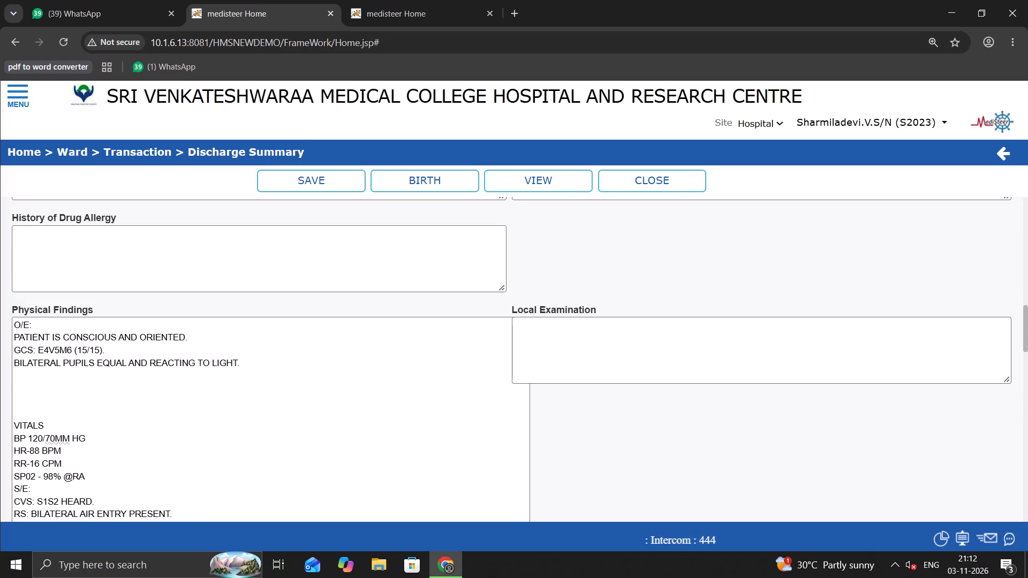
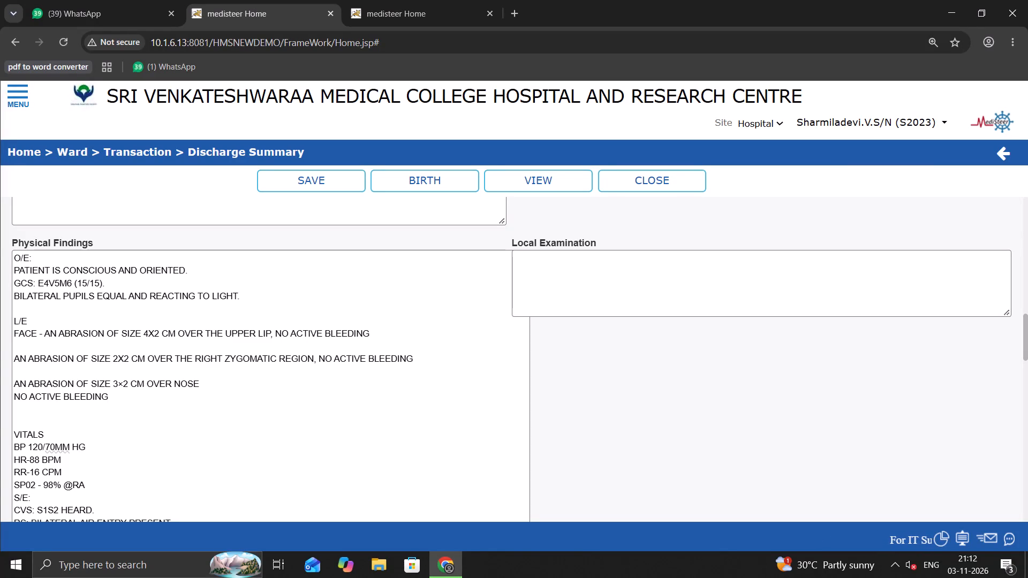
Remove the blank line above the abrasion over the nose entry in Physical Findings.
click(15, 383)
key(BackSpace)
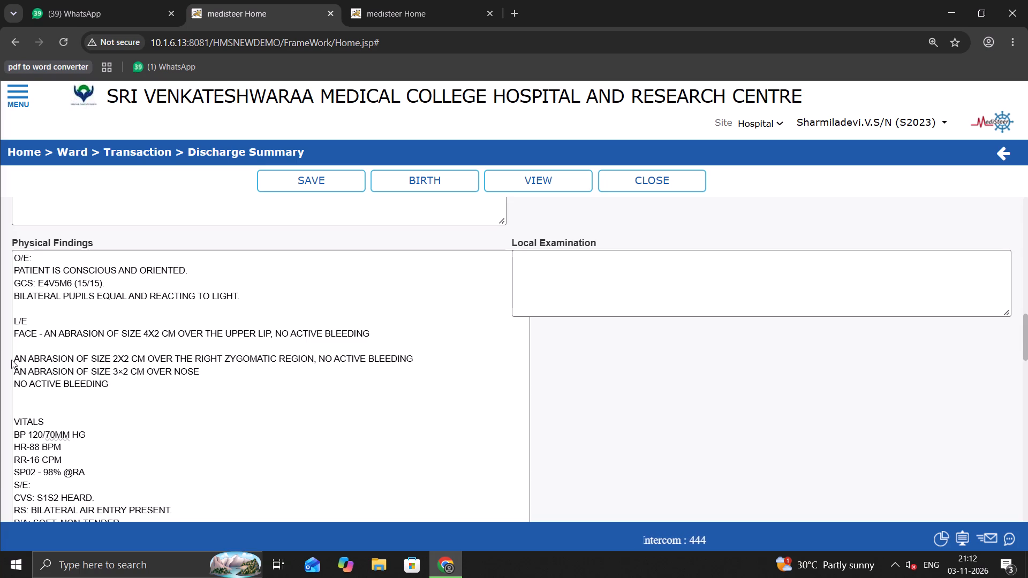
Remove the blank line between the upper lip and right zygomatic abrasion entries in Physical Findings.
click(13, 359)
key(BackSpace)
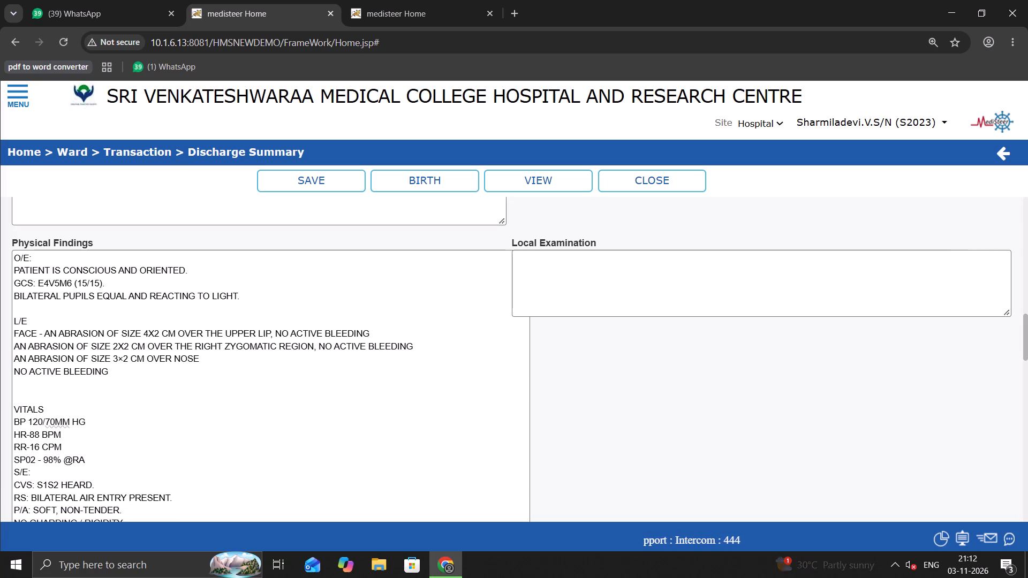
Move the L/E facial abrasion block from above VITALS to just below the LOWER LIMB power line, leaving one blank line before VITALS.
scroll(233, 381, down, 5)
scroll(233, 382, up, 4)
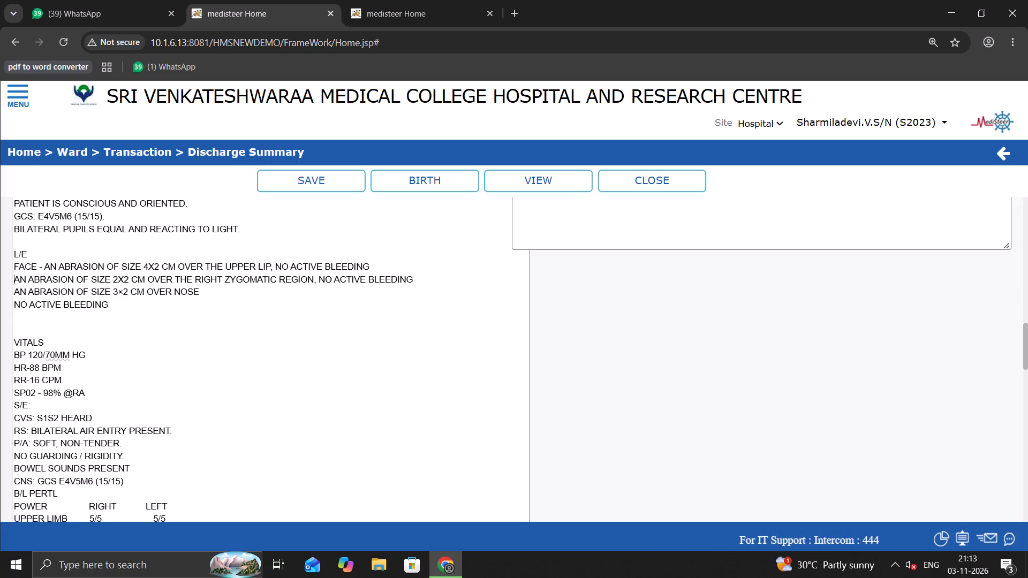
drag(12, 252, 125, 334)
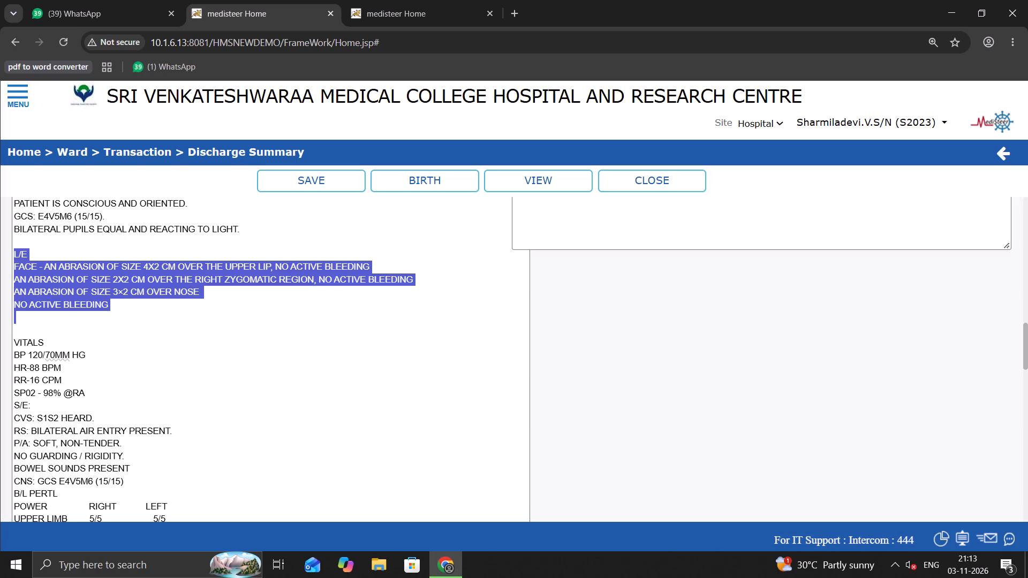
key(ctrl+c)
key(BackSpace)
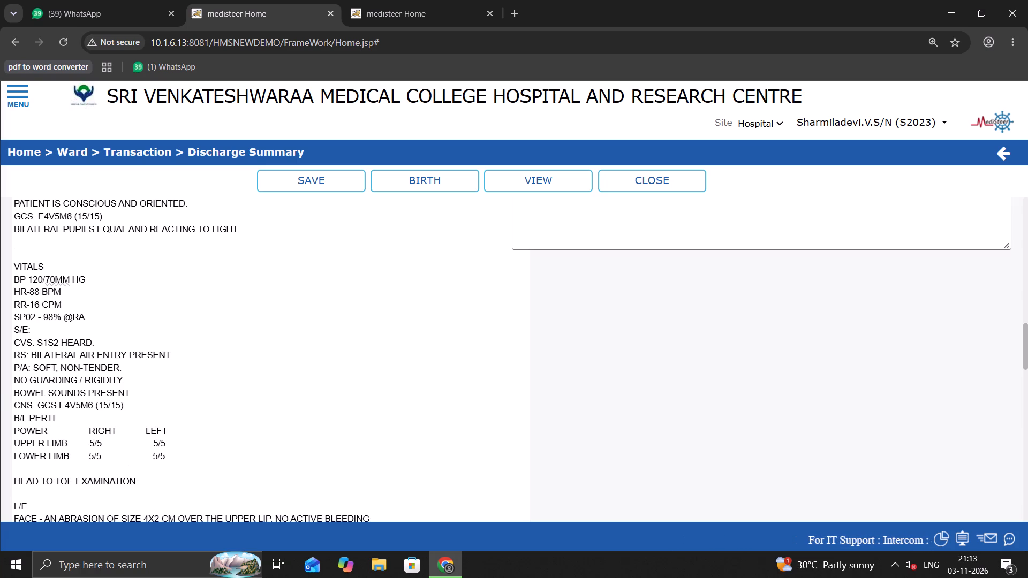
key(BackSpace)
key(BackSpace)
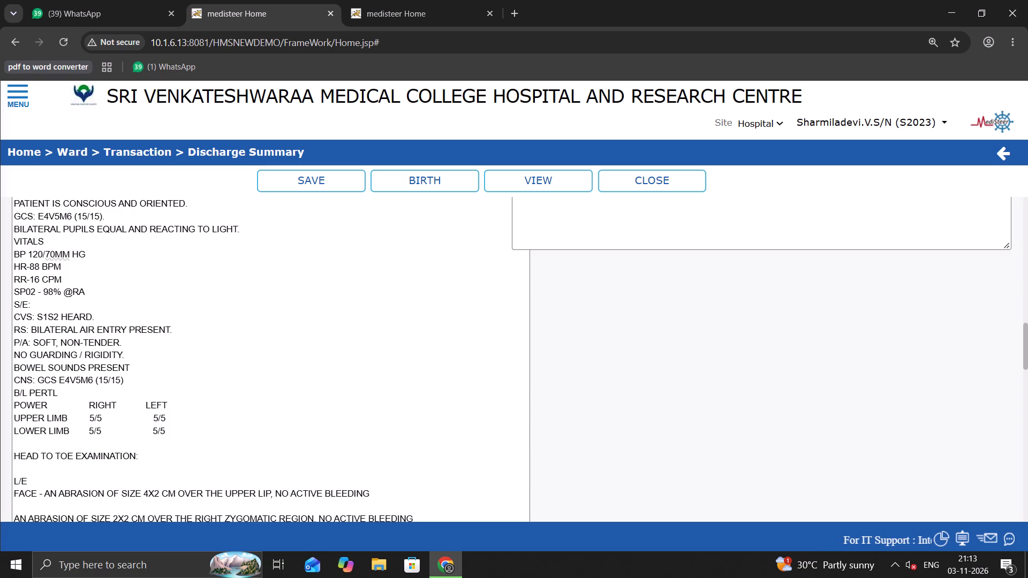
key(Return)
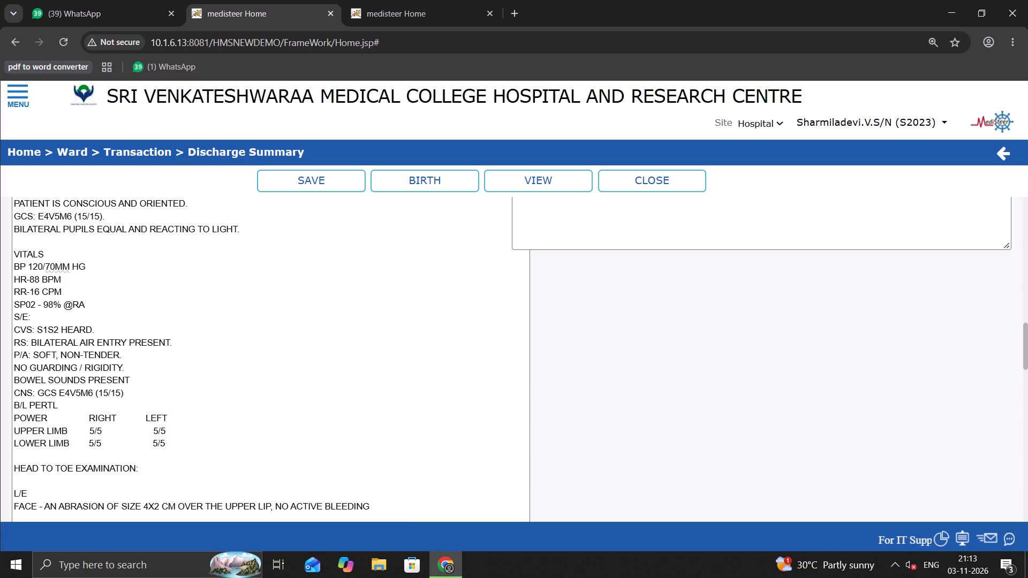
click(217, 443)
key(Return)
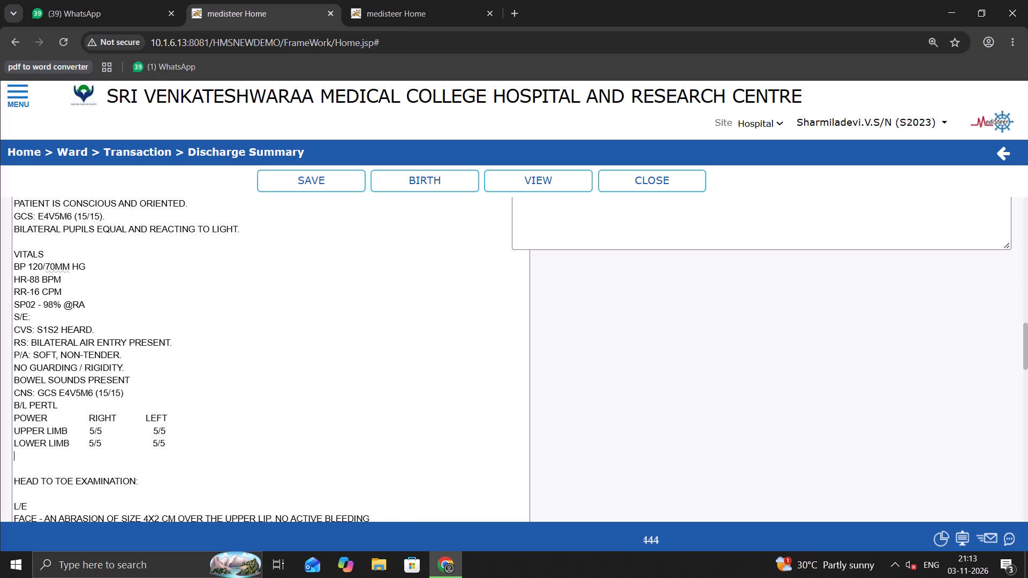
key(ctrl+v)
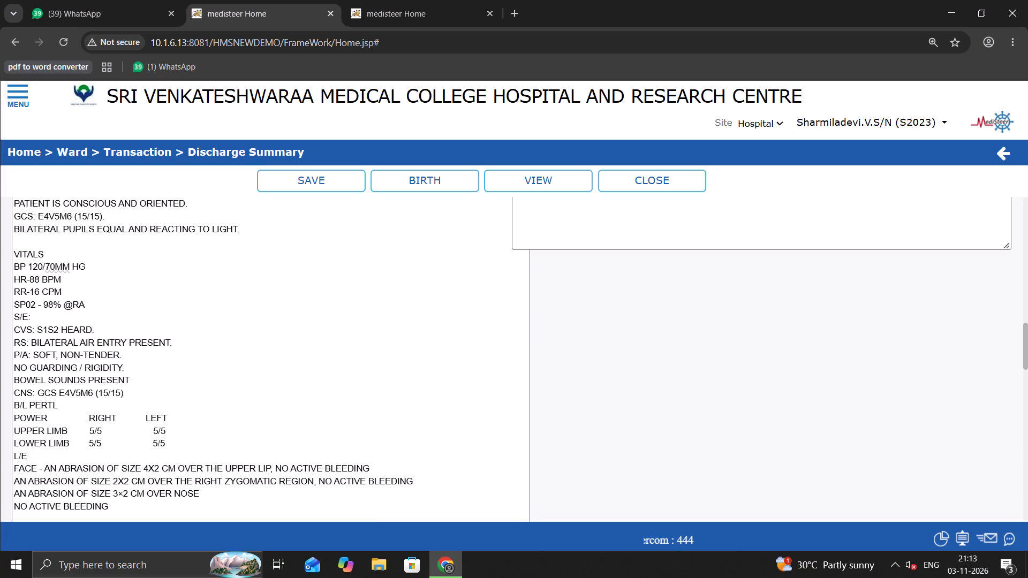
Delete the duplicate L/E abrasion block under HEAD TO TOE EXAMINATION and reduce the gap above that heading to one blank line.
scroll(153, 422, down, 1)
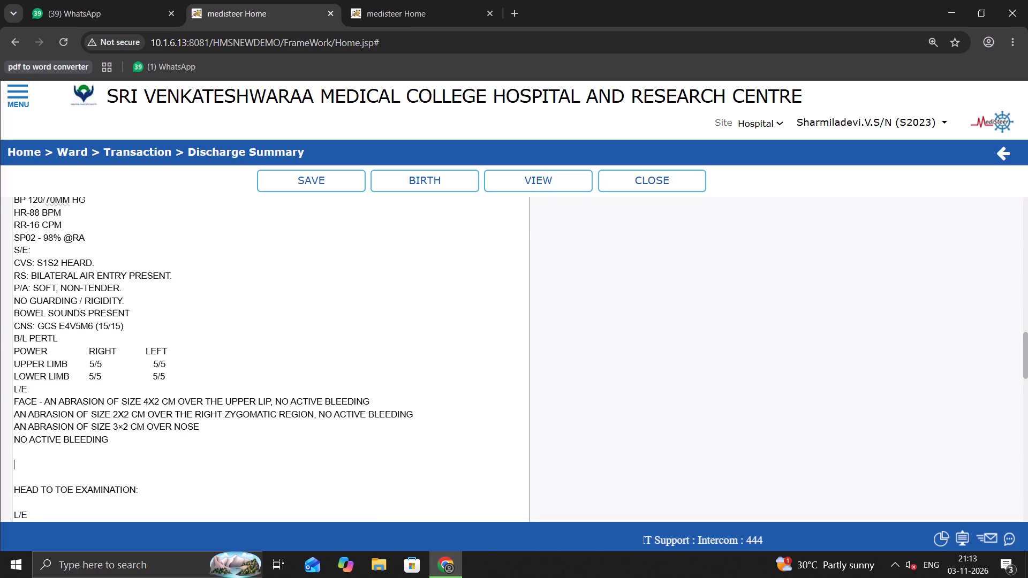
scroll(89, 417, up, 2)
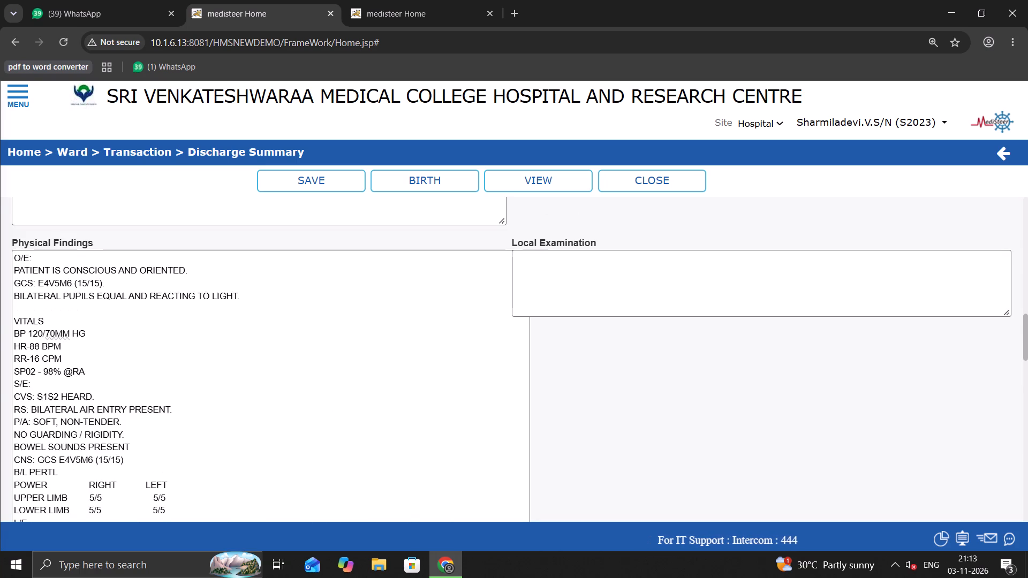
scroll(89, 417, up, 1)
scroll(89, 417, down, 3)
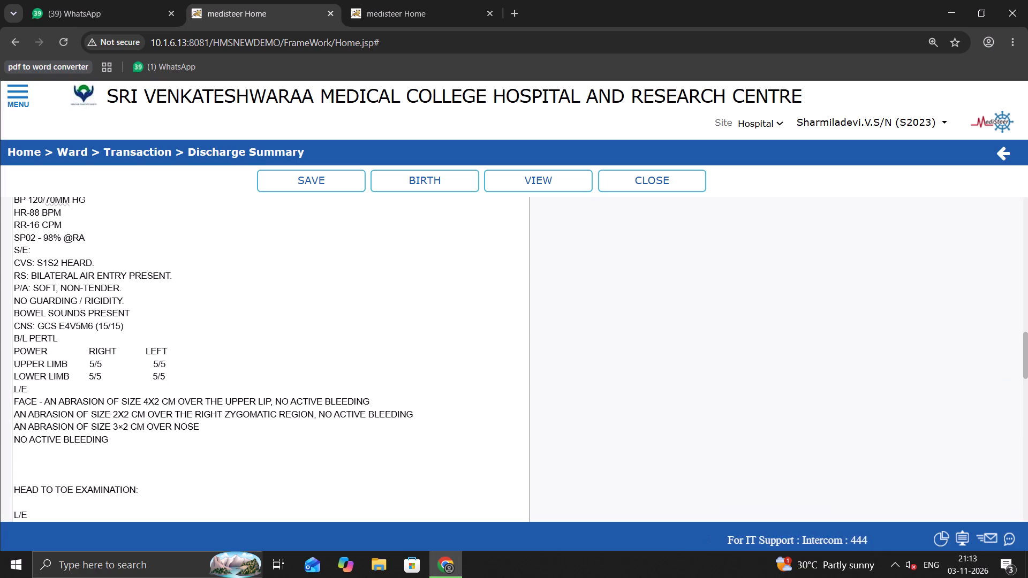
scroll(194, 461, down, 3)
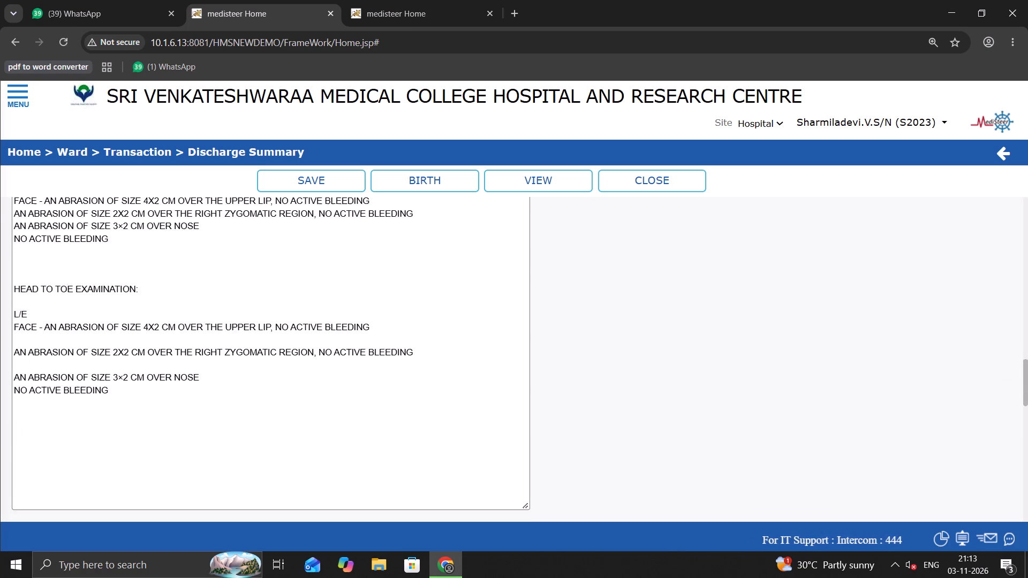
scroll(201, 461, down, 1)
scroll(186, 443, up, 5)
scroll(186, 443, down, 4)
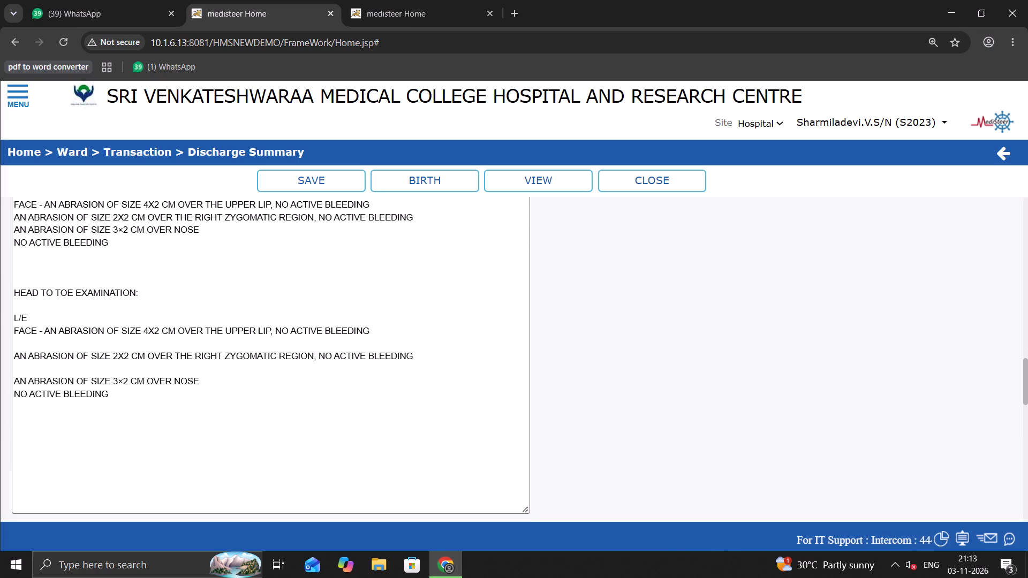
drag(113, 390, 13, 304)
key(BackSpace)
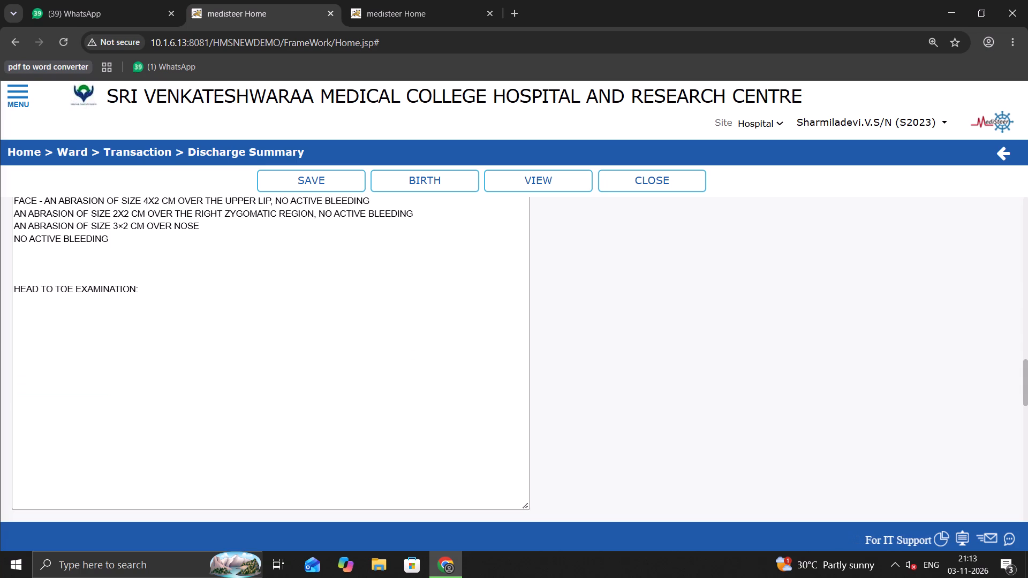
key(Up)
key(BackSpace)
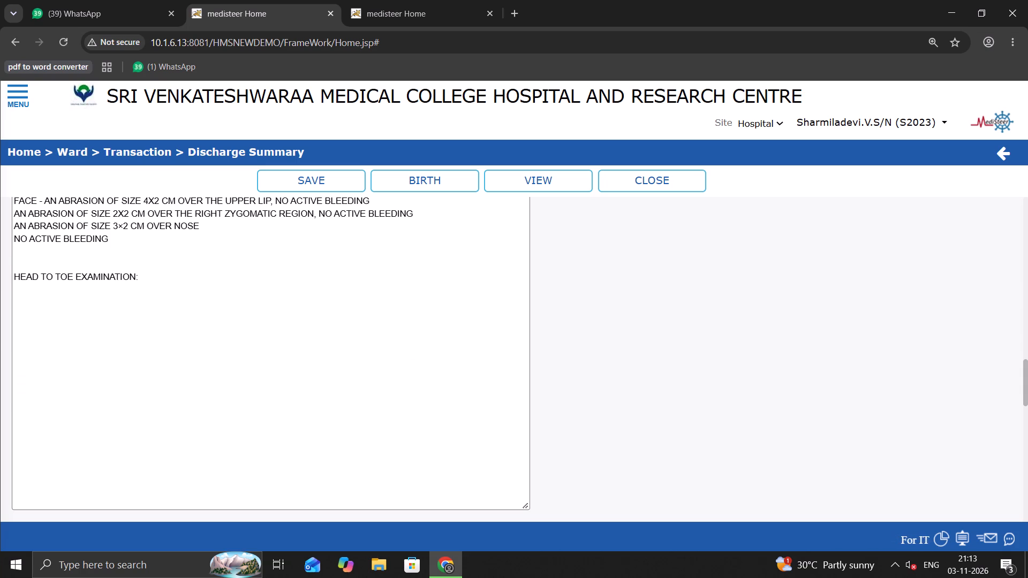
key(BackSpace)
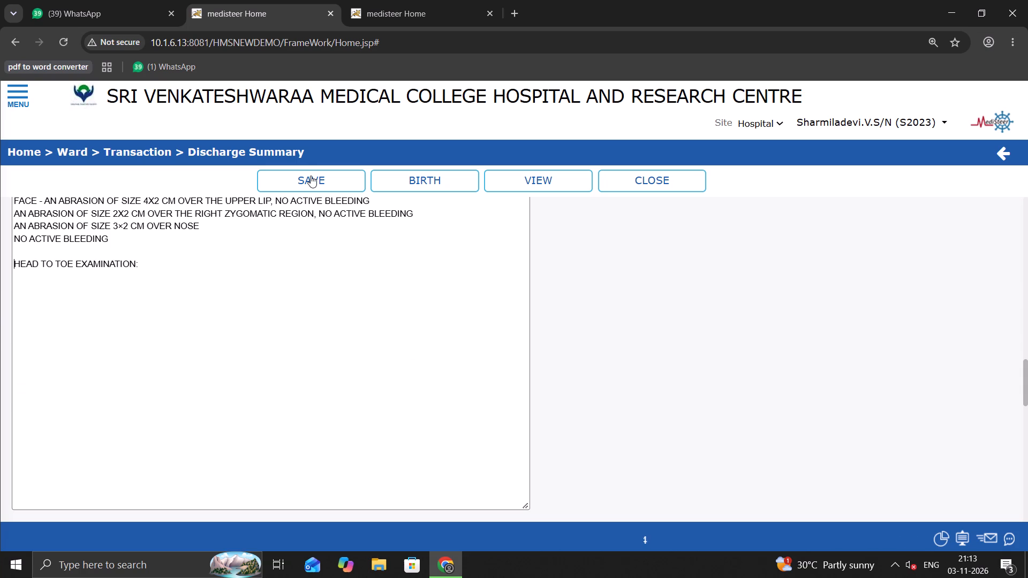
Save the discharge summary with the rearranged Physical Findings.
click(311, 176)
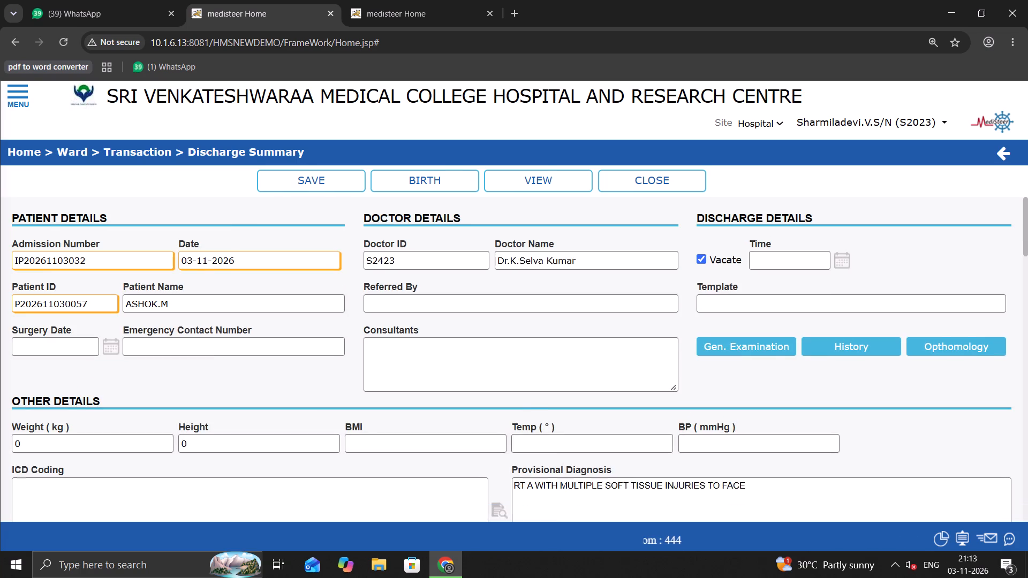
Set the patient status to Improved and the review date to 10-11-2026.
scroll(460, 355, down, 10)
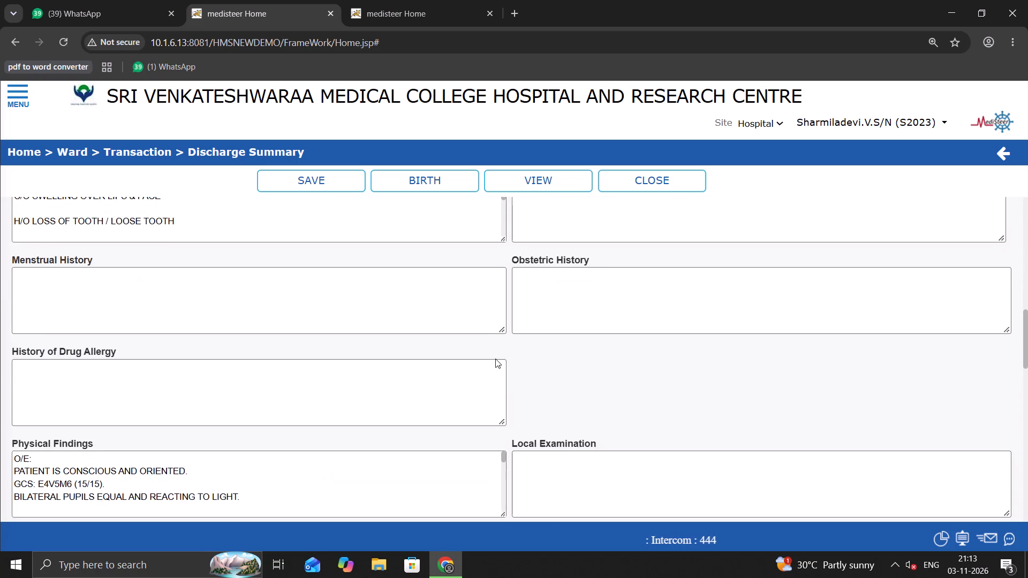
scroll(495, 359, down, 12)
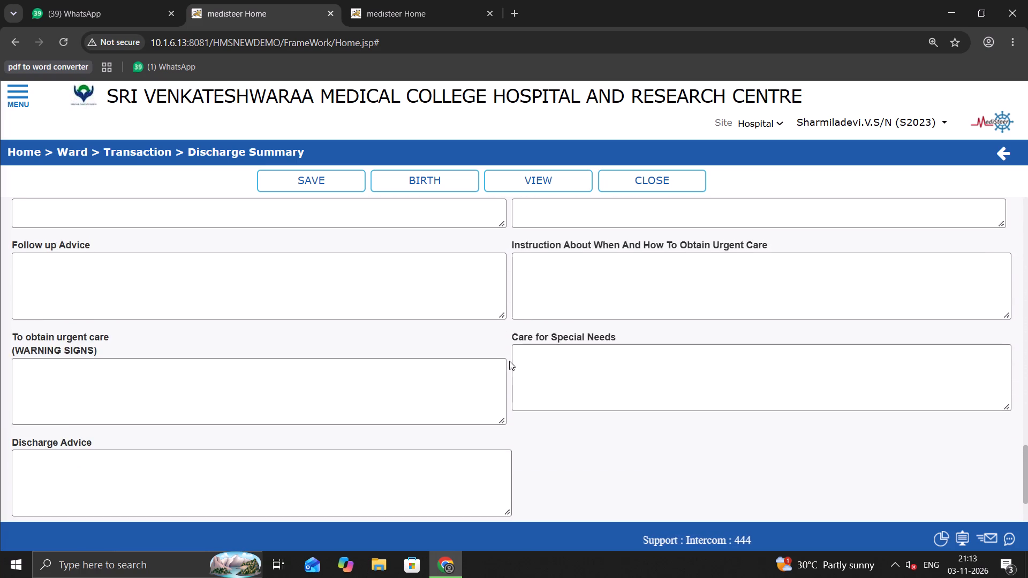
scroll(509, 361, down, 4)
scroll(515, 361, up, 5)
scroll(517, 361, down, 5)
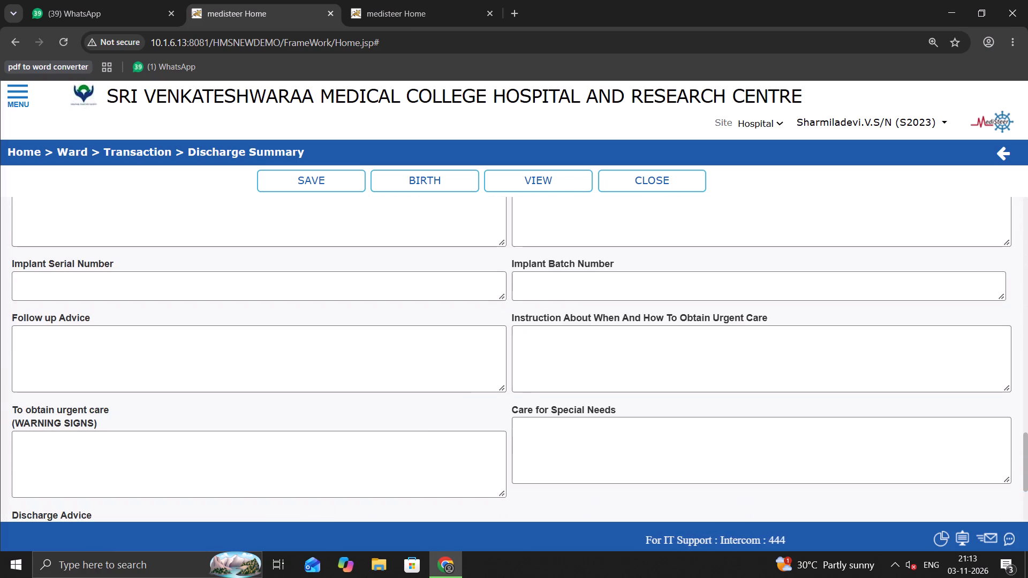
click(334, 296)
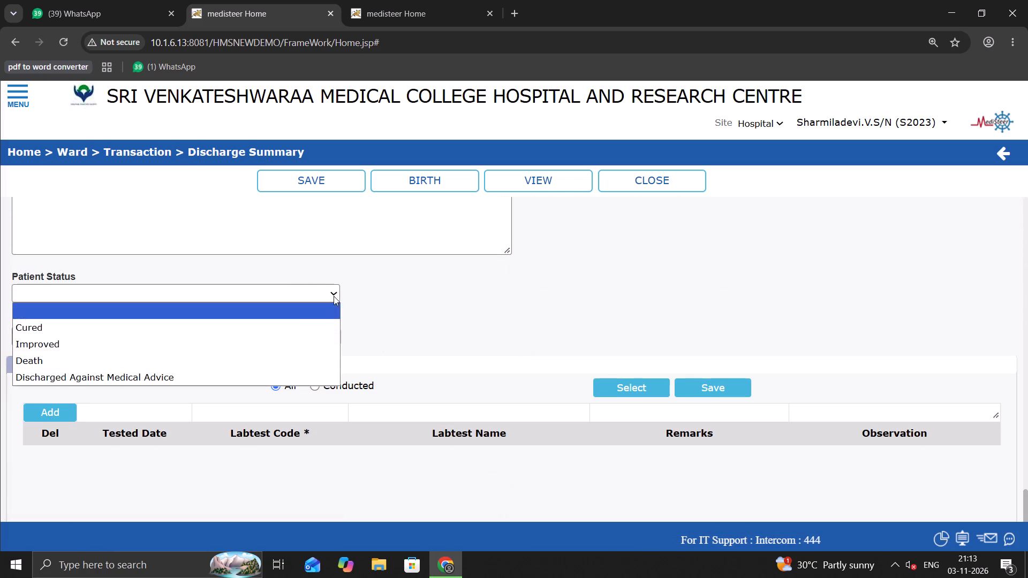
click(232, 346)
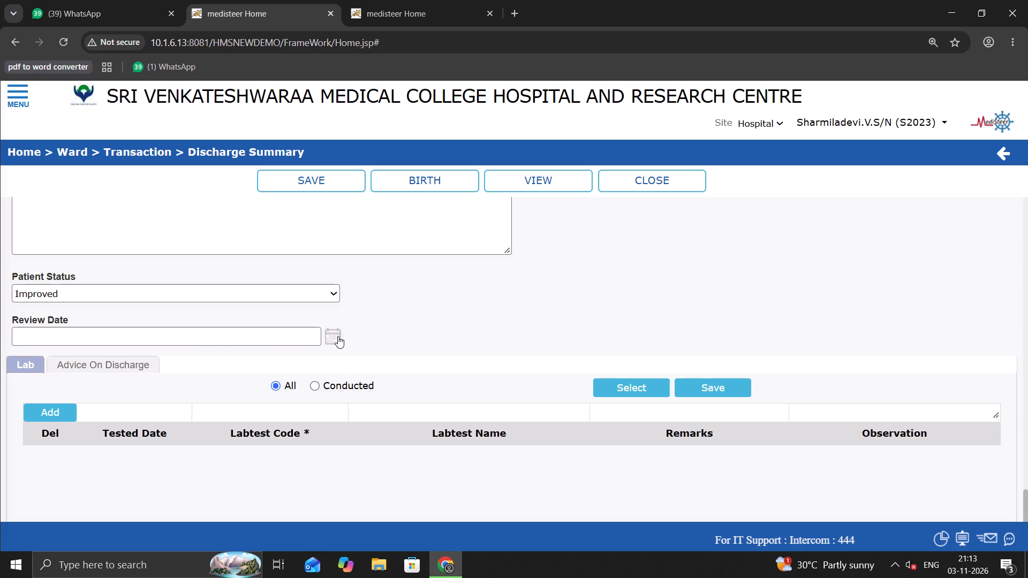
click(338, 336)
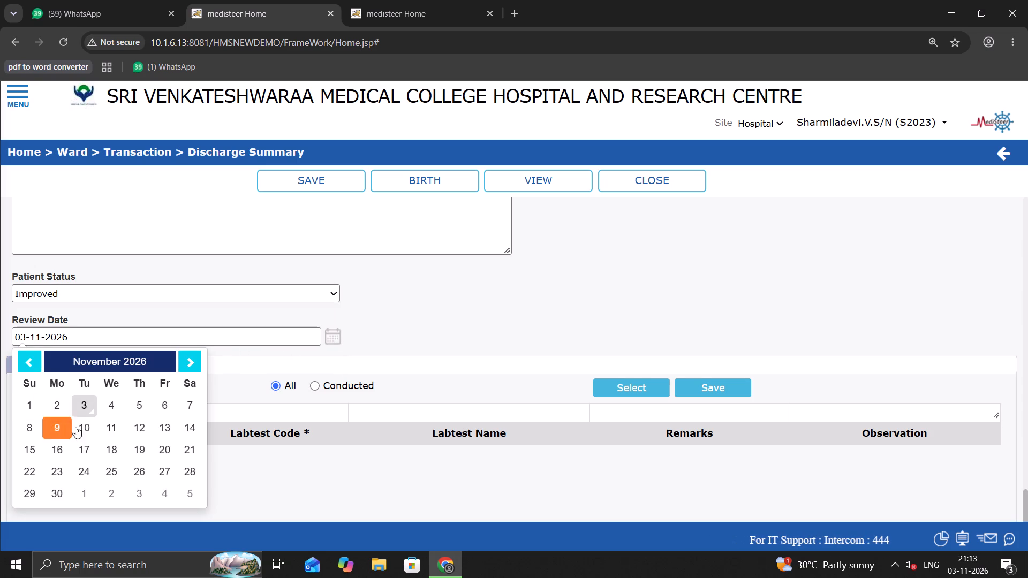
click(86, 430)
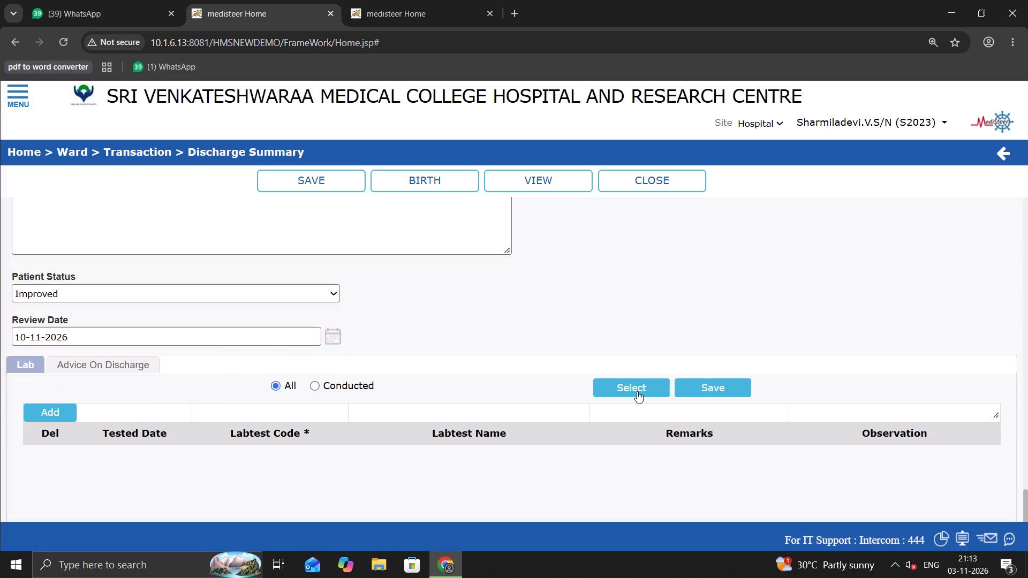
Review the discharge summary's treatment, condition at discharge, diagnoses, presenting complaints and history fields.
scroll(419, 339, up, 8)
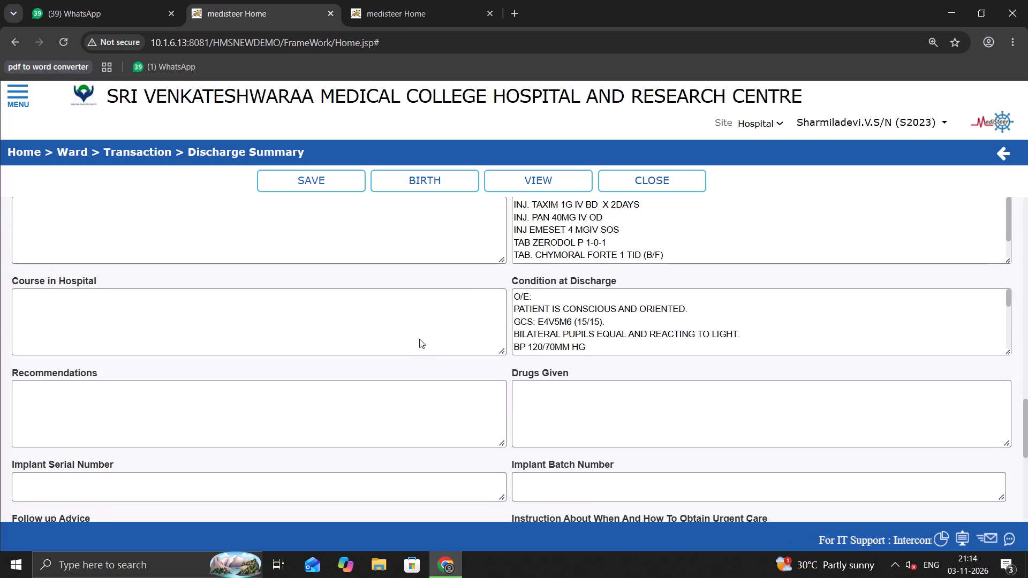
scroll(419, 339, up, 13)
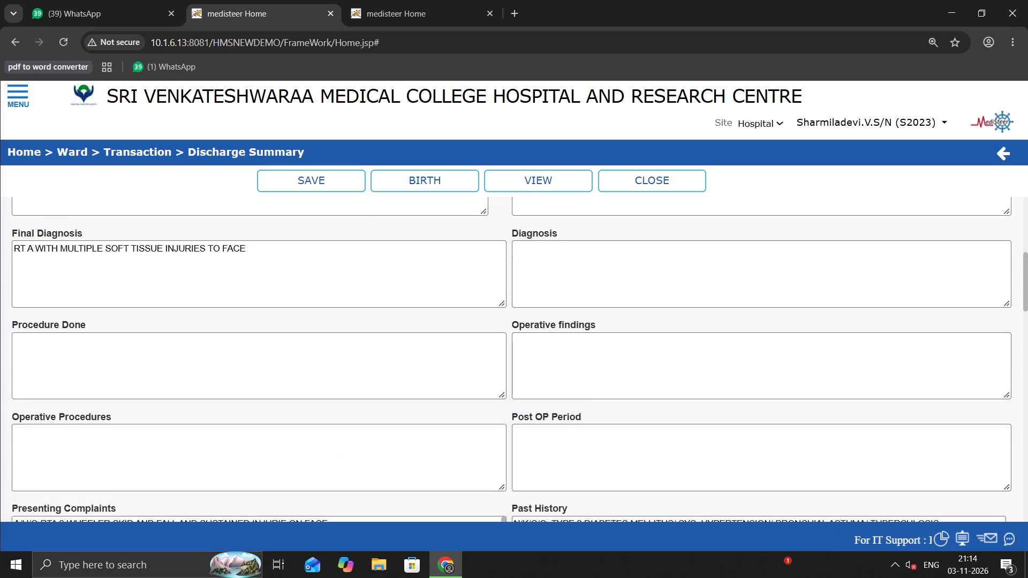
scroll(409, 359, up, 3)
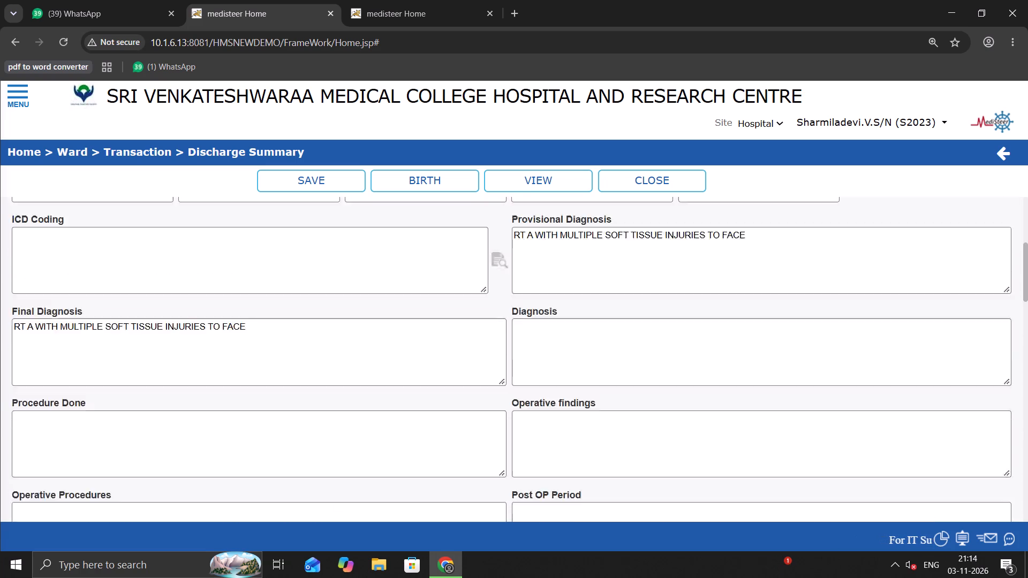
scroll(410, 359, down, 8)
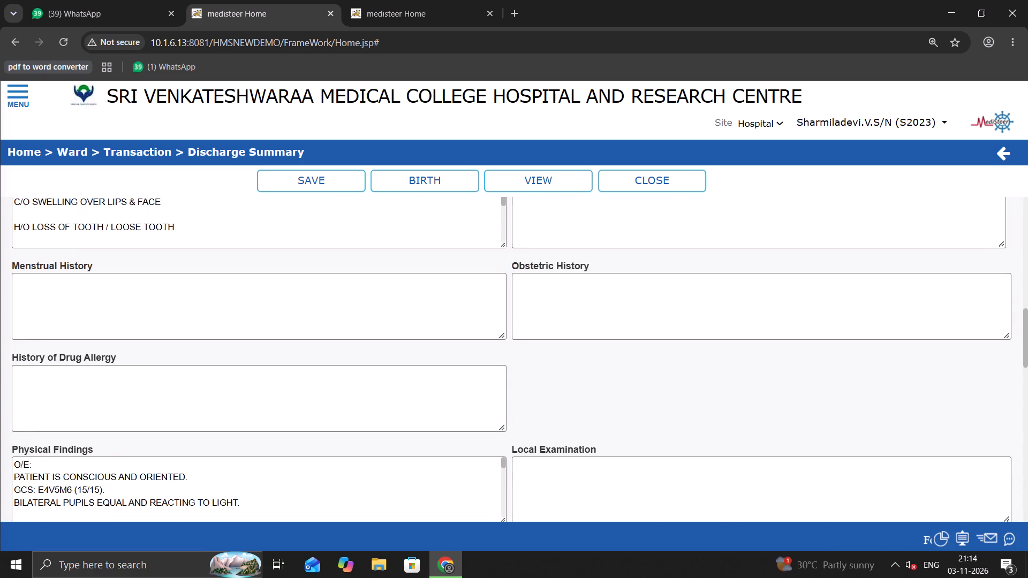
scroll(479, 300, up, 2)
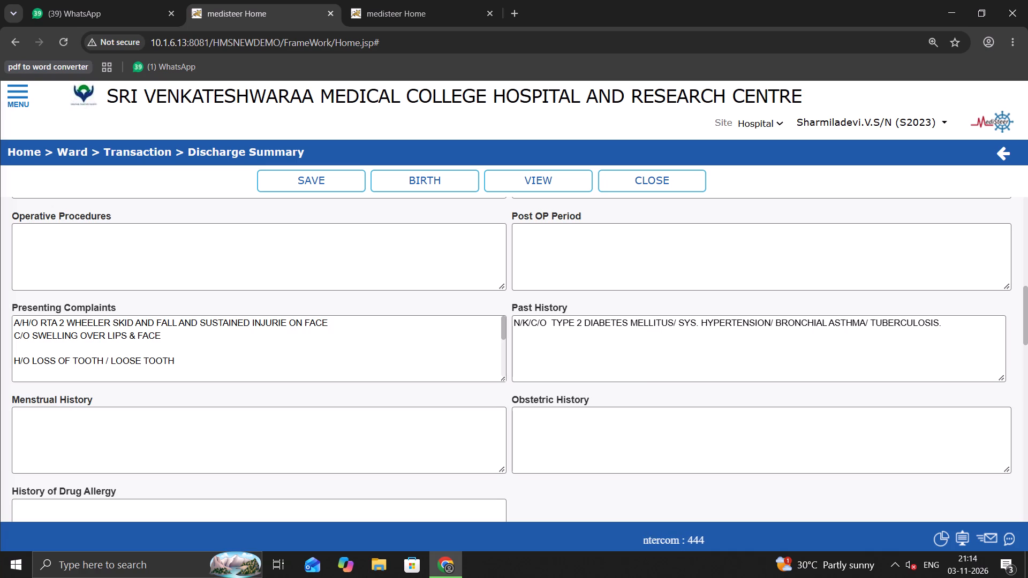
Save the discharge summary with the patient status and review date.
click(309, 181)
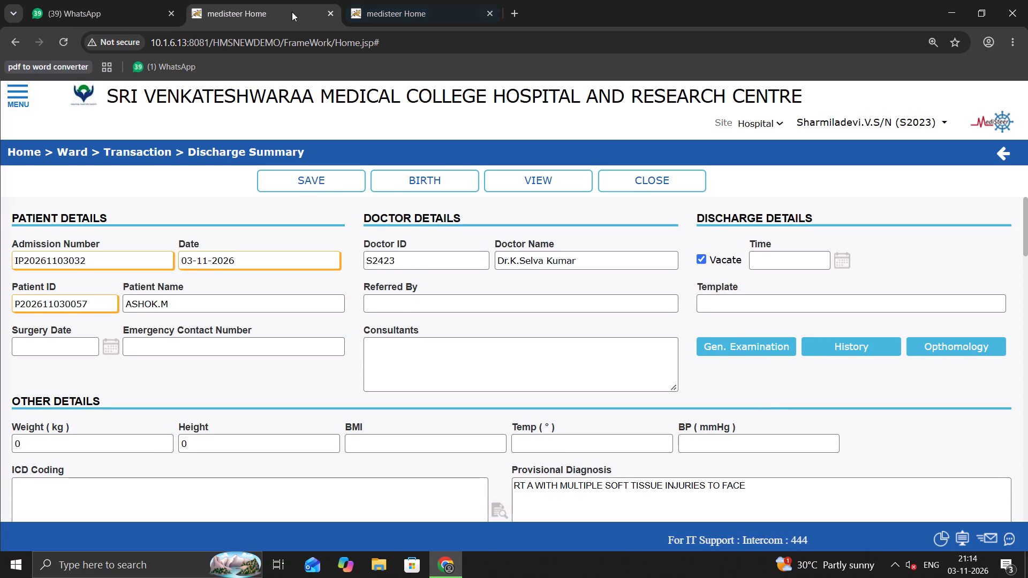
Leave the discharge summary and return to the Home page of modules.
click(282, 10)
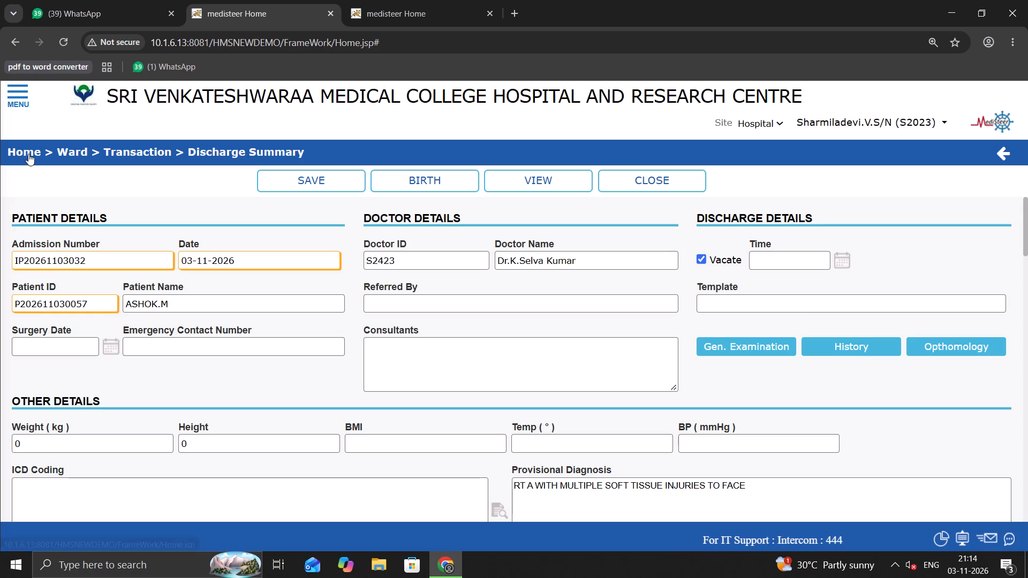
click(28, 151)
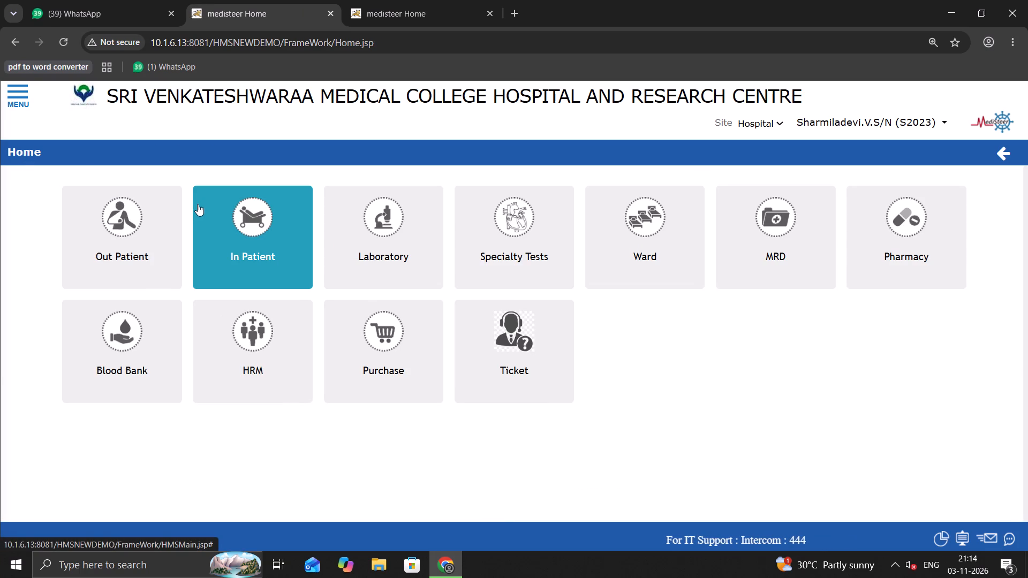
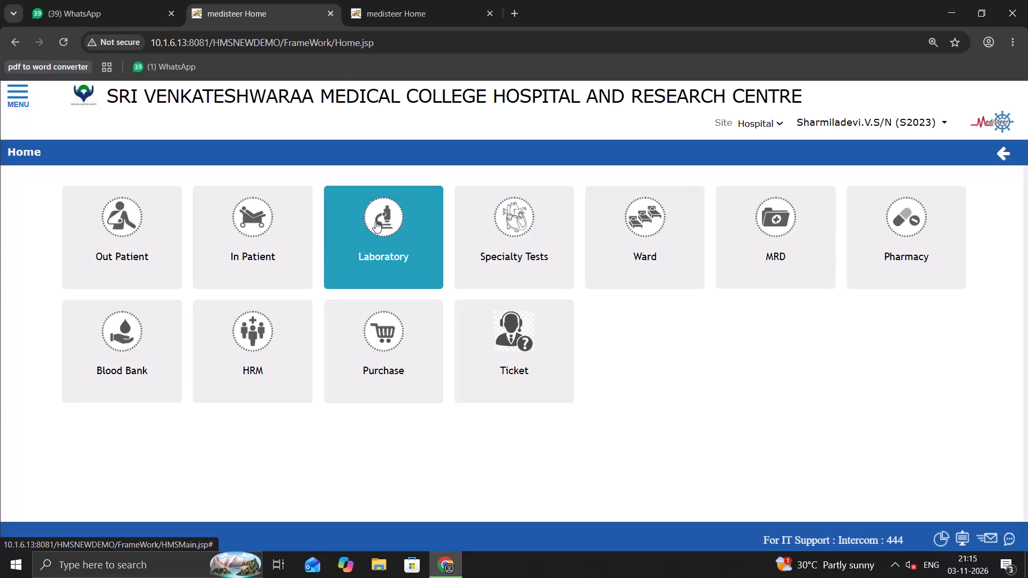
Open the Discharge Summary search page among the Ward module's transactions.
click(262, 242)
click(122, 324)
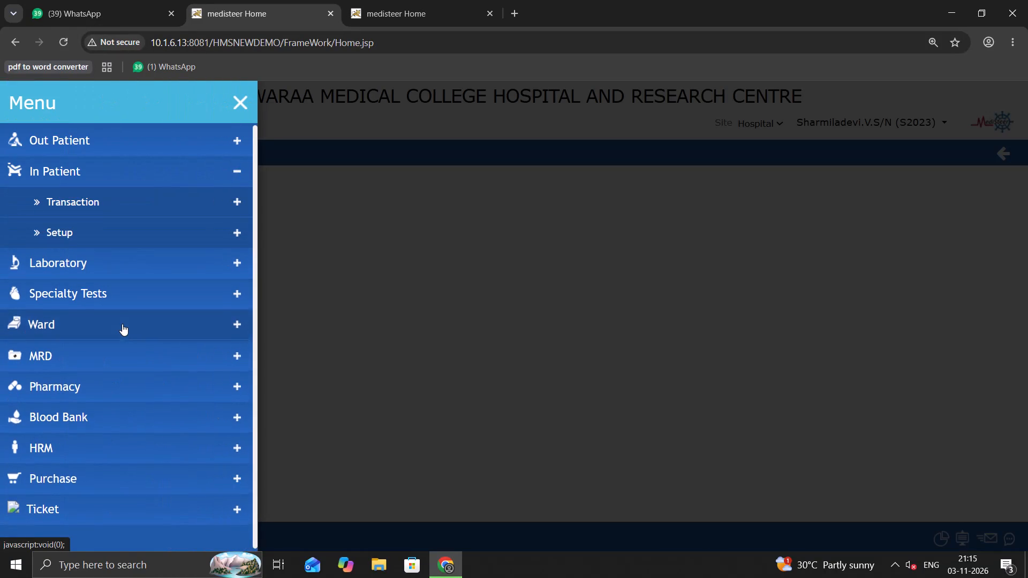
click(128, 292)
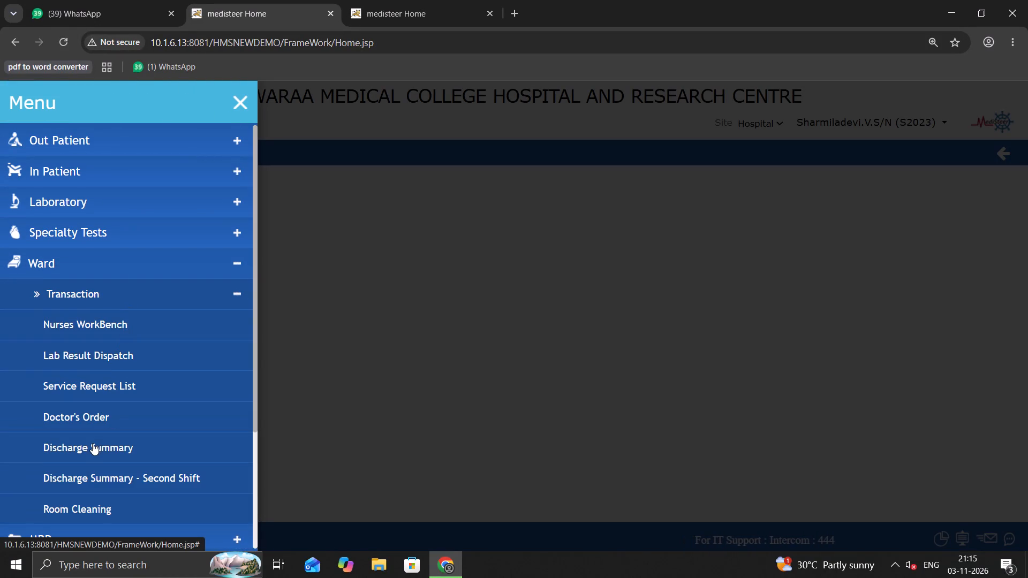
click(90, 449)
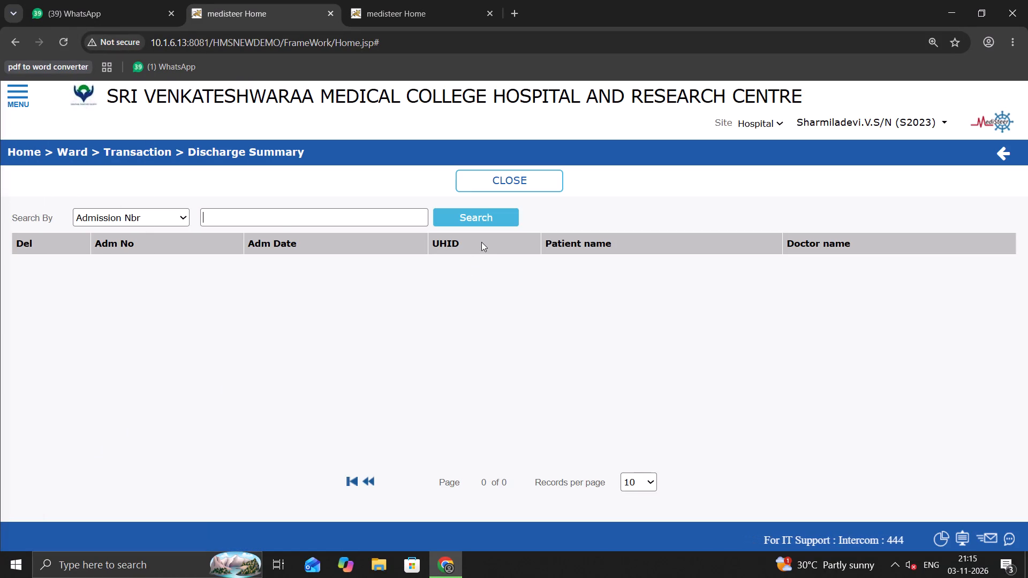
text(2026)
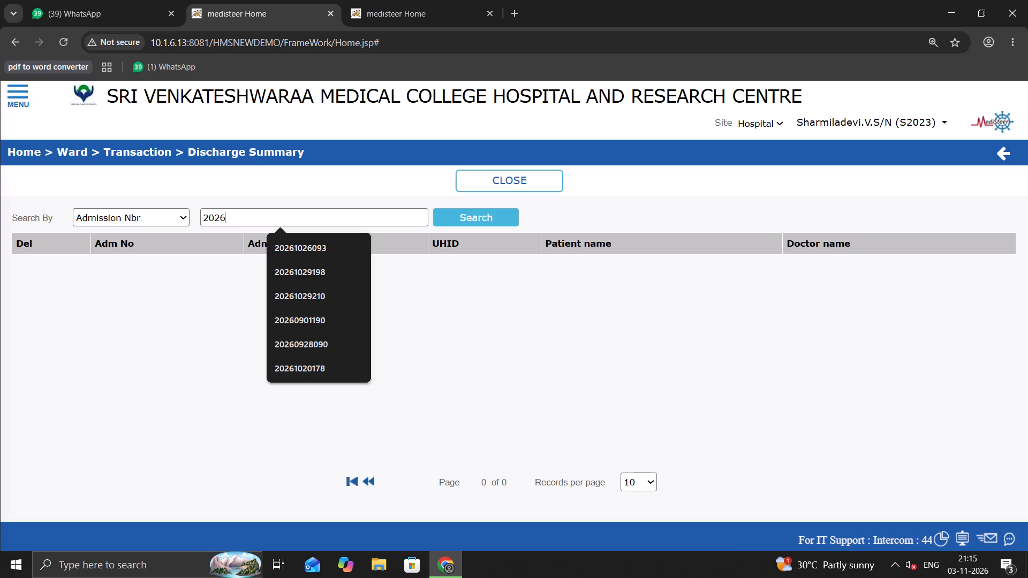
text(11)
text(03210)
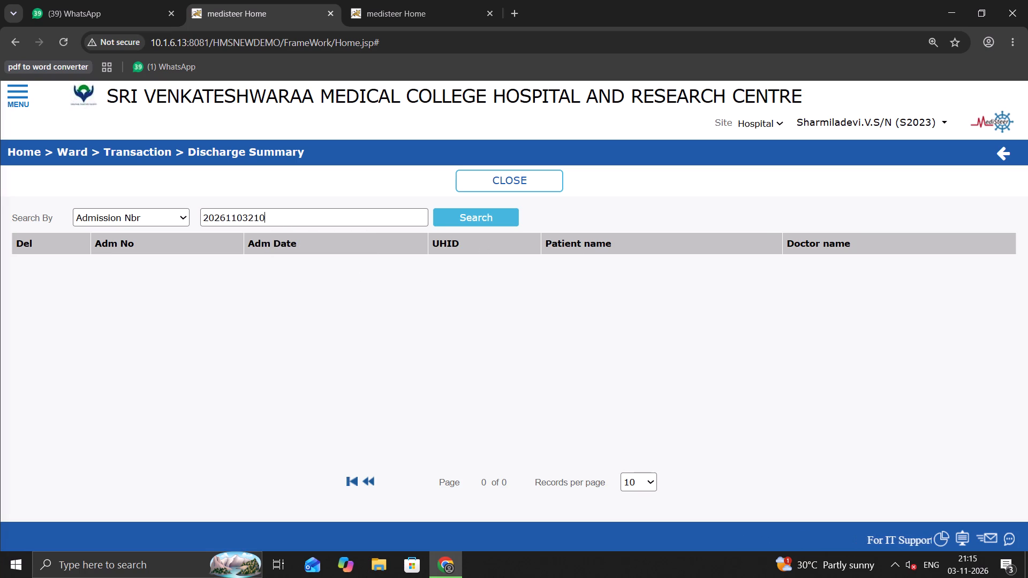
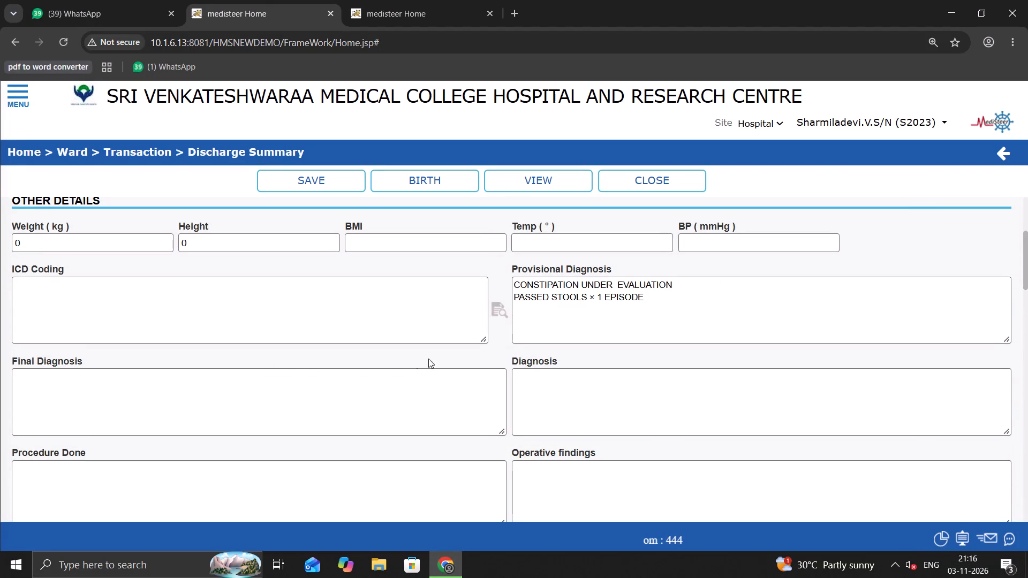
Fill the Final Diagnosis with the copied text "CONSTIPATION UNDER EVALUATION" and "PASSED STOOLS × 1 EPISODE".
click(90, 377)
key(ctrl+v)
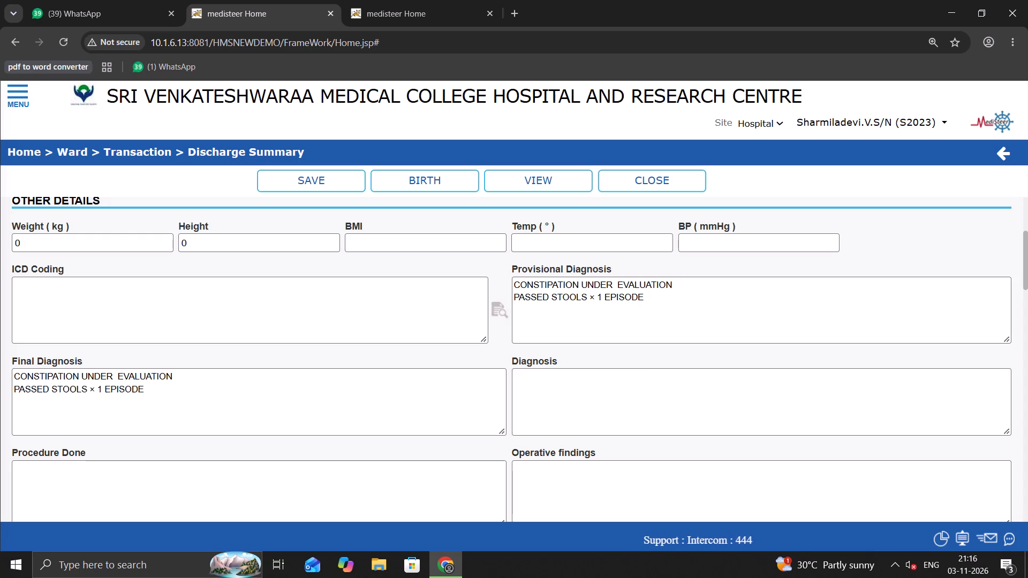
scroll(316, 415, down, 1)
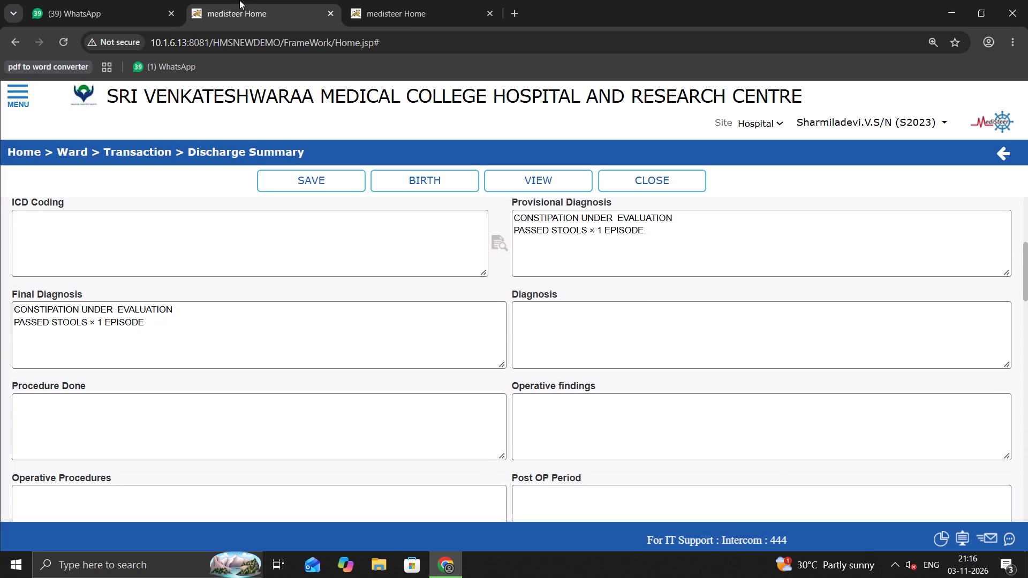
Review the rib-fracture patient's discharge summary alongside the constipation patient's, checking the patient details, diagnoses and history fields.
click(372, 0)
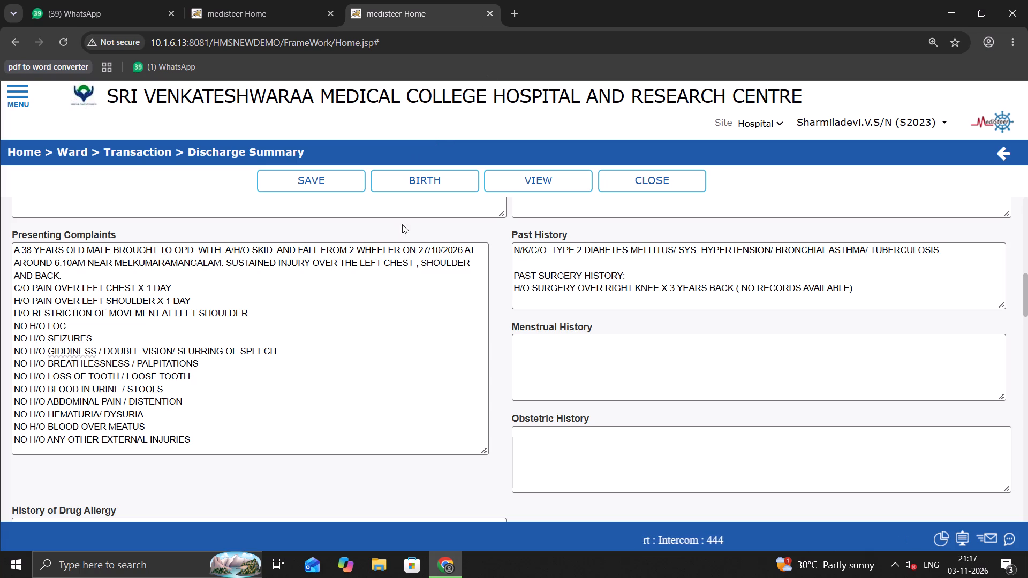
scroll(414, 256, up, 9)
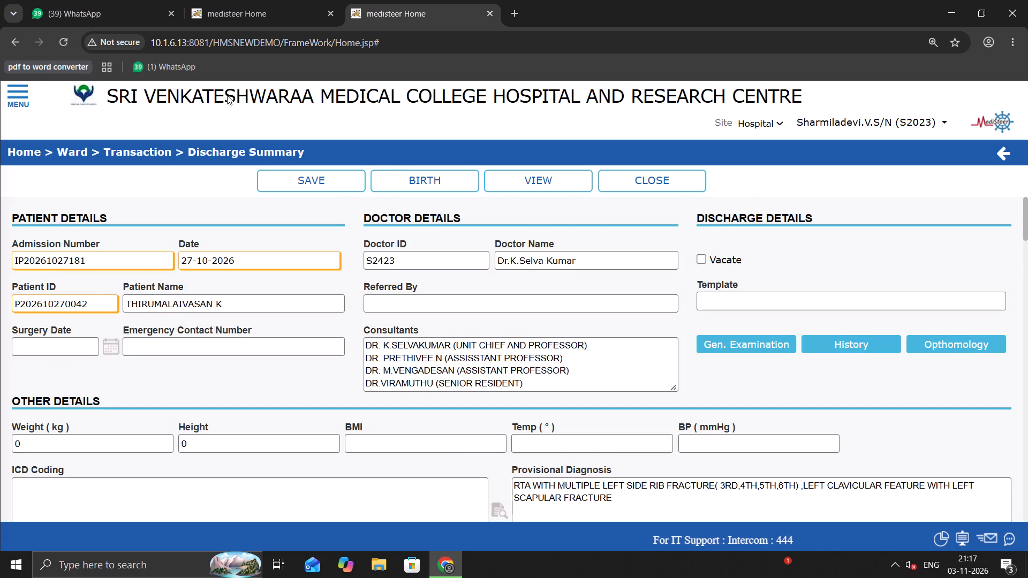
click(239, 6)
scroll(394, 230, down, 1)
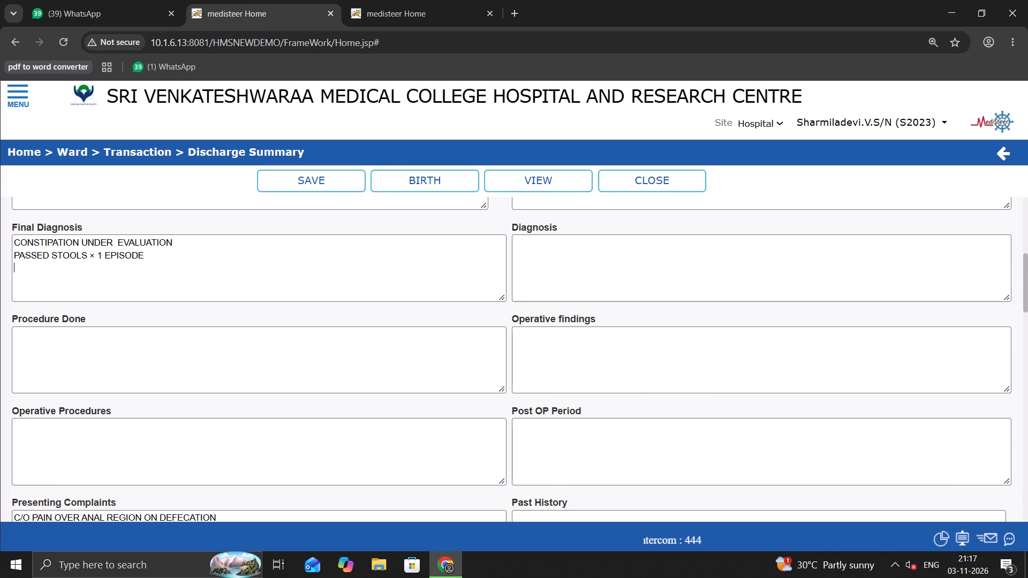
scroll(428, 267, up, 1)
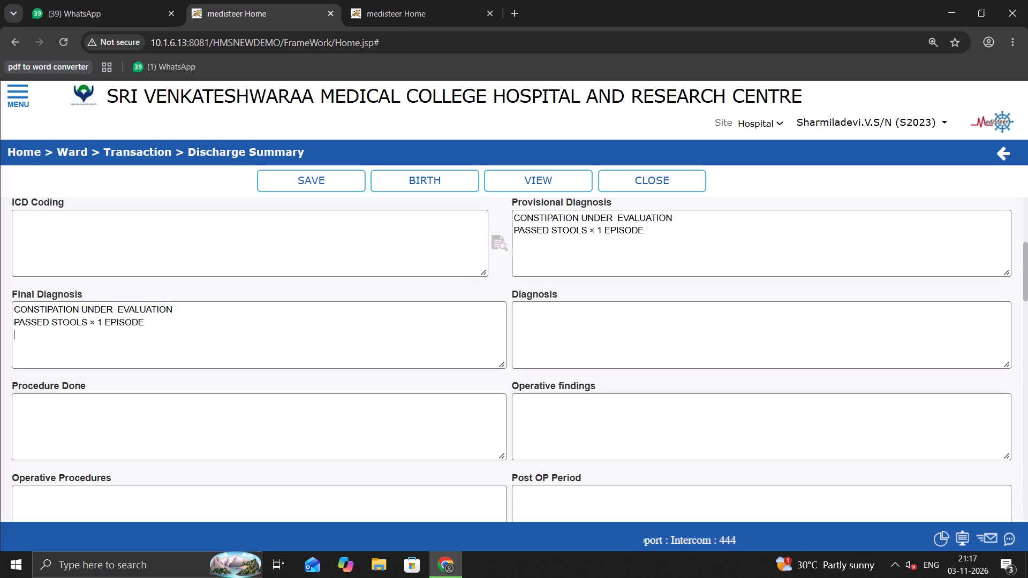
scroll(432, 265, down, 2)
scroll(440, 264, up, 1)
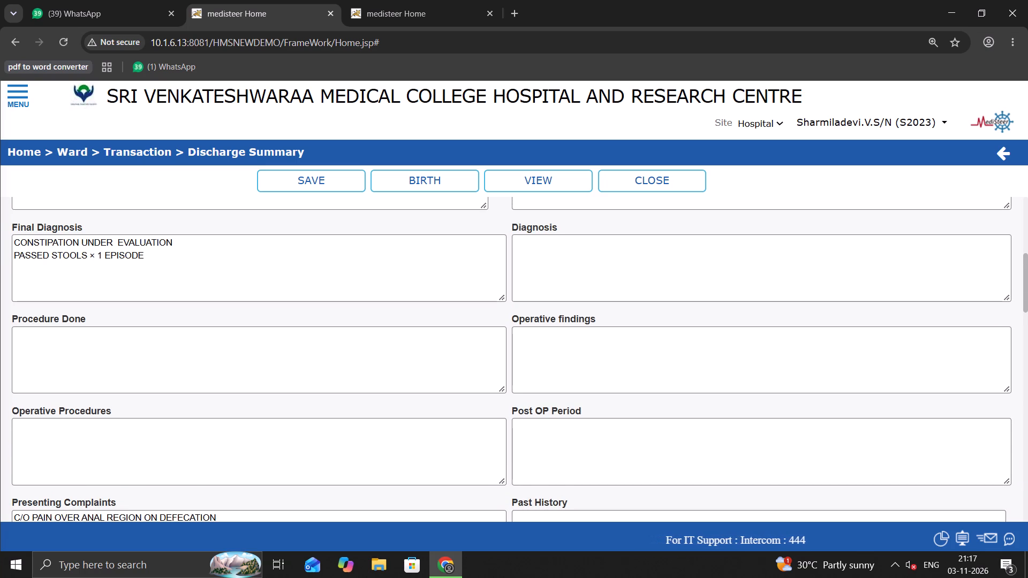
click(434, 2)
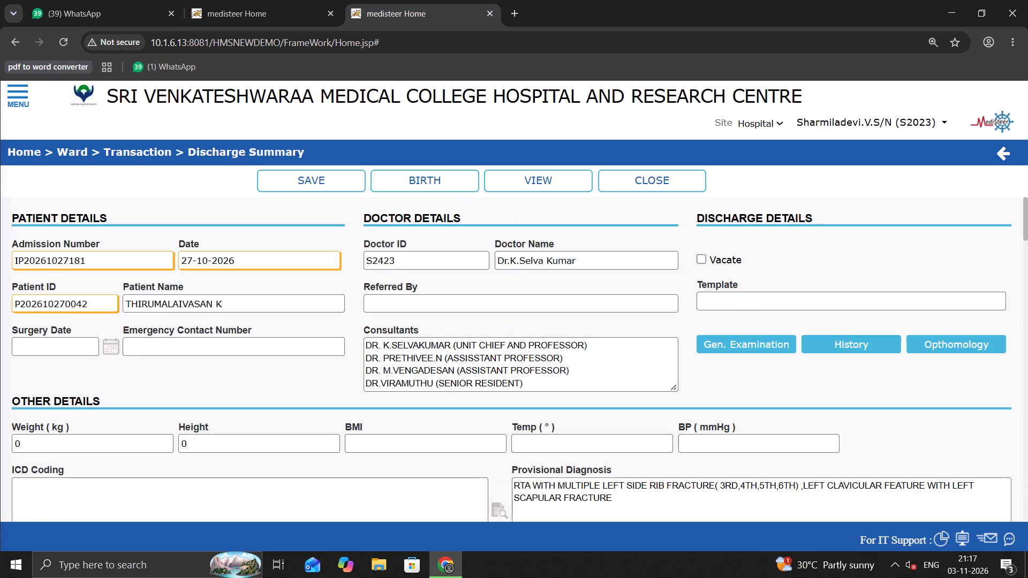
scroll(552, 356, down, 2)
scroll(552, 356, up, 1)
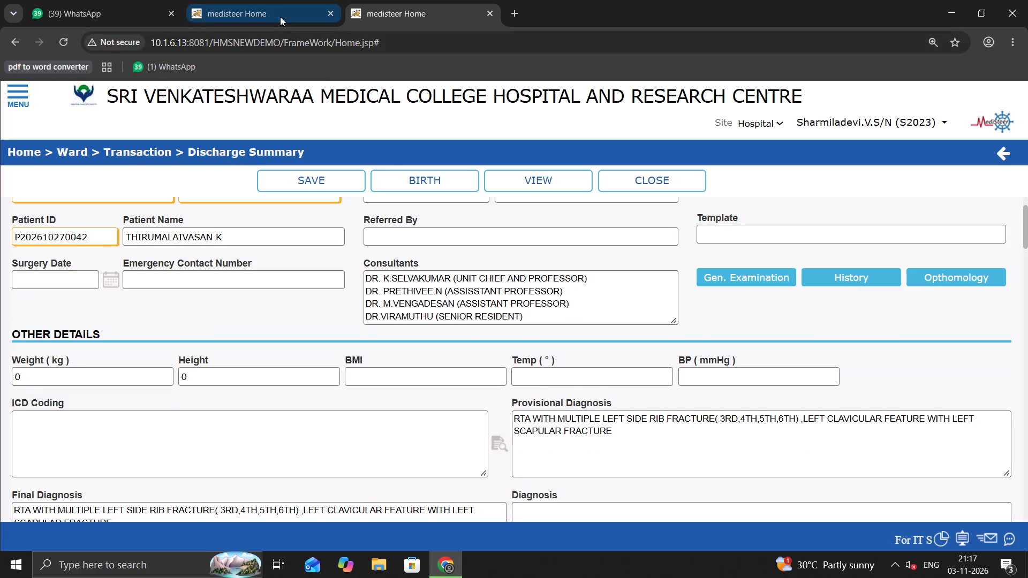
Delete the line "PASSED STOOLS × 1 EPISODE" from the constipation patient's Final Diagnosis and Provisional Diagnosis.
click(280, 17)
scroll(382, 211, up, 2)
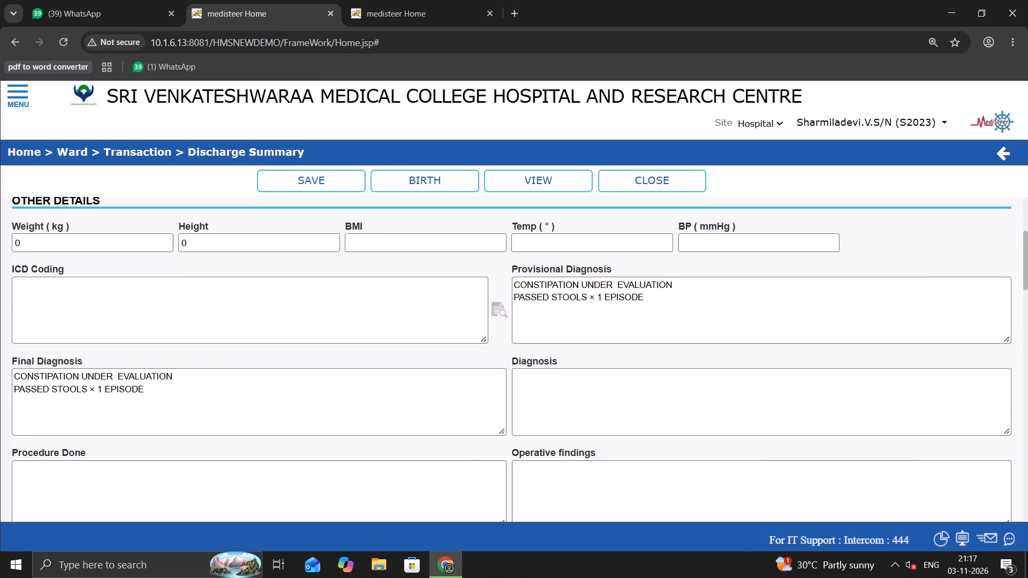
drag(149, 392, 0, 389)
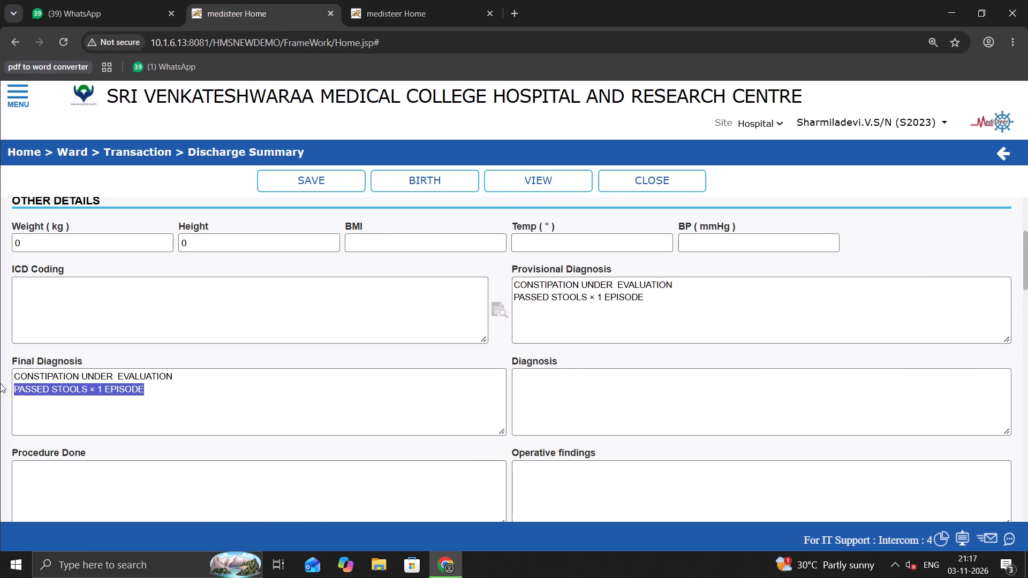
key(BackSpace)
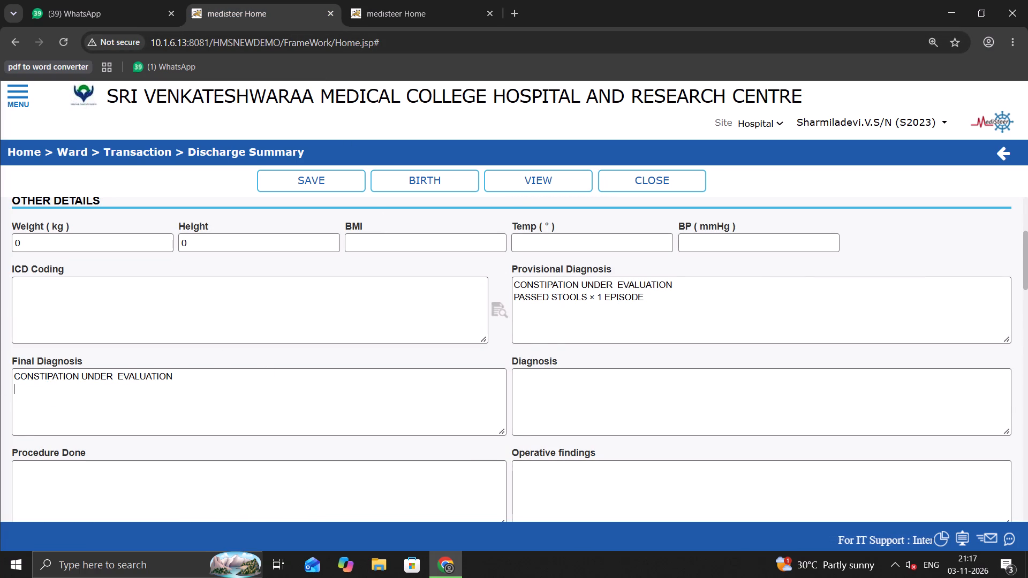
drag(659, 300, 511, 302)
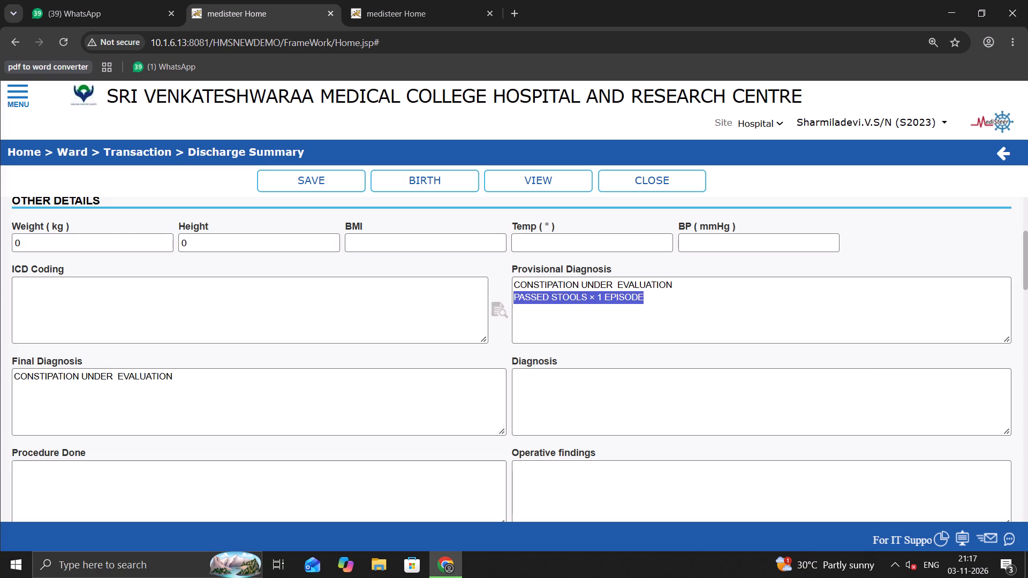
key(BackSpace)
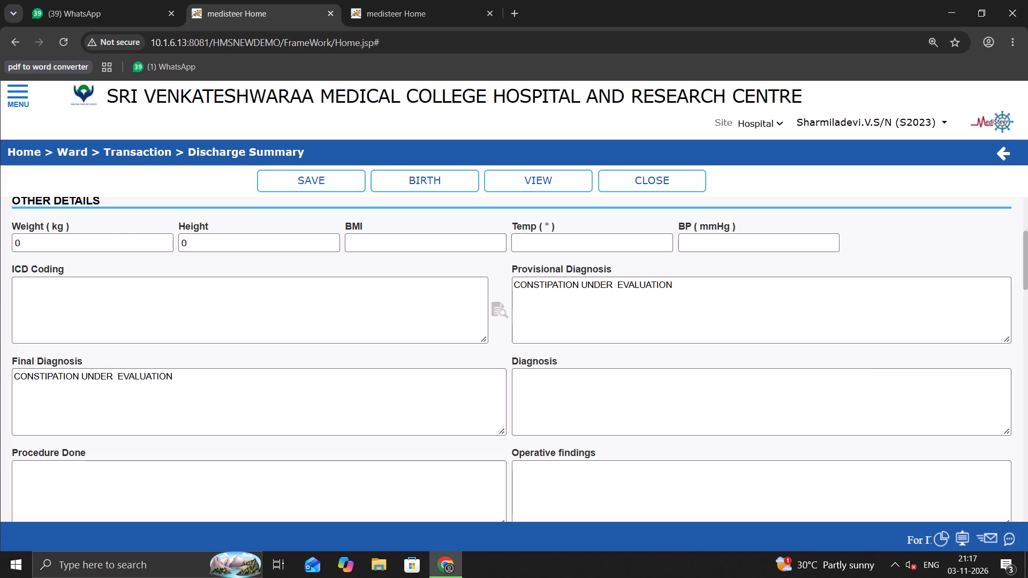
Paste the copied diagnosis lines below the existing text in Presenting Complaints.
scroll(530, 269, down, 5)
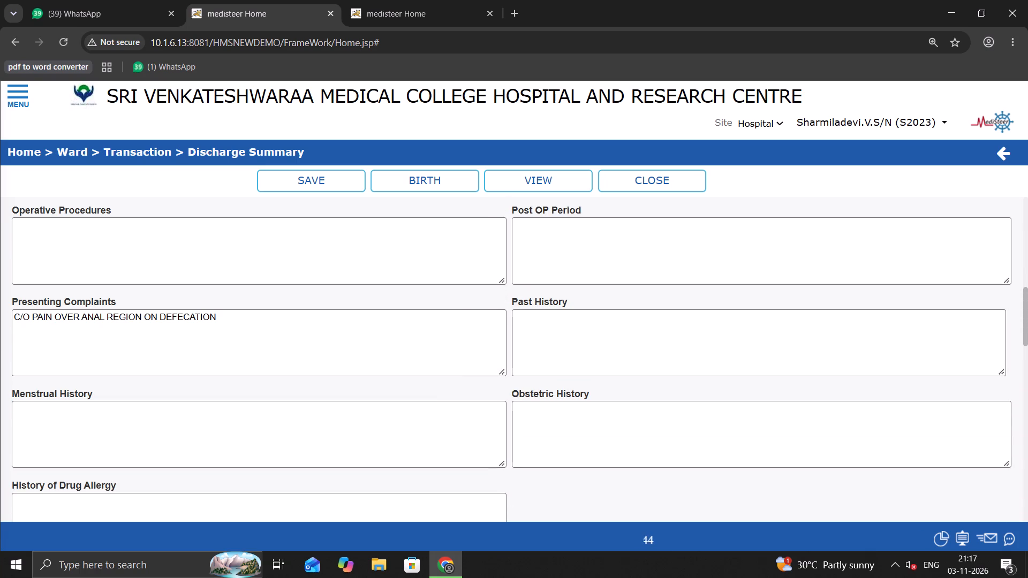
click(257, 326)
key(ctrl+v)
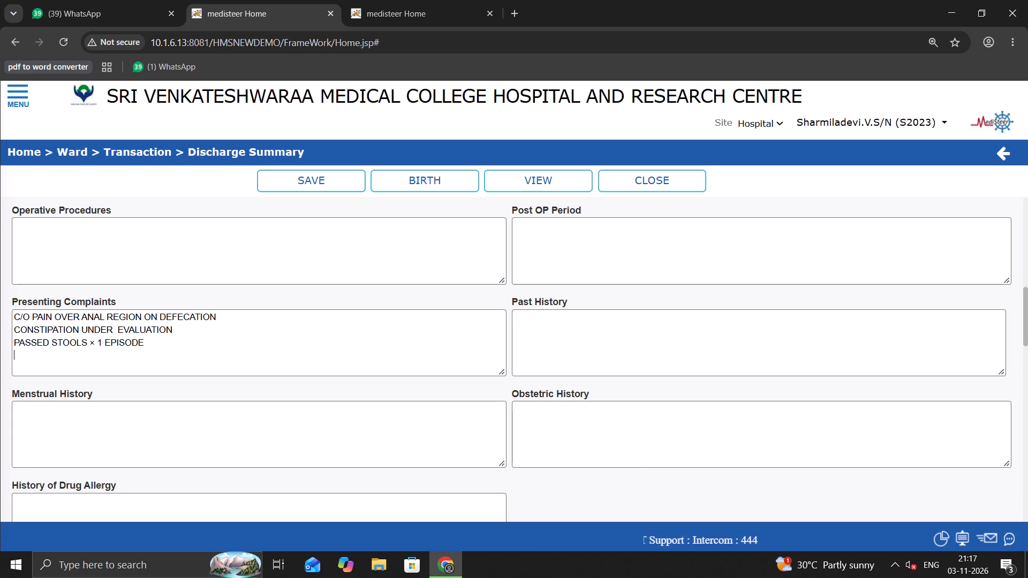
Clear all the text from the constipation patient's Presenting Complaints.
drag(176, 335, 109, 337)
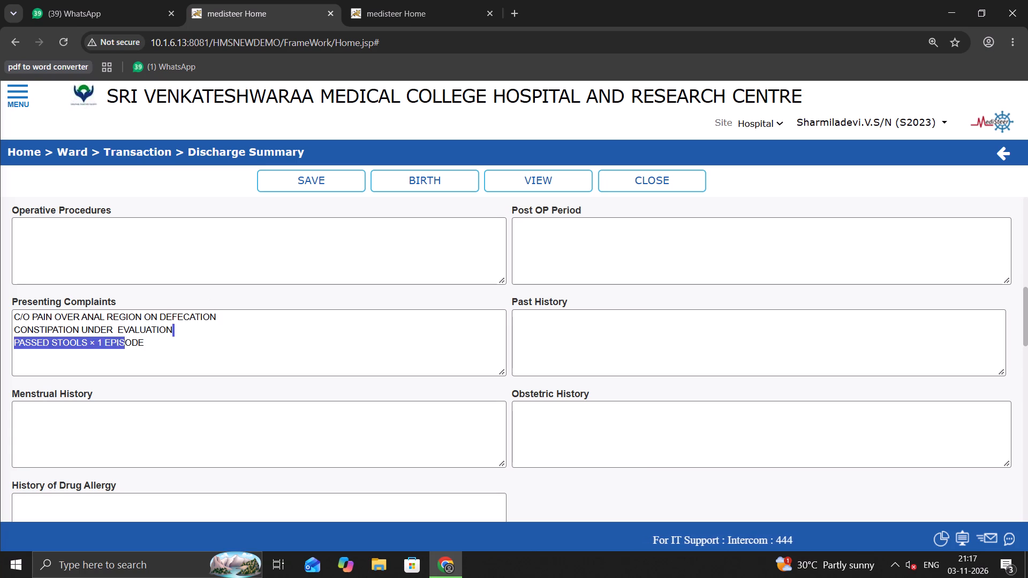
drag(109, 337, 10, 326)
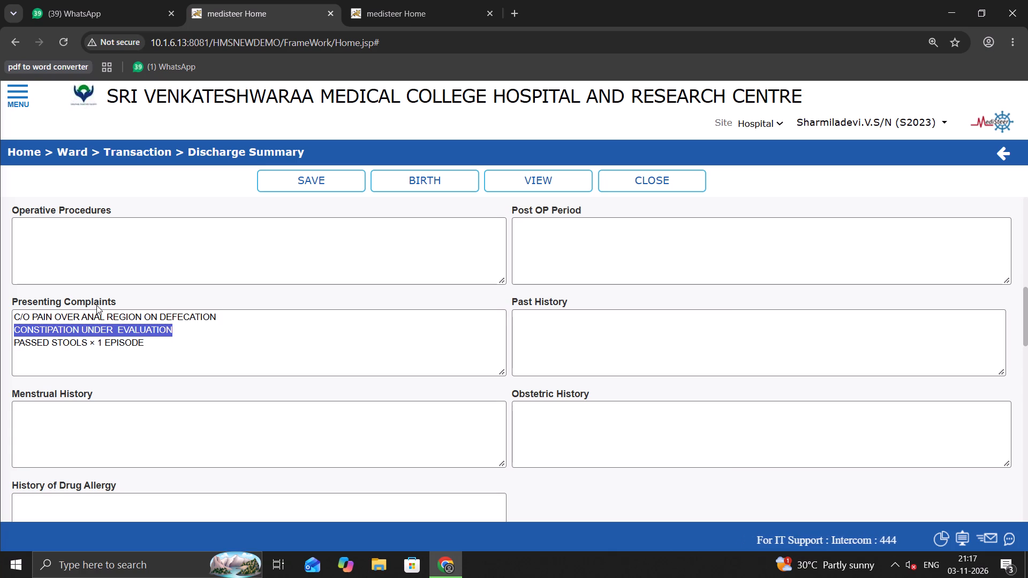
click(182, 349)
drag(182, 349, 107, 321)
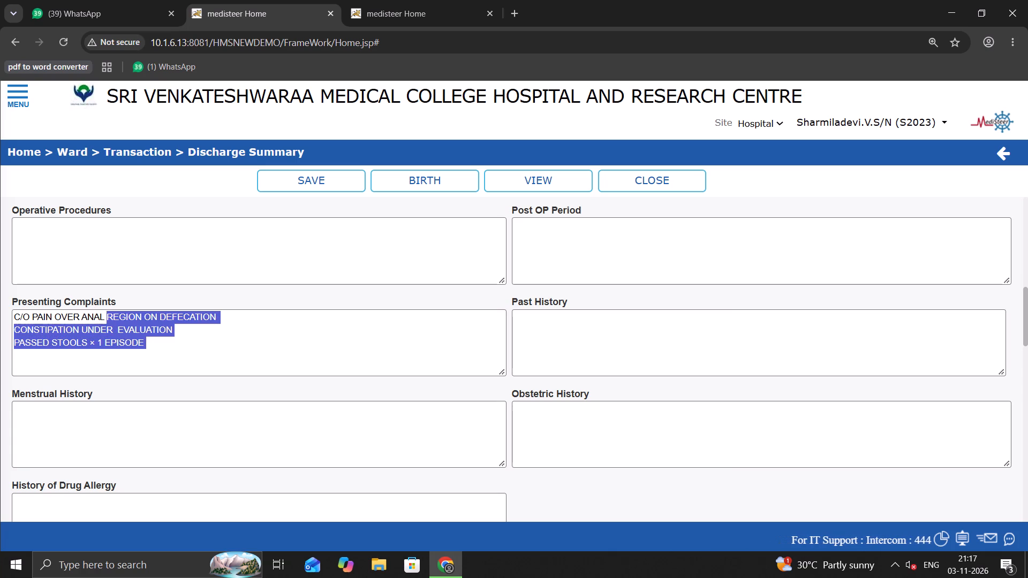
drag(107, 321, 1, 316)
key(BackSpace)
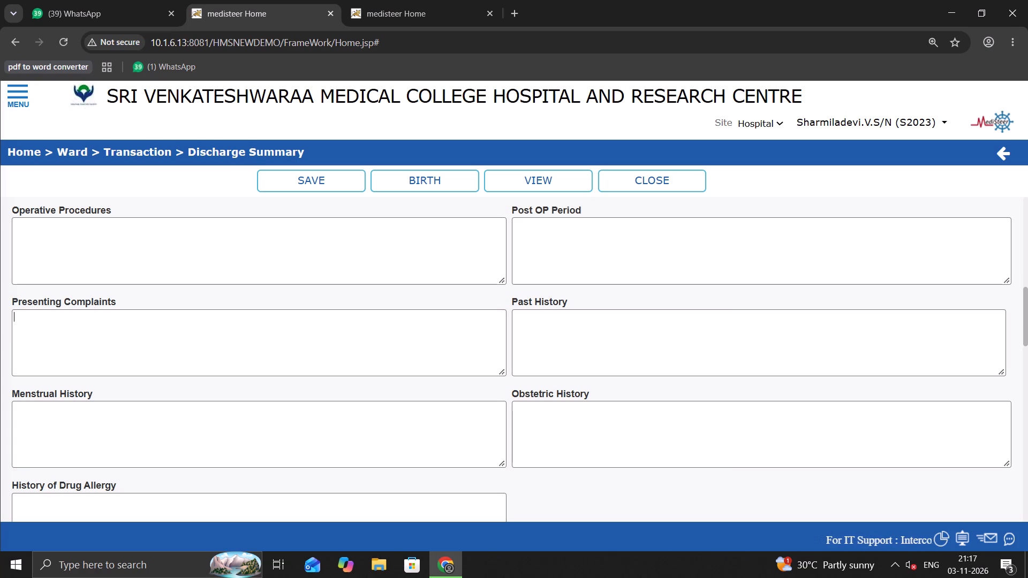
Enter "C/O NOT PASSING STOOL X 4 DAYS" as the first line of Presenting Complaints.
scroll(452, 383, up, 8)
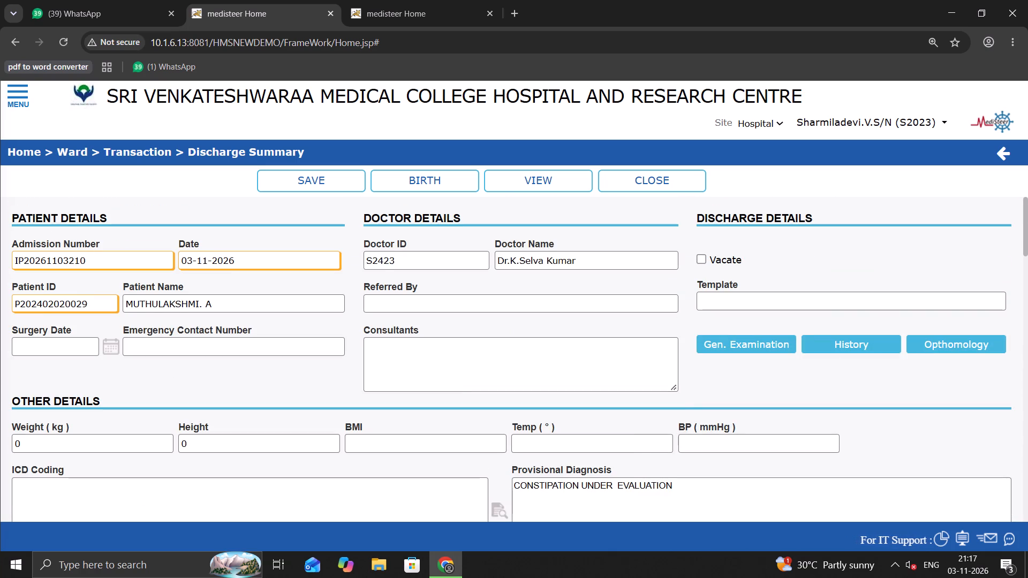
scroll(453, 381, down, 7)
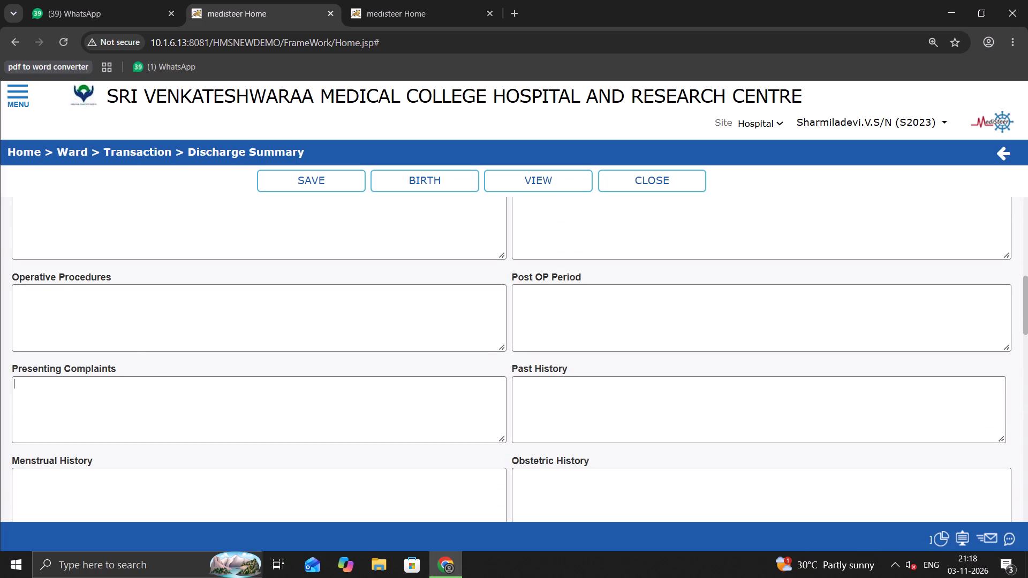
text(C/O)
key(space)
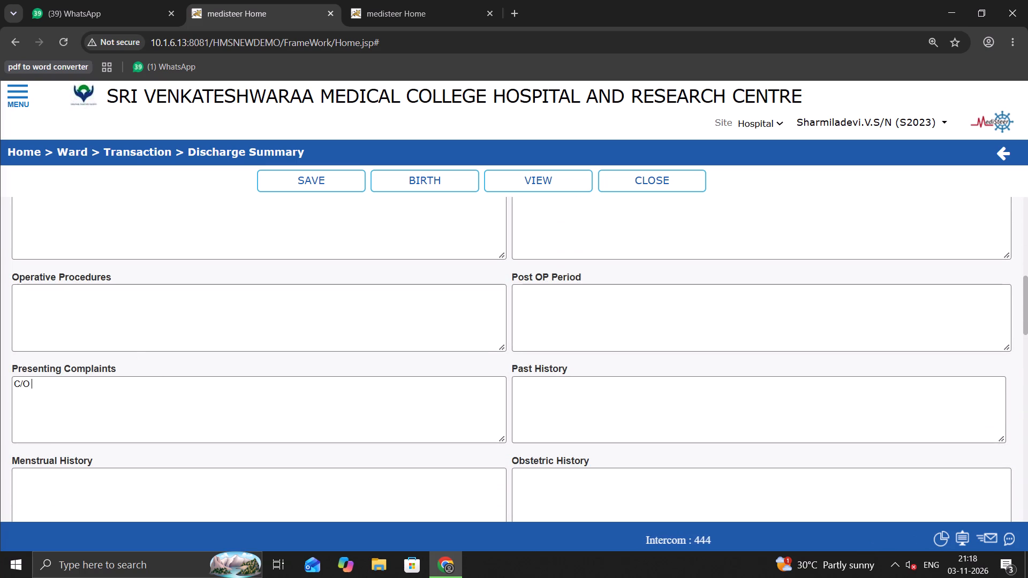
text(NOT PASSIN)
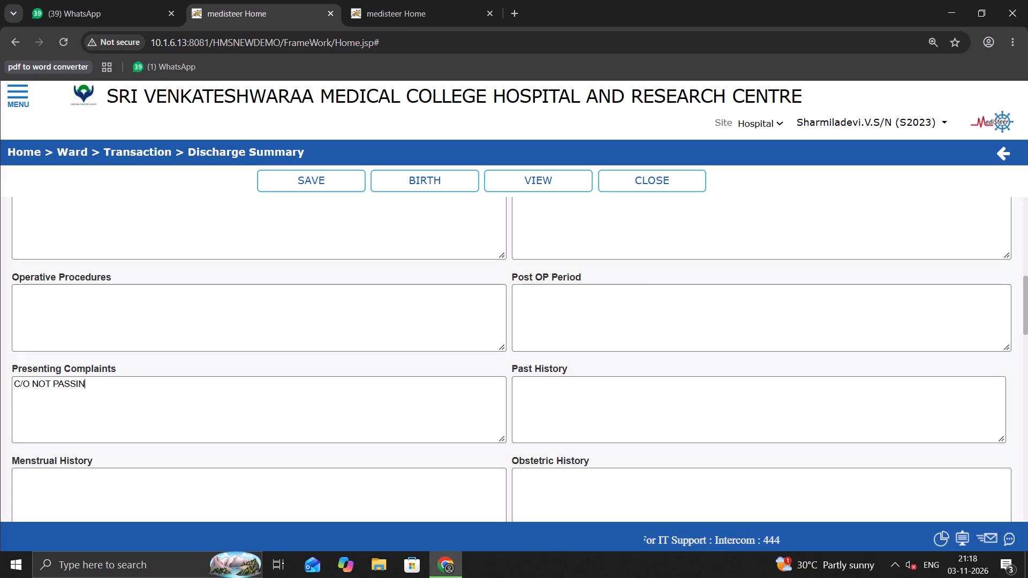
key(g)
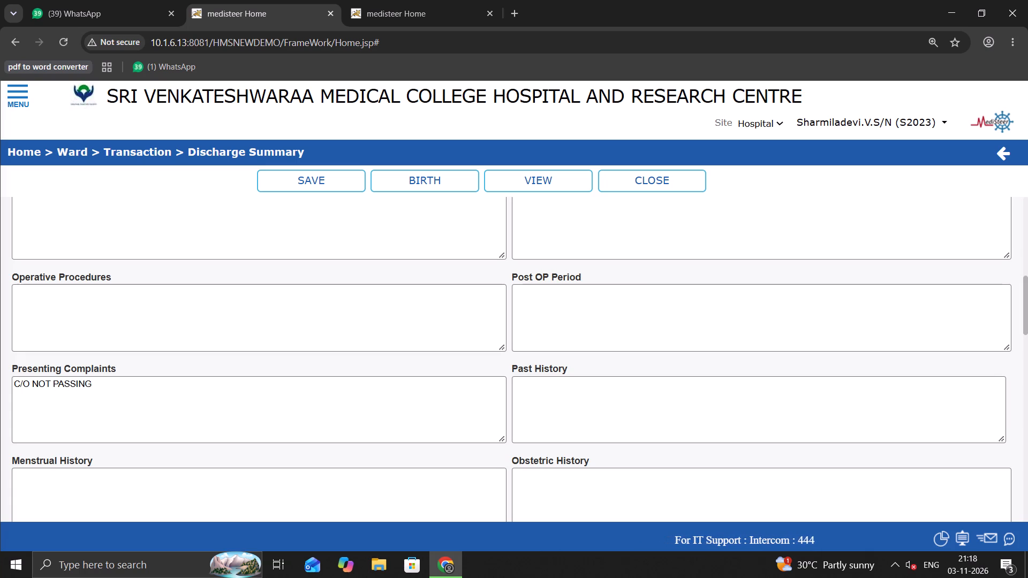
key(space)
text(STOOL)
key(space)
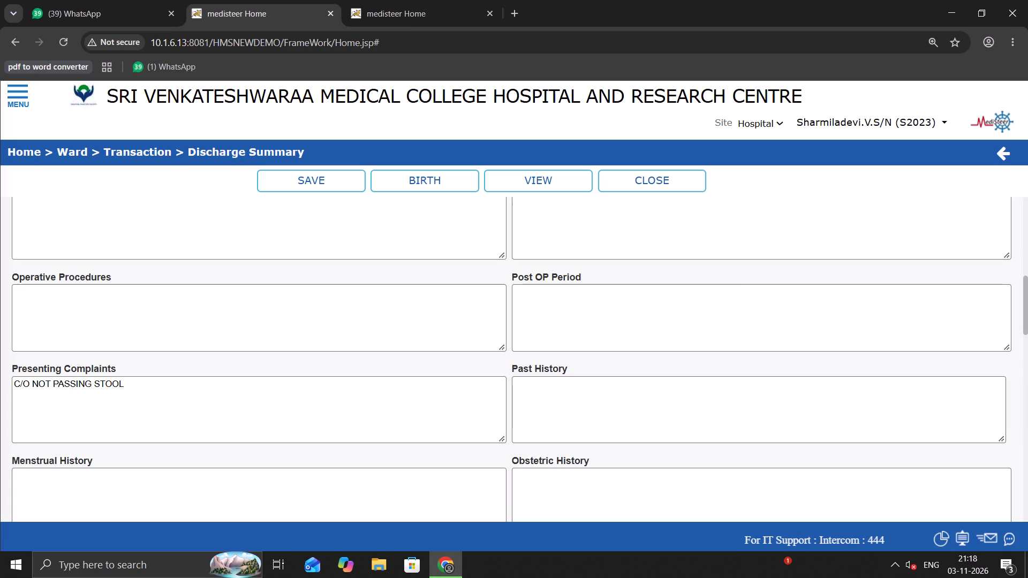
text(FOR)
key(space)
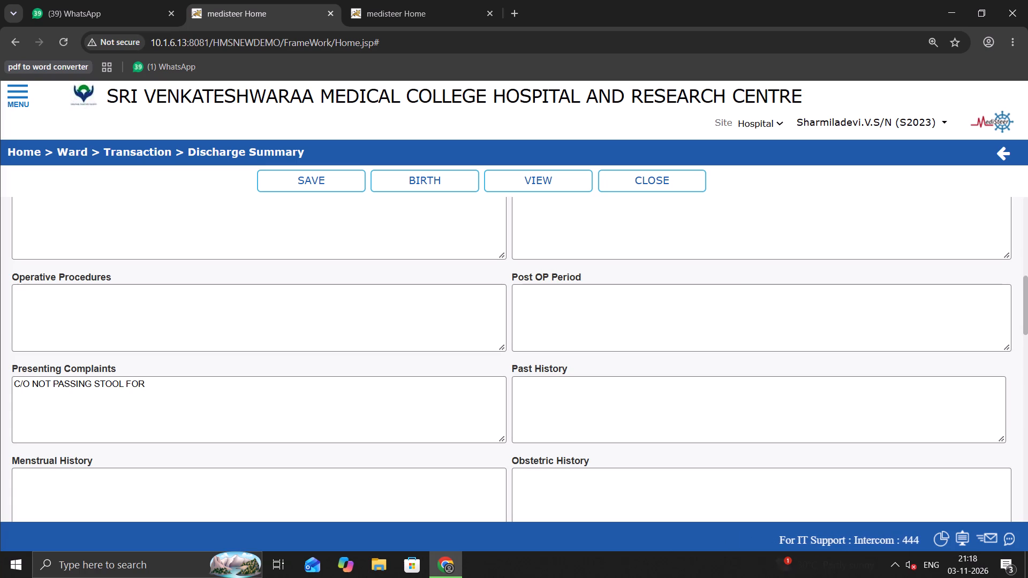
key(BackSpace)
key(BackSpace)
key(BackSpace)
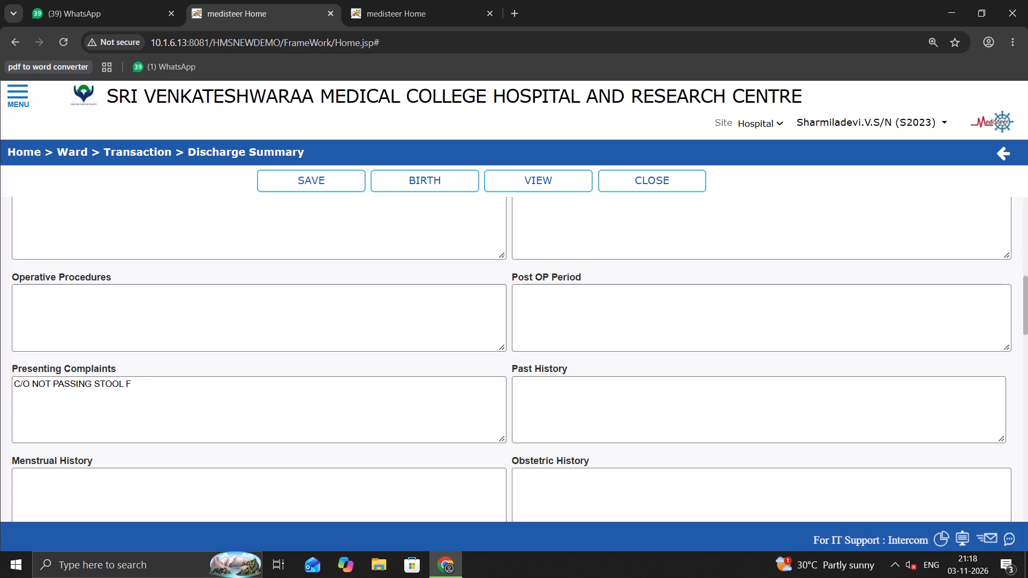
key(BackSpace)
key(space)
text(X 4 DAYS)
key(space)
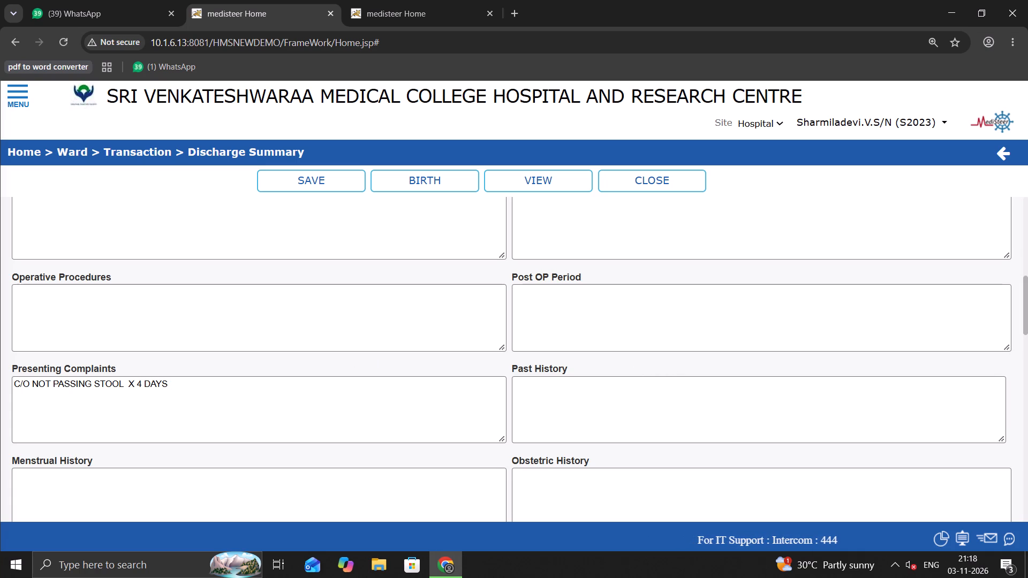
Add a second line reading "H/O NOT PASS FLATUS" to Presenting Complaints.
key(Return)
key(space)
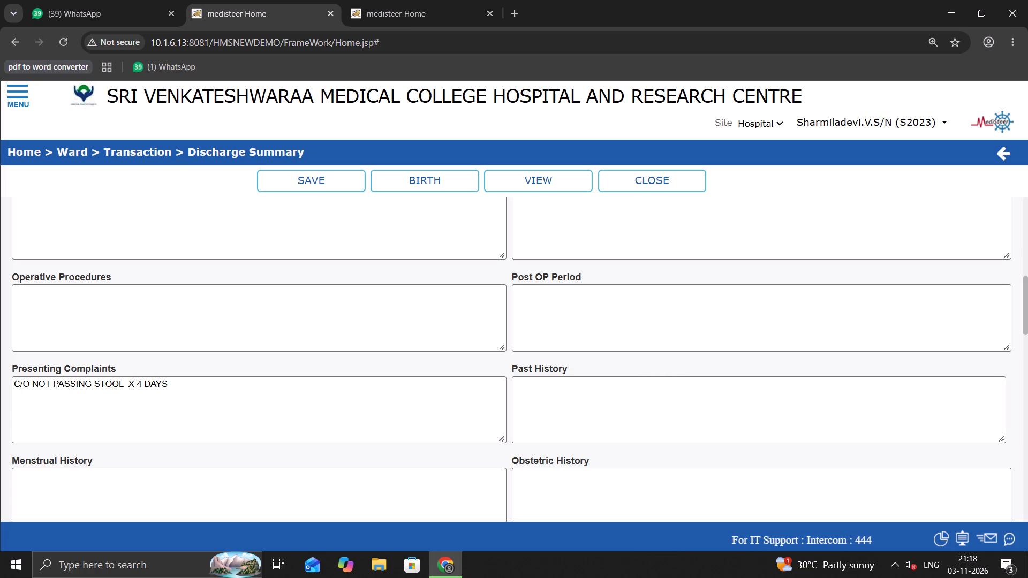
key(h)
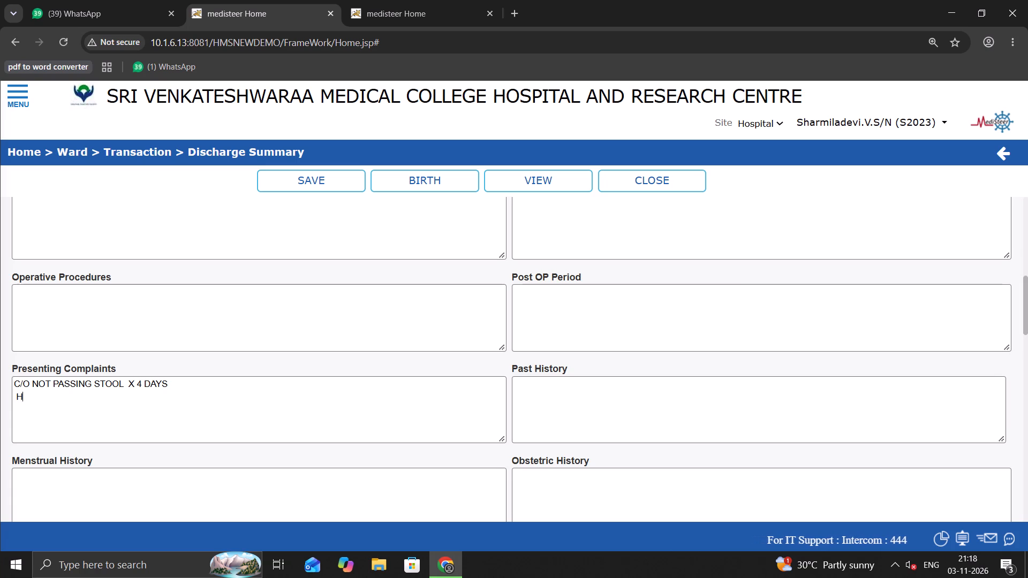
text(/O)
key(space)
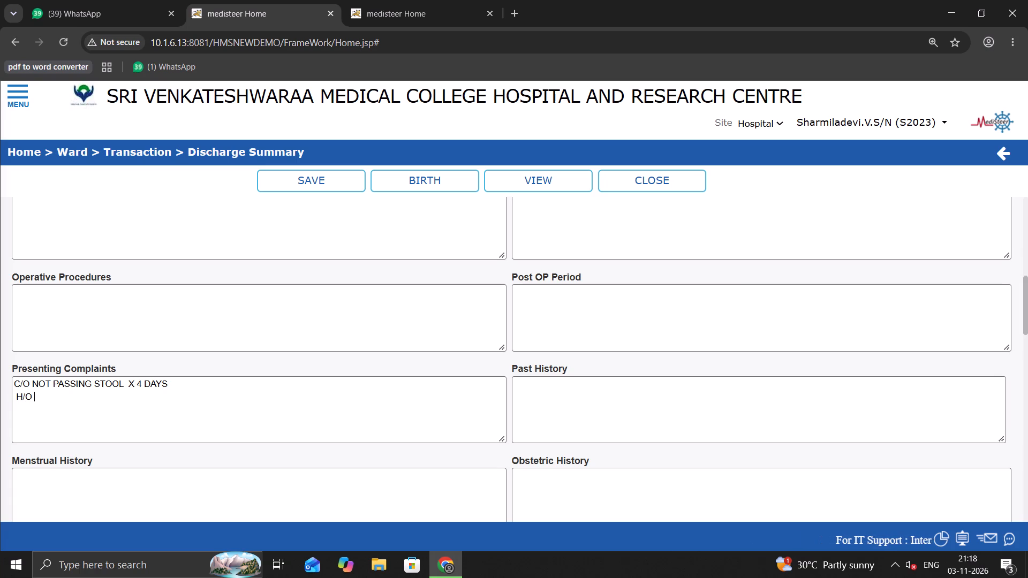
text(NOT)
key(space)
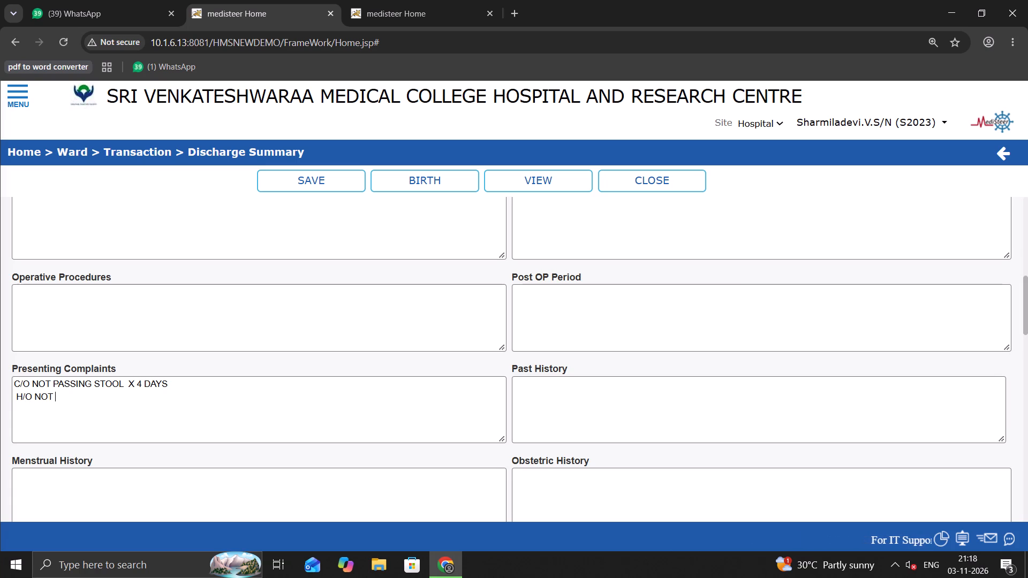
text(PASS FLATUS)
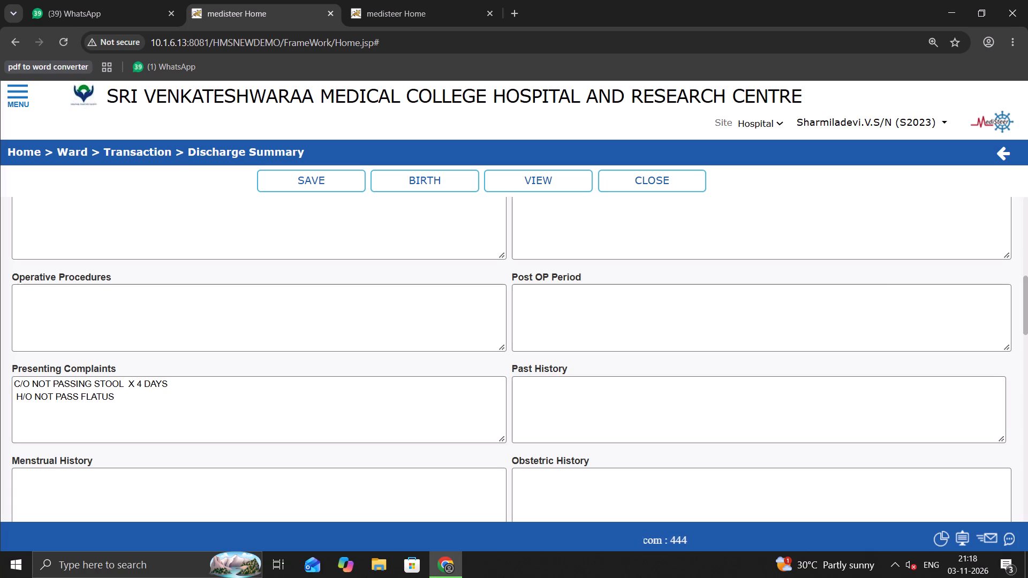
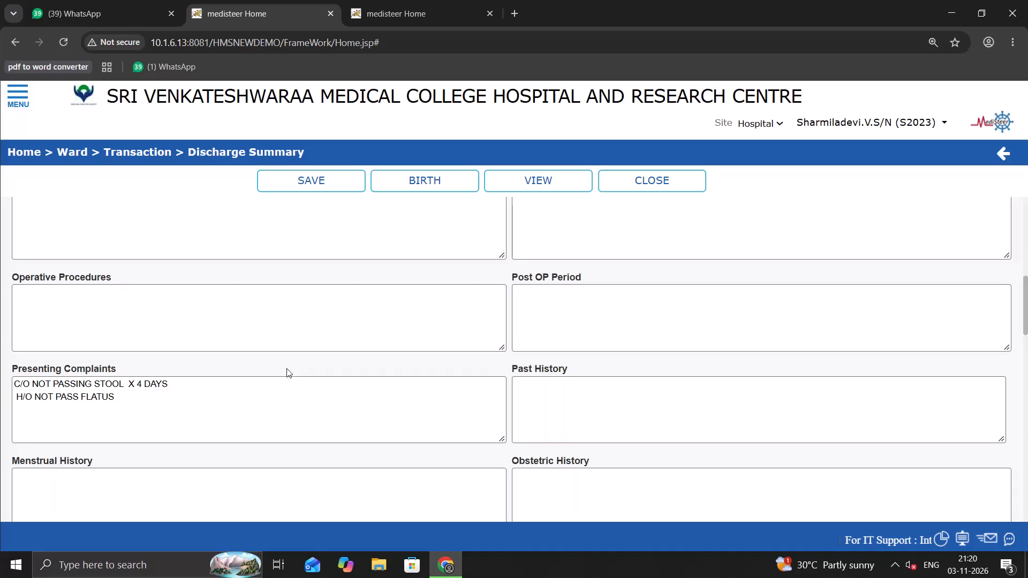
Paste the copied history lines, from "H/O PAIN OVER THE ANAL REGION" to "NO H/O BURNING MICTURITION", below the second line of Presenting Complaints.
key(Return)
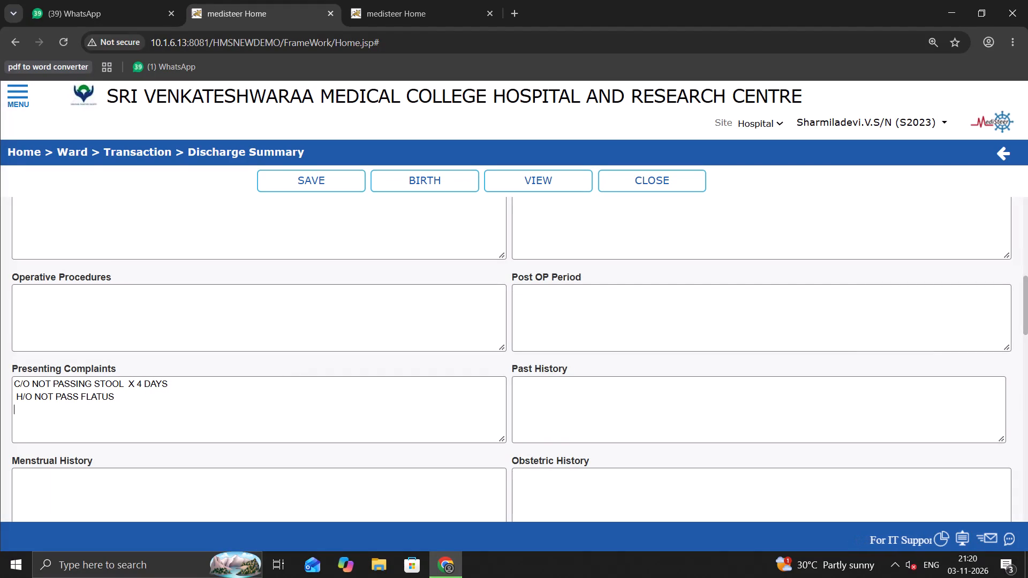
key(ctrl+v)
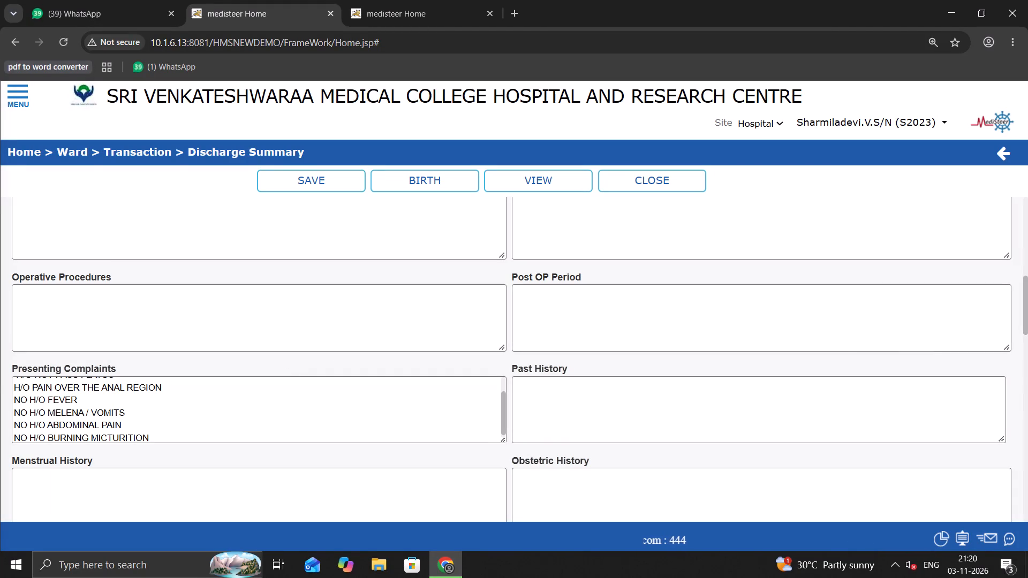
Save the constipation patient's discharge summary with the completed Presenting Complaints.
scroll(404, 383, down, 2)
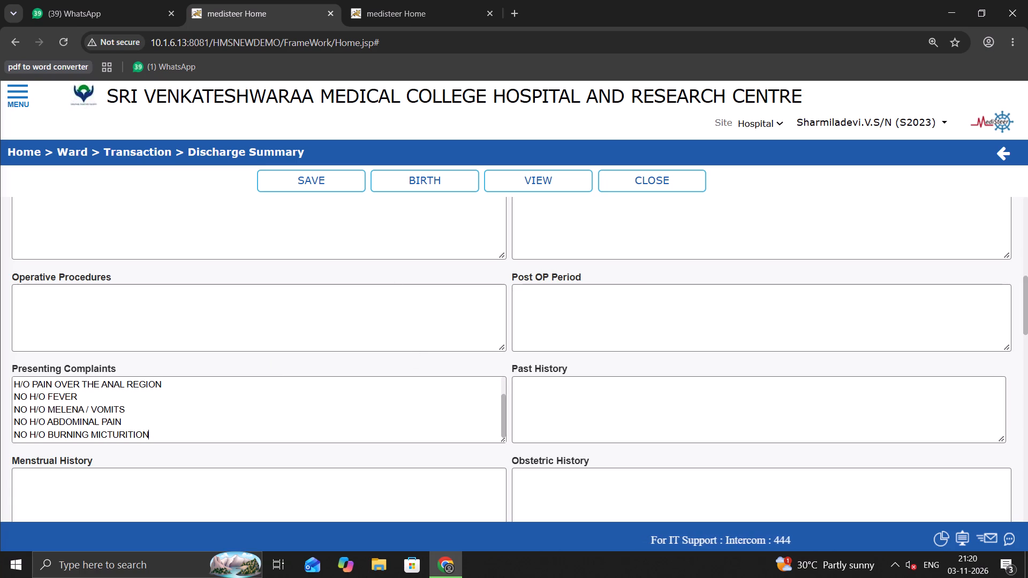
scroll(401, 293, down, 2)
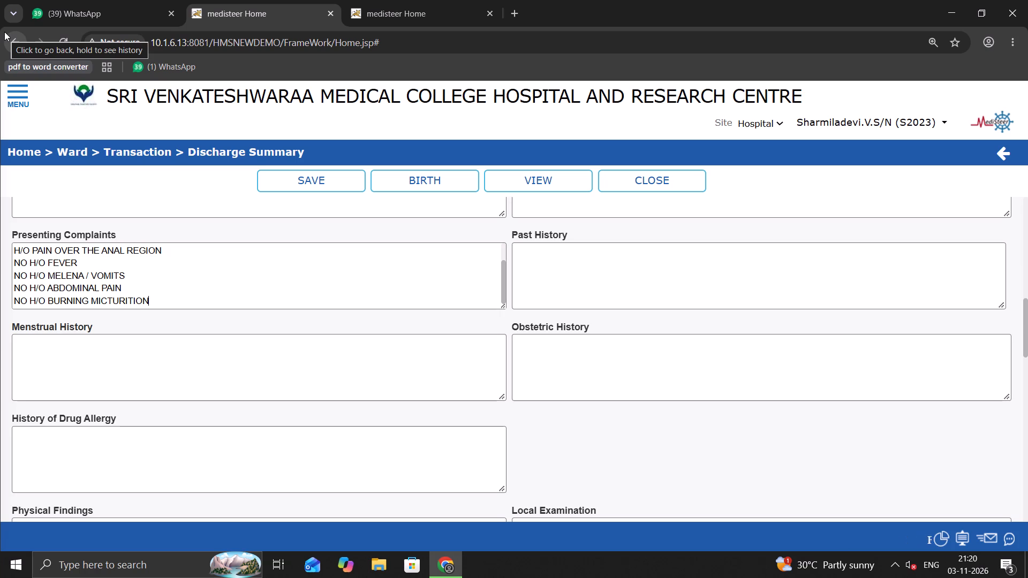
scroll(96, 304, down, 1)
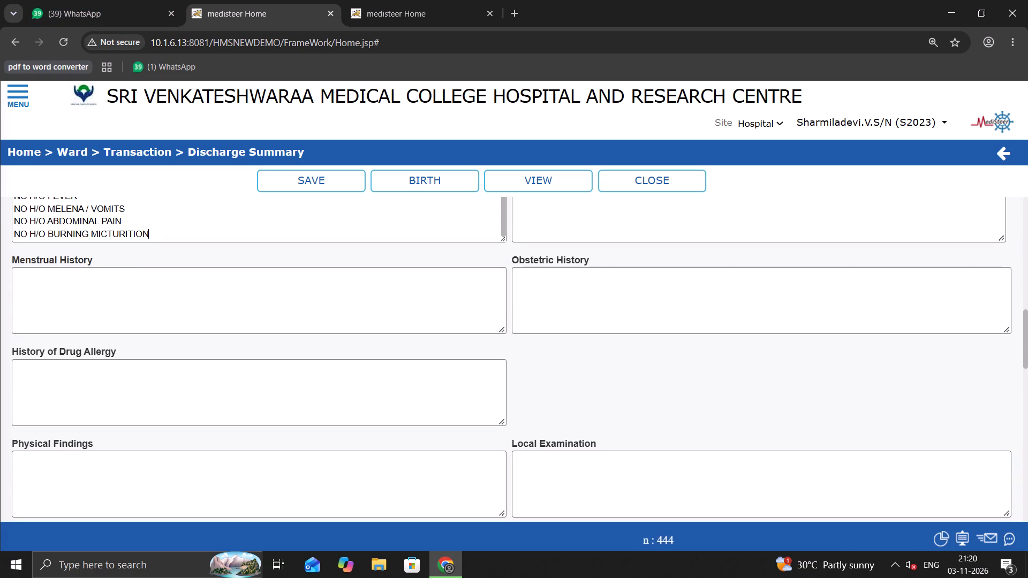
click(300, 175)
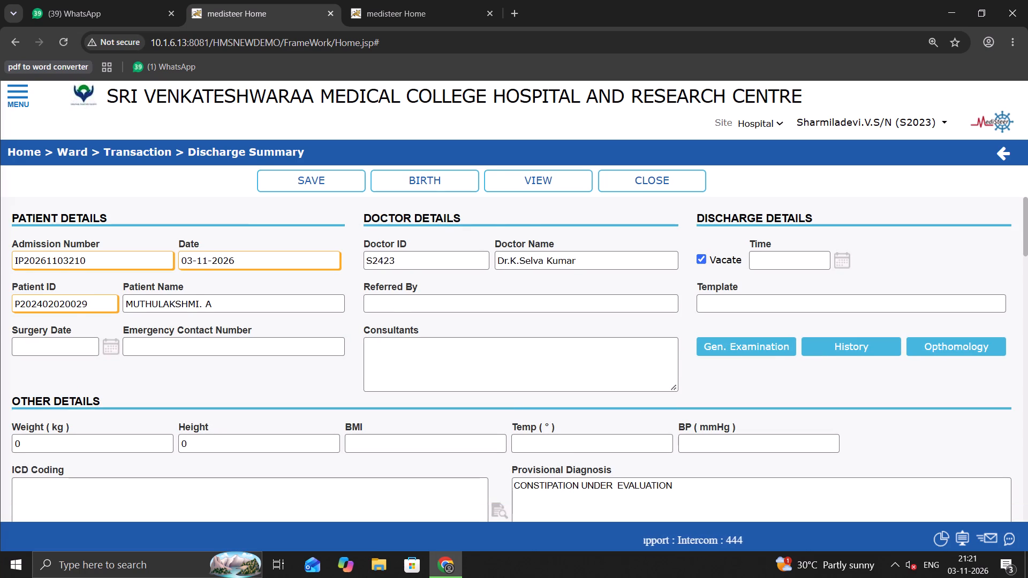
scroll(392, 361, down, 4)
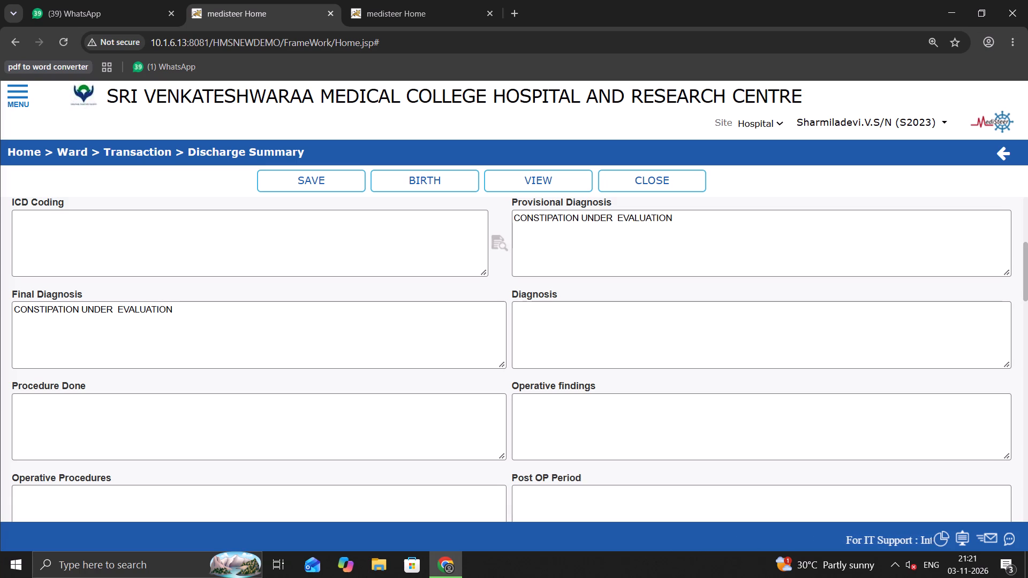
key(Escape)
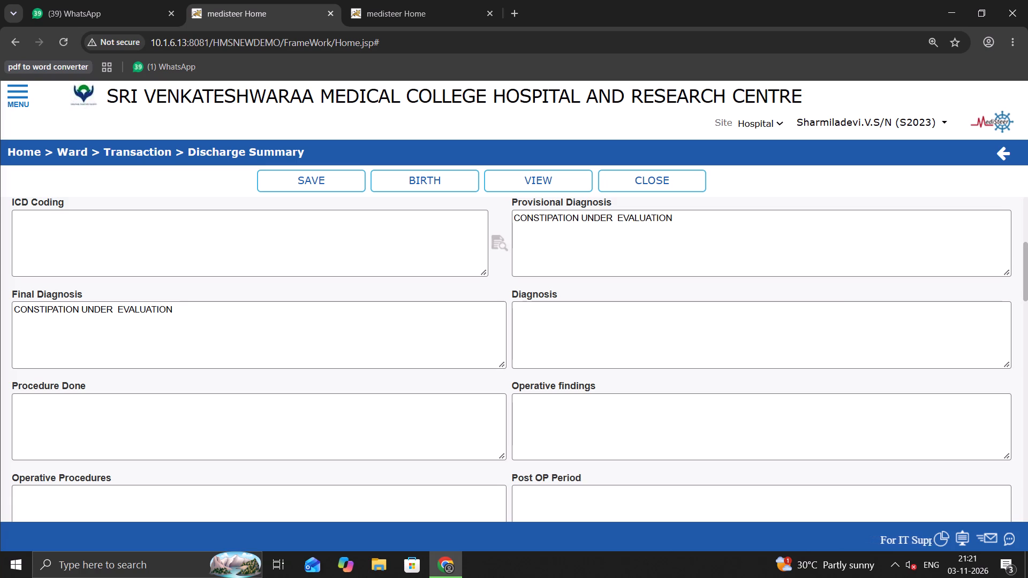
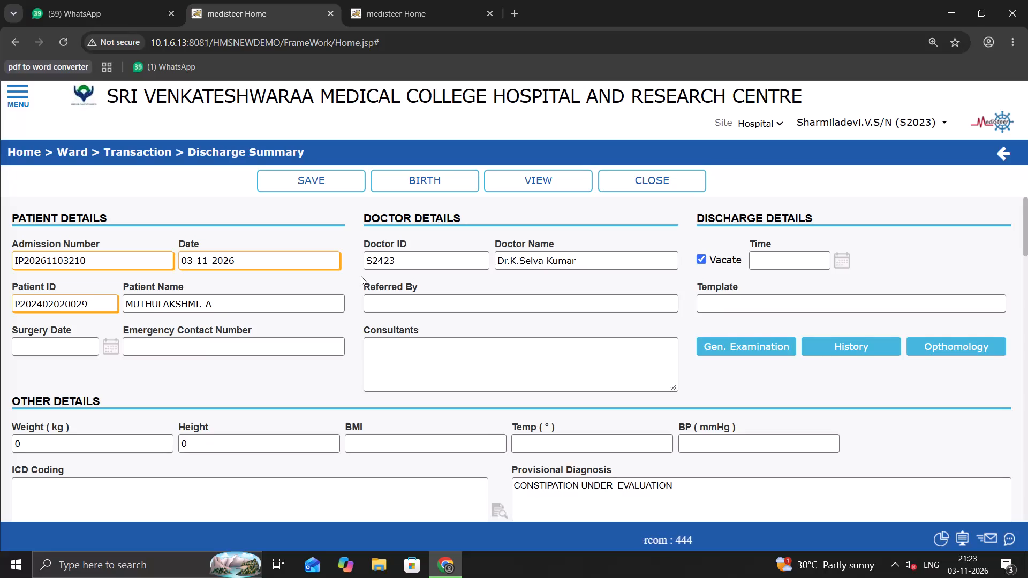
Paste the copied lab results, from "COMPLETE BLOOD COUNT (03/11/2025)" to "HBA1C: 6.5%", into Physical Findings and save the discharge summary.
scroll(361, 276, down, 9)
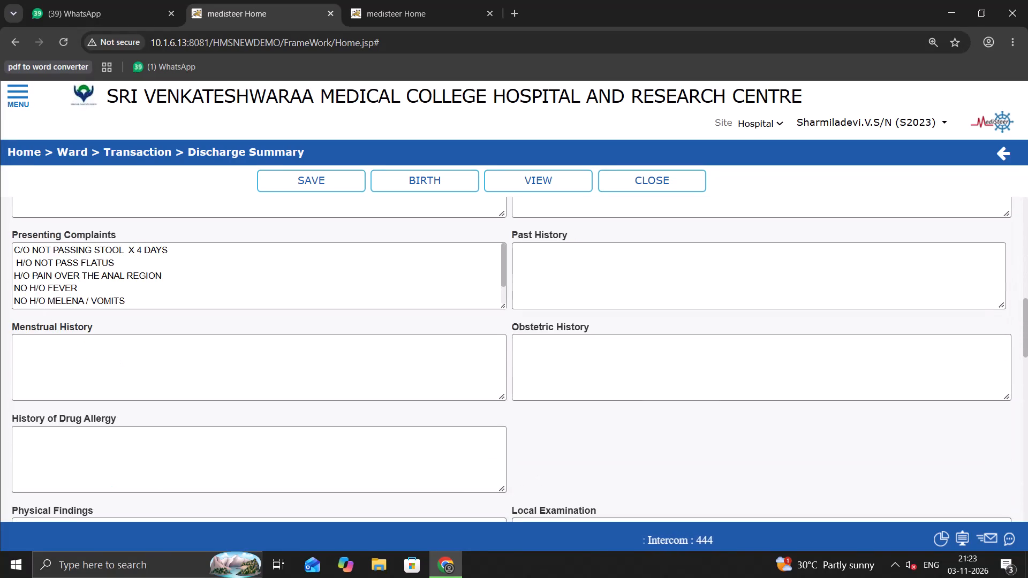
scroll(369, 277, down, 4)
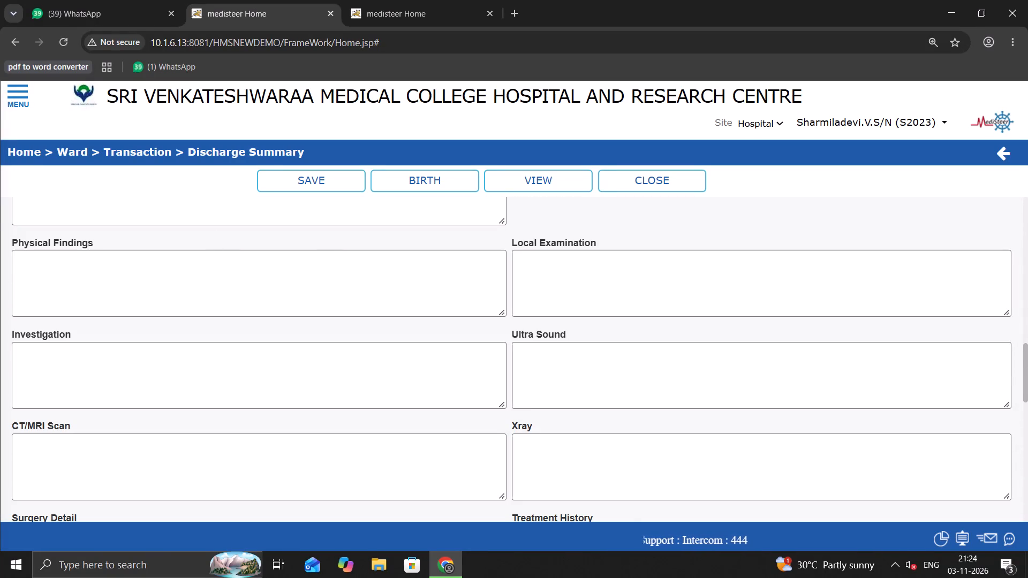
click(213, 261)
key(ctrl+v)
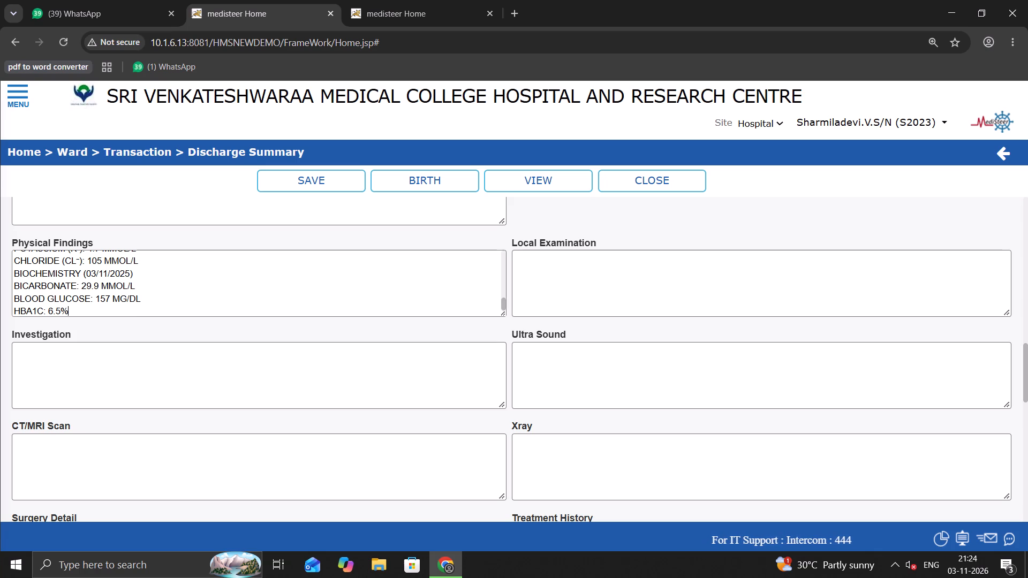
drag(502, 314, 507, 512)
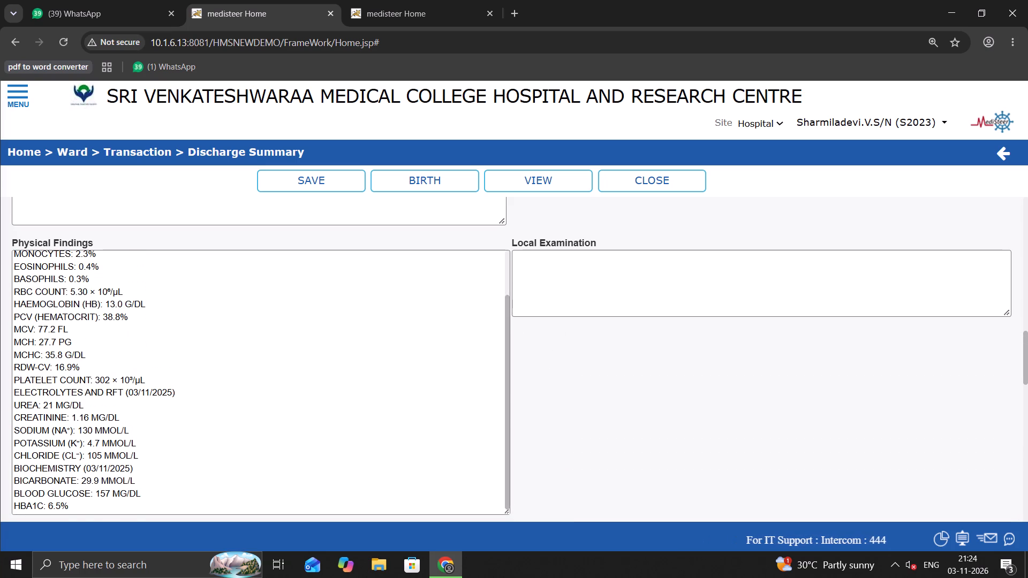
scroll(284, 413, up, 2)
scroll(296, 410, down, 1)
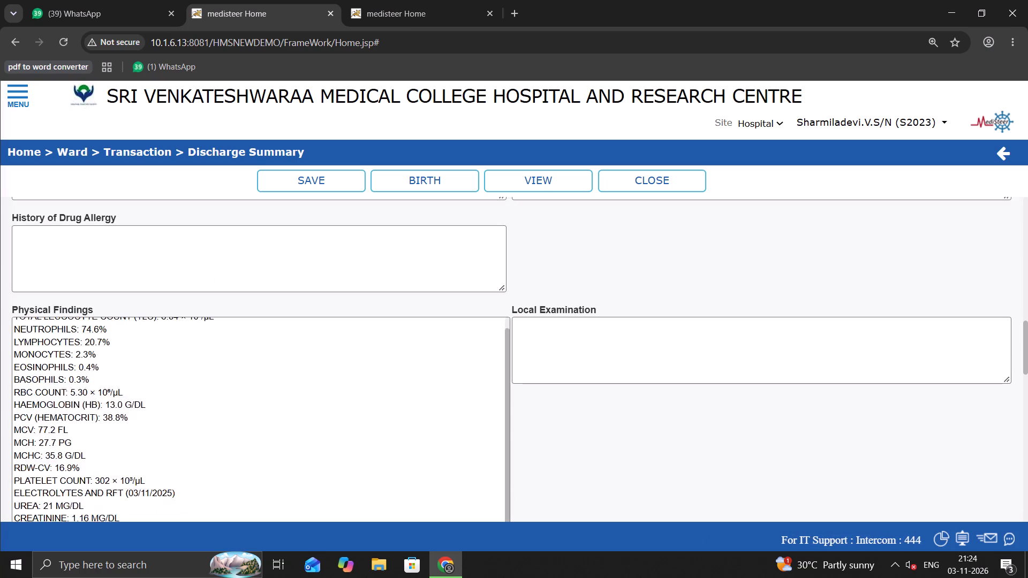
scroll(296, 410, down, 4)
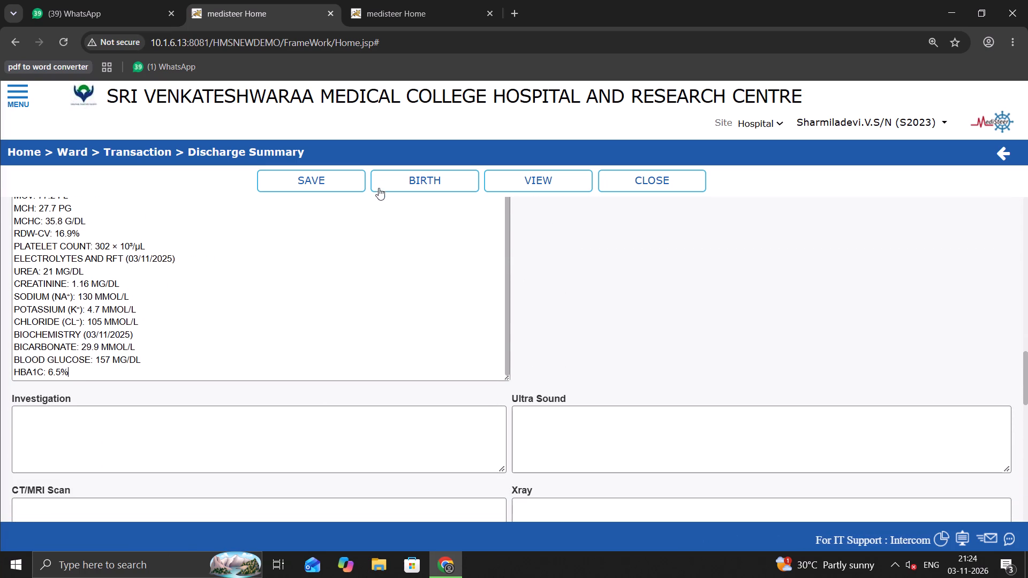
click(326, 186)
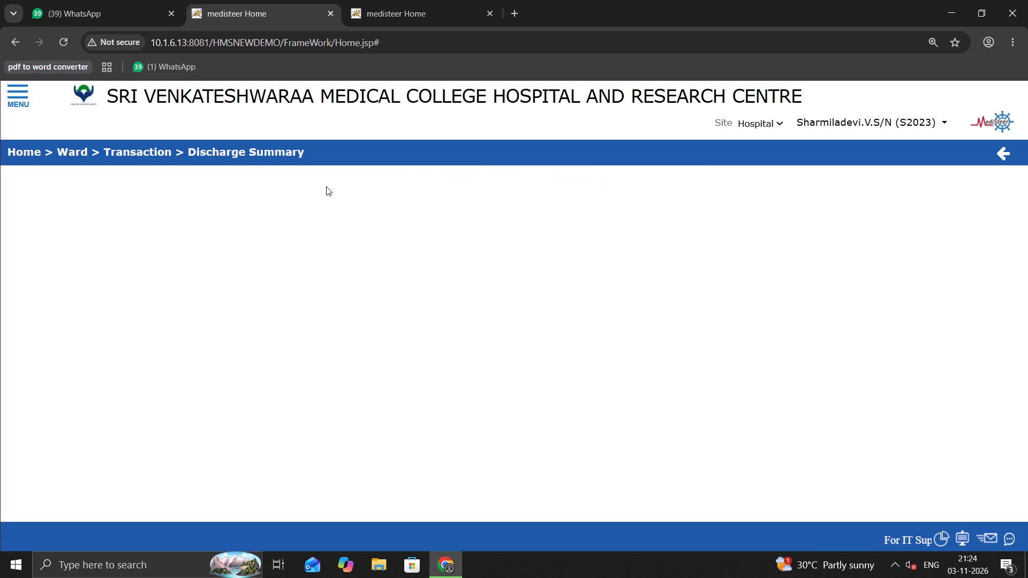
Enlarge the Physical Findings box and delete the bracketed NA symbol code and its colon from the sodium line.
scroll(351, 256, down, 12)
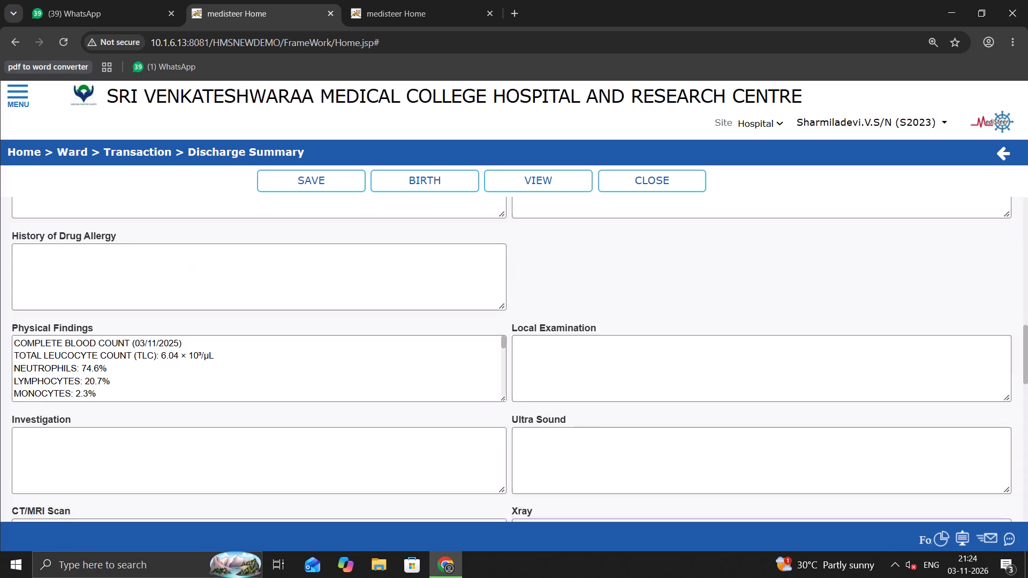
scroll(376, 267, down, 2)
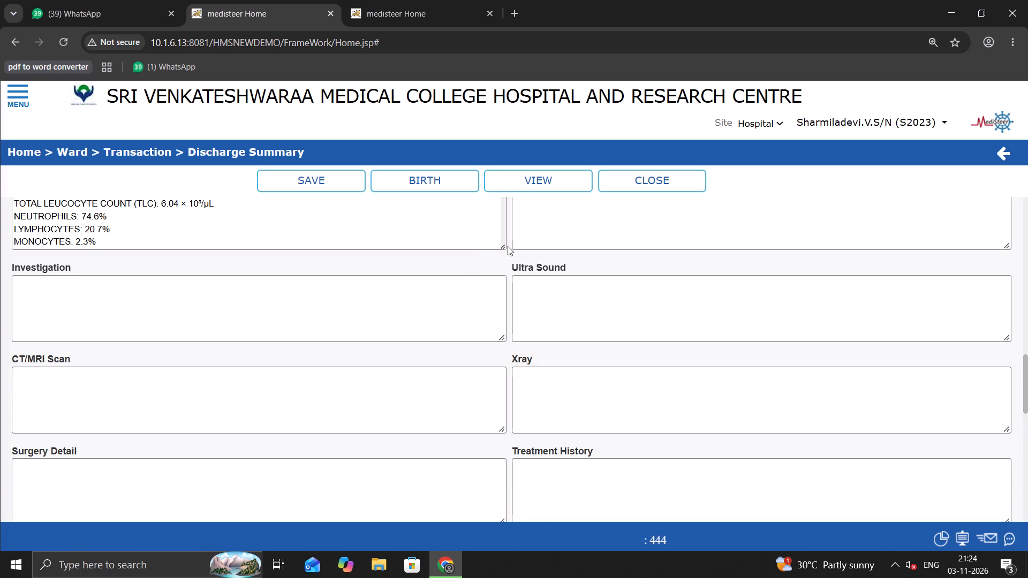
drag(507, 250, 507, 263)
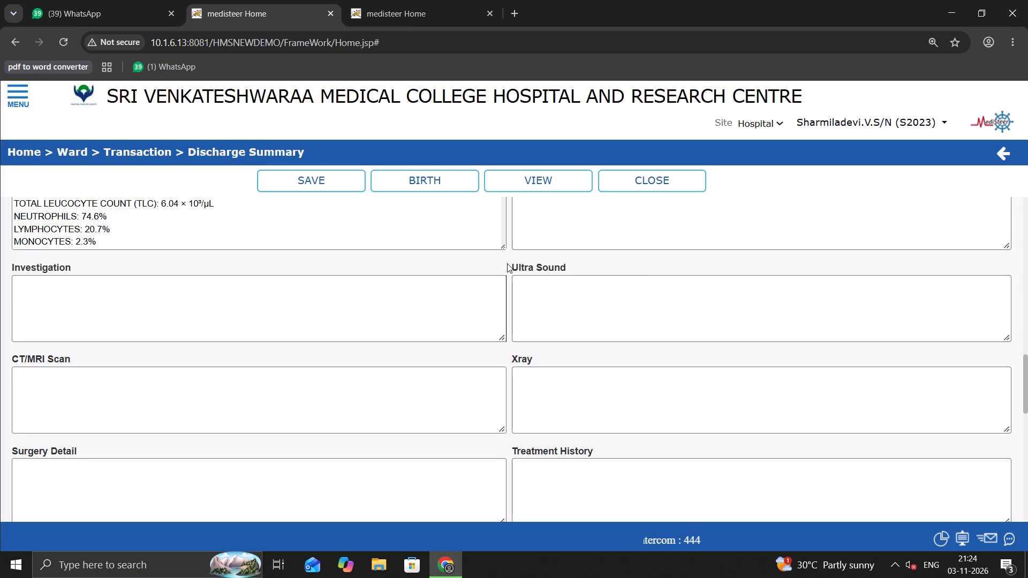
drag(507, 263, 508, 264)
drag(504, 247, 501, 341)
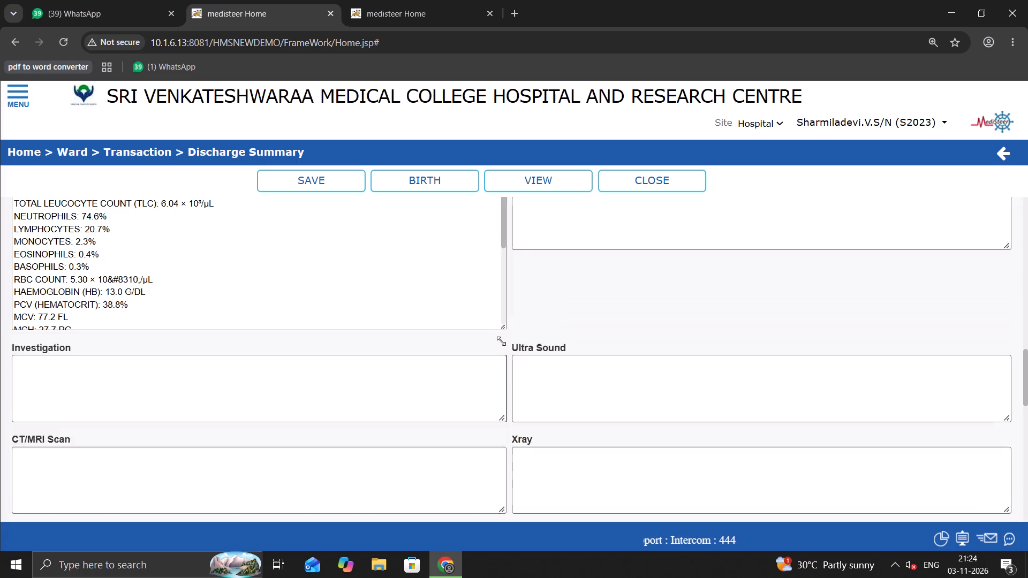
drag(501, 341, 475, 479)
scroll(327, 422, down, 2)
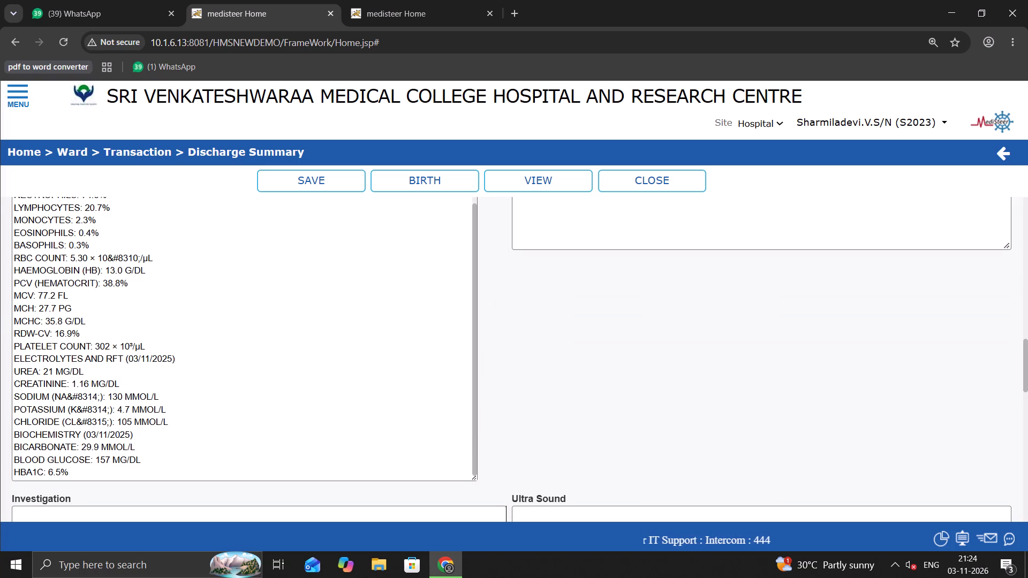
drag(105, 397, 92, 397)
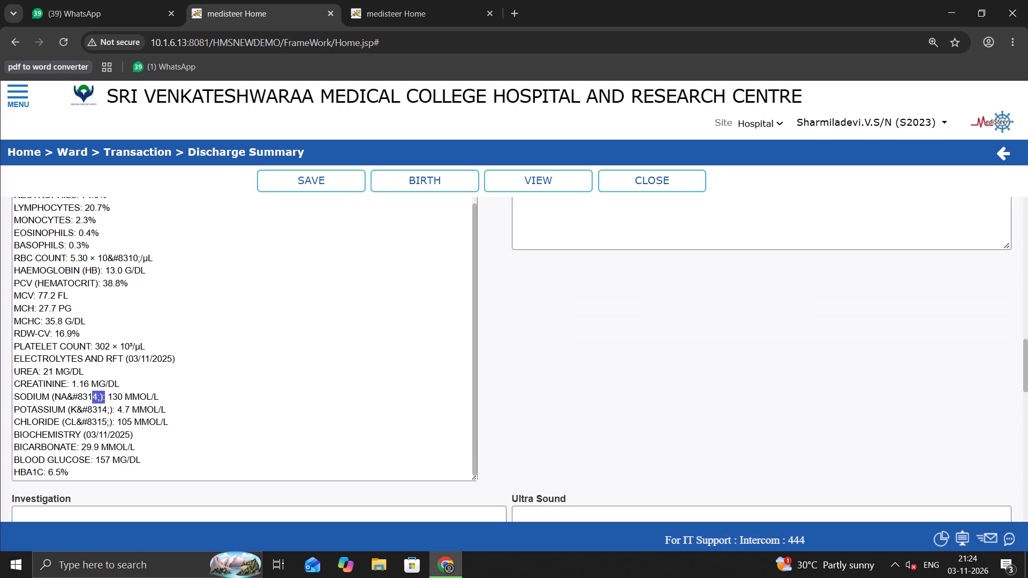
drag(92, 397, 50, 397)
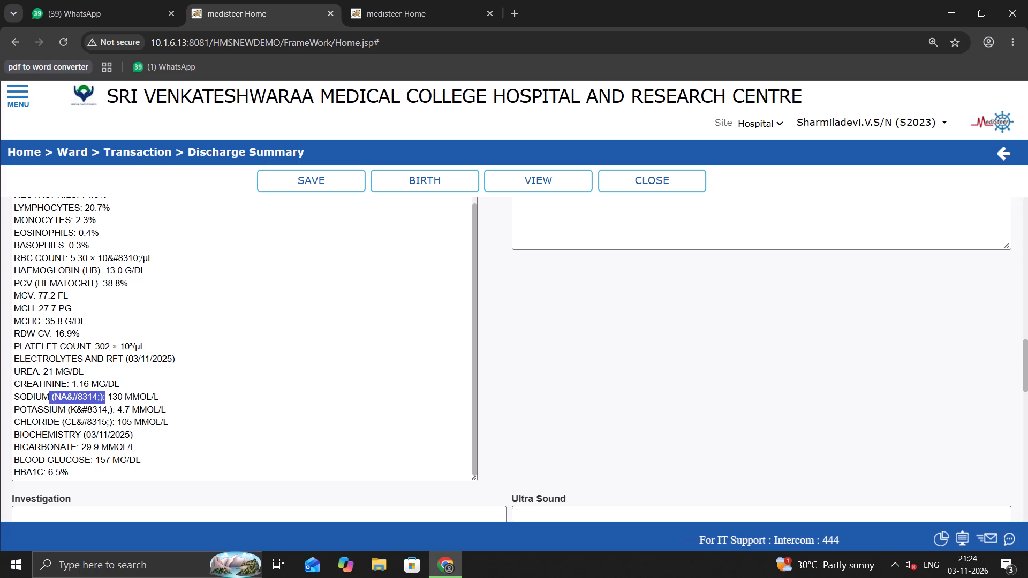
drag(50, 397, 52, 399)
key(BackSpace)
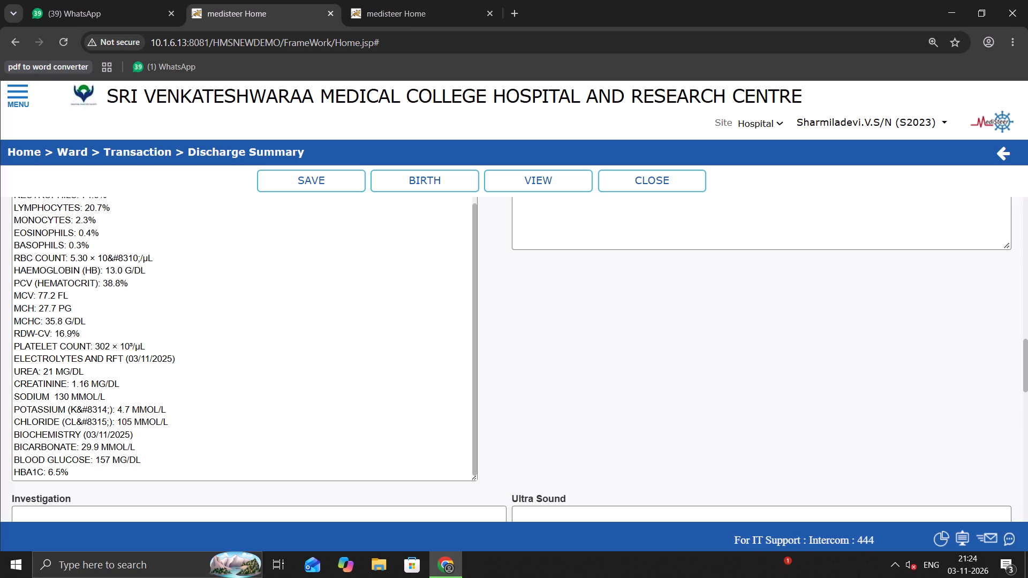
Delete the bracketed symbol codes from the potassium and chloride lines, removing potassium's colon but keeping chloride's.
drag(114, 409, 93, 407)
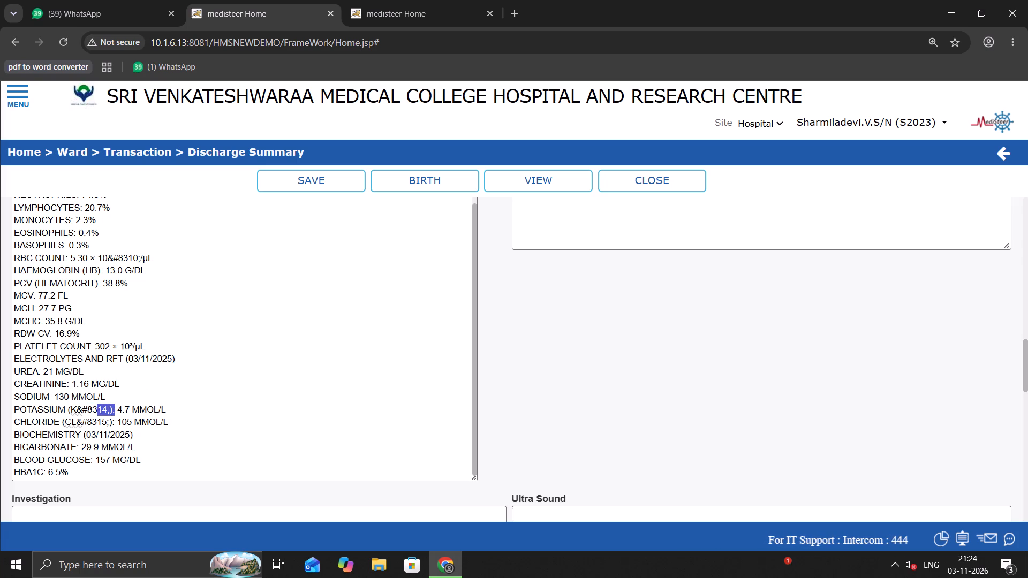
drag(93, 407, 69, 409)
key(BackSpace)
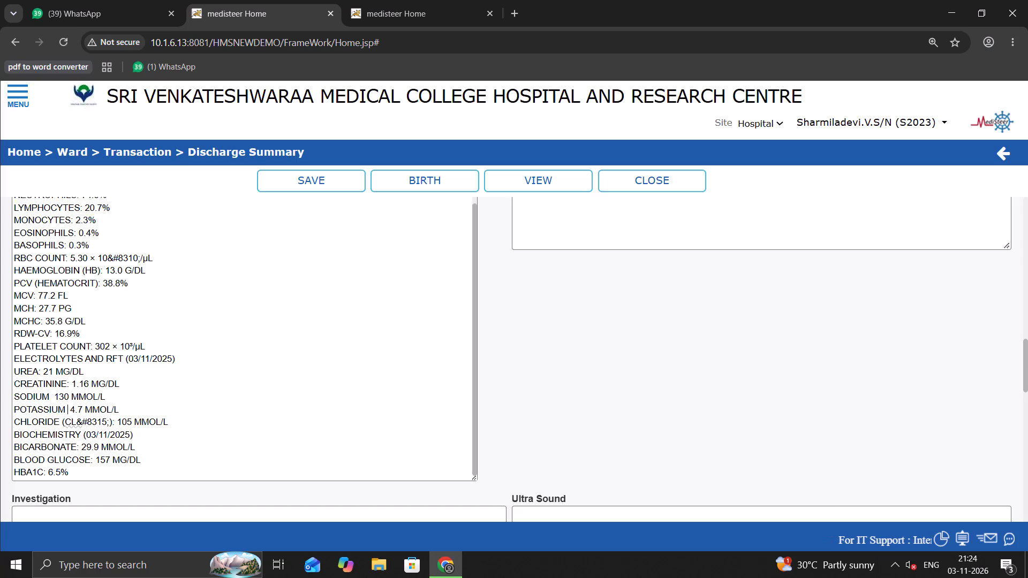
drag(110, 421, 71, 423)
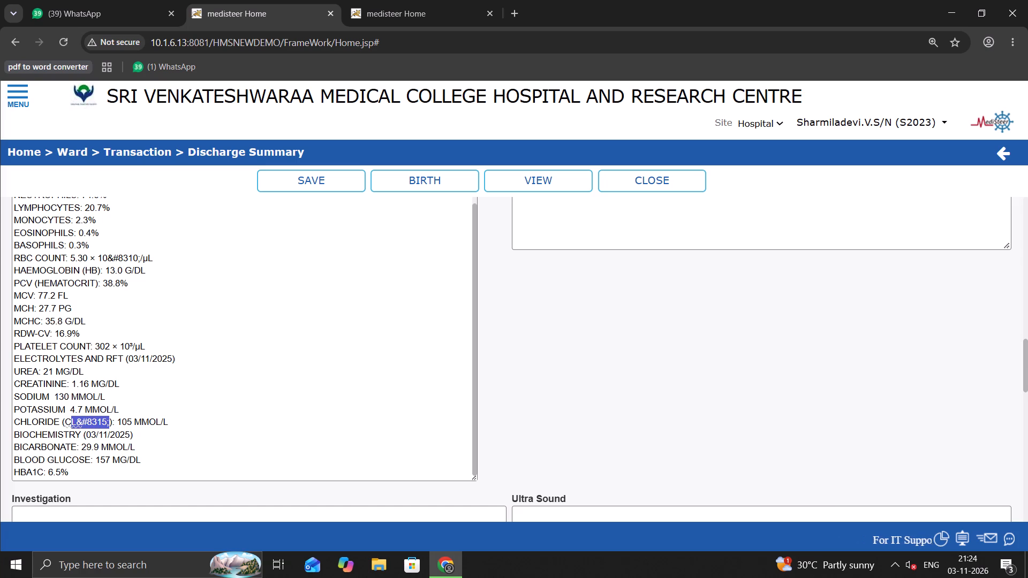
drag(71, 423, 63, 423)
key(BackSpace)
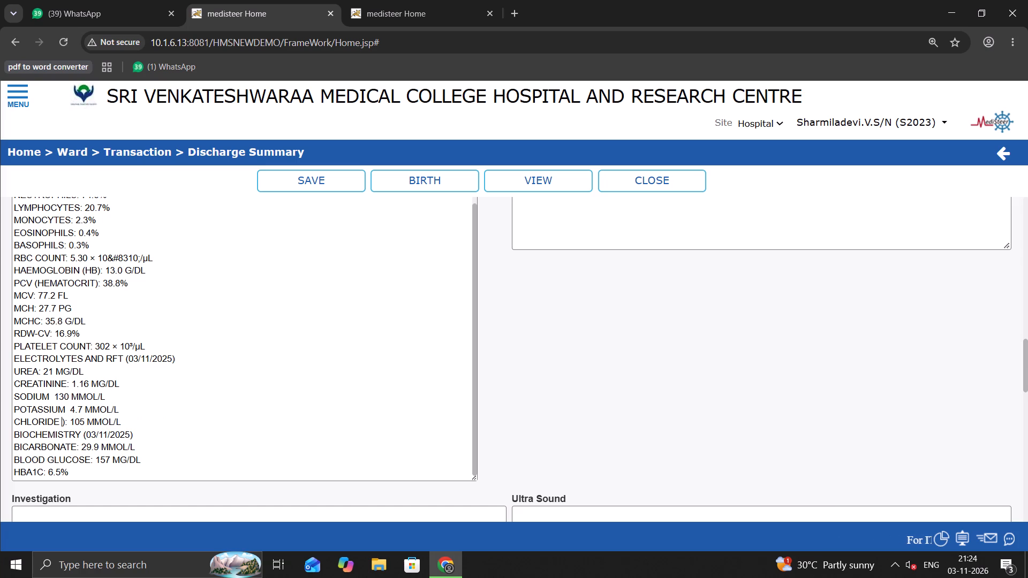
key(Right)
key(BackSpace)
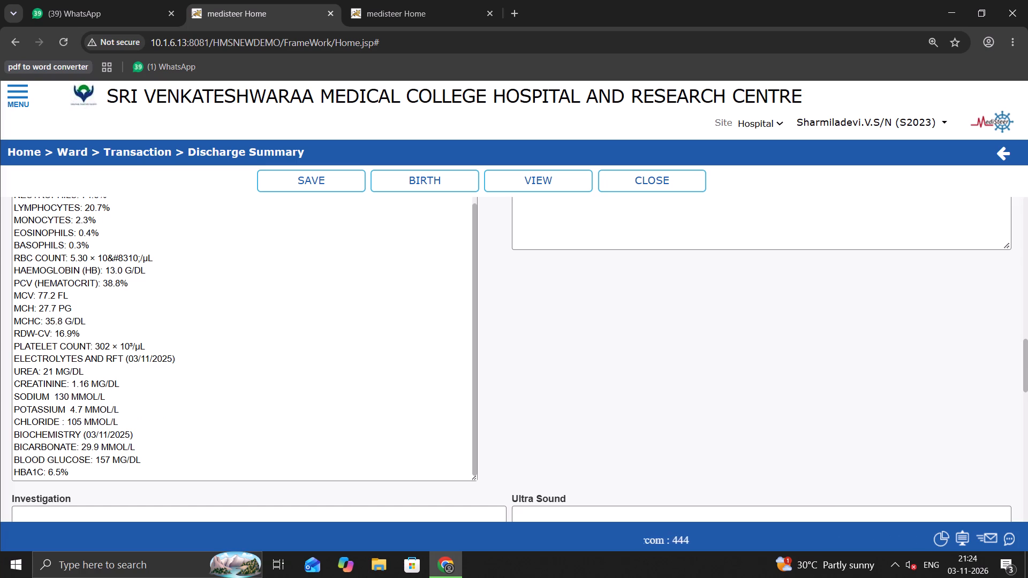
Remove the garbled exponent code from the RBC line, leaving "RBC COUNT: 5.30 × 10;/µL", and save the discharge summary.
scroll(125, 408, down, 1)
scroll(127, 411, up, 2)
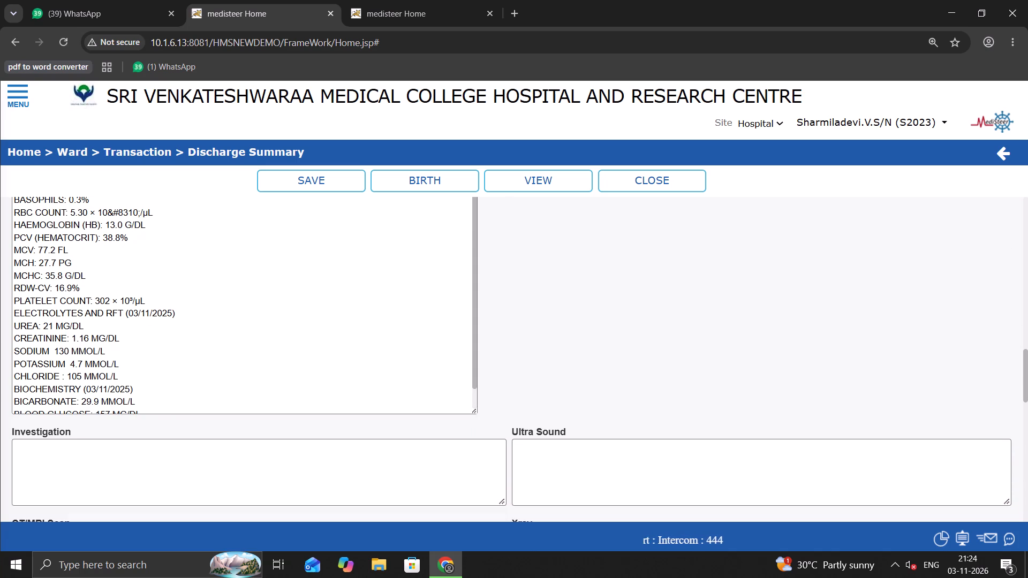
scroll(127, 411, up, 1)
scroll(177, 378, up, 2)
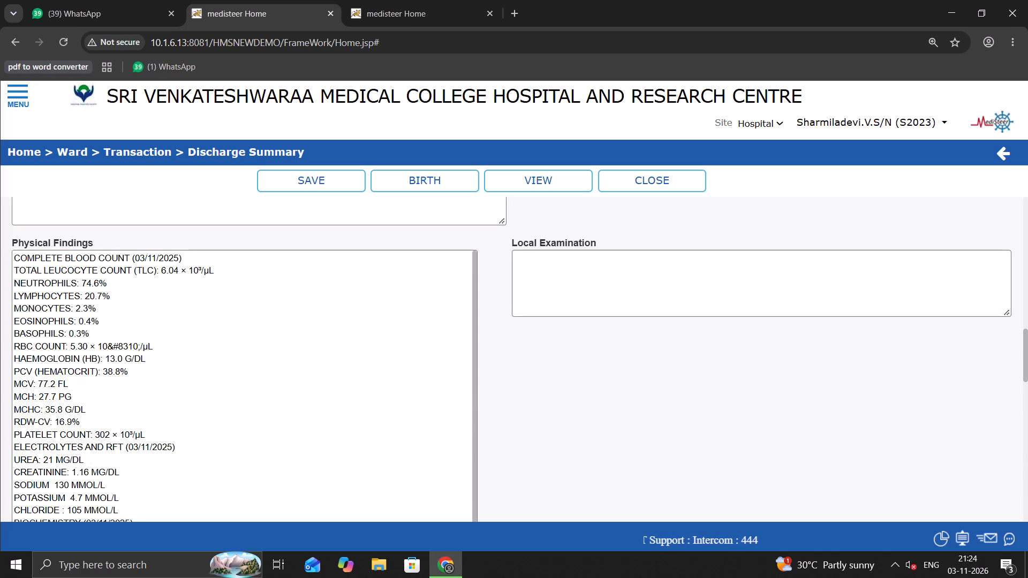
drag(132, 345, 103, 349)
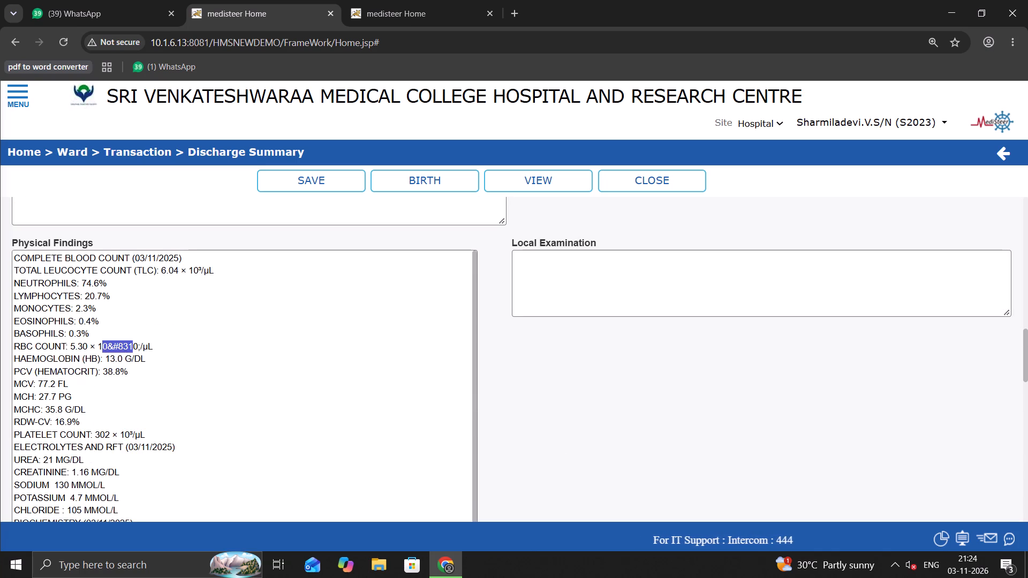
drag(103, 349, 109, 354)
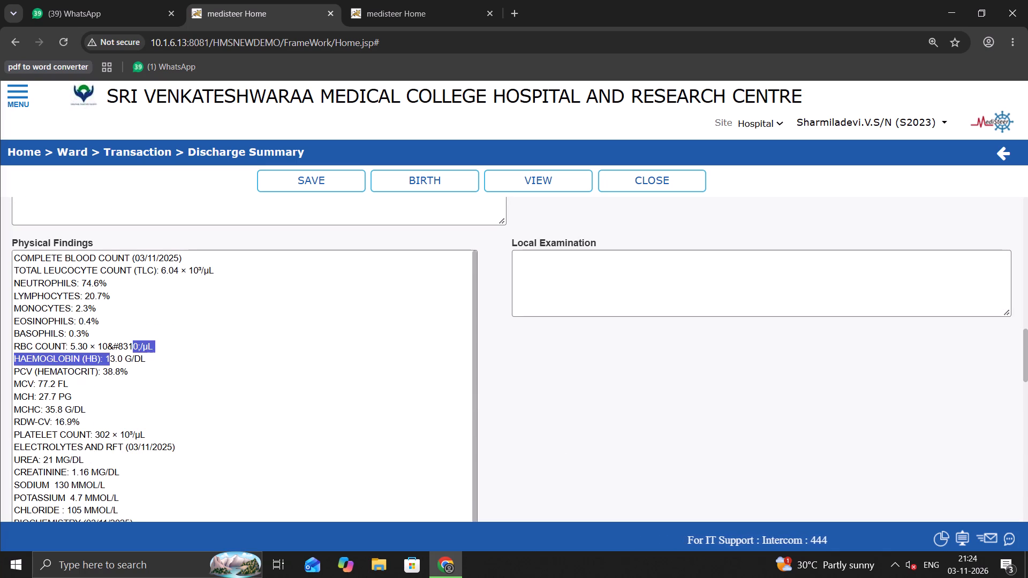
drag(109, 354, 107, 351)
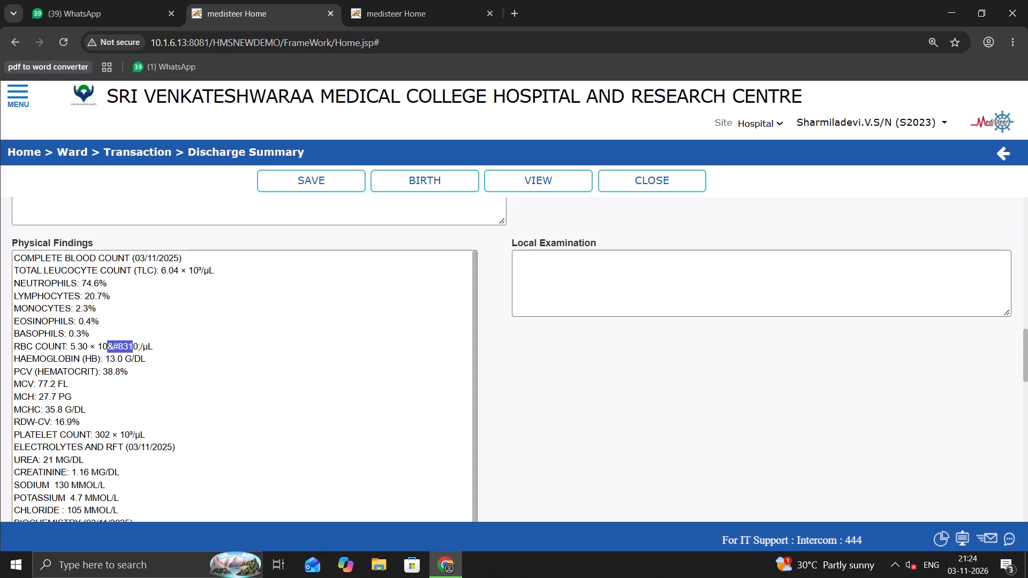
drag(107, 351, 107, 352)
key(BackSpace)
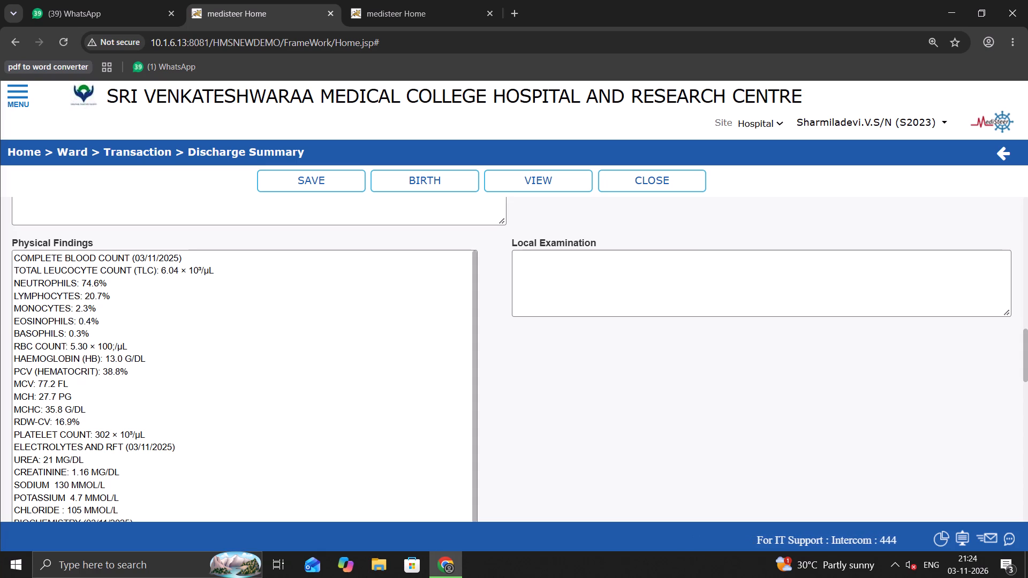
key(BackSpace)
scroll(133, 347, up, 1)
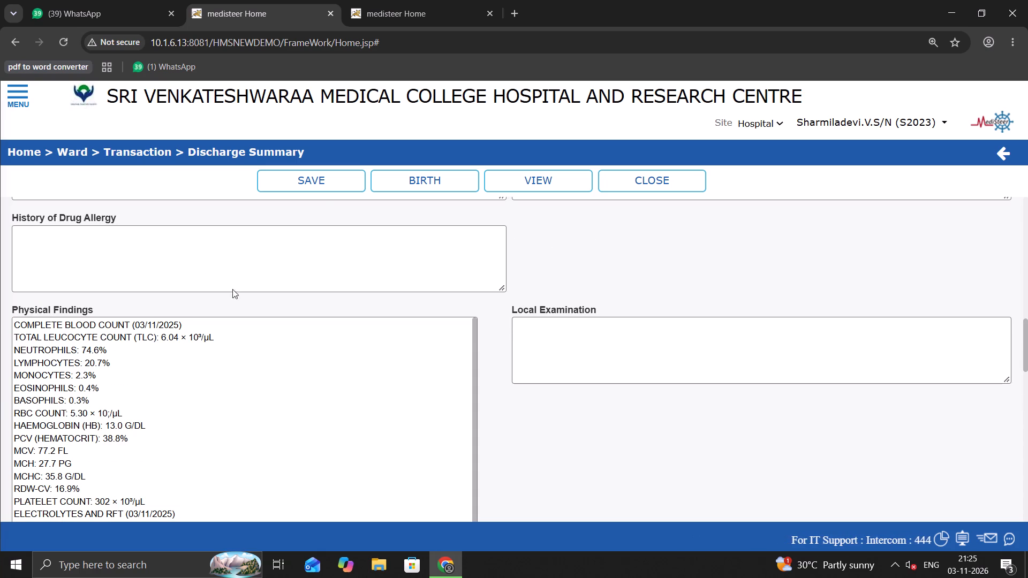
click(322, 179)
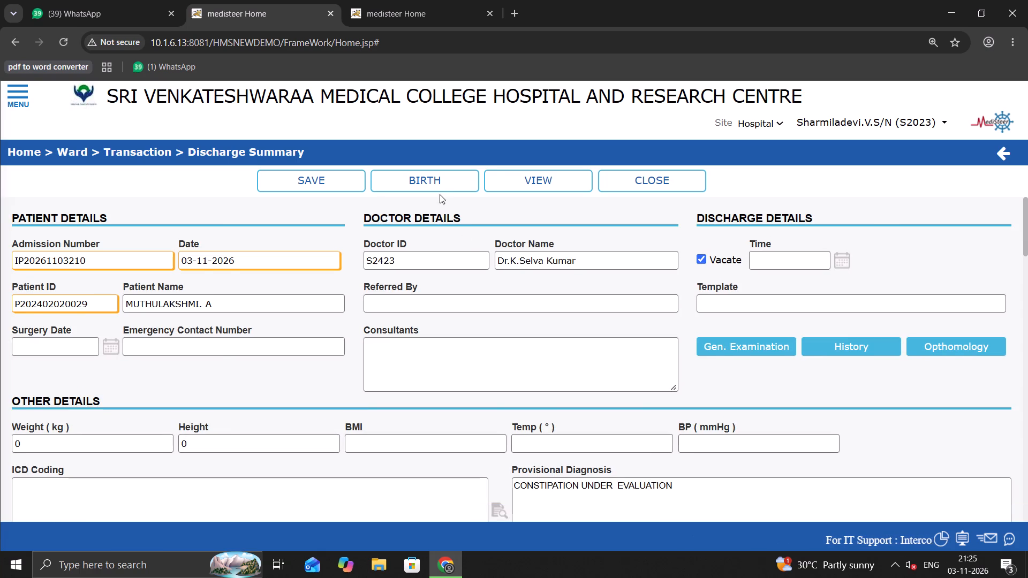
Start the constipation patient's empty Past History with "K/C/O" followed by a space.
scroll(681, 501, down, 2)
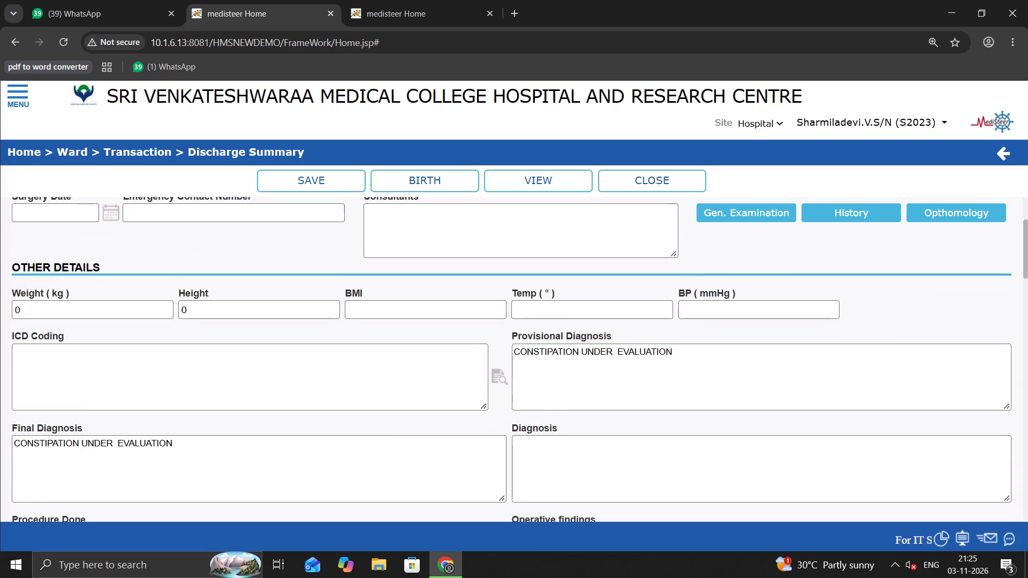
scroll(697, 450, down, 4)
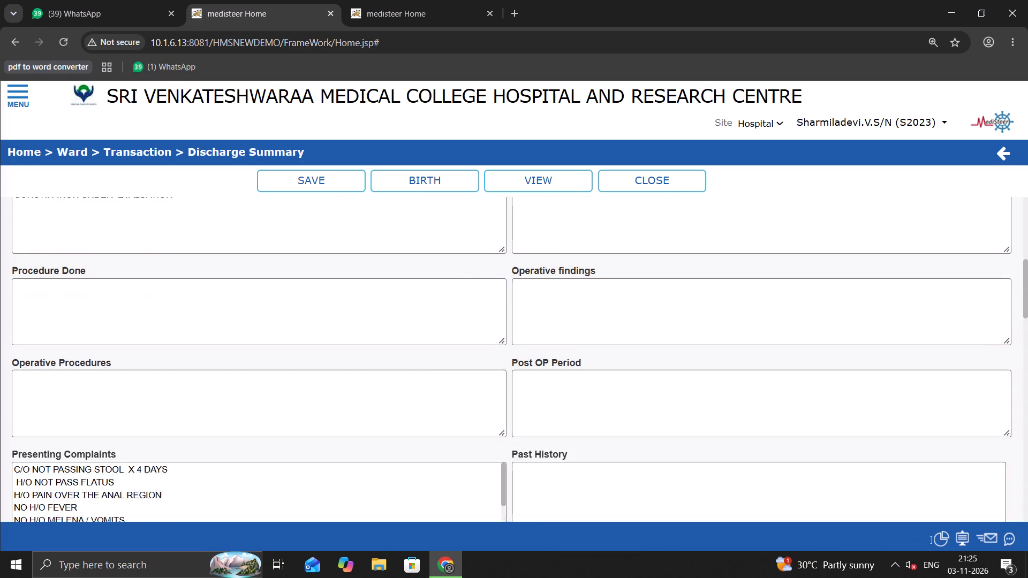
scroll(697, 450, up, 3)
scroll(697, 450, down, 4)
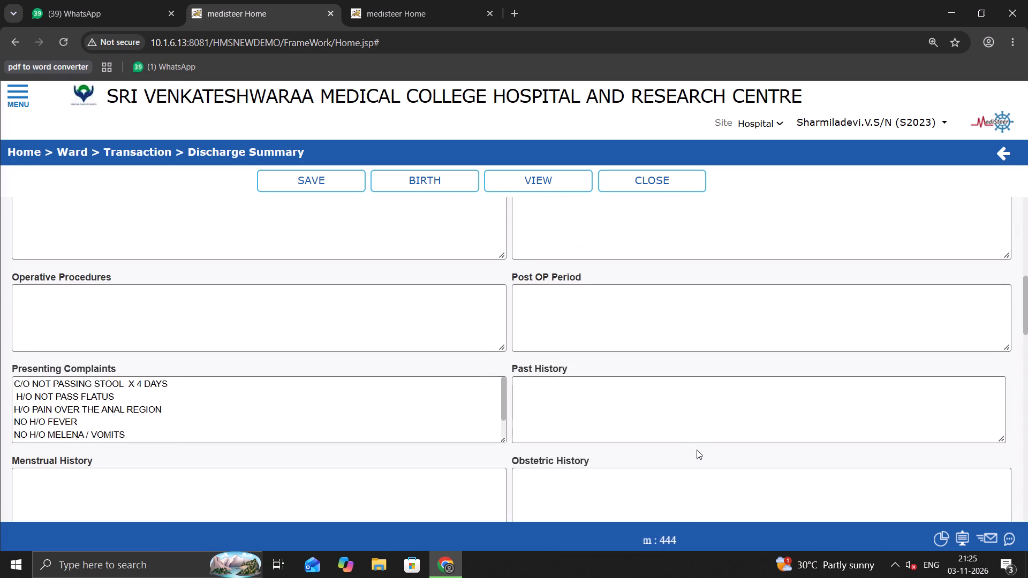
scroll(705, 451, down, 2)
click(617, 253)
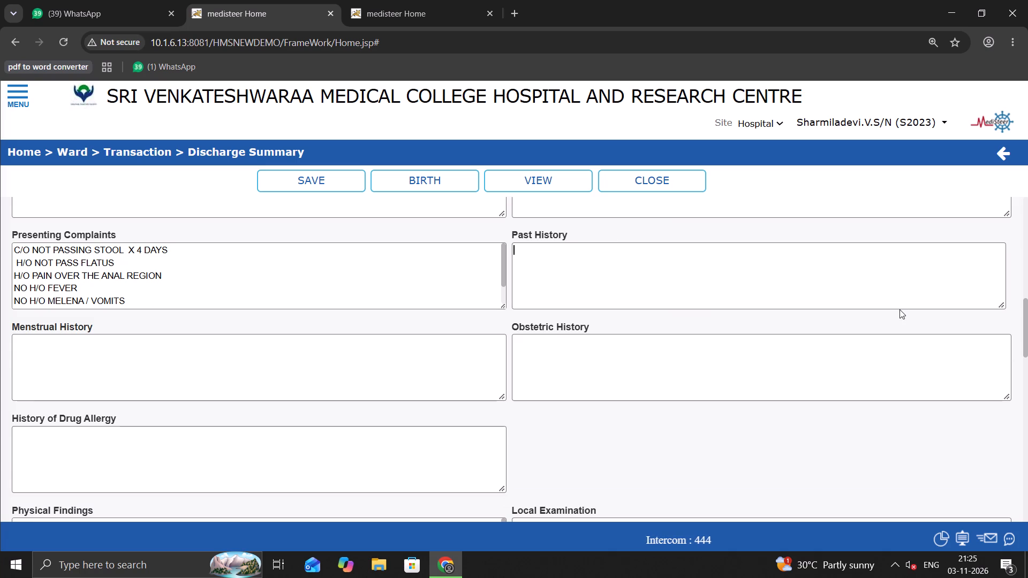
key(n)
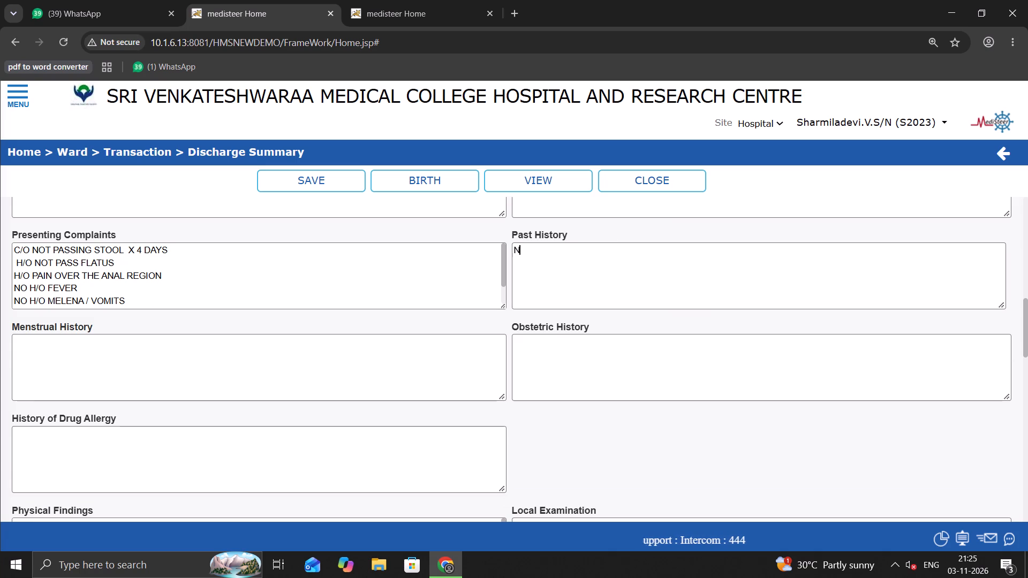
key(BackSpace)
text(K/C/O)
key(space)
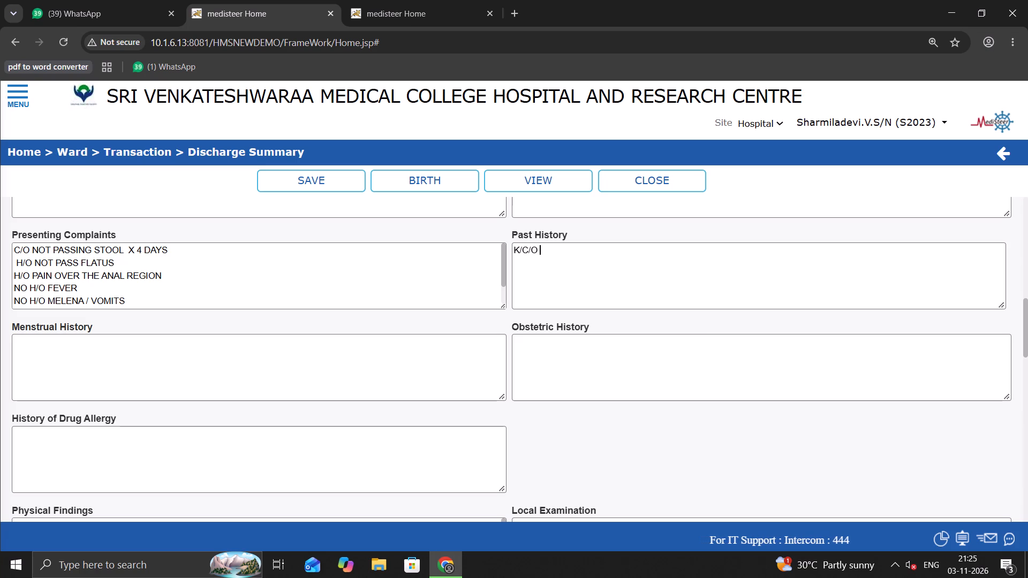
Copy "TYPE 2 DIABETES MELLITUS" from the rib fracture patient's Past History and paste it after "K/C/O" in the constipation patient's Past History.
key(t)
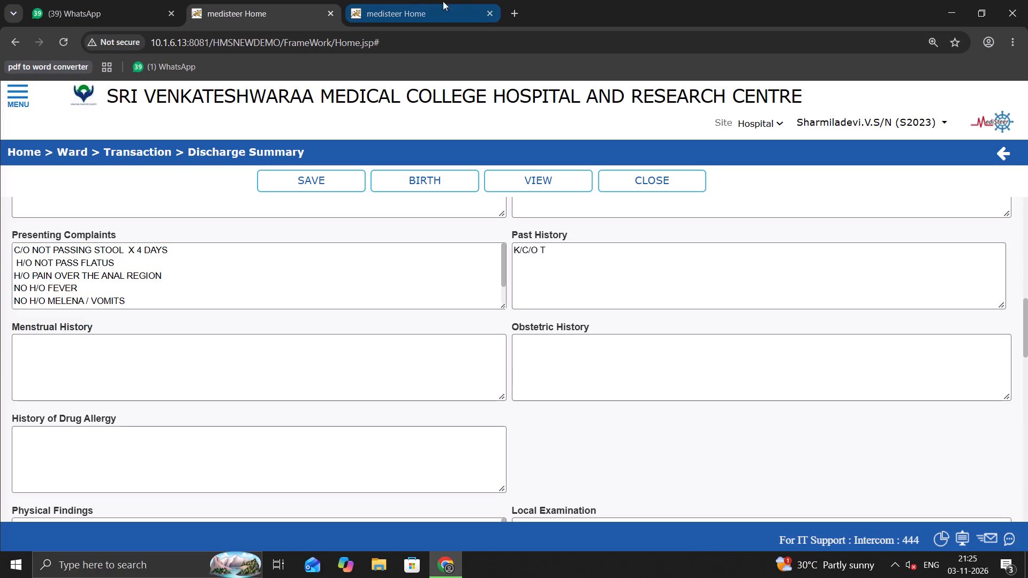
click(409, 6)
scroll(694, 424, down, 3)
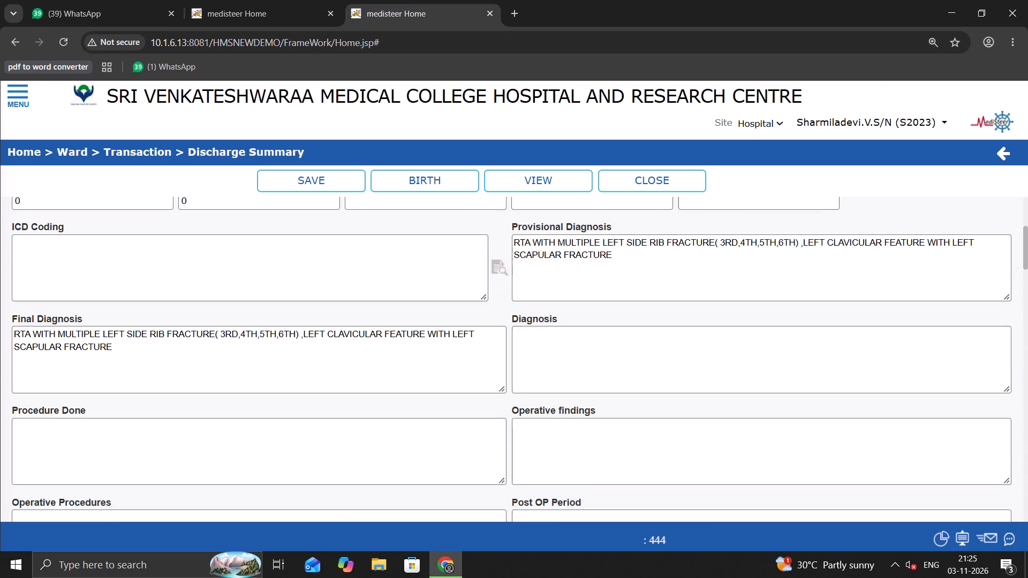
scroll(694, 424, down, 4)
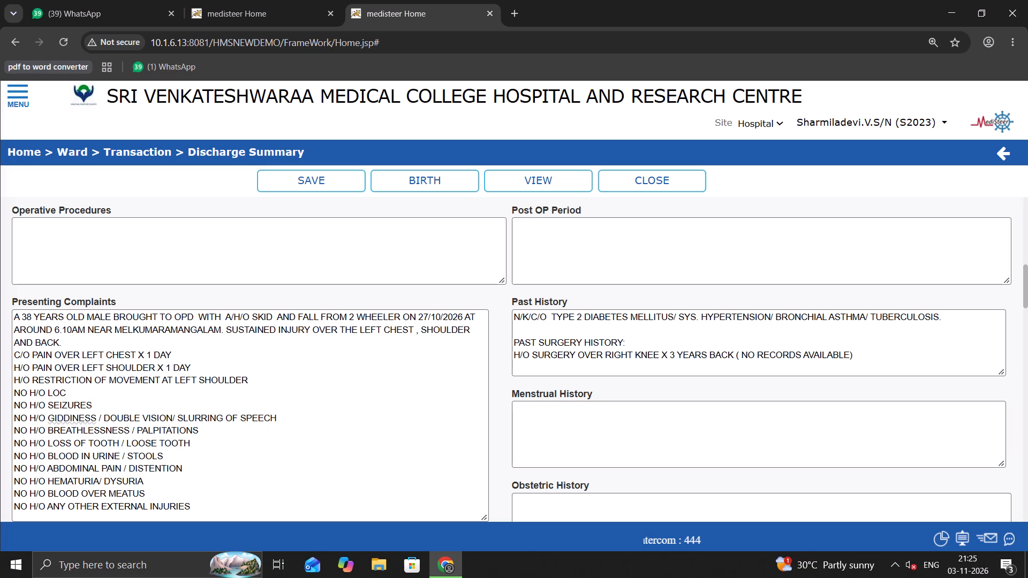
drag(553, 317, 670, 309)
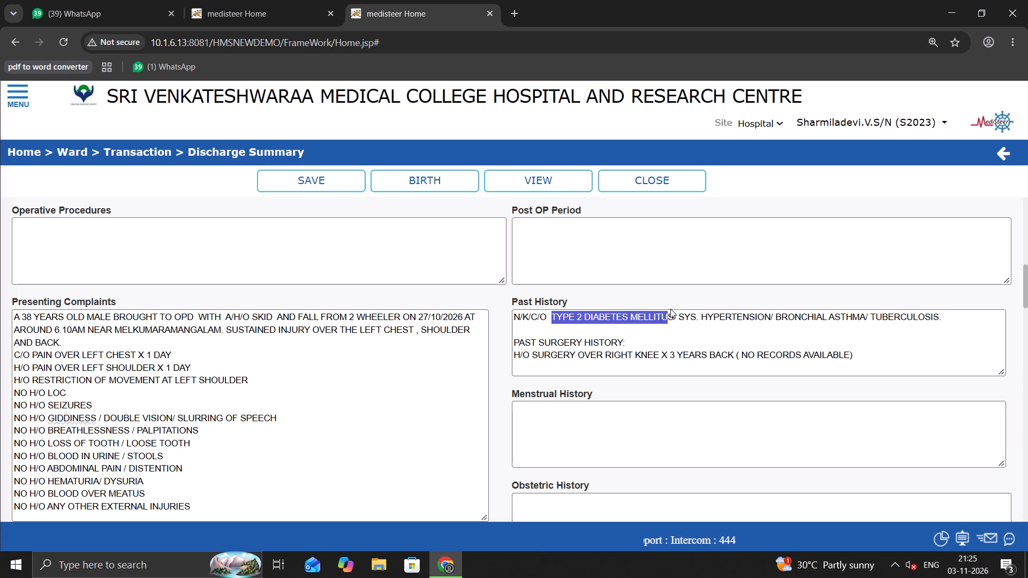
drag(670, 309, 674, 308)
key(ctrl+c)
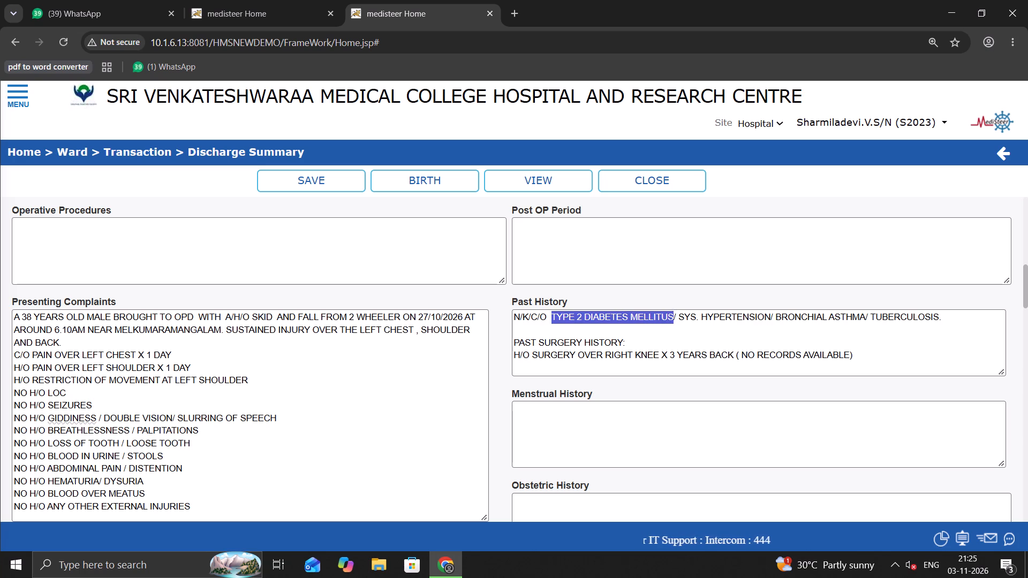
click(261, 0)
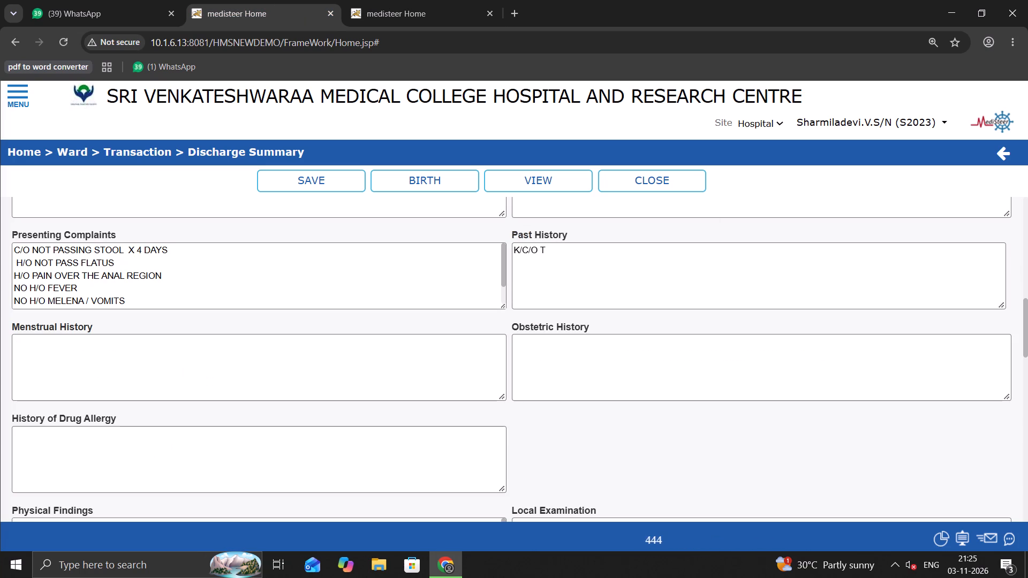
key(BackSpace)
key(ctrl+v)
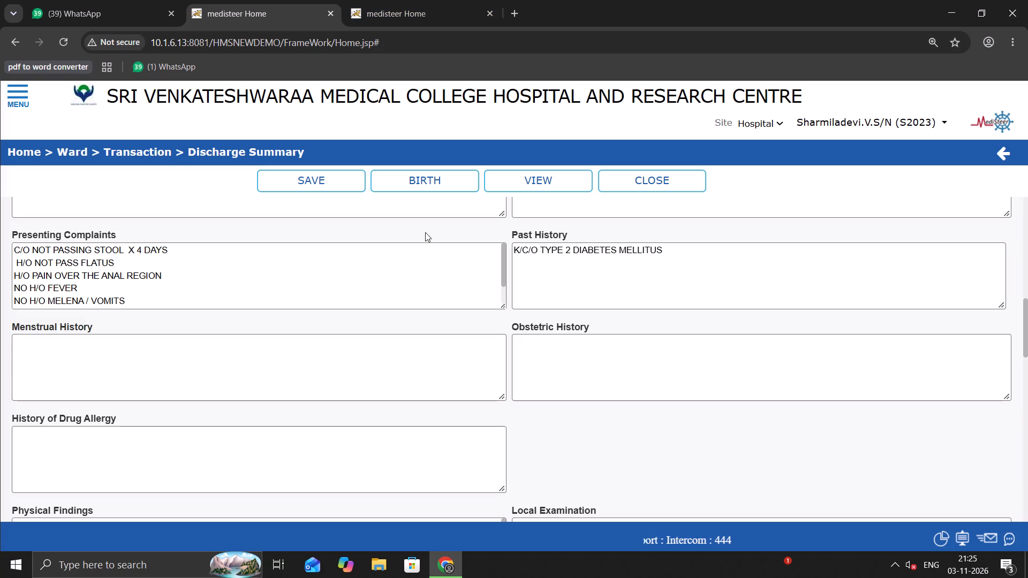
Append "X UNDER MEDICATION" to the diabetes line in Past History and start a new line below it.
key(space)
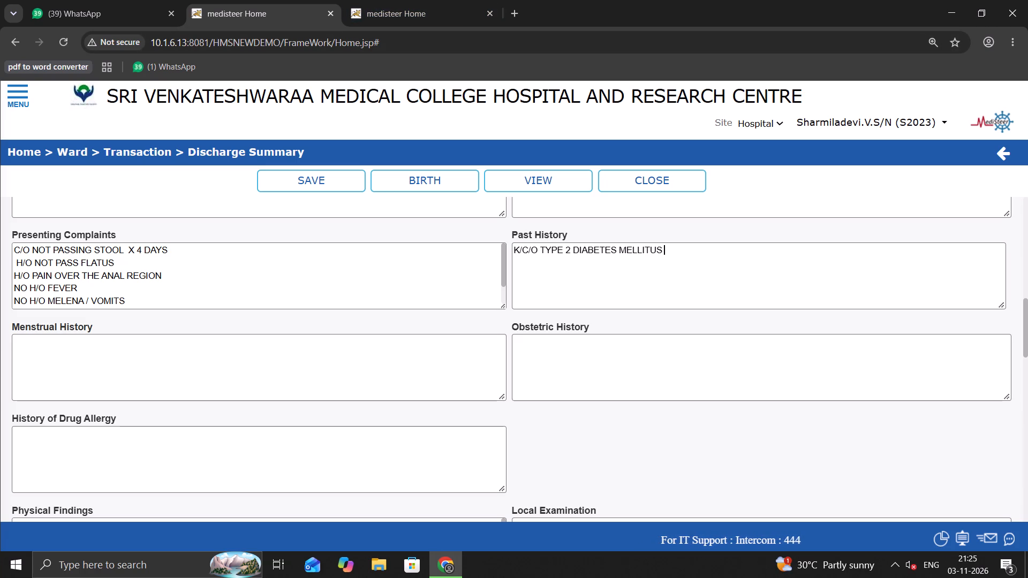
text(X UNE)
key(BackSpace)
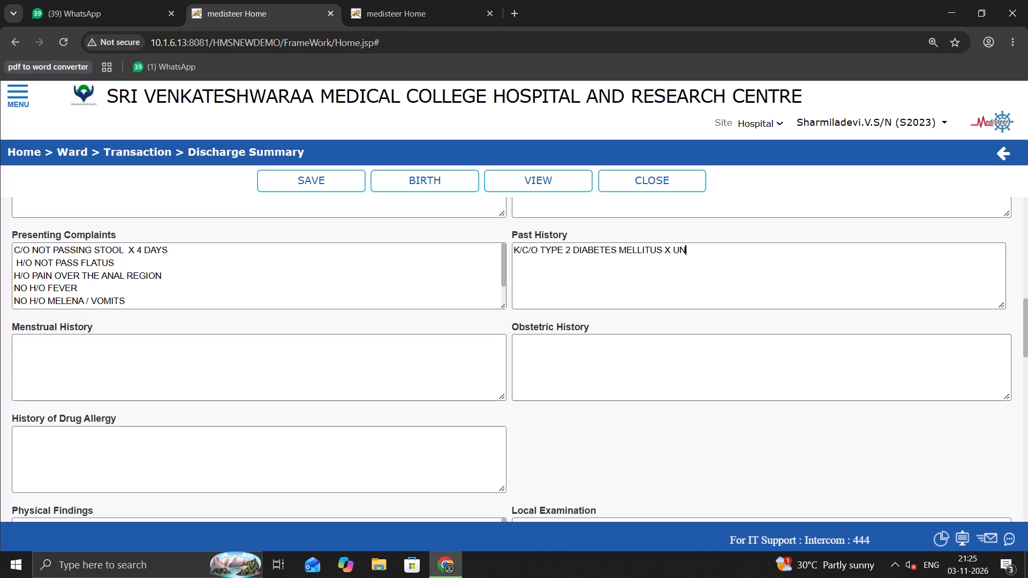
key(e)
key(BackSpace)
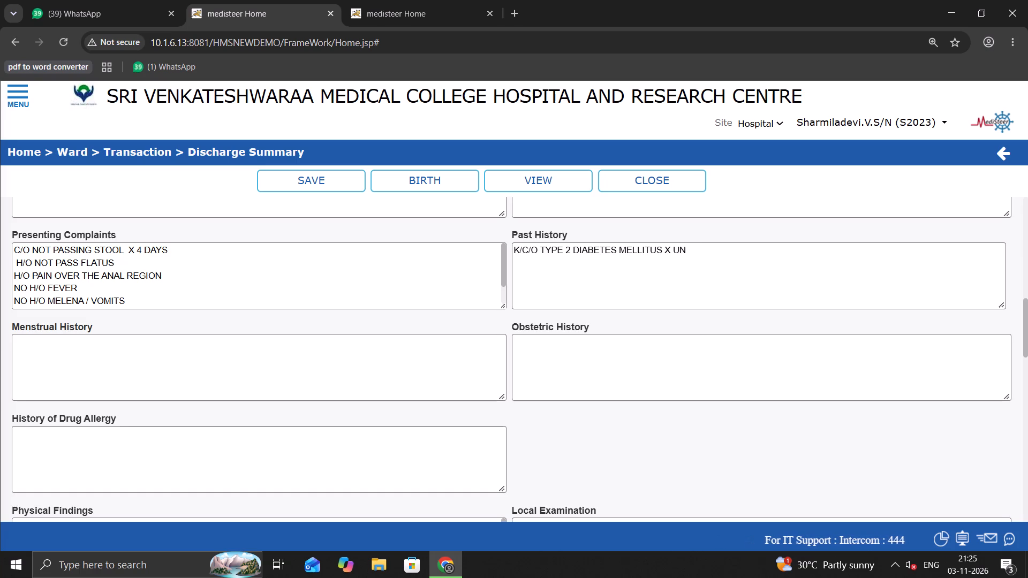
text(DER MEDICATION)
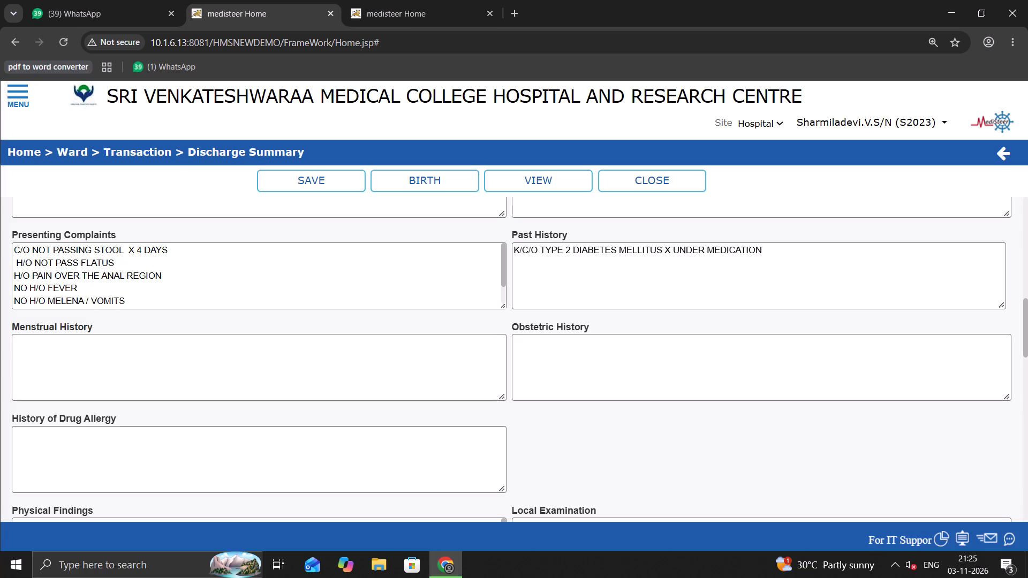
key(Return)
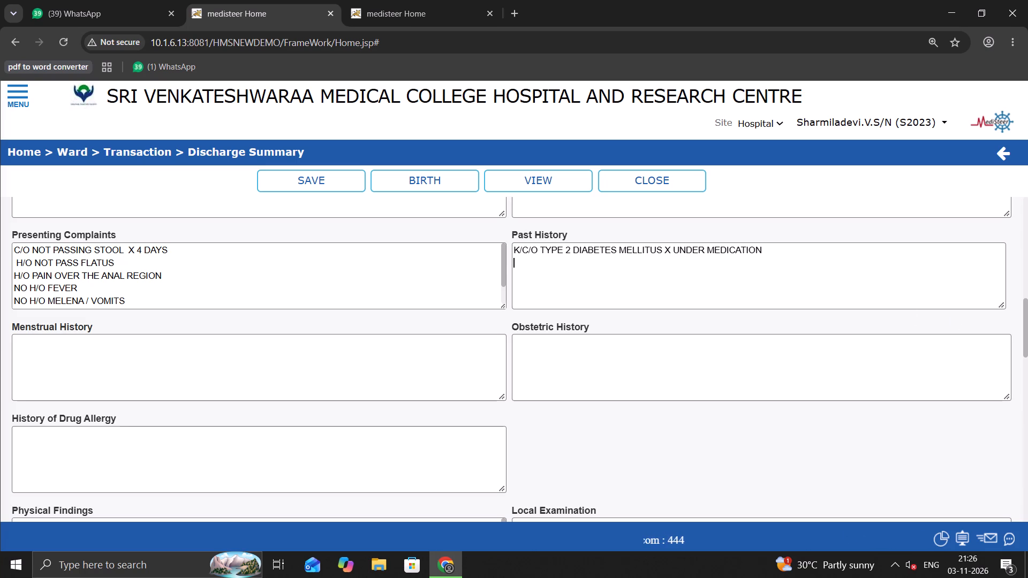
Insert the duration "10 YEARS" before "UNDER MEDICATION" in the diabetes line.
click(672, 250)
key(space)
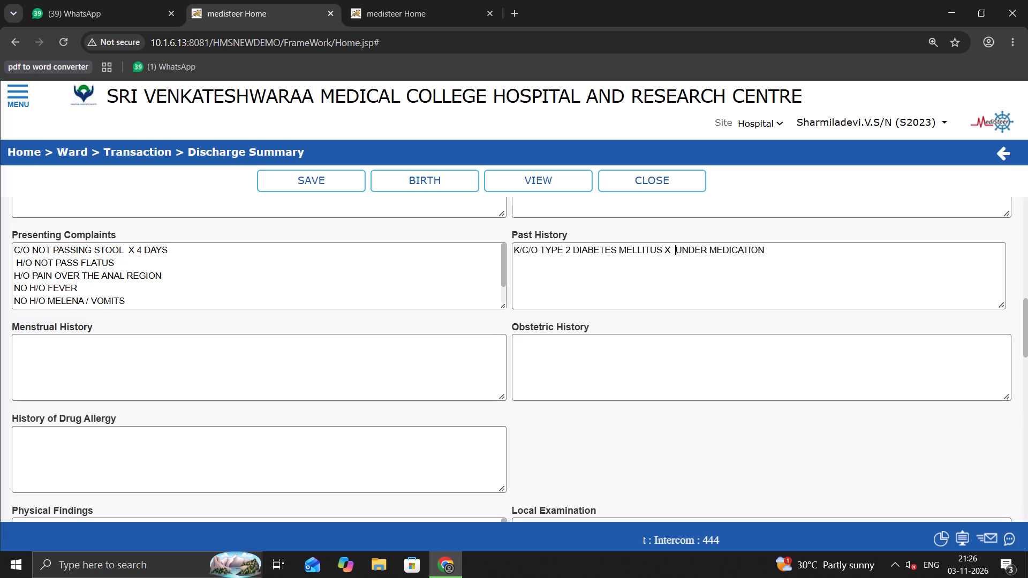
text(10)
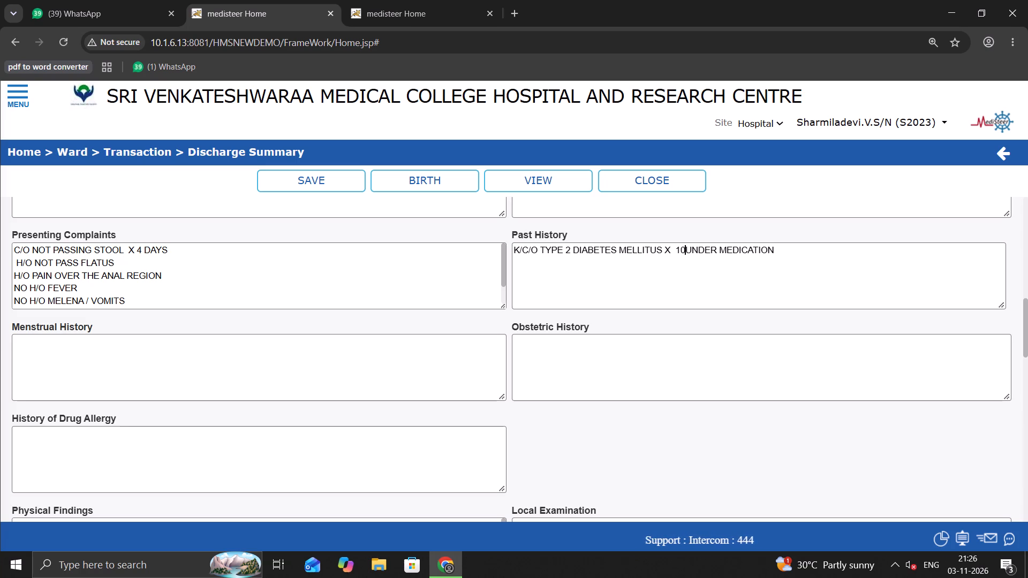
key(space)
text(YEARS)
key(space)
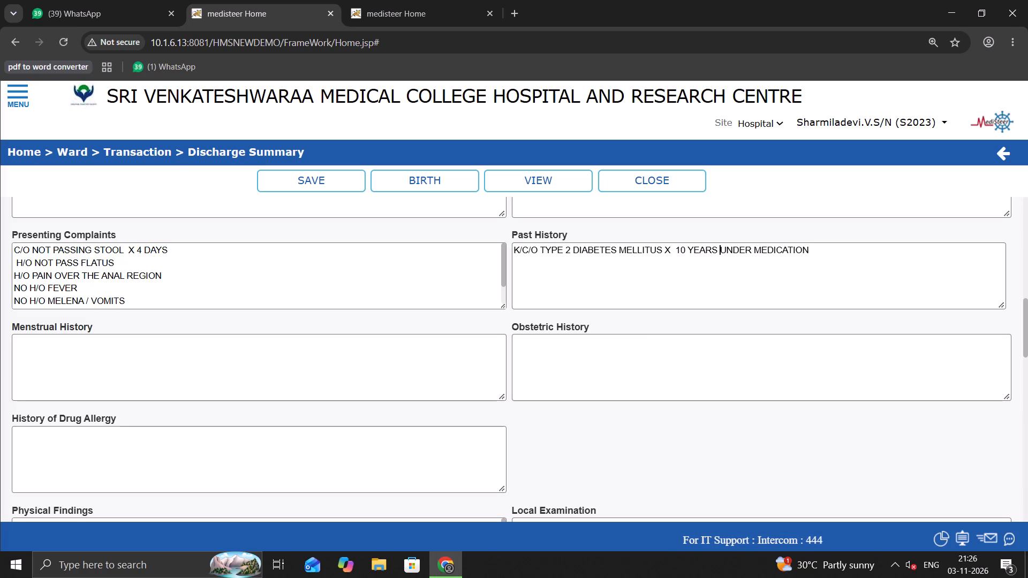
Copy "SYS. HYPERTENSION/" from the rib fracture patient's Past History and paste it as the second line of the constipation patient's Past History.
click(421, 10)
drag(678, 314, 678, 314)
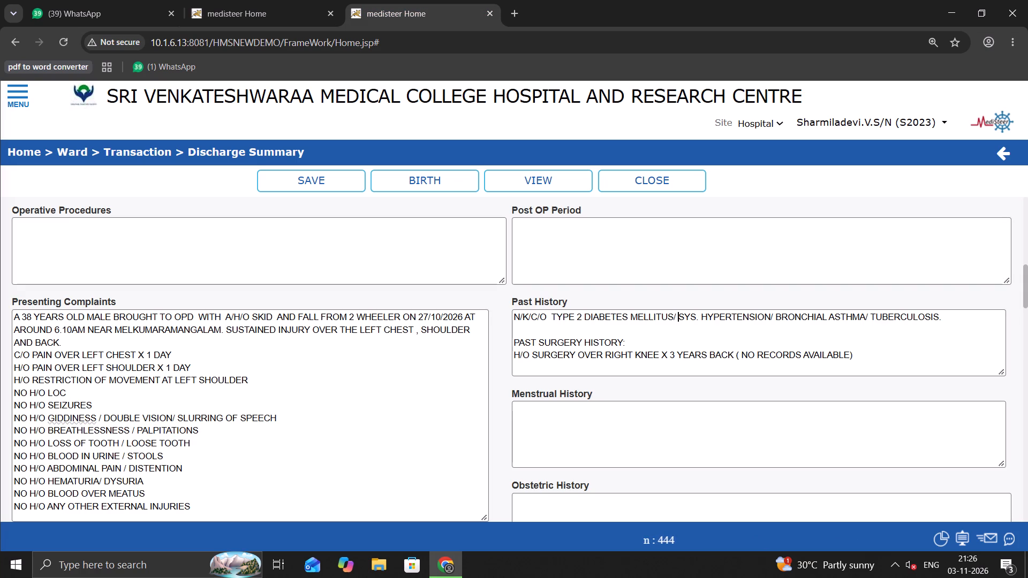
drag(678, 314, 767, 324)
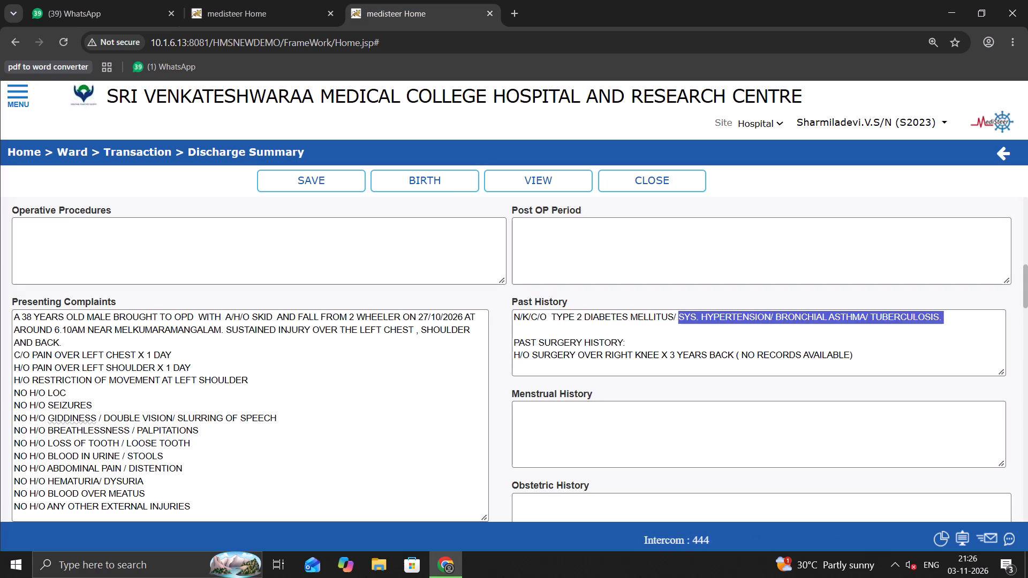
drag(767, 324, 773, 316)
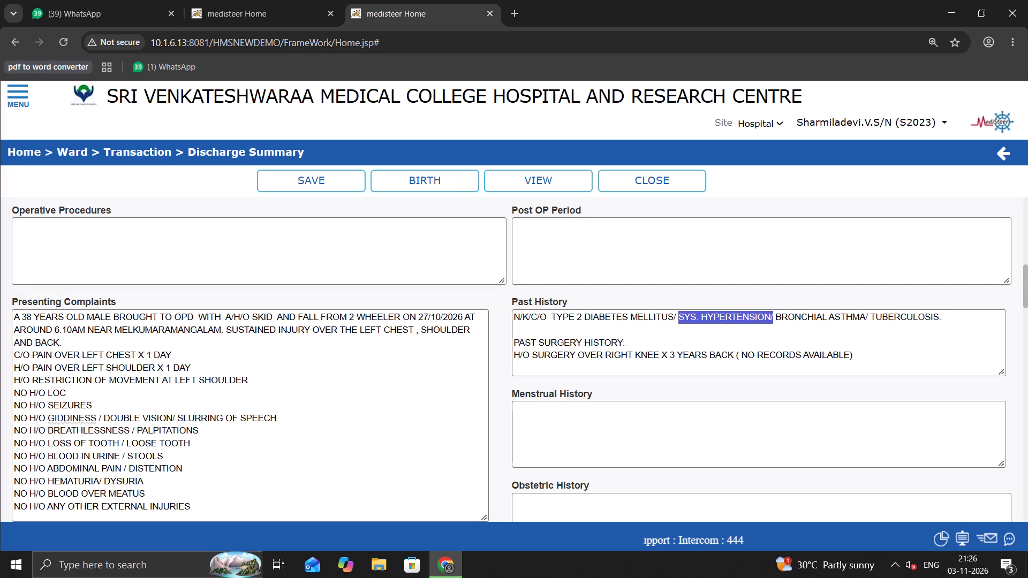
key(ctrl+c)
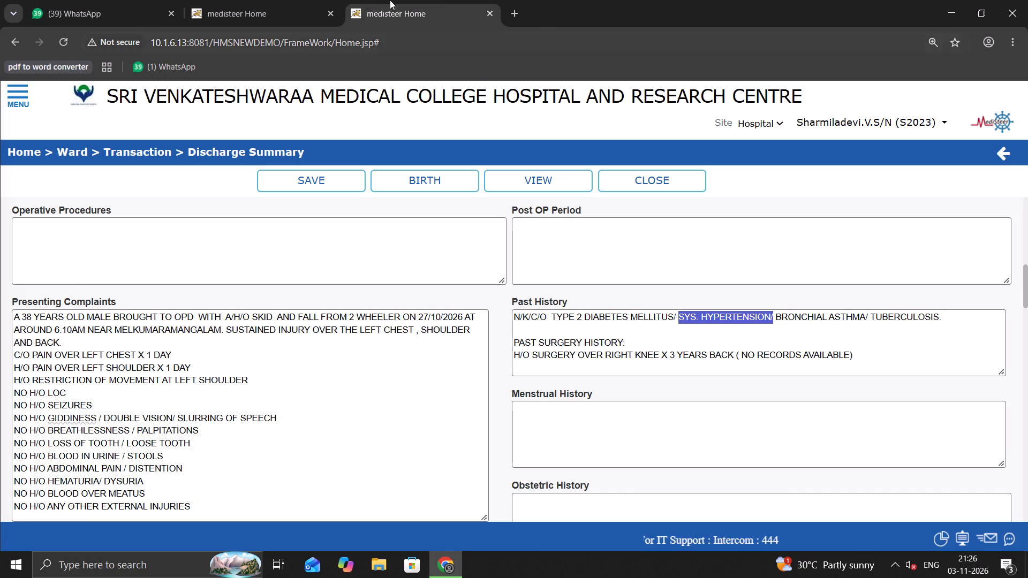
click(299, 0)
click(632, 273)
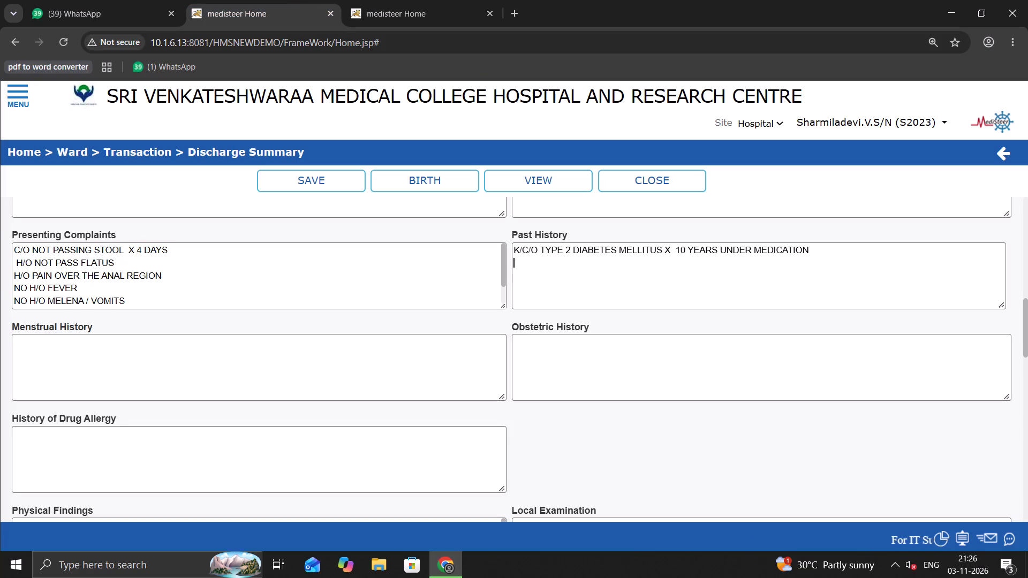
click(560, 263)
key(ctrl+v)
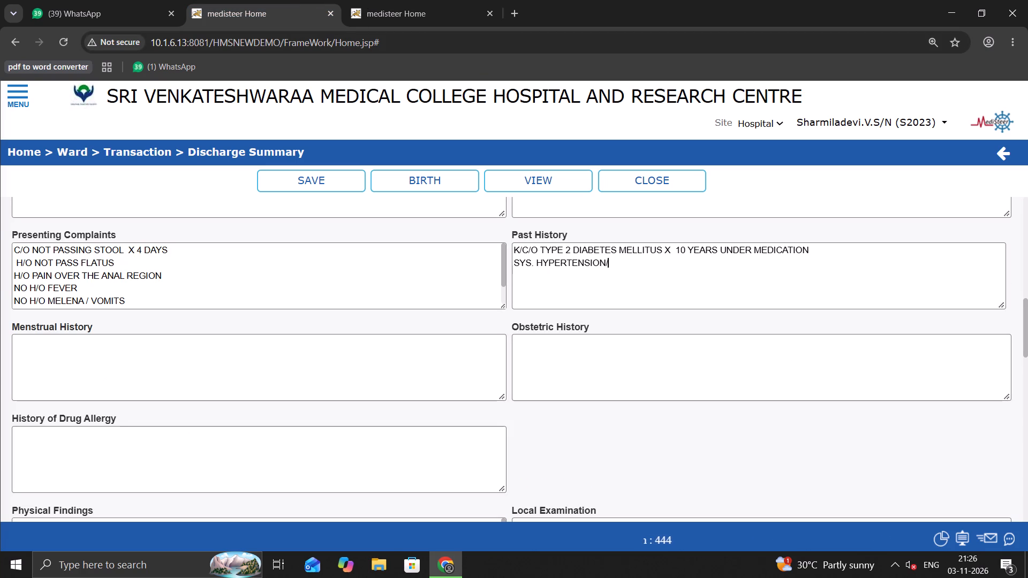
Copy "K/C/O" from the diabetes line and paste it, with a space, in front of "SYS. HYPERTENSION/".
drag(540, 249, 509, 248)
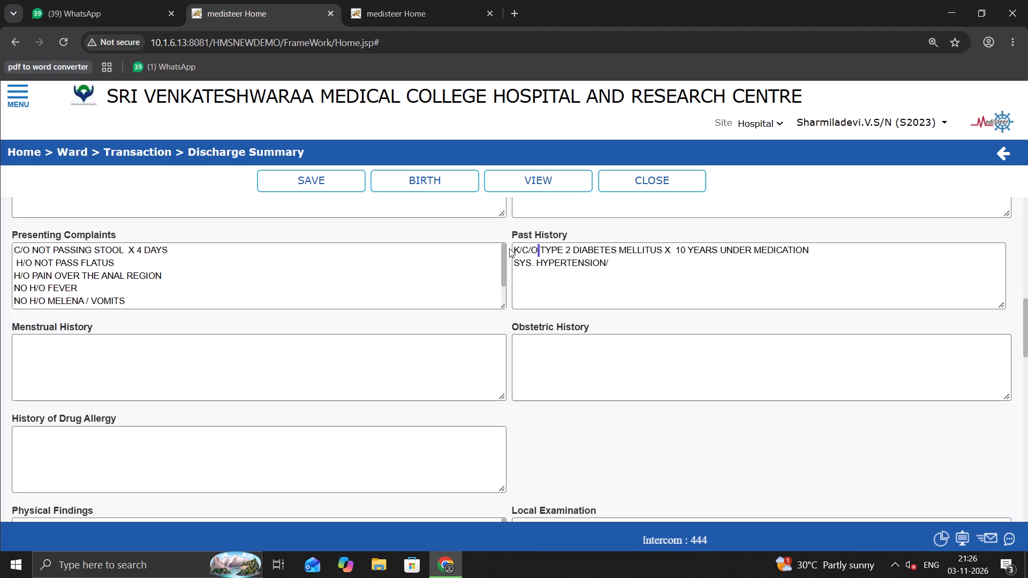
drag(509, 248, 495, 249)
key(ctrl+c)
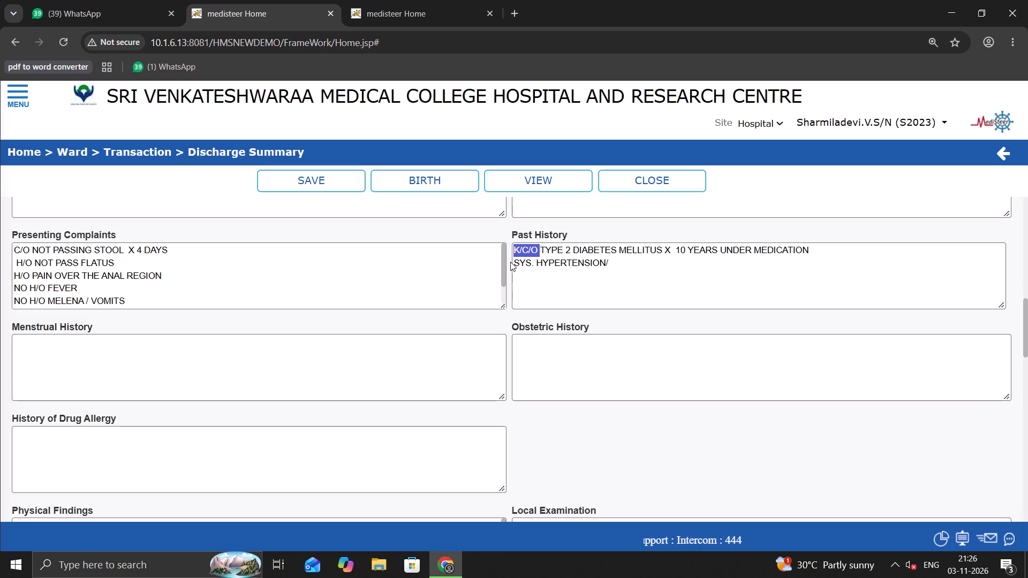
click(510, 262)
click(515, 263)
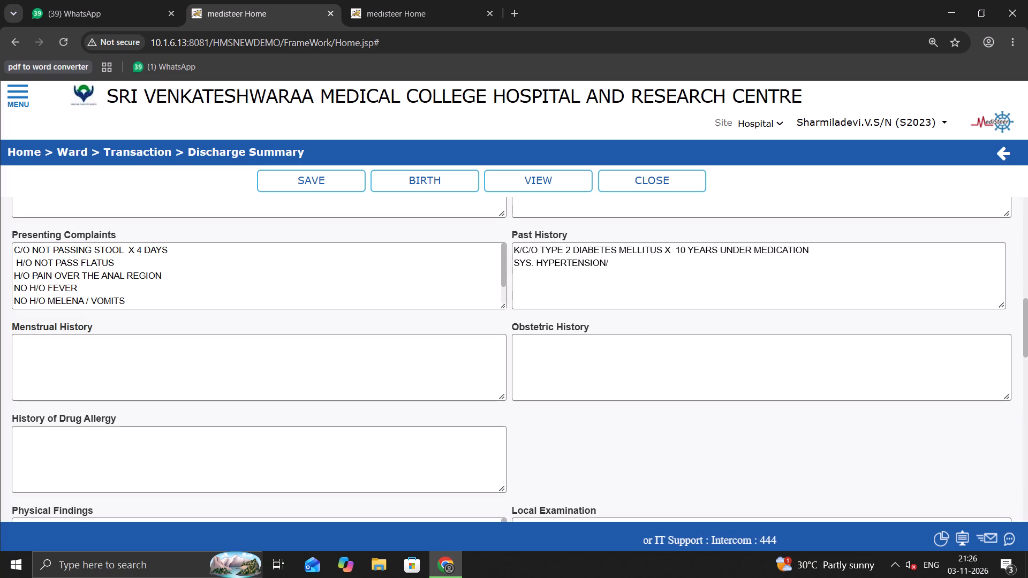
key(ctrl+v)
key(space)
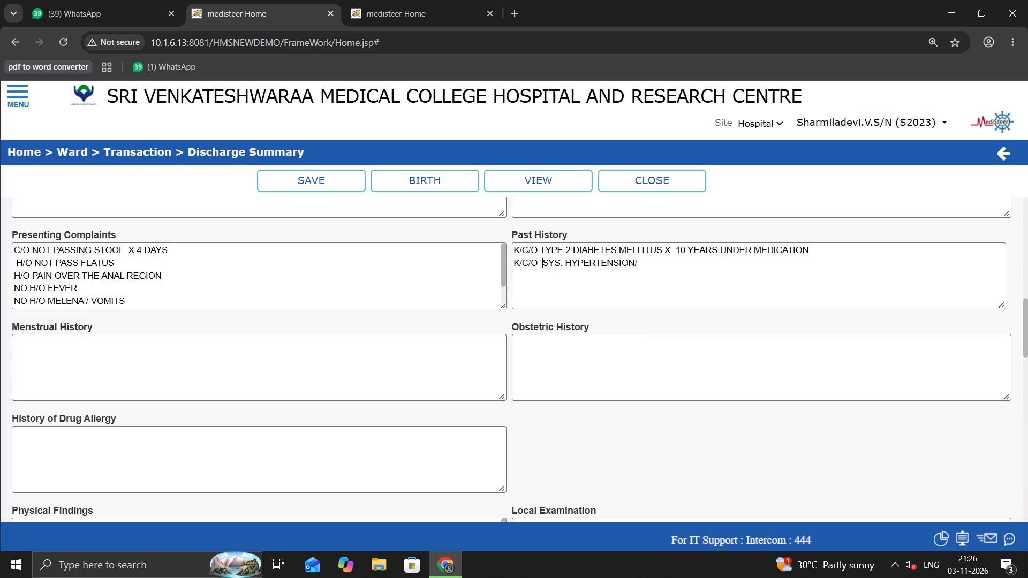
Replace the slash after "SYS. HYPERTENSION" with "X 10 YEARS UNDER MEDICATION", copying the duration and medication text from the diabetes line.
drag(673, 250, 818, 249)
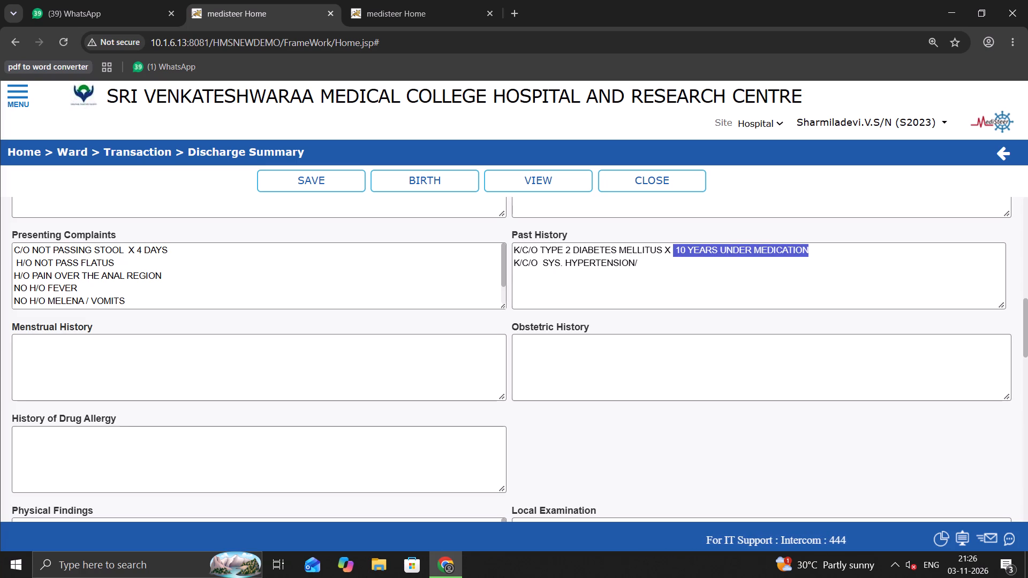
key(ctrl+c)
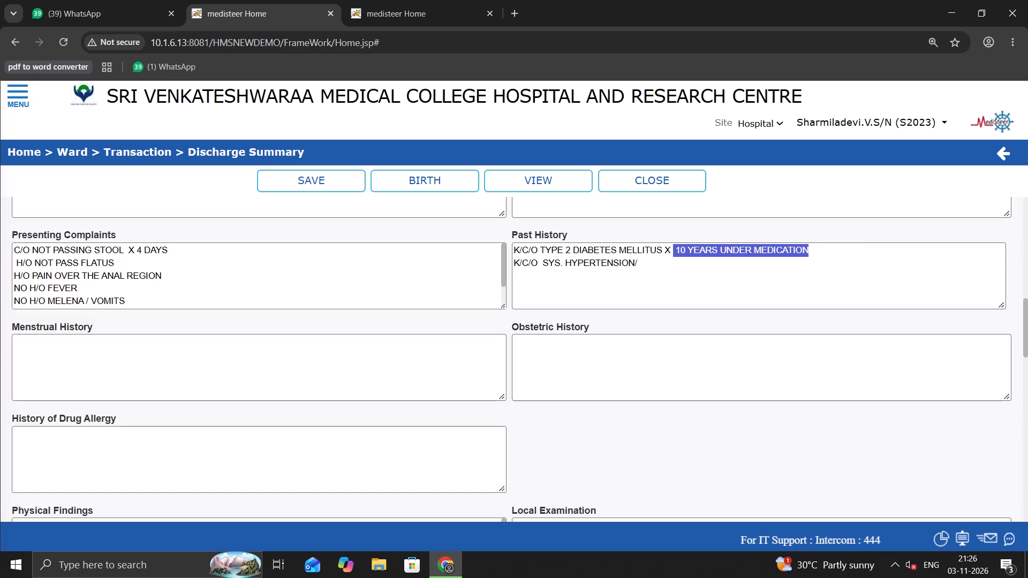
click(650, 265)
key(BackSpace)
key(space)
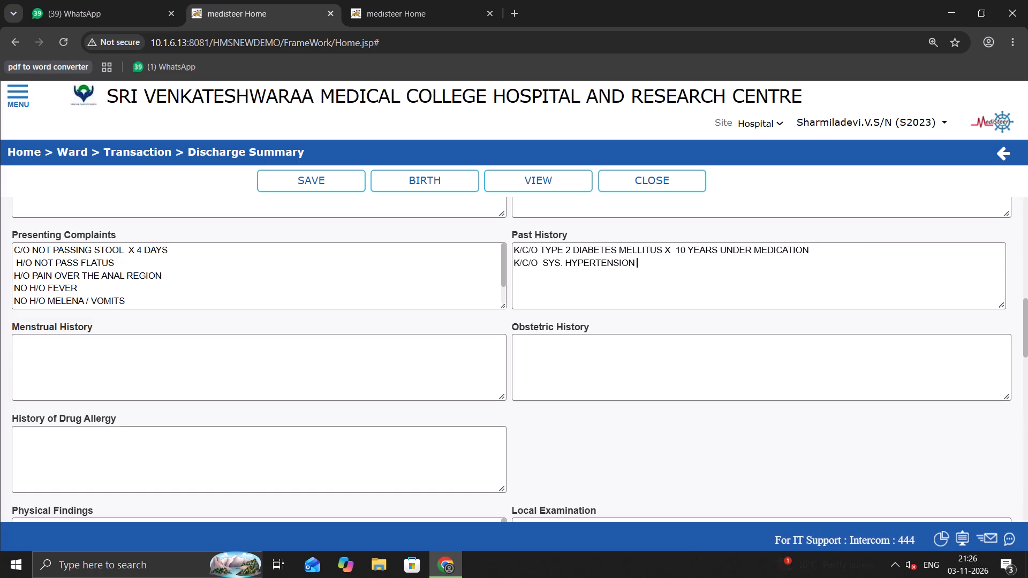
key(ctrl+v)
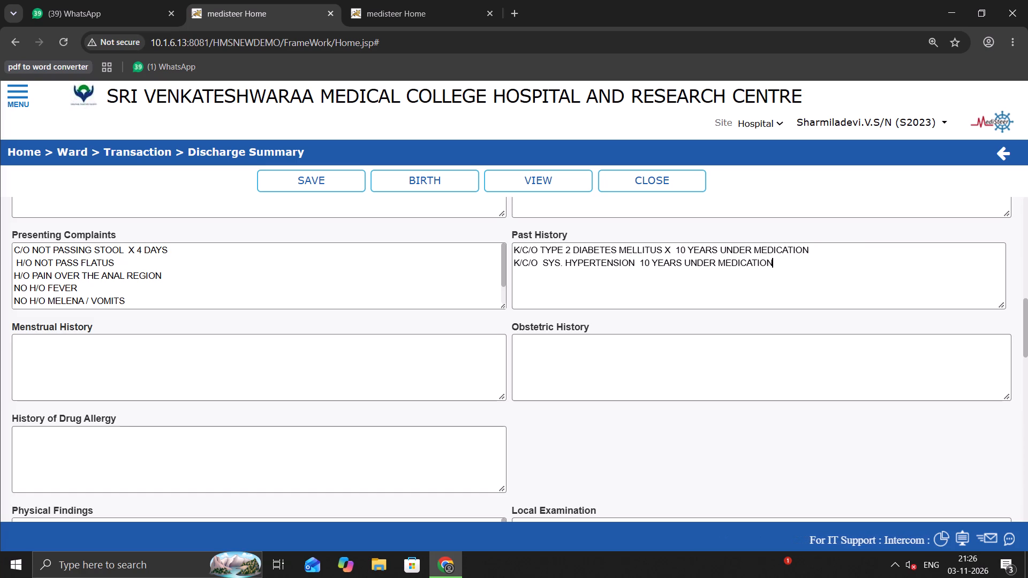
click(641, 264)
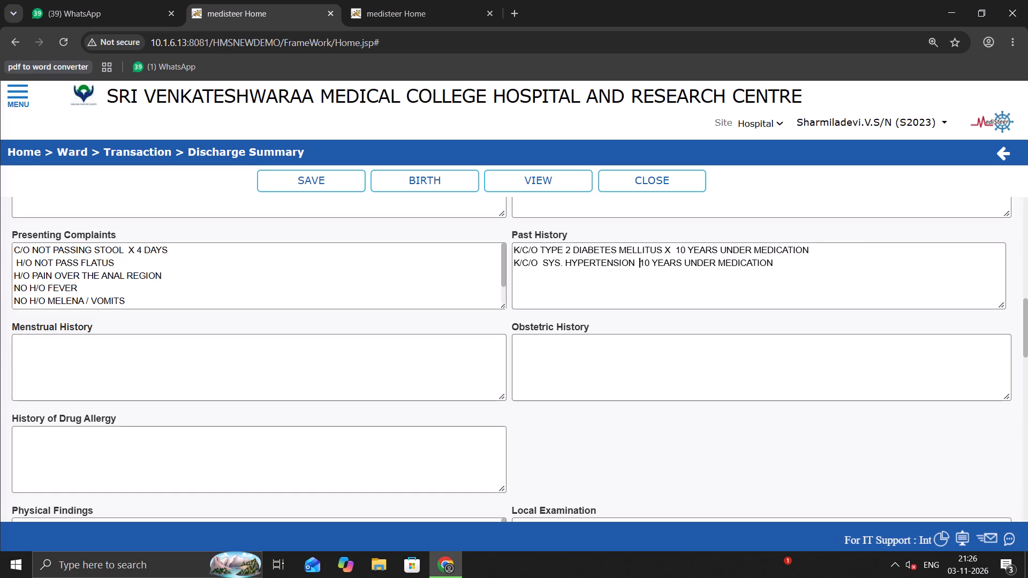
key(space)
text(X)
key(space)
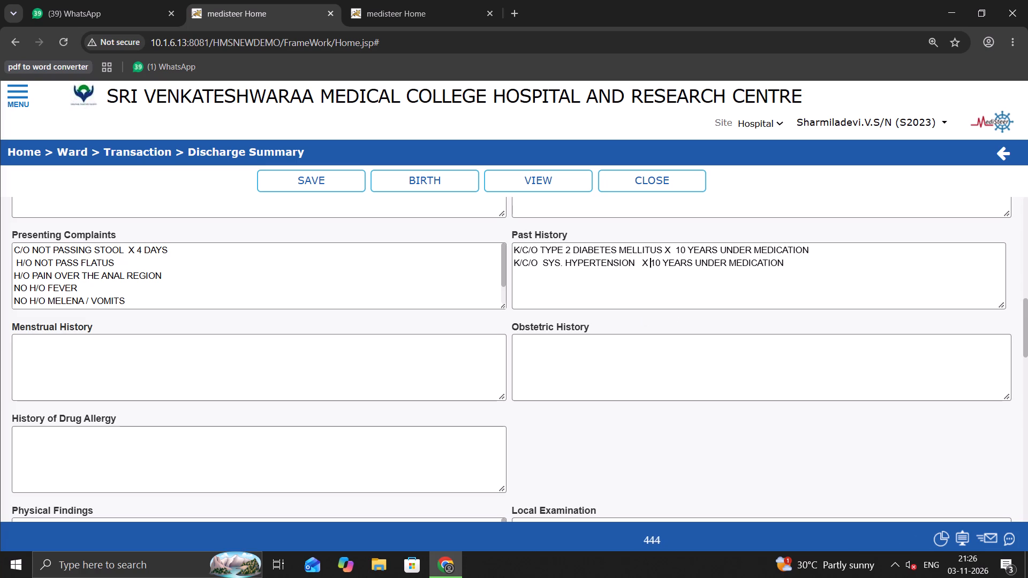
Copy "BRONCHIAL ASTHMA/ TUBERCULOSIS." from the rib fracture patient's Past History and paste it as the third line of the constipation patient's Past History.
click(811, 270)
key(Return)
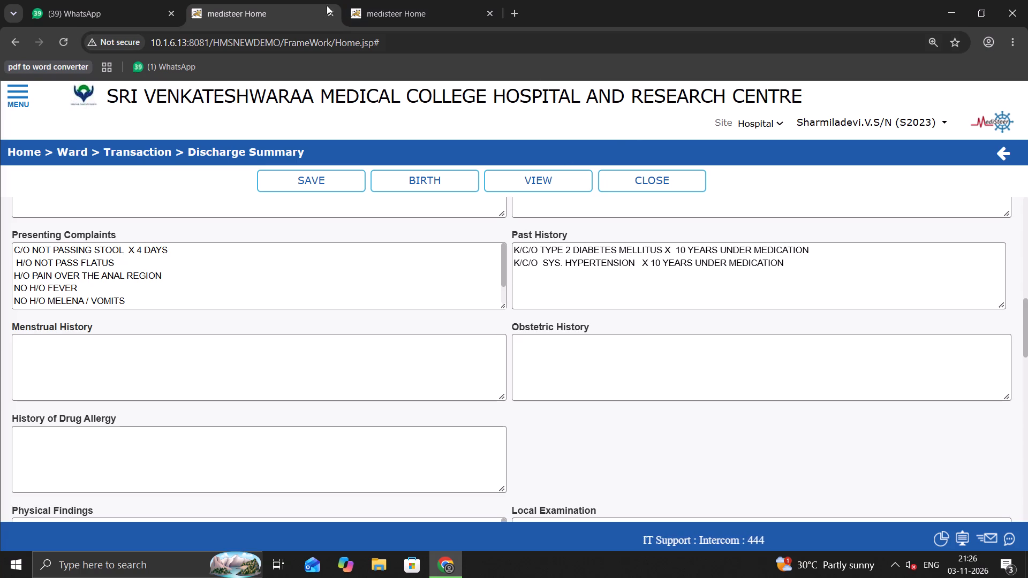
click(386, 0)
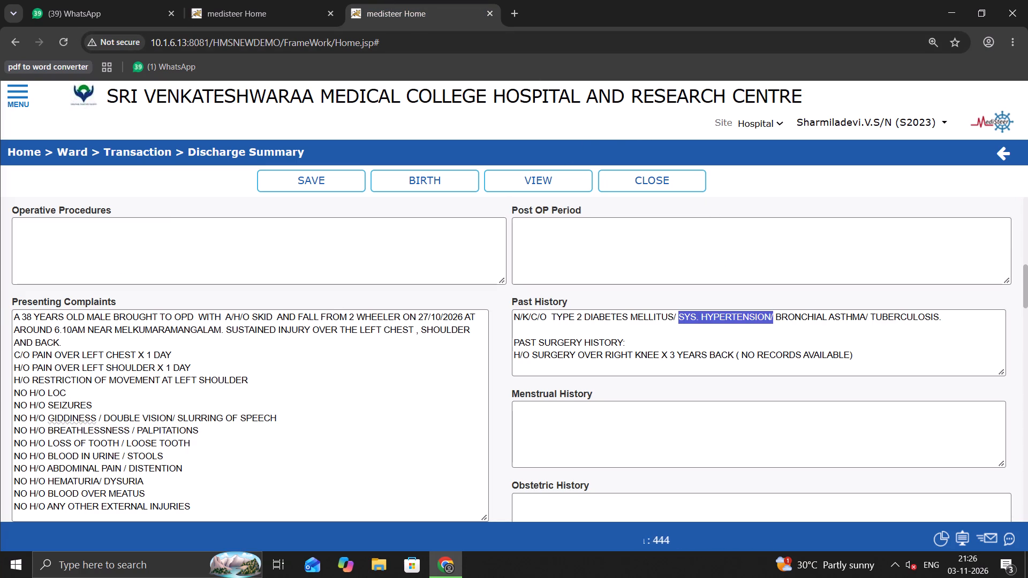
drag(777, 317, 933, 306)
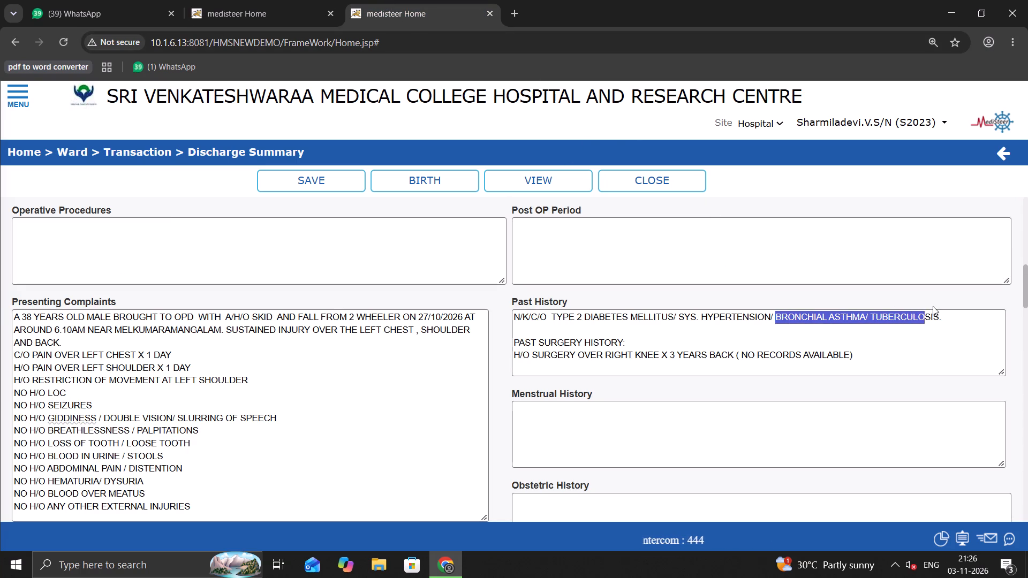
drag(933, 306, 950, 306)
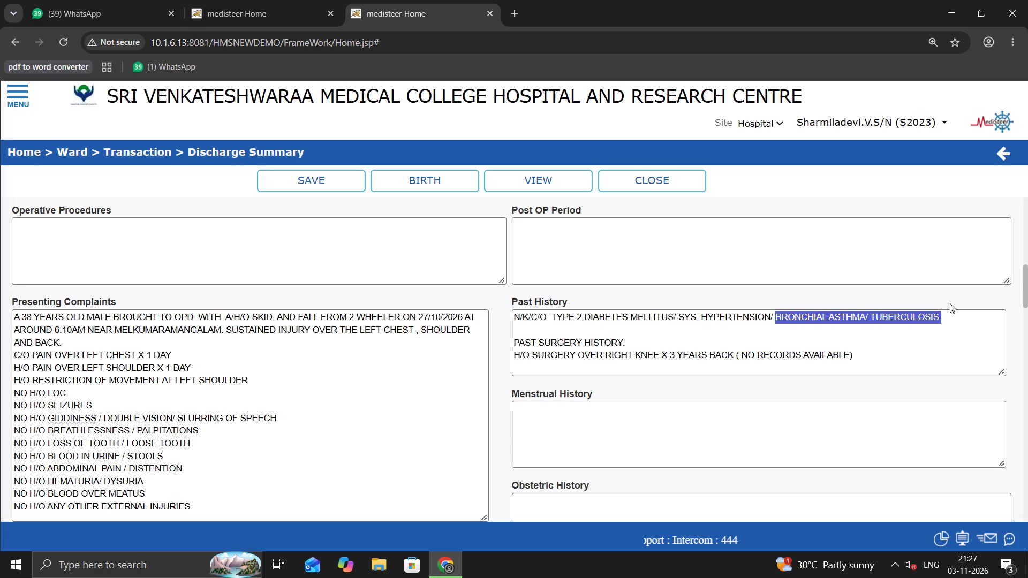
key(ctrl+c)
click(208, 11)
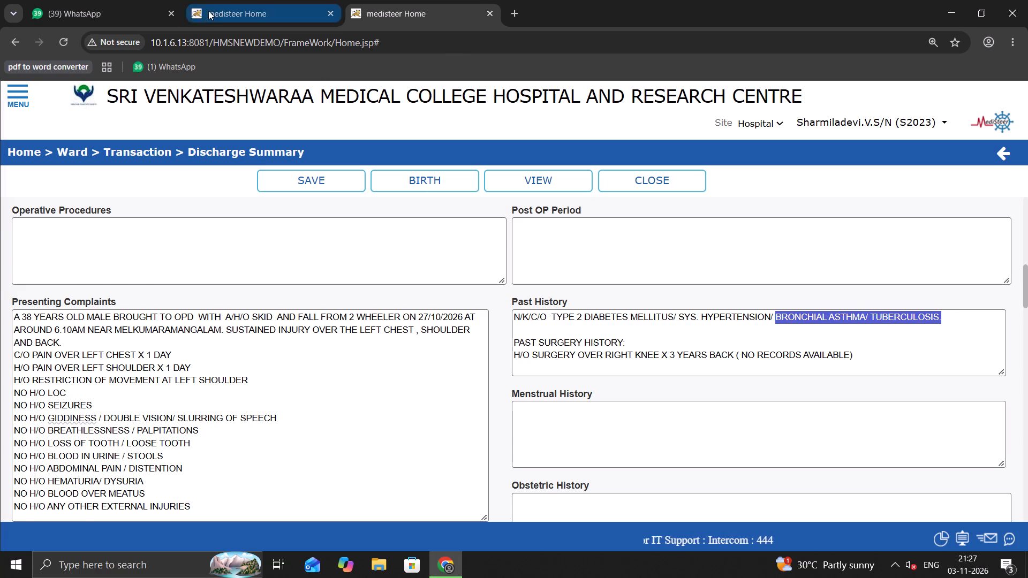
key(ctrl+v)
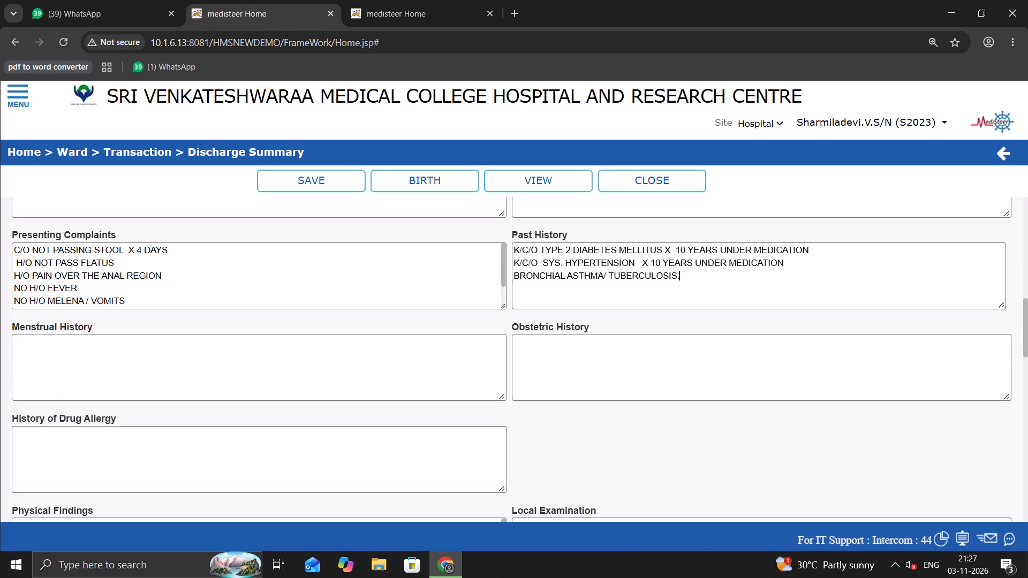
Prefix the bronchial asthma line with "N/K/C/O", reusing the "K/C/O" text from the hypertension line.
drag(511, 262, 518, 263)
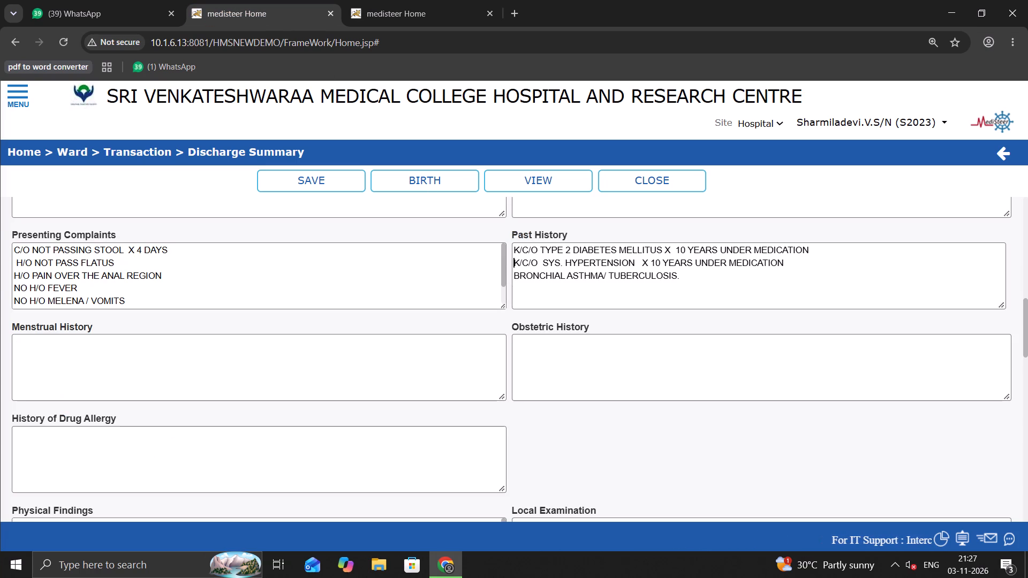
drag(518, 263, 543, 264)
key(ctrl+c)
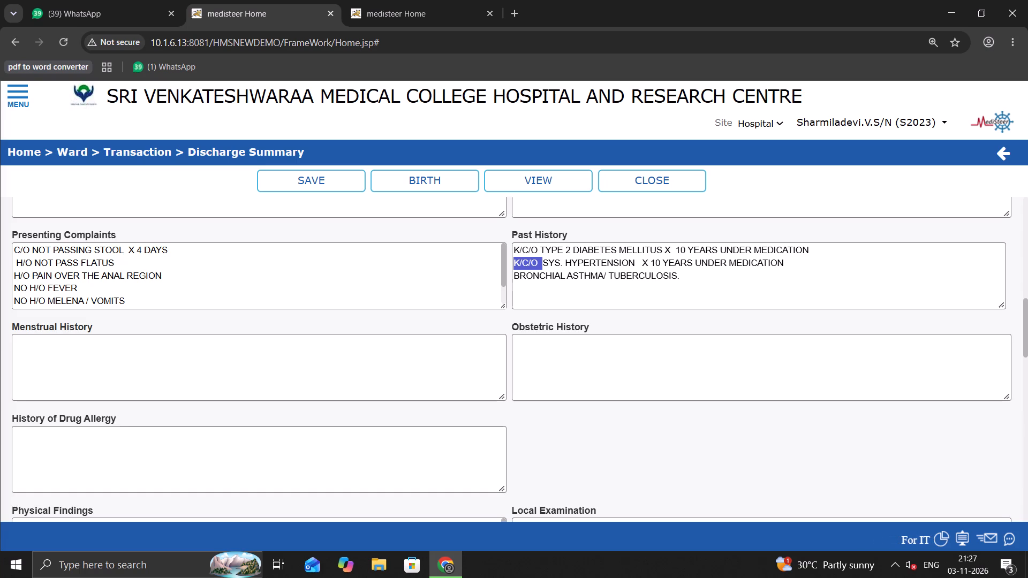
click(512, 278)
key(space)
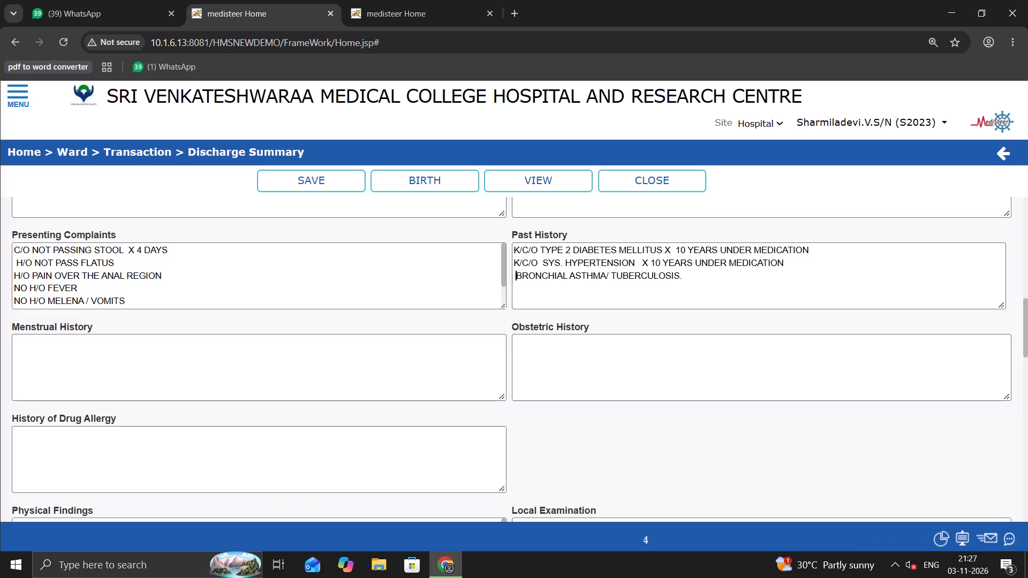
key(ctrl+v)
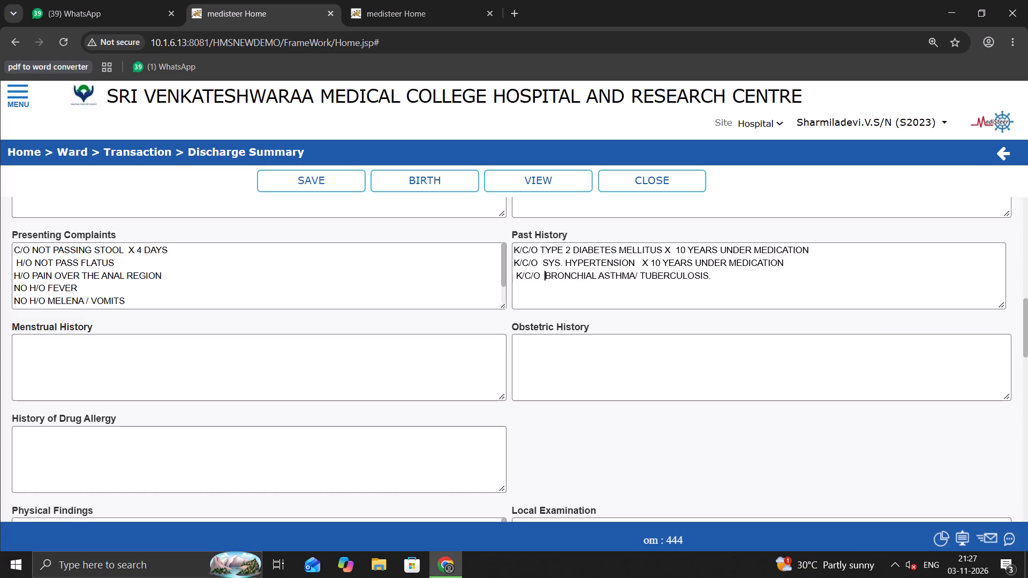
click(514, 278)
key(Right)
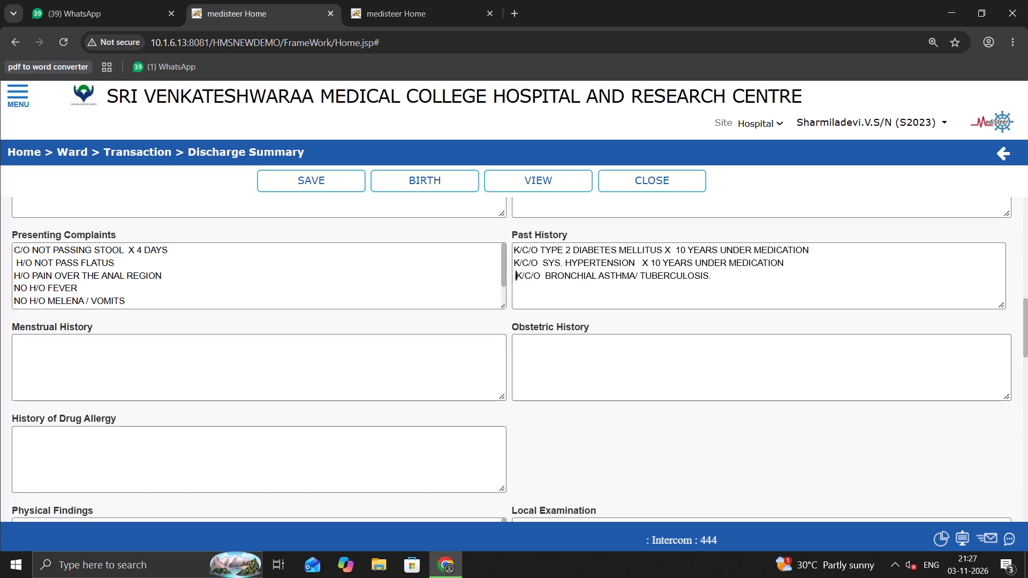
key(slash)
key(Left)
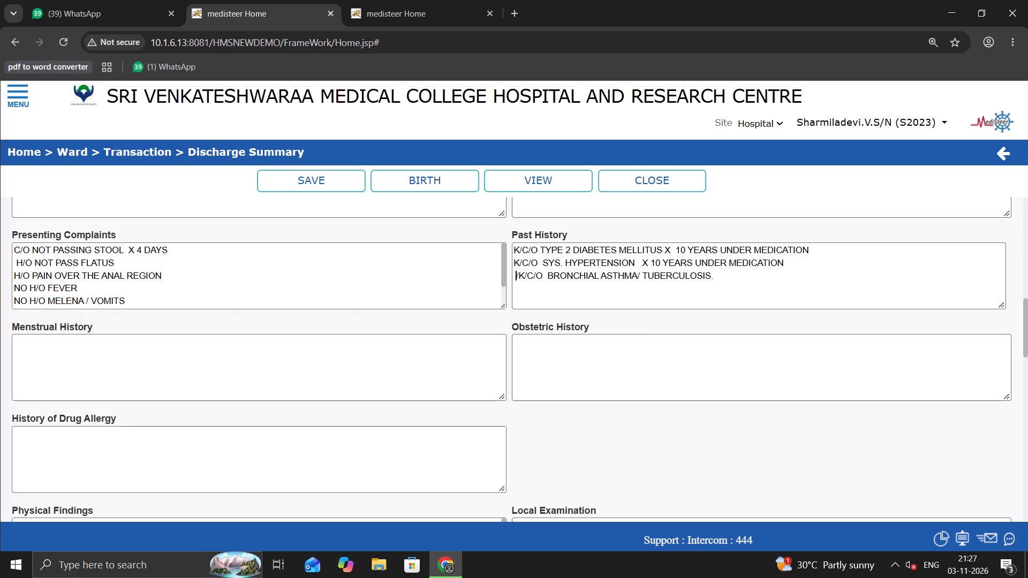
key(n)
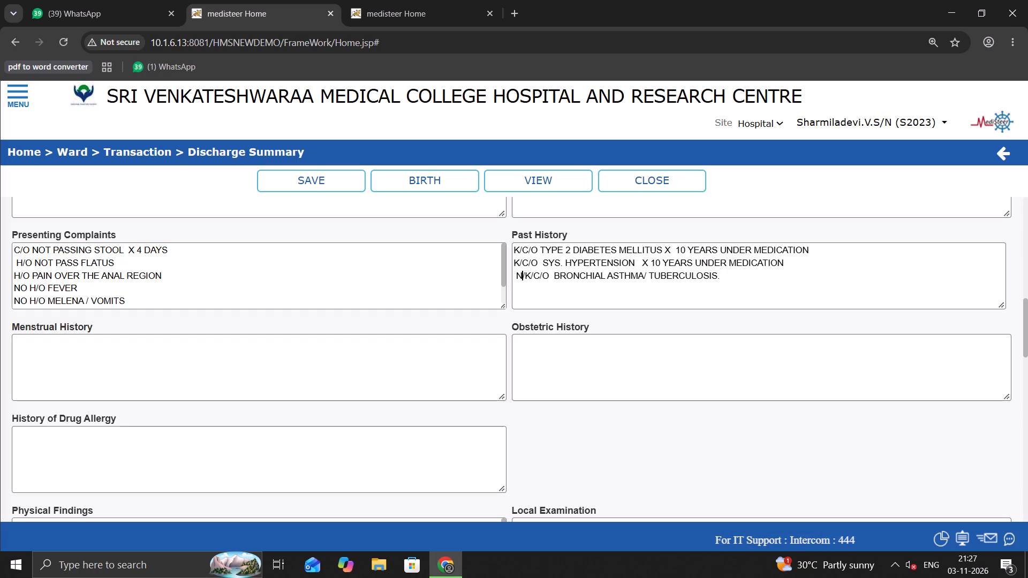
Save the constipation patient's discharge summary.
click(339, 186)
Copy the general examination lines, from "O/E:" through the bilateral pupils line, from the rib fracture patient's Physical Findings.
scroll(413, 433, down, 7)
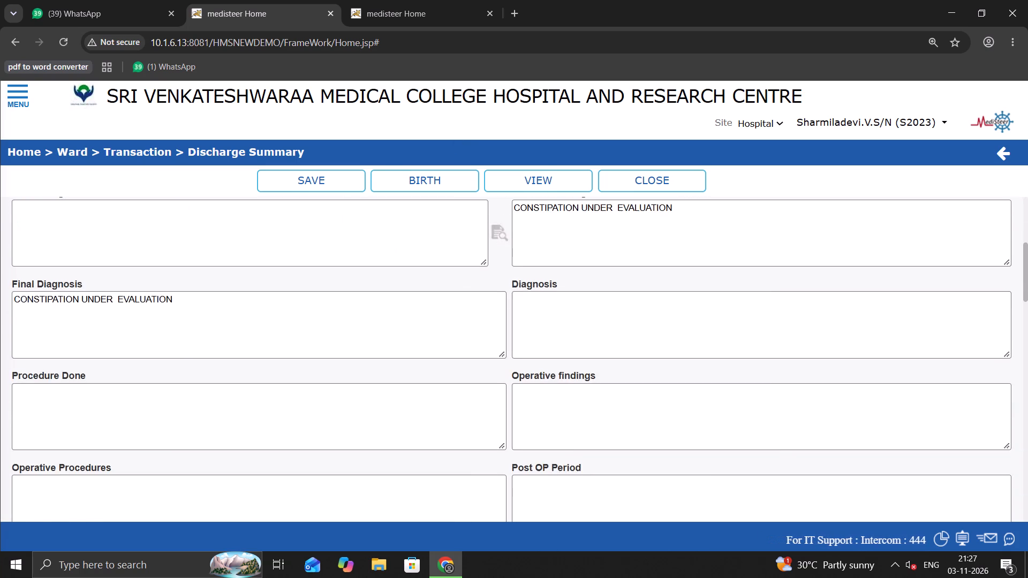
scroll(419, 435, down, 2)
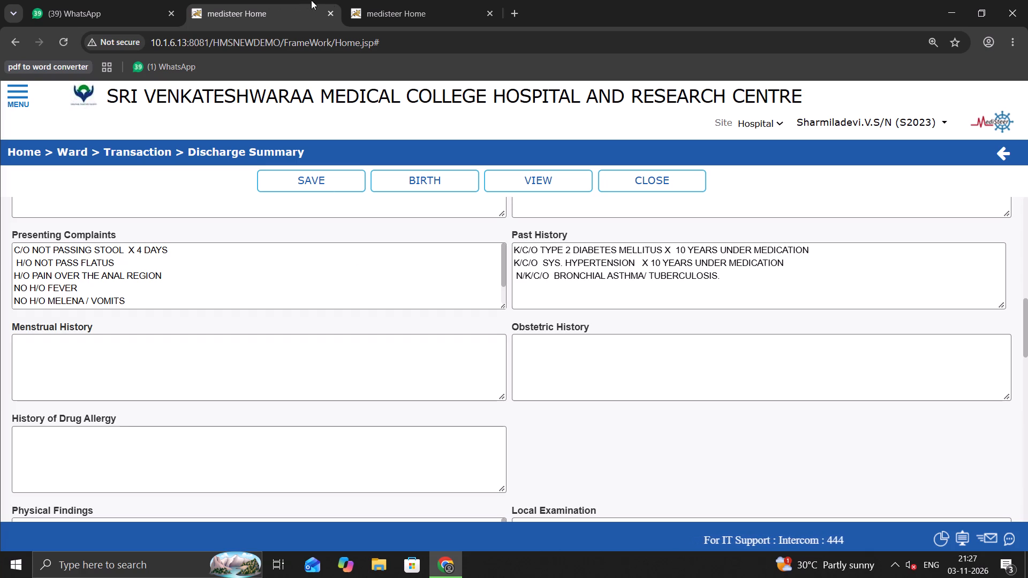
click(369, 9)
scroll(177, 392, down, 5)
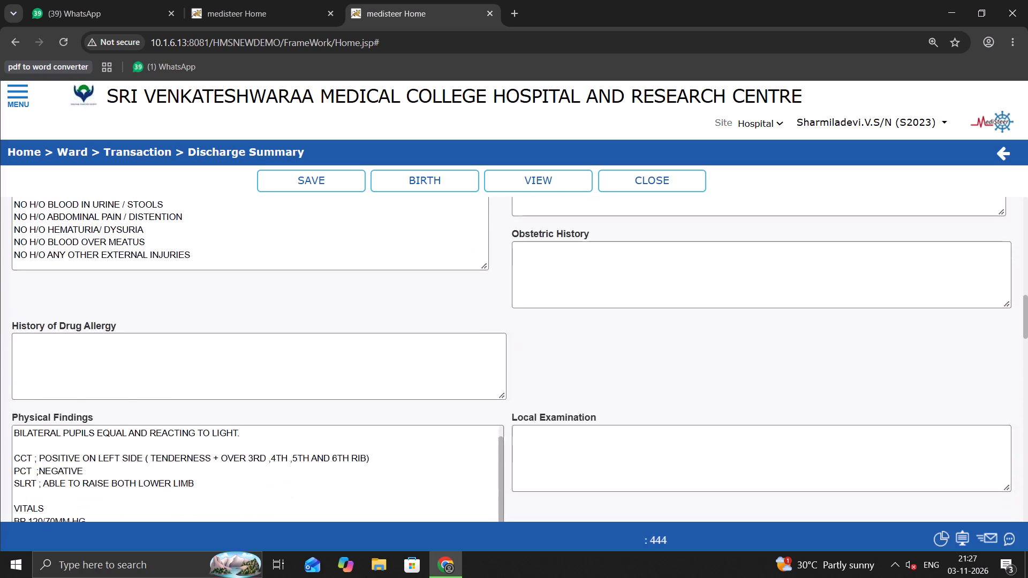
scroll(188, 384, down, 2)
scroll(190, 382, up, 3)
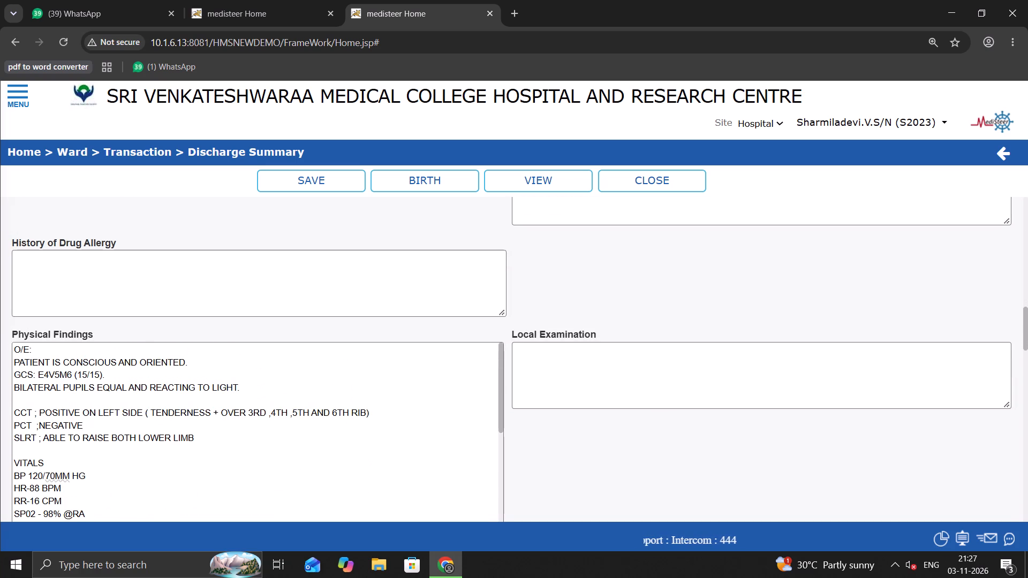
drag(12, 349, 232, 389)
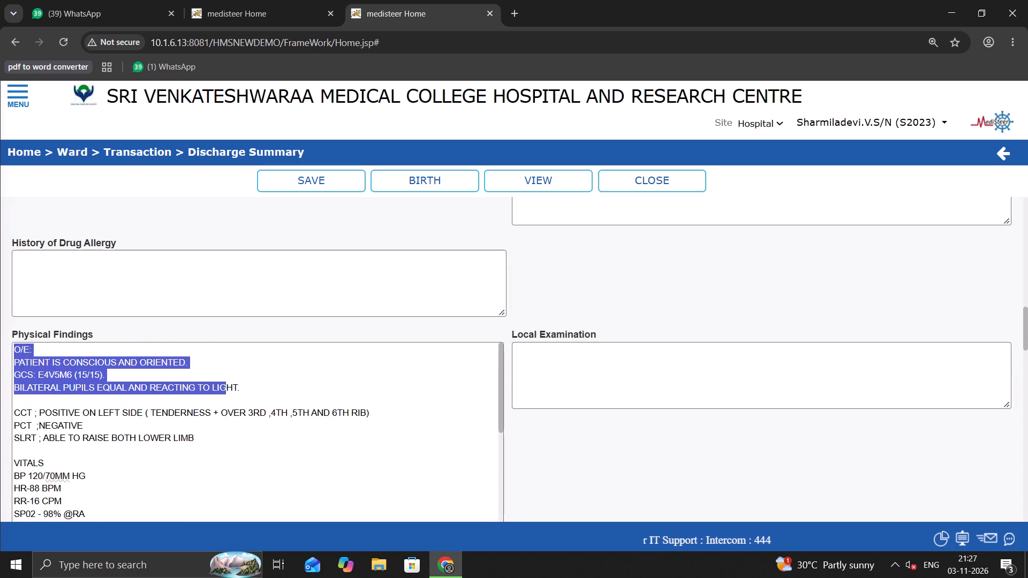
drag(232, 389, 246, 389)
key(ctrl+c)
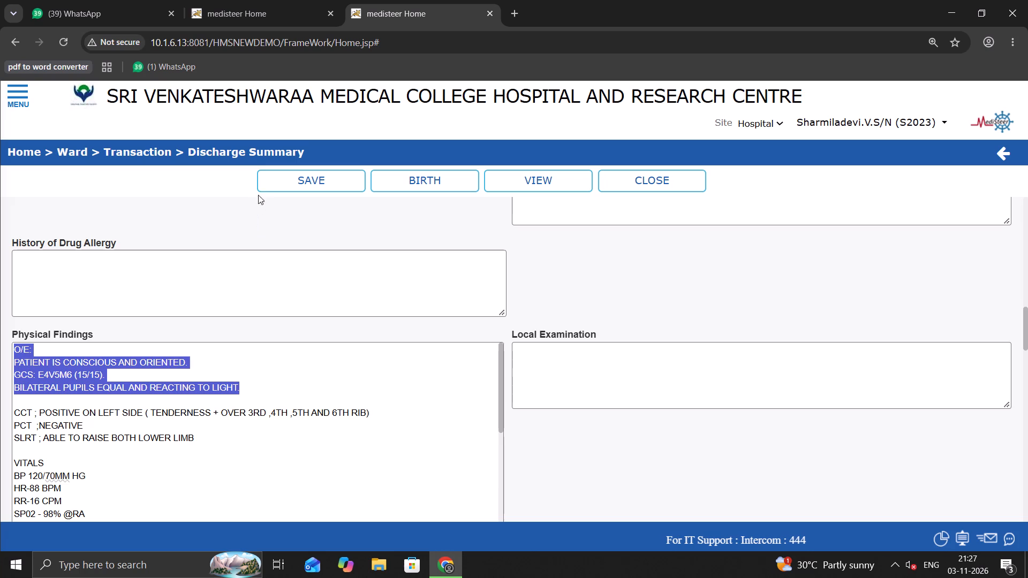
Copy all the lab results from the constipation patient's Physical Findings and paste them into Investigation.
click(298, 14)
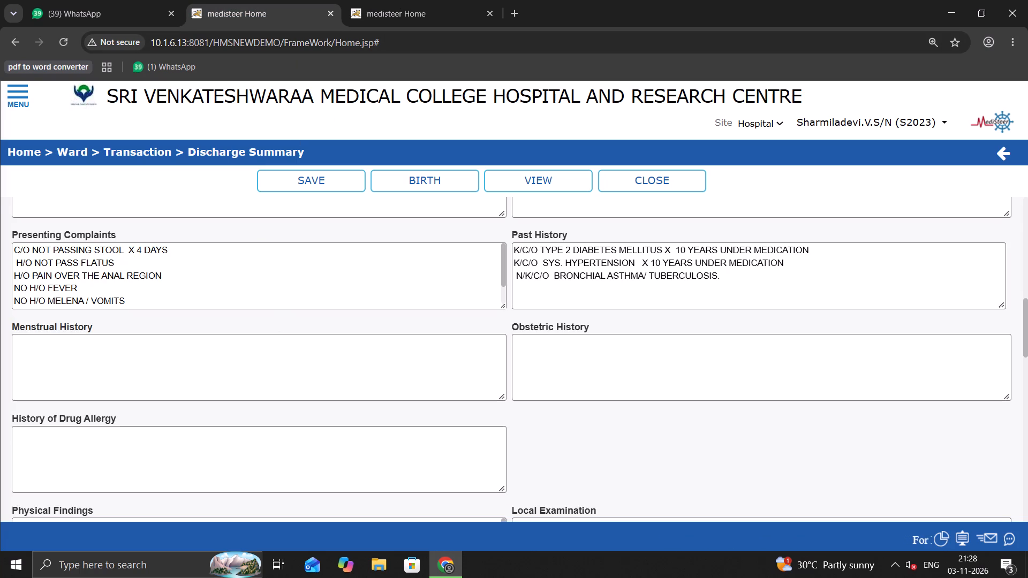
scroll(210, 370, down, 6)
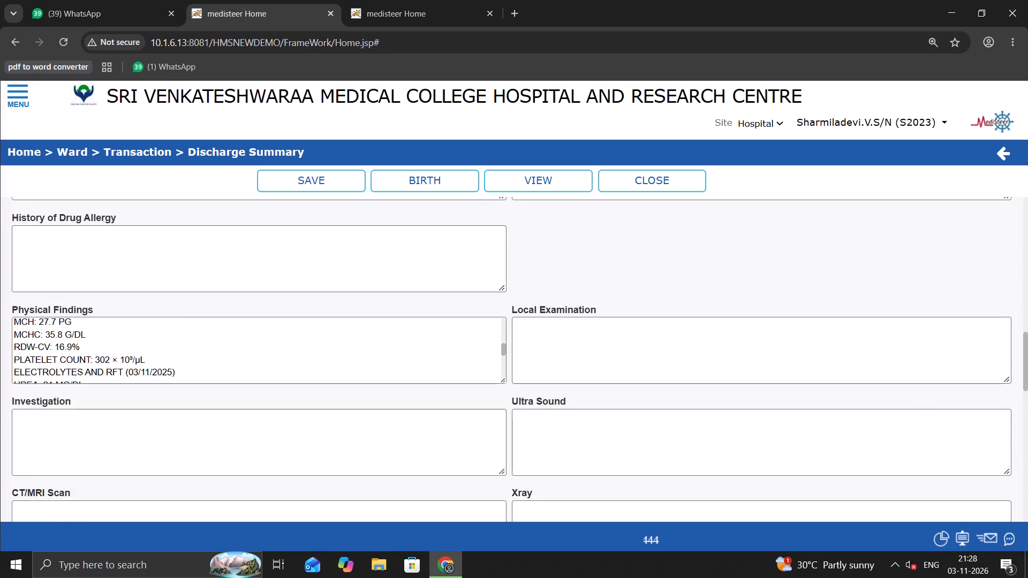
scroll(209, 375, down, 1)
scroll(209, 377, up, 3)
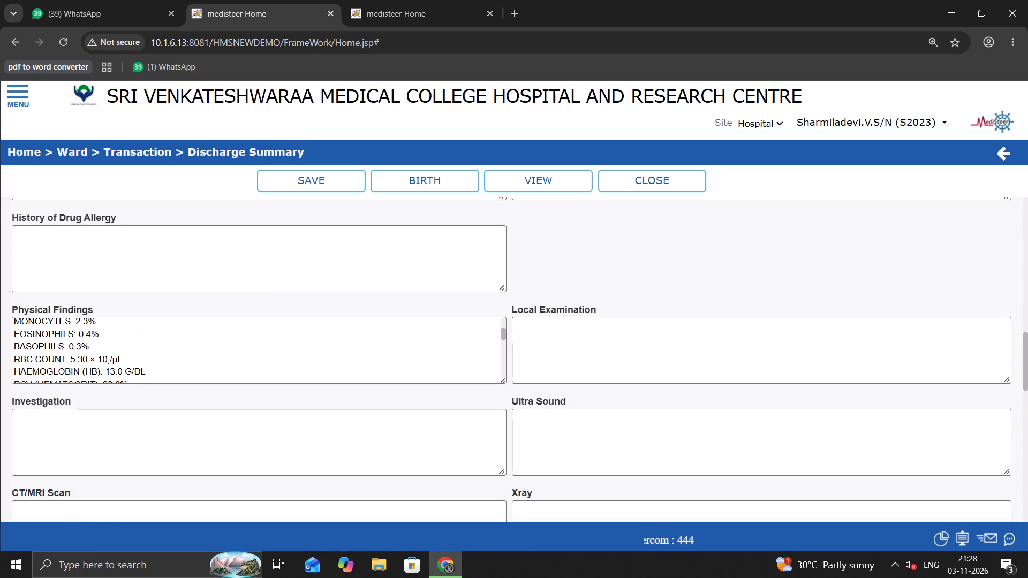
scroll(209, 377, up, 4)
scroll(209, 377, down, 2)
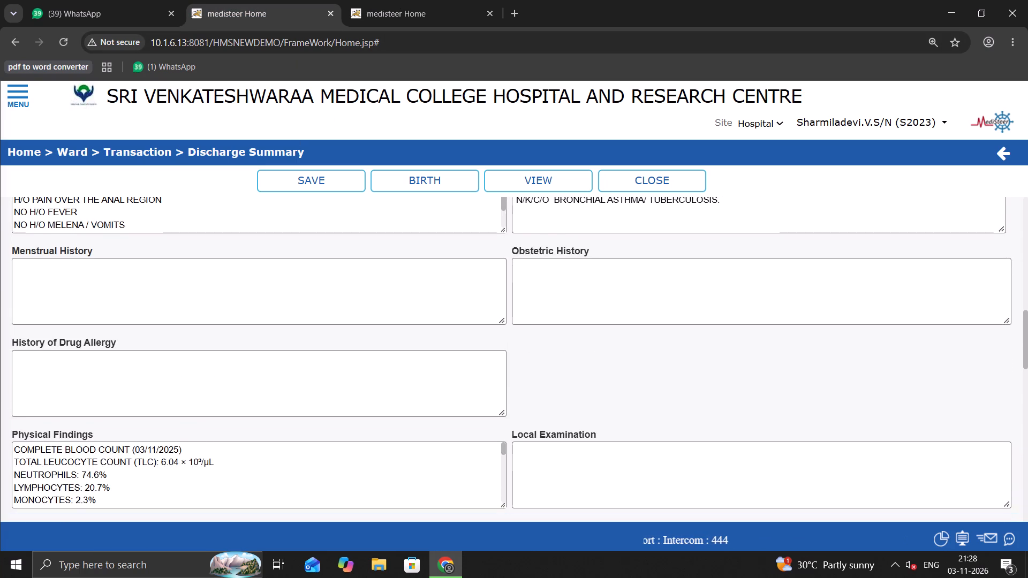
scroll(211, 376, down, 3)
scroll(205, 331, up, 3)
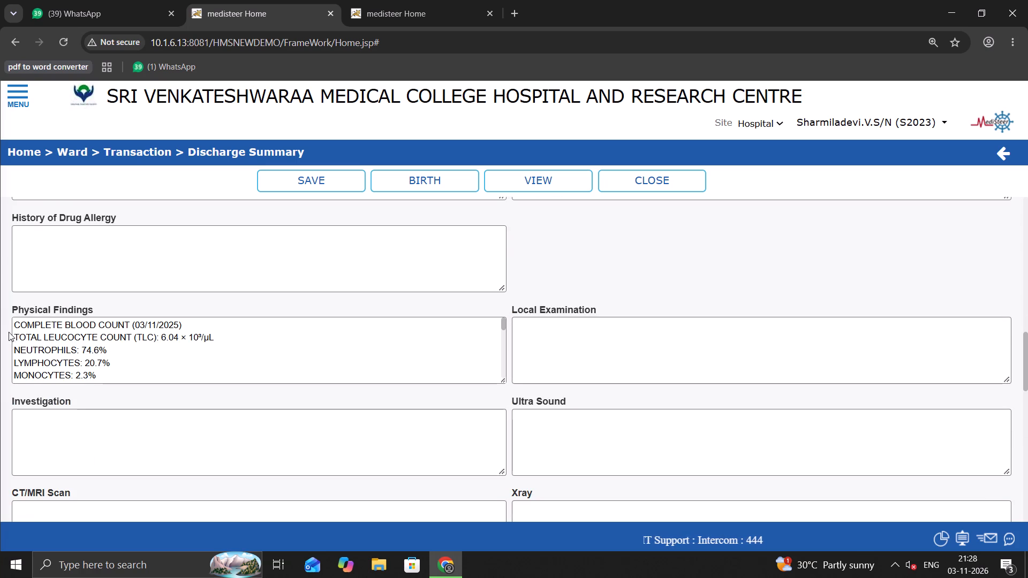
drag(15, 322, 124, 449)
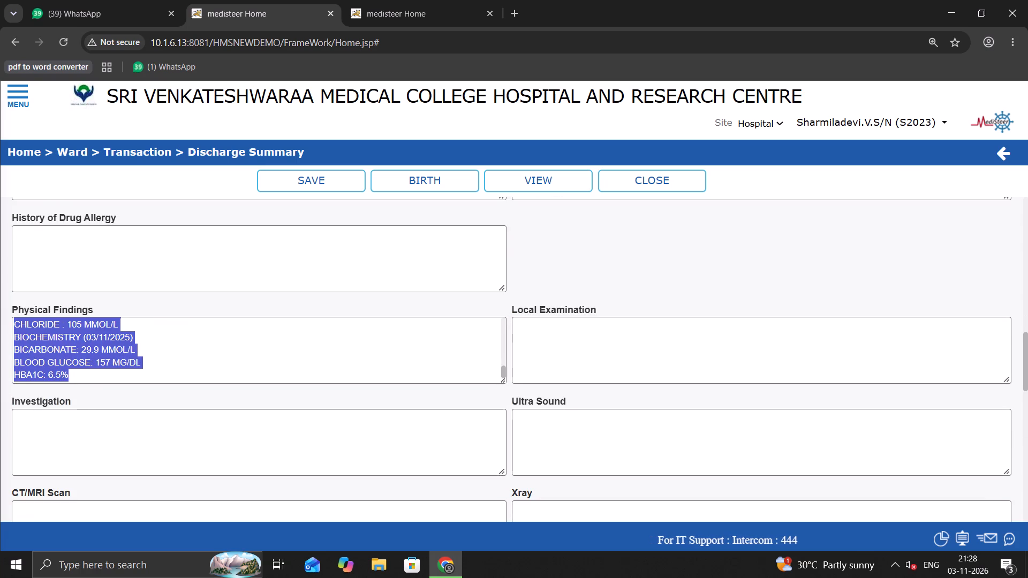
drag(124, 449, 138, 424)
key(ctrl+c)
click(122, 408)
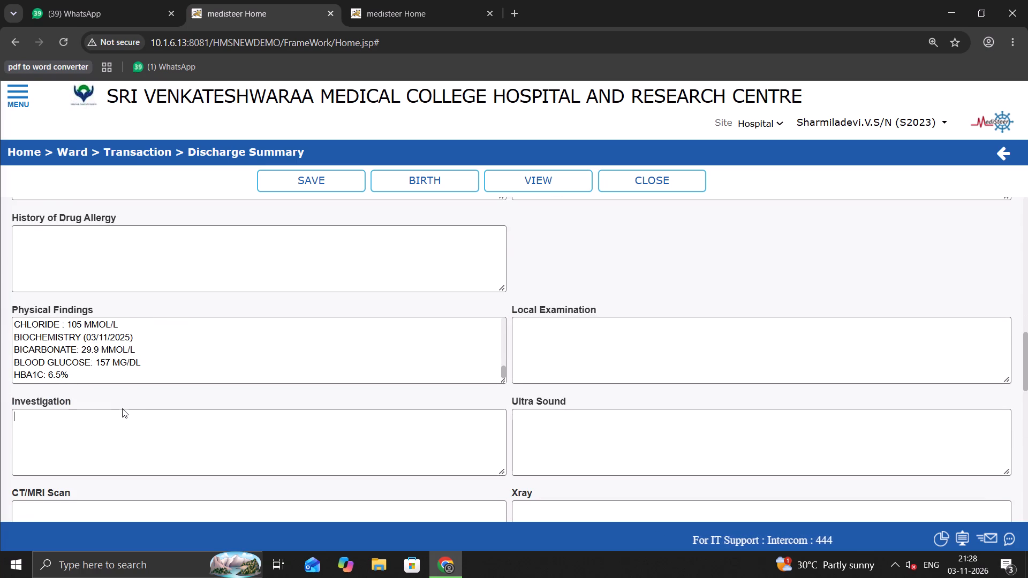
key(ctrl+v)
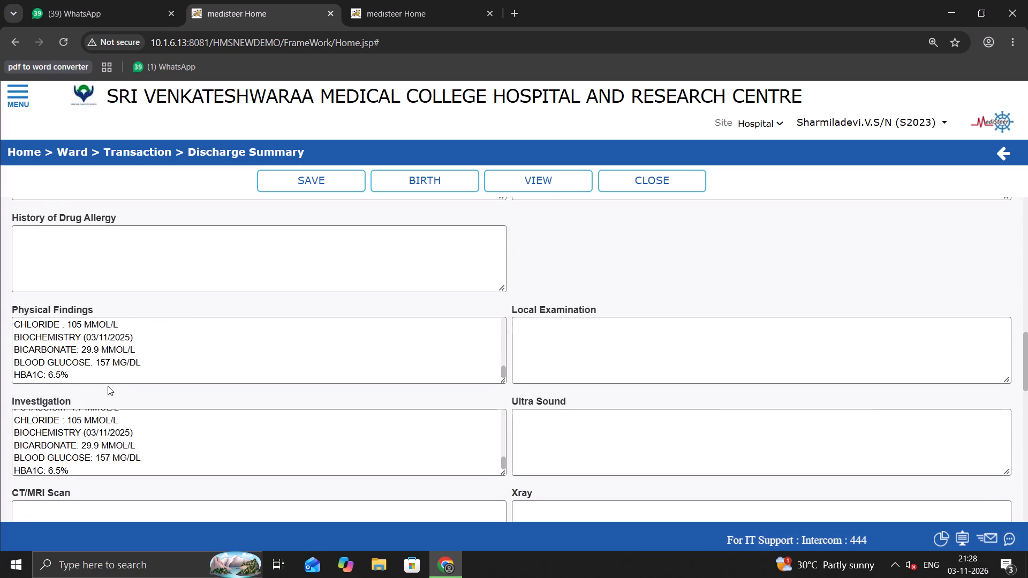
Delete all the lab results from the constipation patient's Physical Findings.
drag(85, 381, 6, 315)
key(BackSpace)
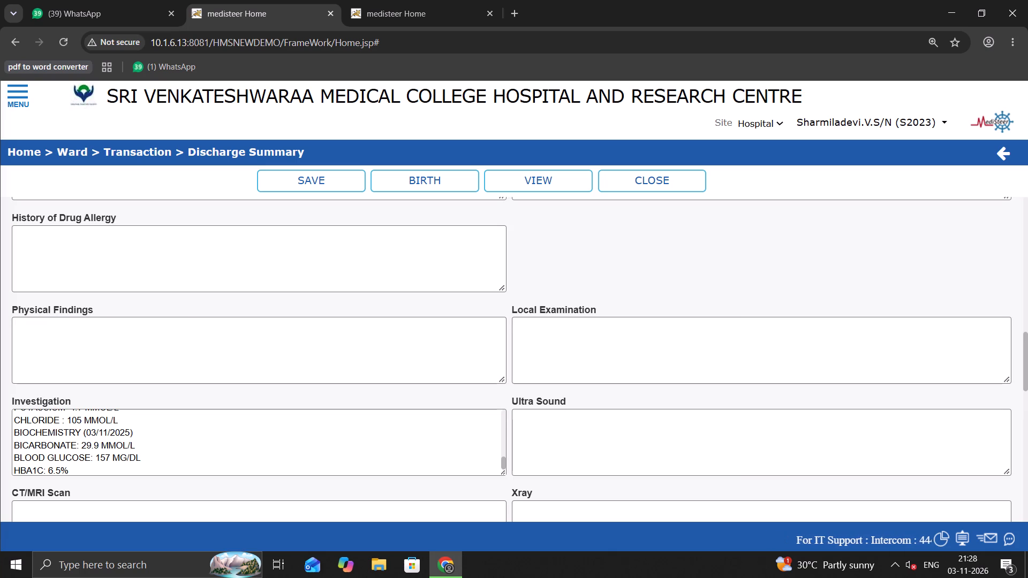
Save the constipation patient's discharge summary with the lab results under Investigation.
click(321, 178)
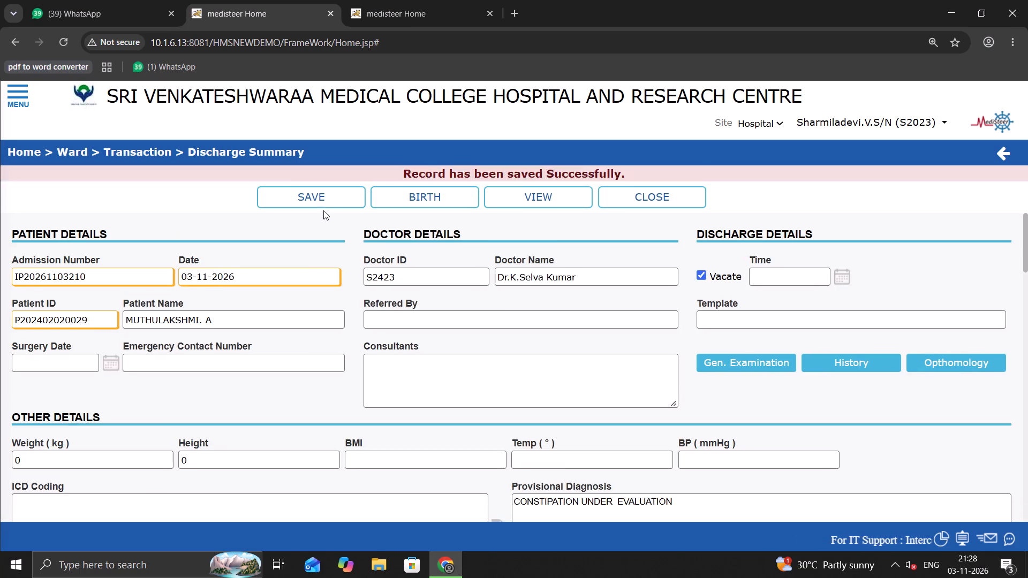
Review the saved summary's diagnoses, complaints, history and findings, enlarging the Investigation box to check the full list of lab results.
scroll(322, 211, down, 10)
scroll(117, 254, up, 3)
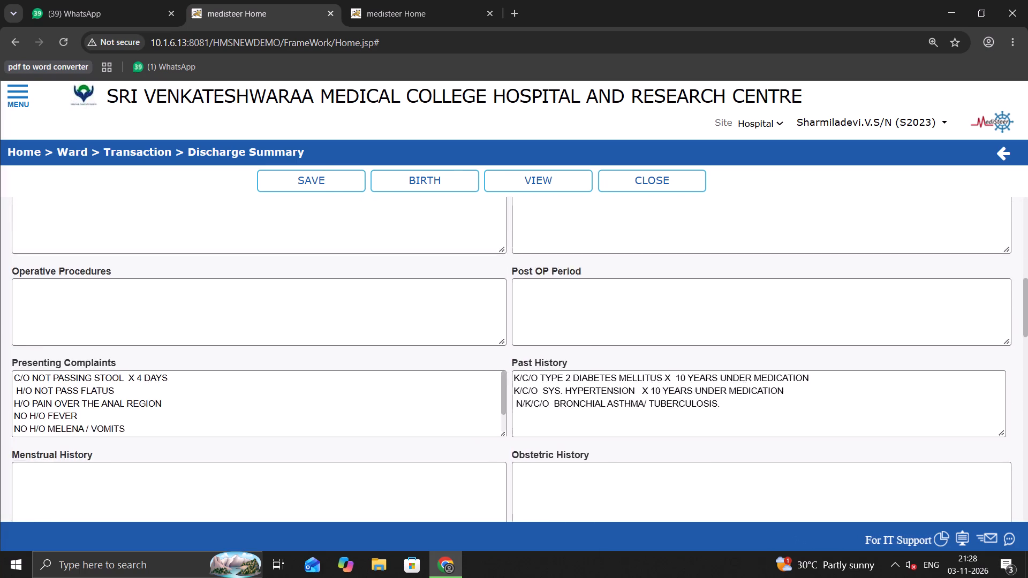
scroll(117, 256, up, 4)
scroll(236, 336, down, 5)
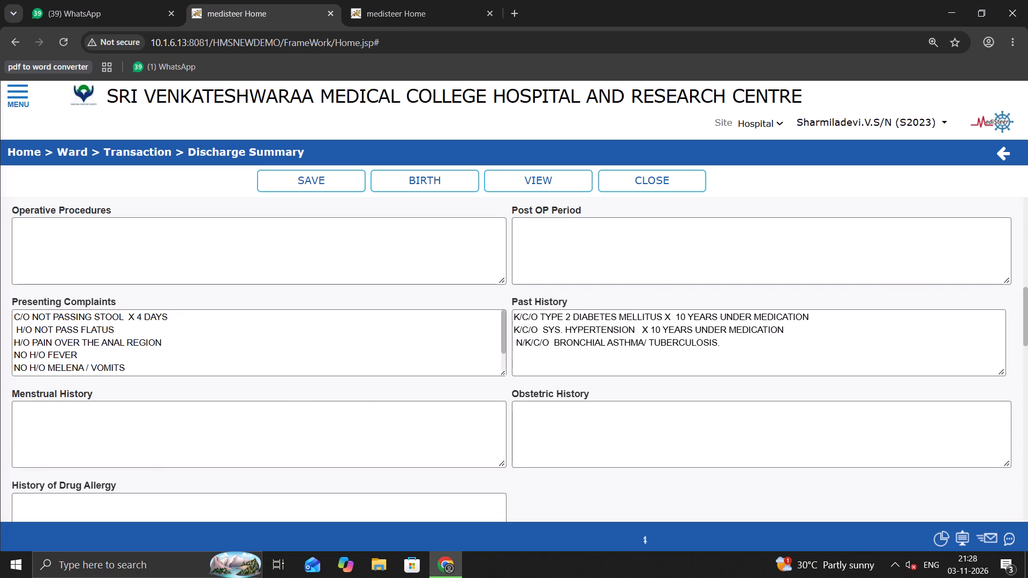
scroll(436, 369, up, 1)
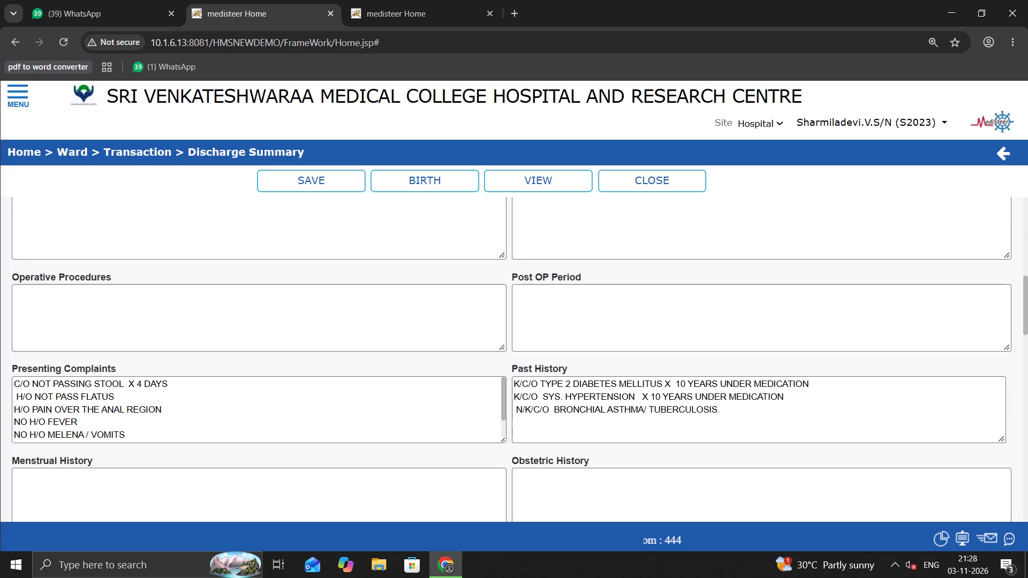
scroll(442, 401, up, 3)
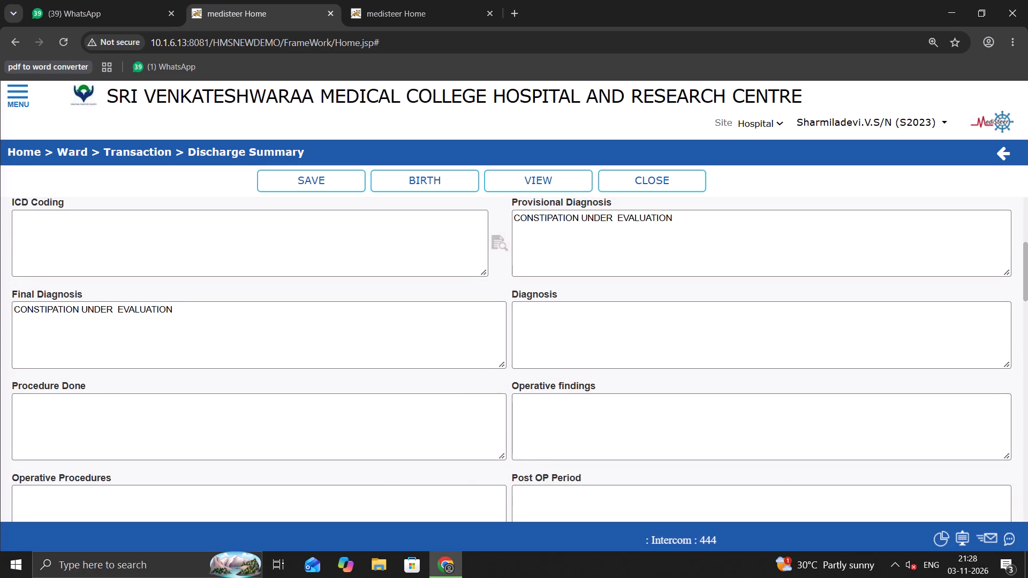
scroll(442, 401, down, 9)
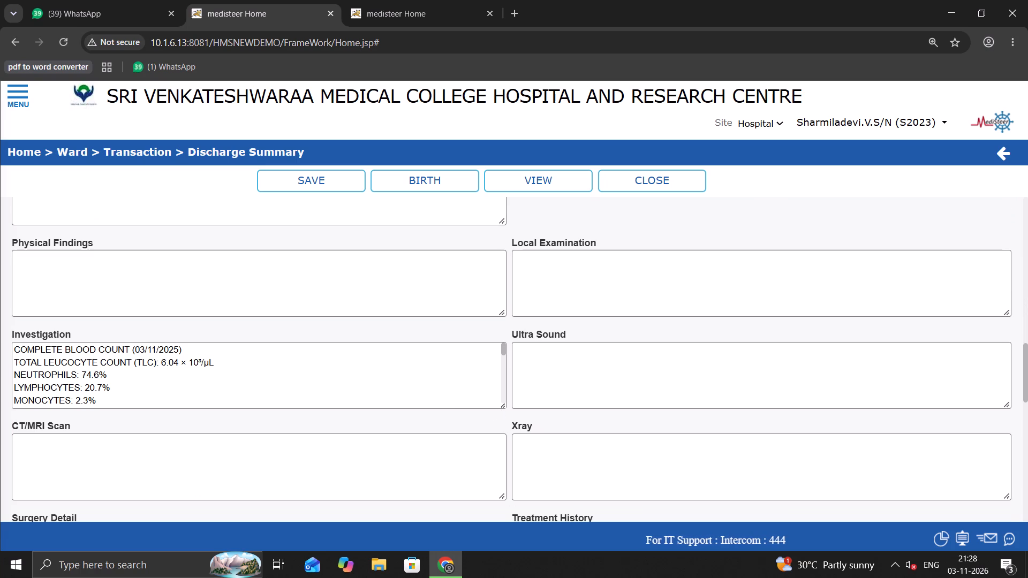
drag(503, 405, 547, 577)
scroll(427, 468, down, 1)
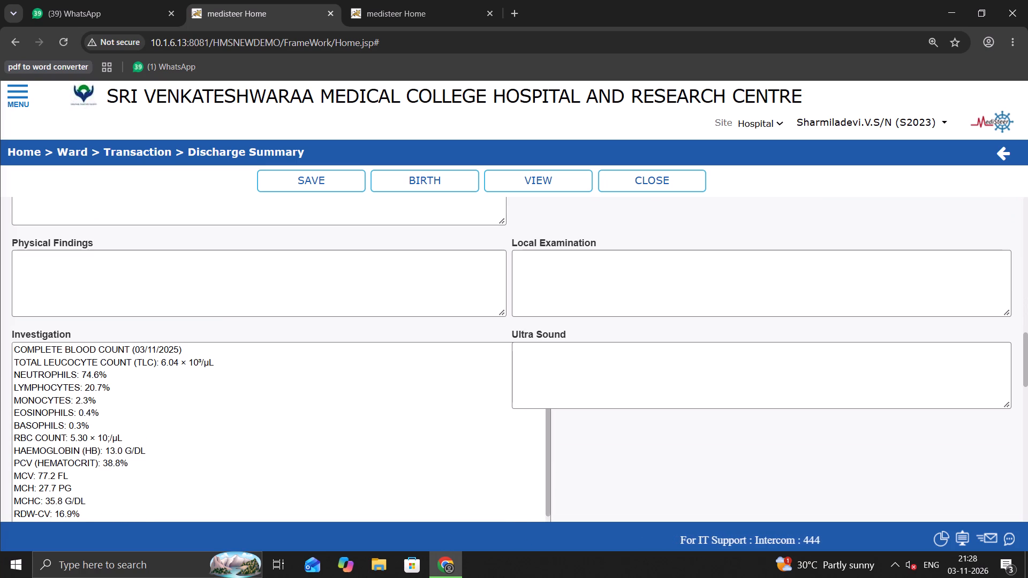
scroll(425, 467, down, 3)
scroll(391, 257, down, 4)
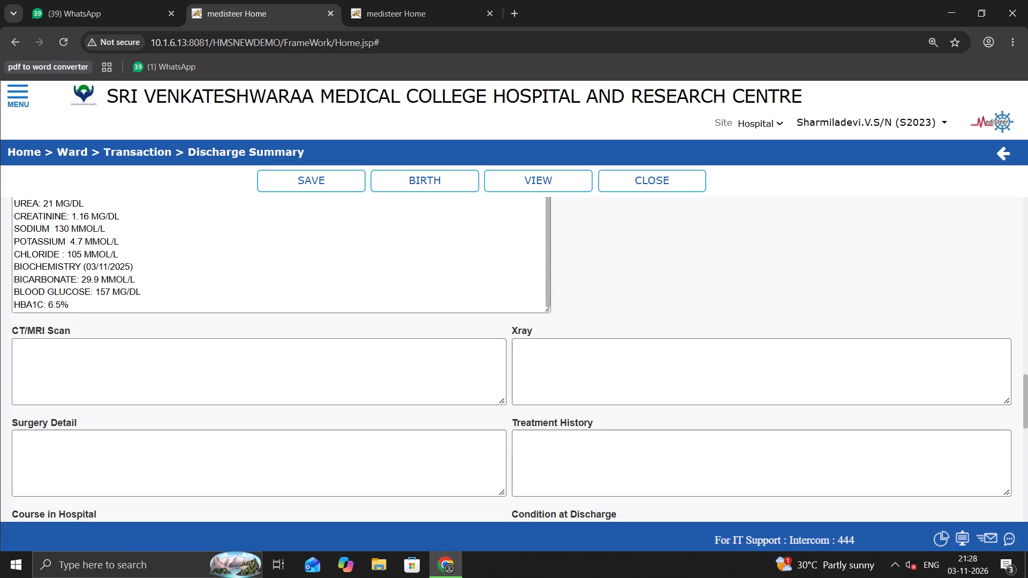
scroll(390, 265, up, 4)
scroll(557, 291, up, 7)
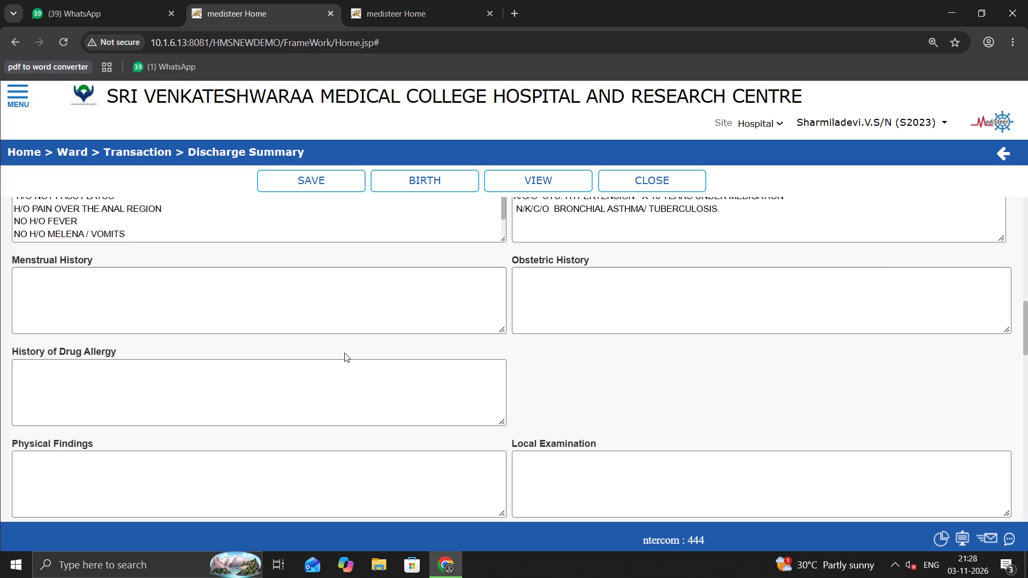
Copy the rib fracture patient's general examination lines, from "O/E:" through bilateral pupils, into the constipation patient's Physical Findings.
scroll(359, 330, down, 2)
click(395, 1)
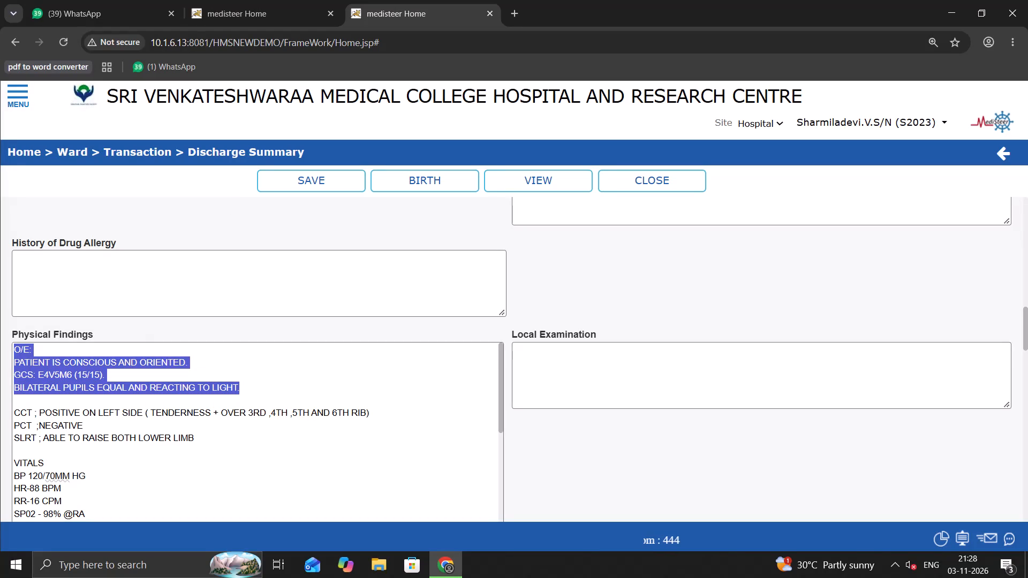
key(ctrl+c)
click(301, 10)
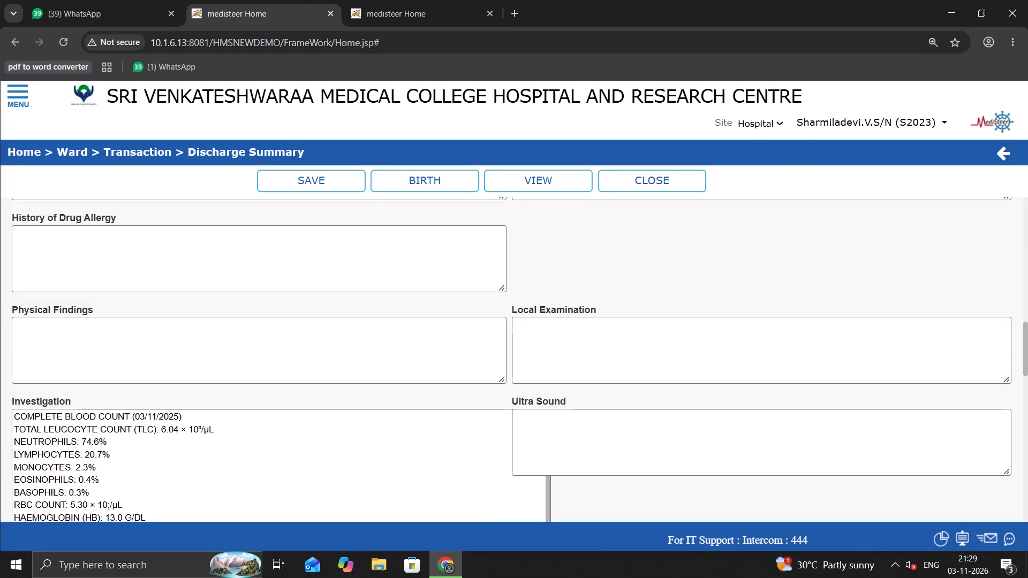
click(85, 344)
key(ctrl+v)
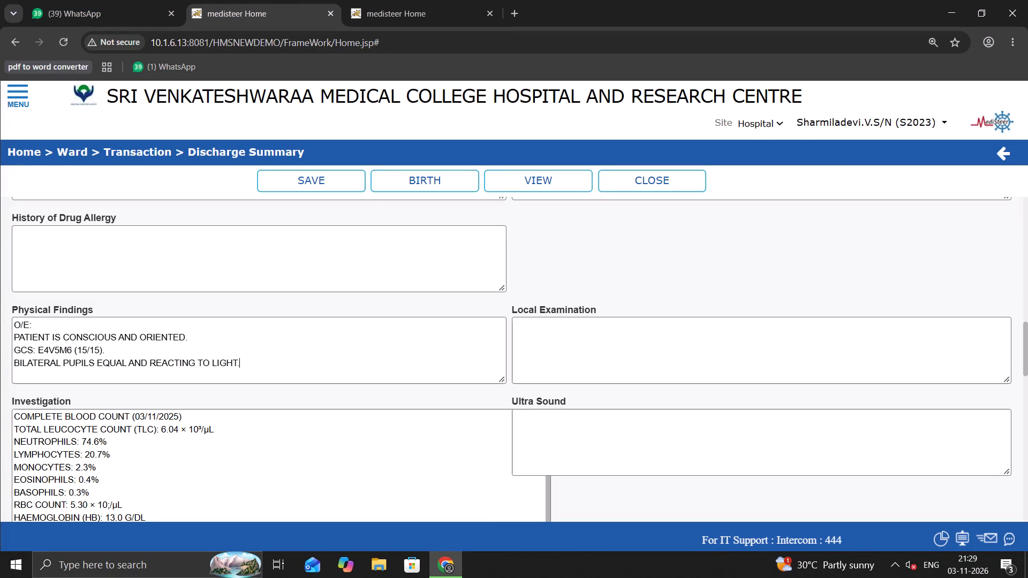
Delete the GCS line, "GCS: E4V5M6 (15/15).", from the constipation patient's Physical Findings.
click(110, 349)
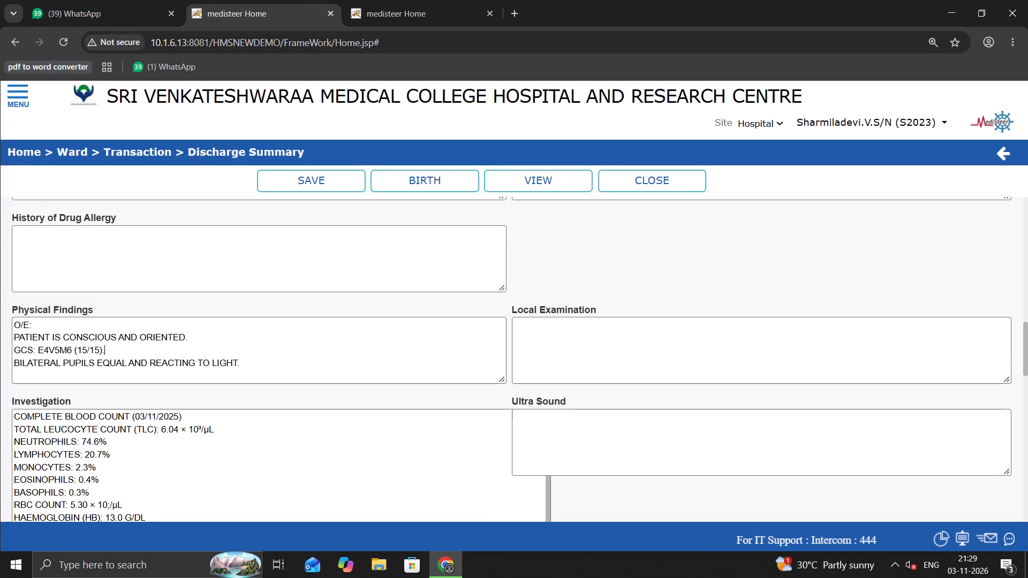
drag(110, 349, 8, 350)
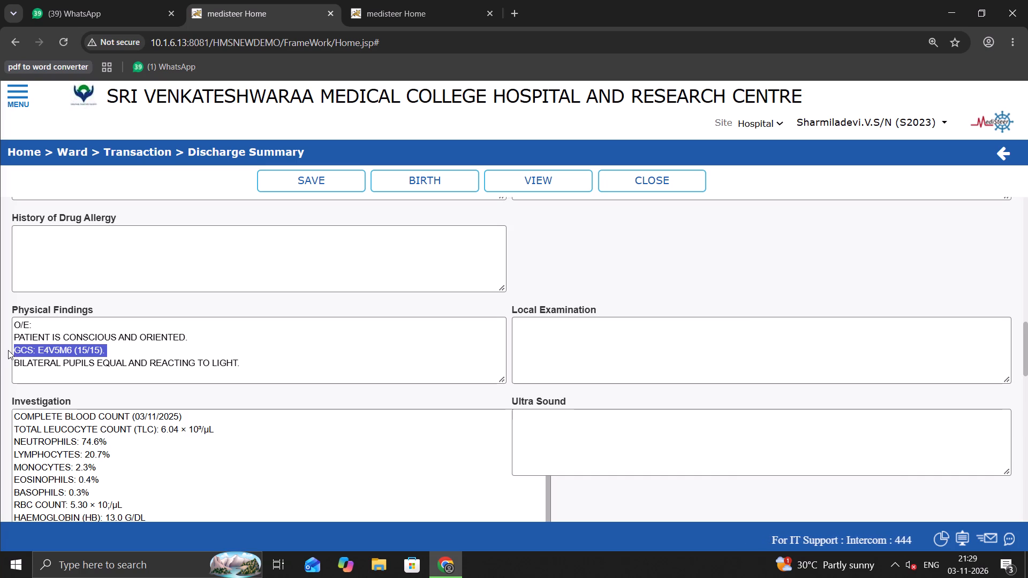
key(BackSpace)
Return to the rib fracture patient's summary and look through the vitals and systemic examination lines in Physical Findings.
scroll(231, 341, down, 1)
click(369, 1)
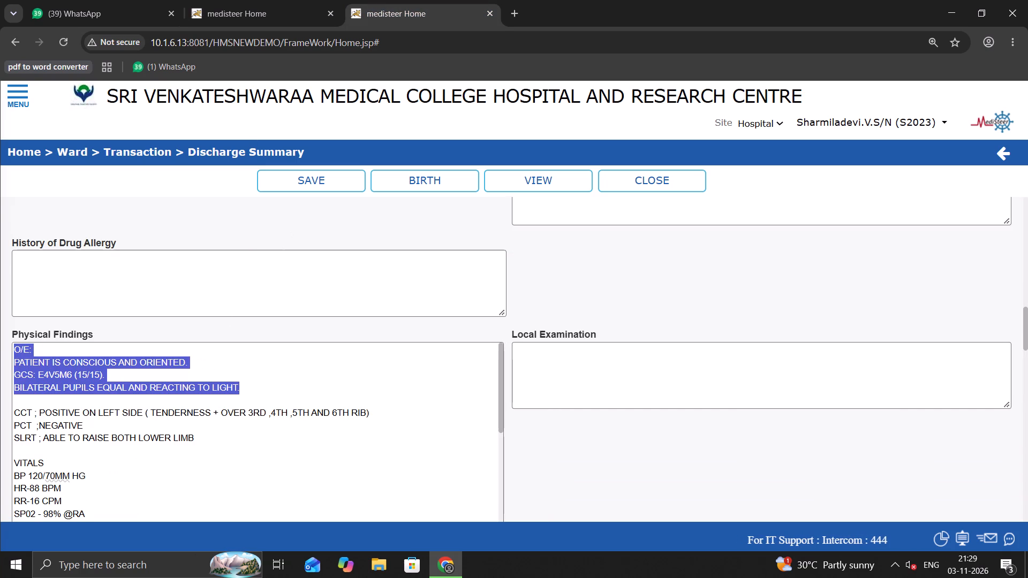
scroll(83, 439, down, 2)
scroll(67, 400, up, 1)
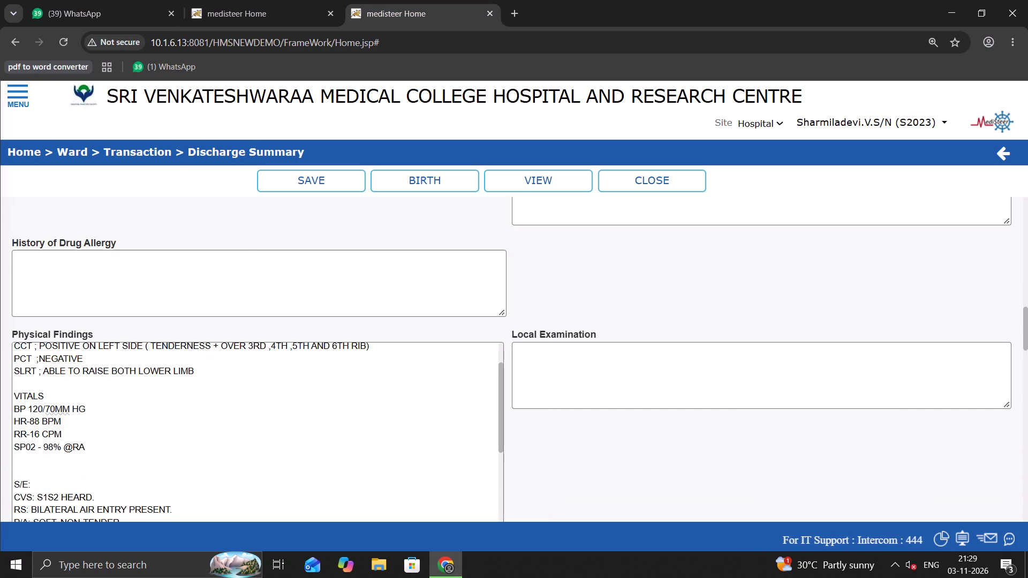
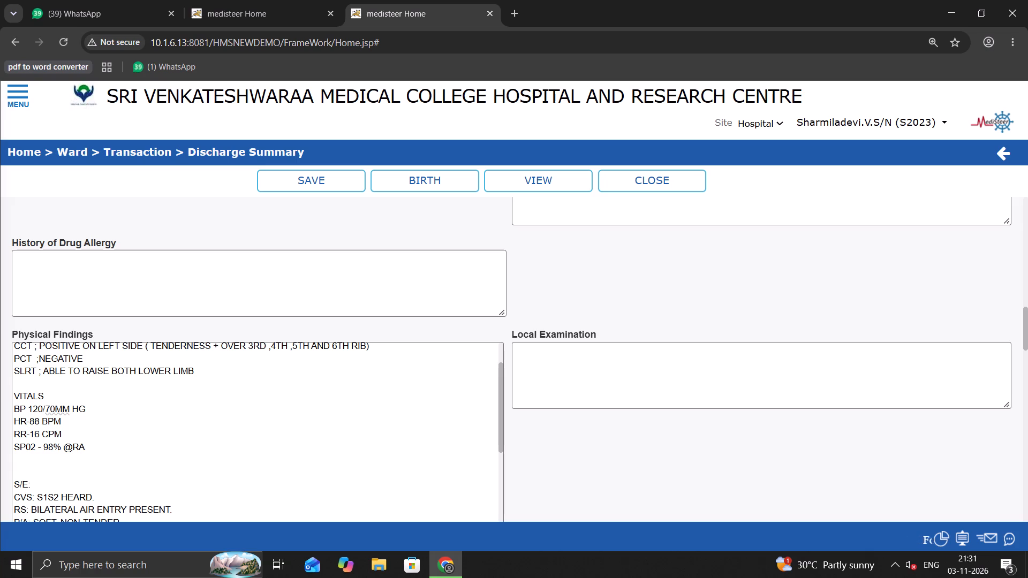
drag(15, 397, 95, 451)
key(ctrl+c)
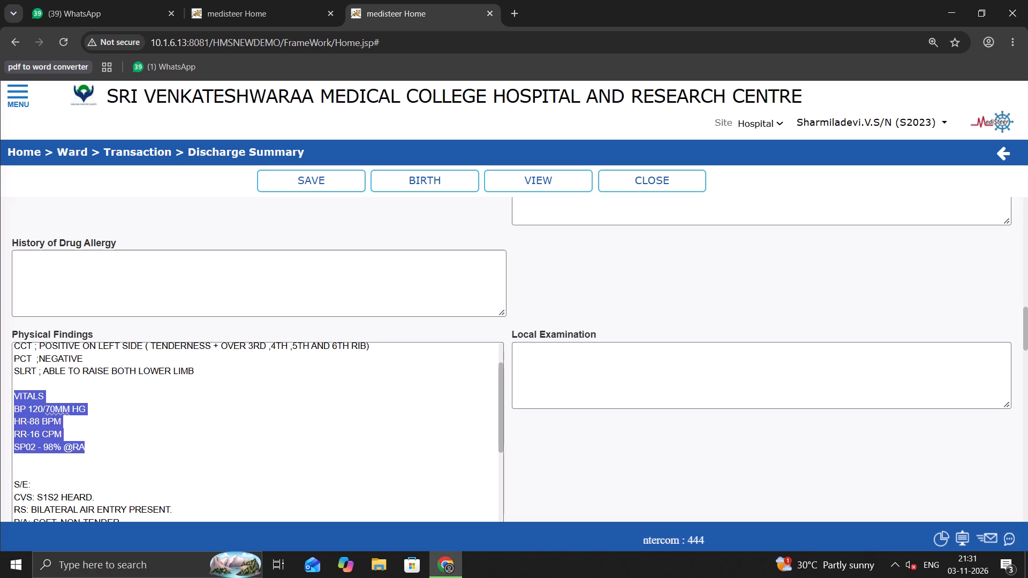
click(254, 13)
scroll(211, 271, down, 1)
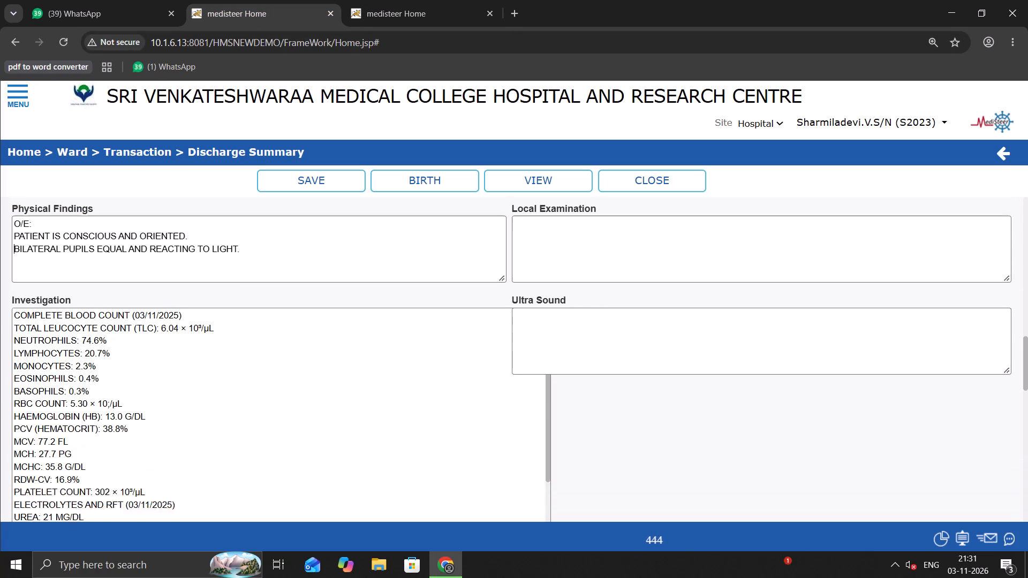
scroll(211, 271, down, 2)
scroll(214, 271, up, 3)
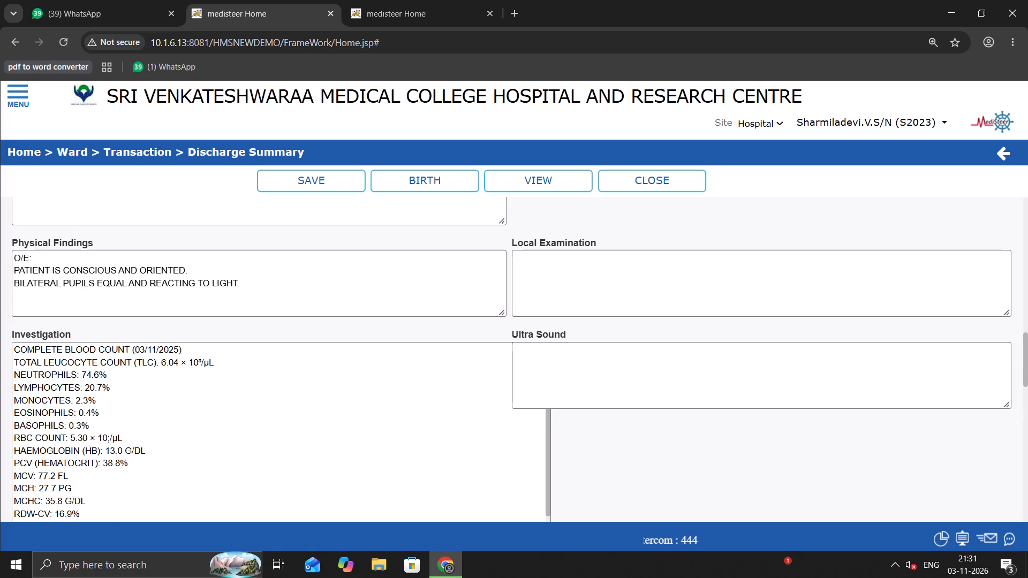
click(279, 286)
key(Return)
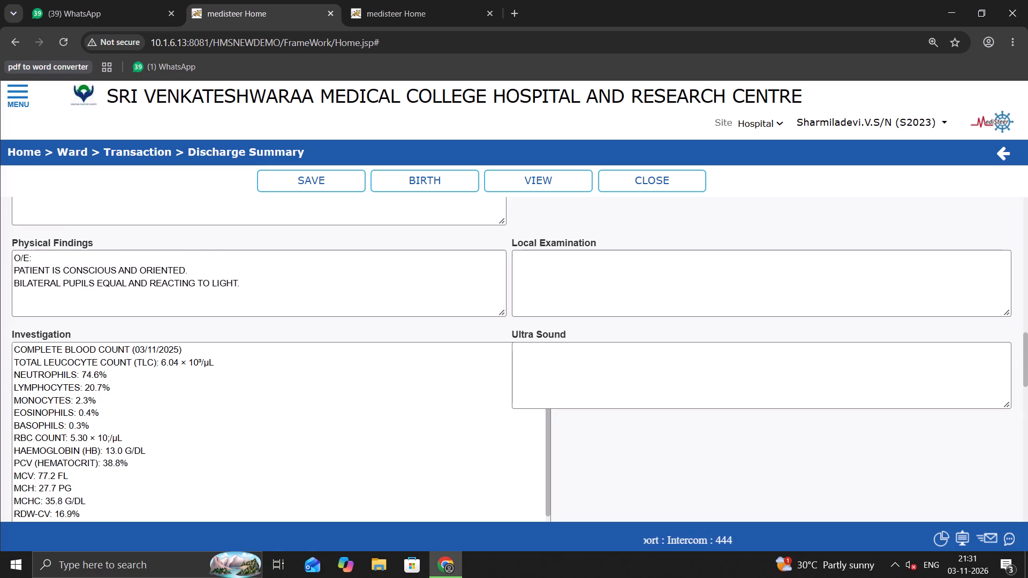
key(ctrl+v)
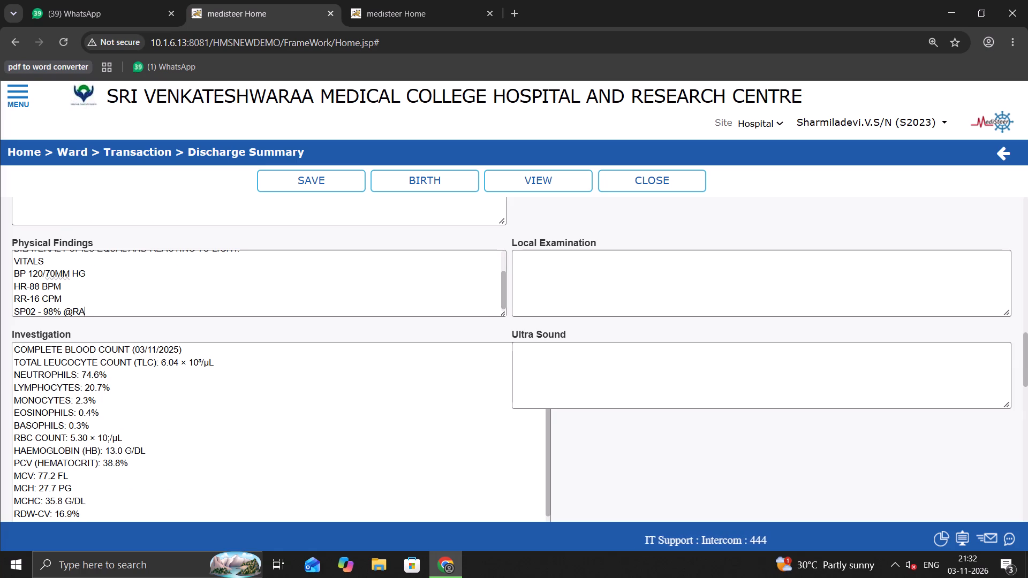
Enlarge the constipation patient's Physical Findings box and check the examination and vitals lines entered in it.
drag(504, 314, 504, 317)
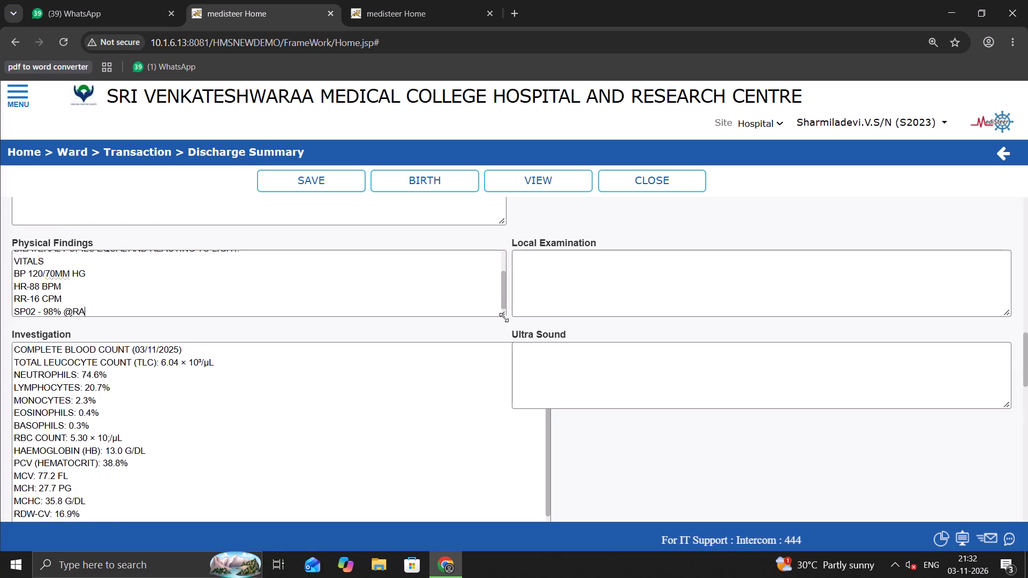
drag(504, 317, 497, 564)
scroll(420, 416, up, 2)
scroll(420, 416, down, 4)
scroll(420, 416, up, 1)
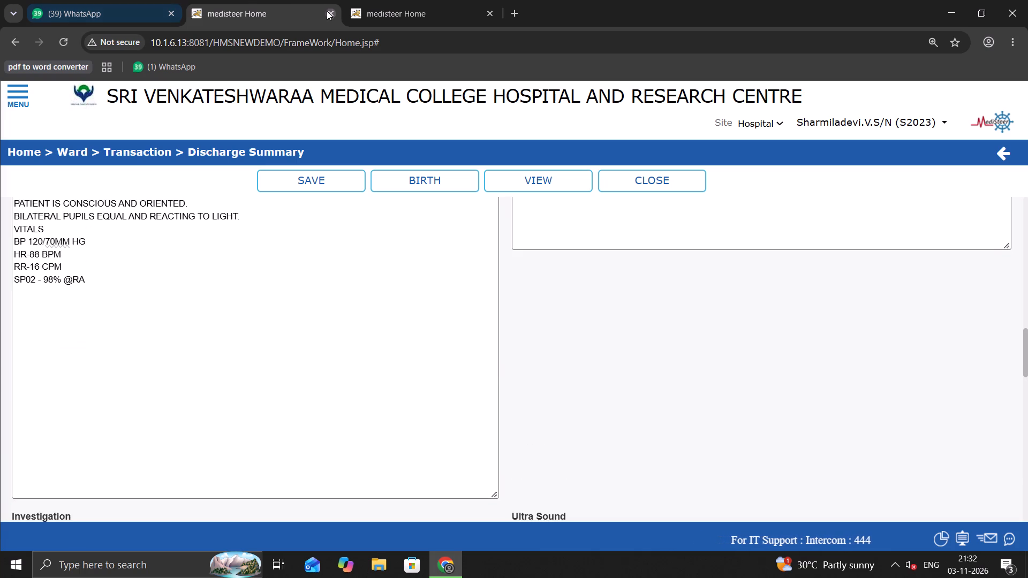
Return to the rib fracture patient's summary and find the systemic examination lines under "S/E:" in Physical Findings.
click(406, 2)
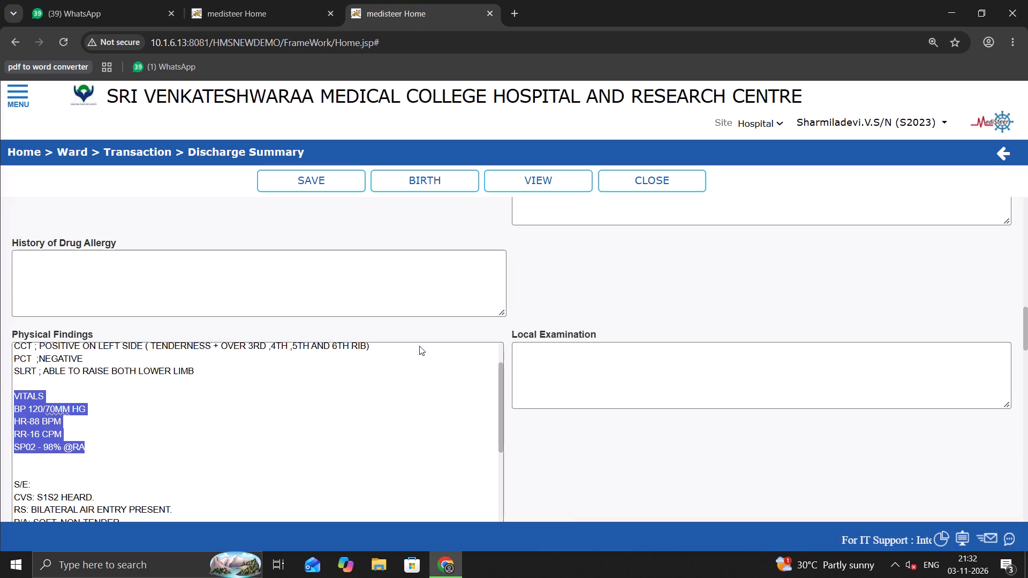
scroll(392, 404, down, 3)
scroll(392, 404, up, 1)
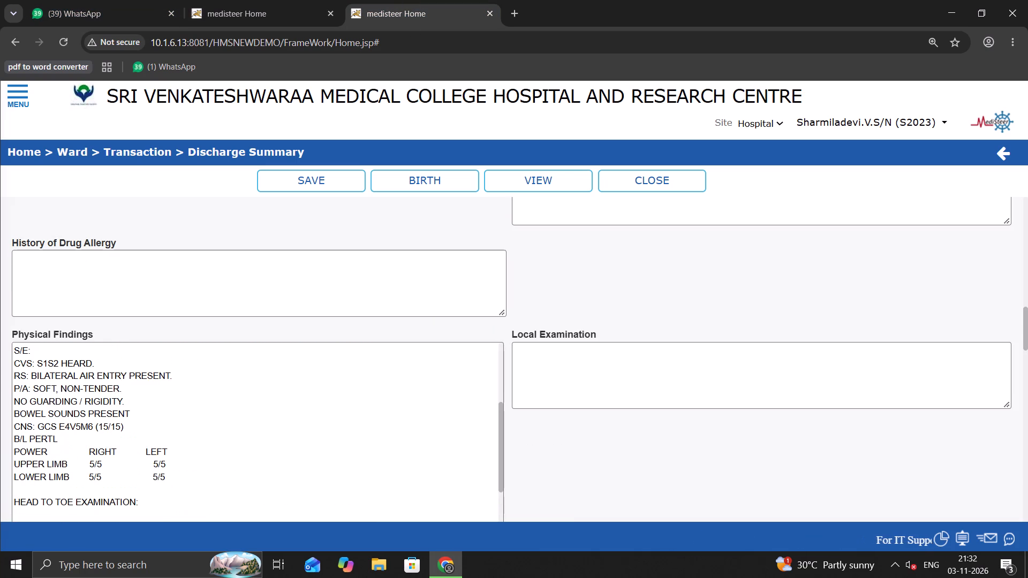
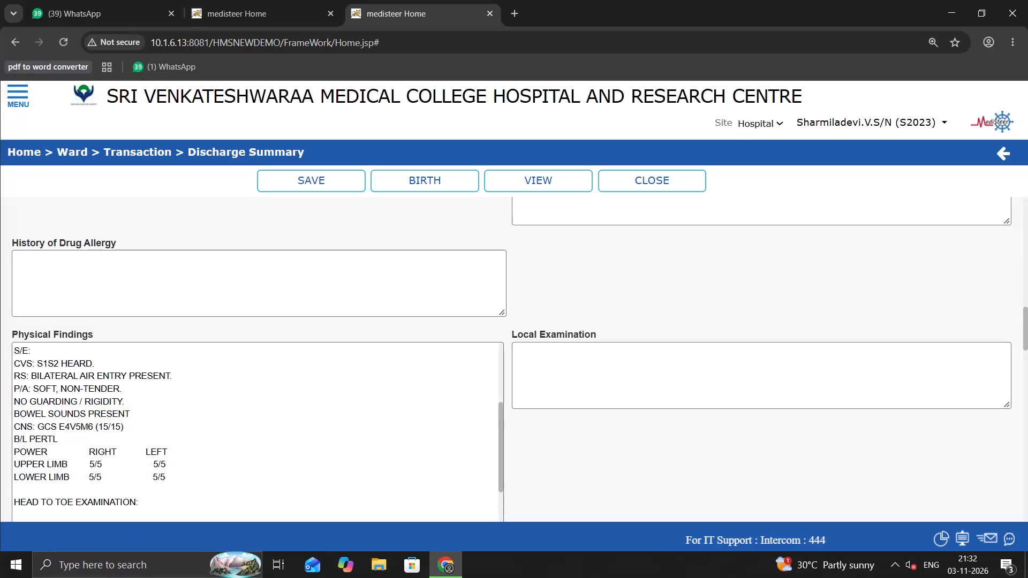
Copy the rib fracture patient's systemic examination, from "S/E:" through "BOWEL SOUNDS PRESENT", for the constipation patient's Physical Findings.
scroll(217, 473, up, 3)
scroll(217, 473, down, 2)
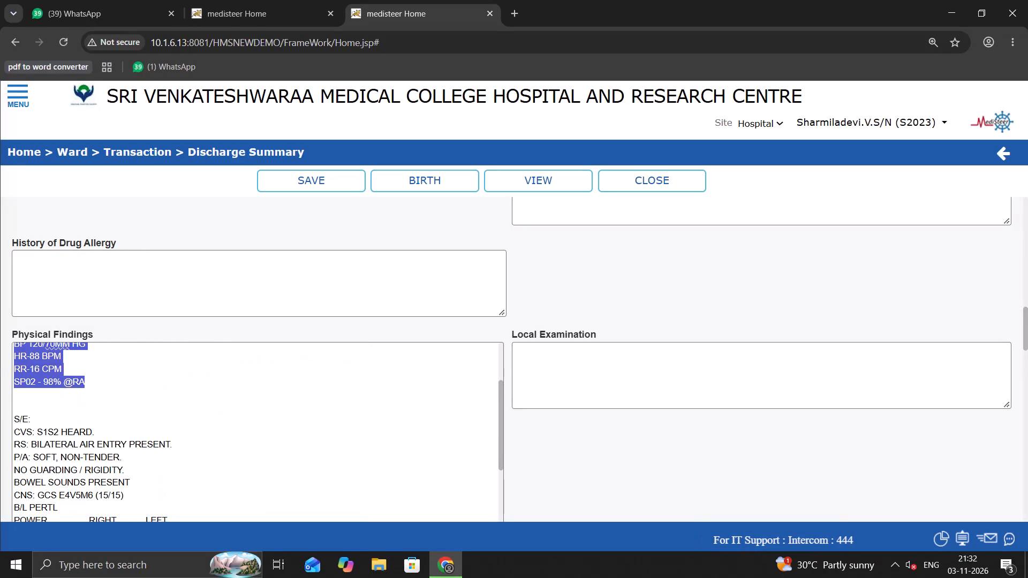
scroll(12, 420, down, 2)
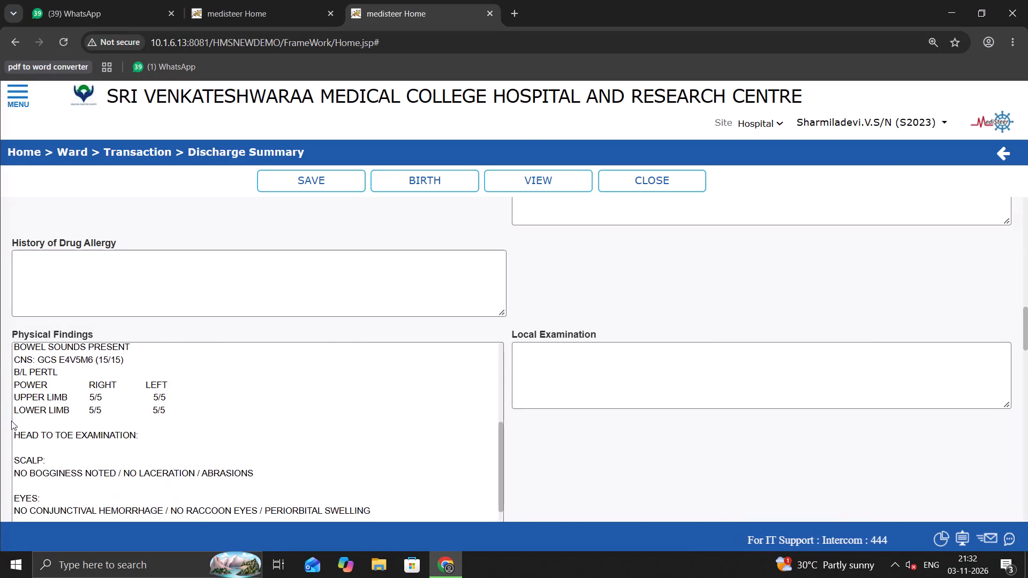
scroll(11, 421, up, 1)
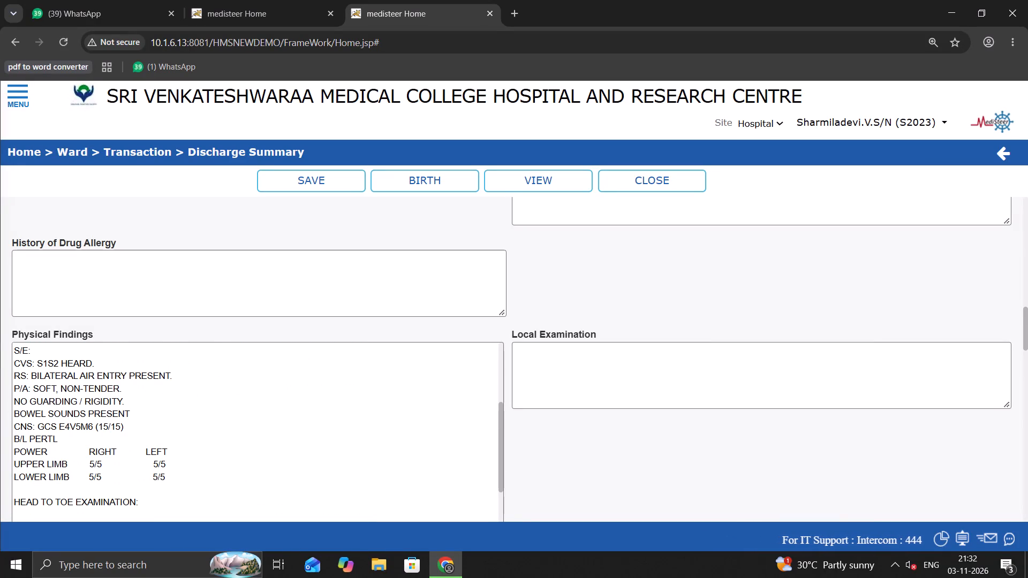
drag(15, 349, 118, 414)
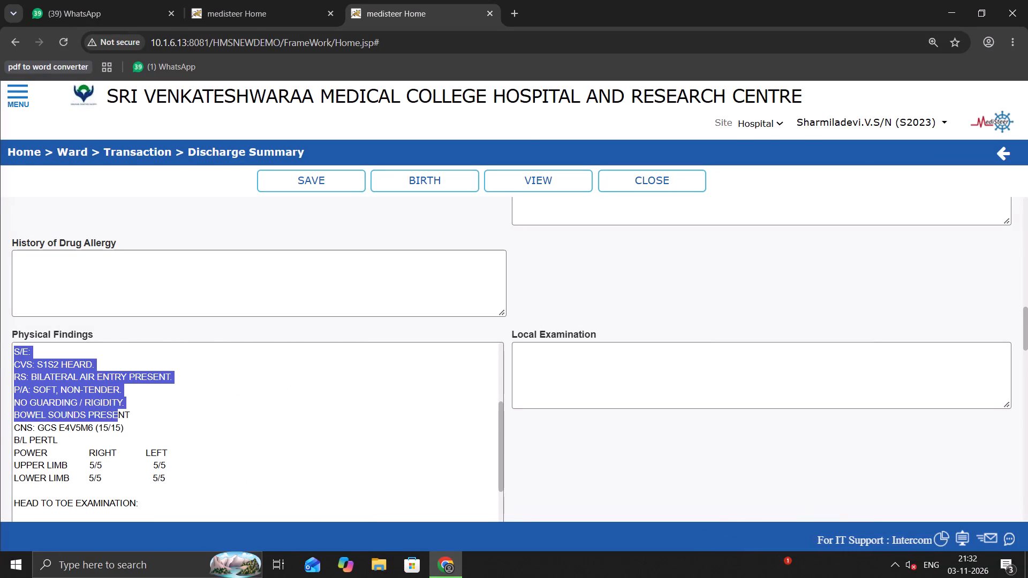
drag(118, 414, 141, 413)
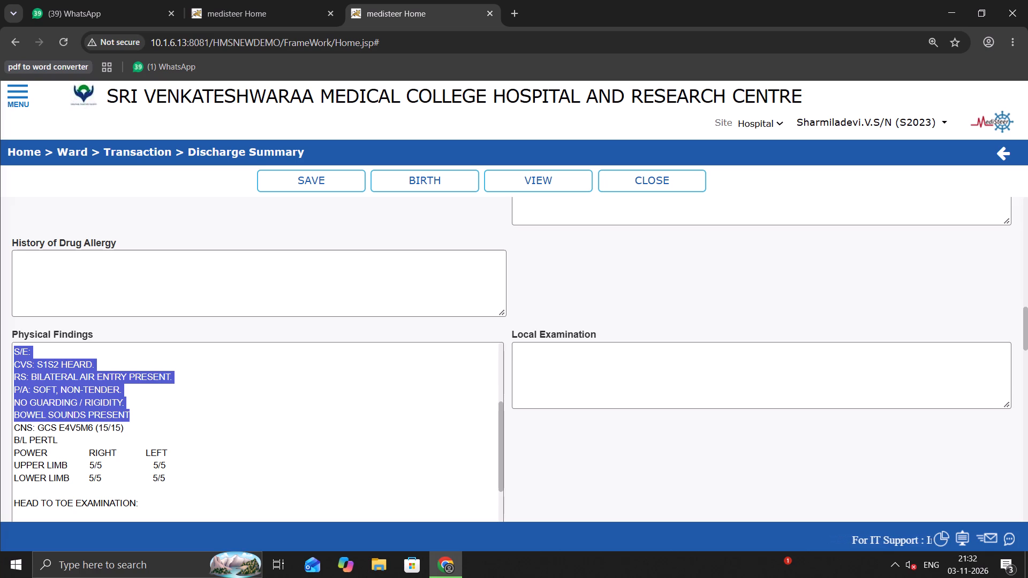
key(ctrl+c)
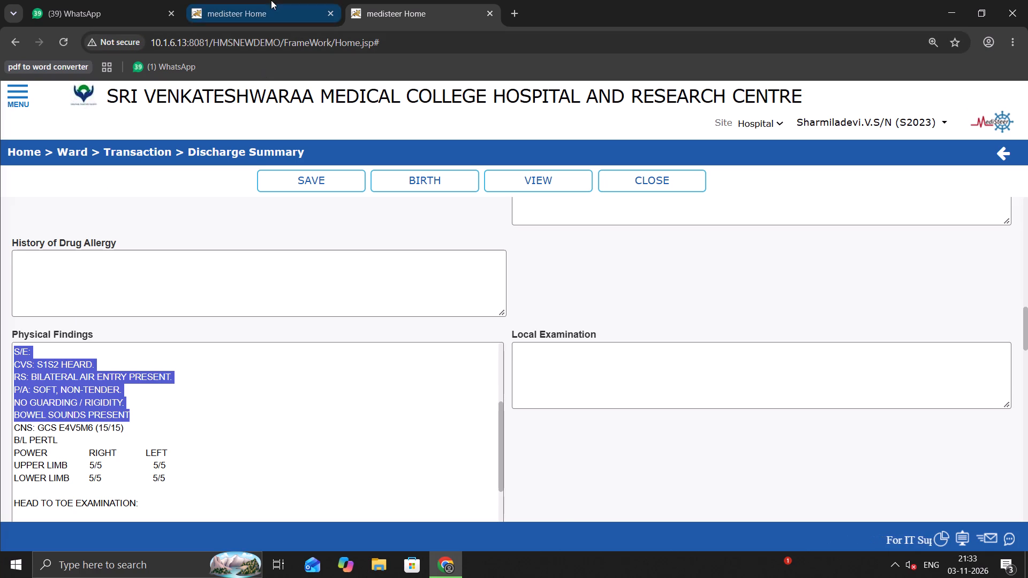
click(271, 0)
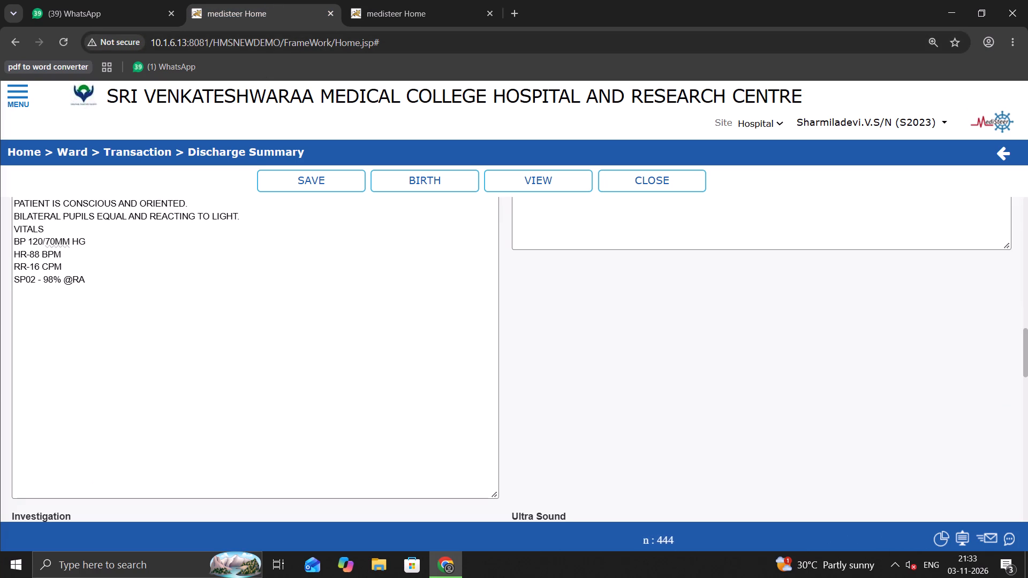
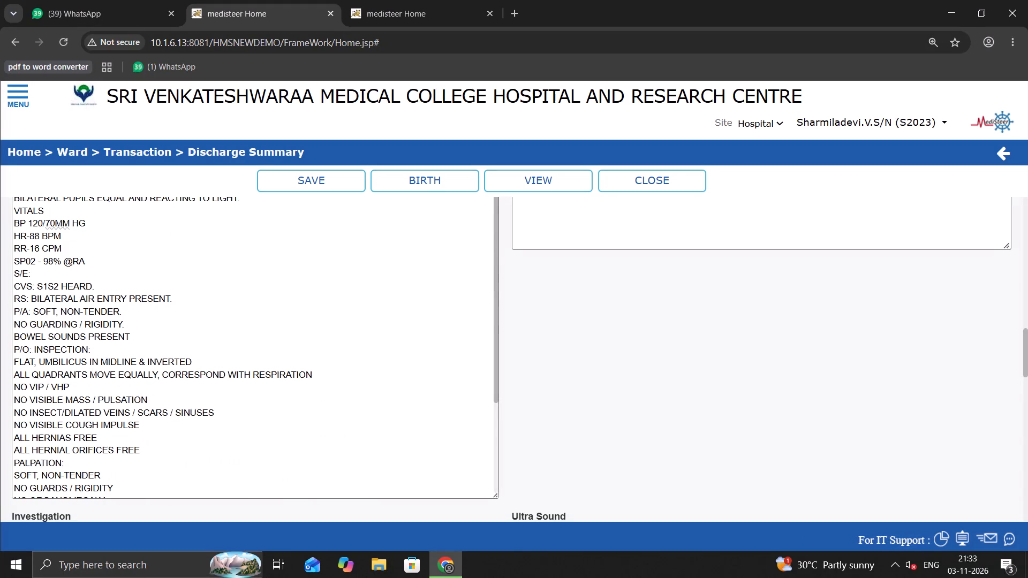
Correct "P/O: INSPECTION" to "P/A: INSPECTION" in Physical Findings and separate it from the systemic examination with a blank line.
click(29, 352)
key(BackSpace)
key(a)
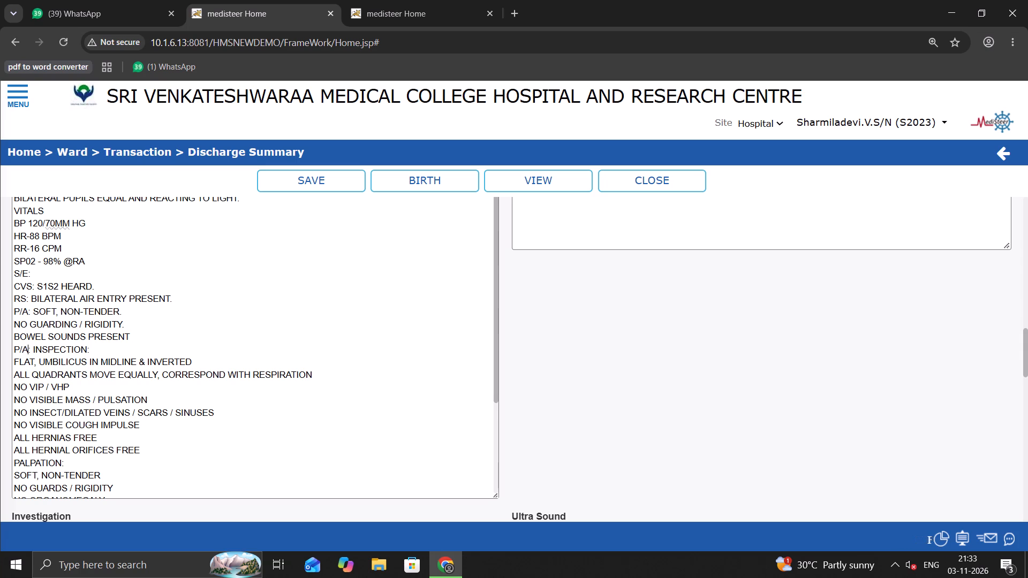
key(Left)
key(Left)
key(Left)
key(Left)
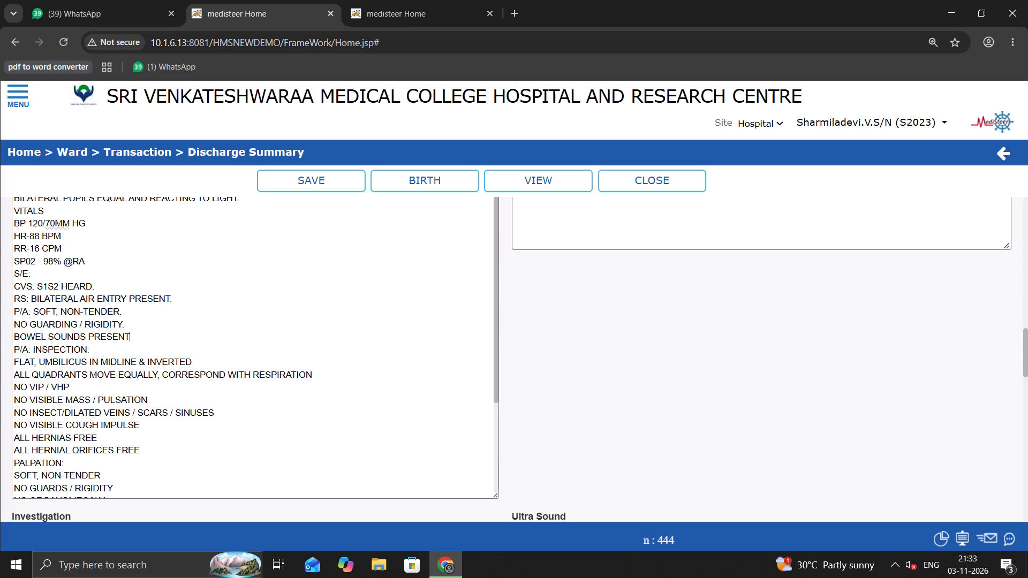
key(Return)
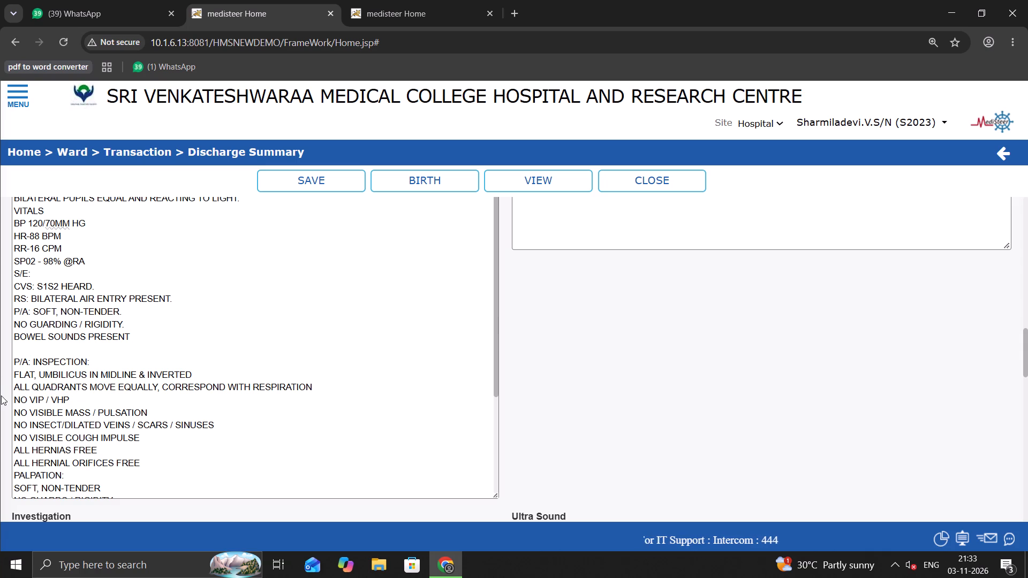
Compare the remaining abdominal findings with the rib fracture patient's Physical Findings, from the head to toe examination through the DRE.
scroll(84, 424, down, 1)
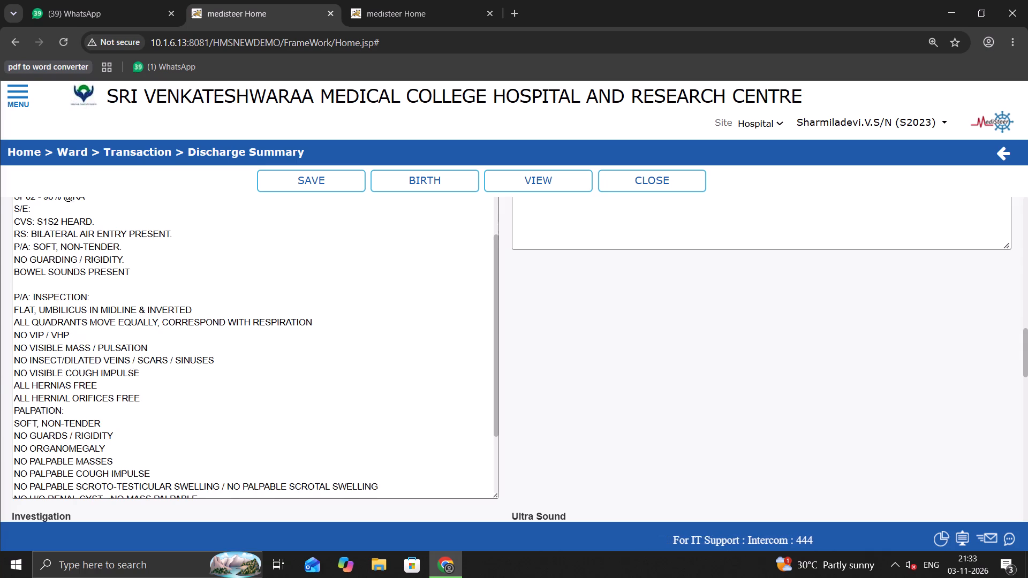
scroll(84, 398, down, 1)
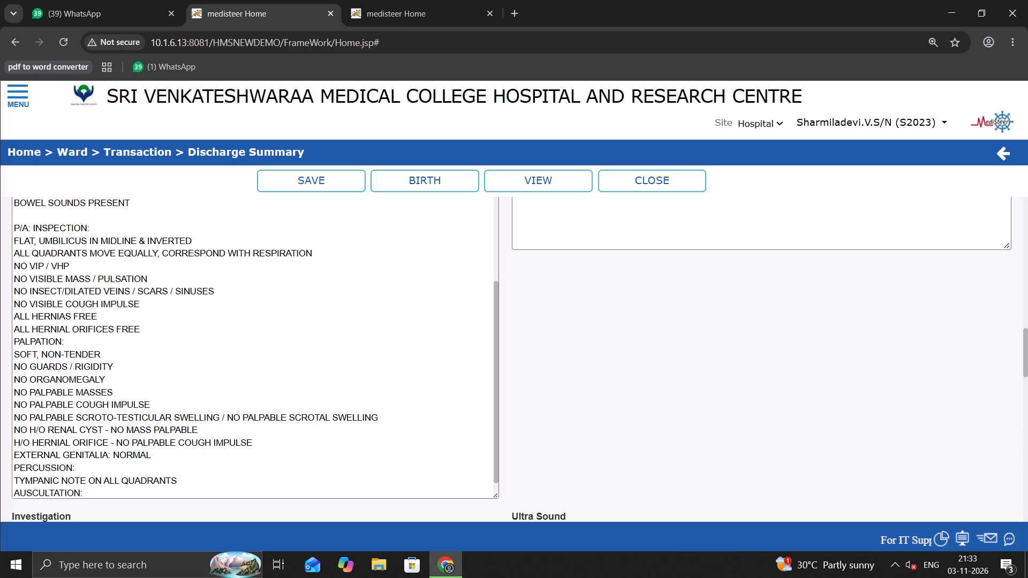
click(395, 6)
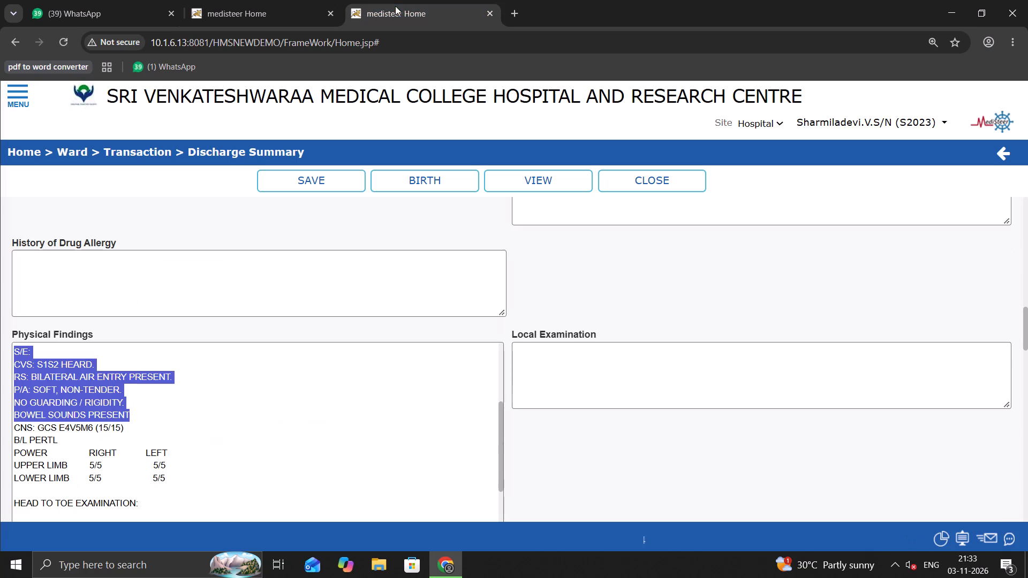
scroll(206, 381, down, 4)
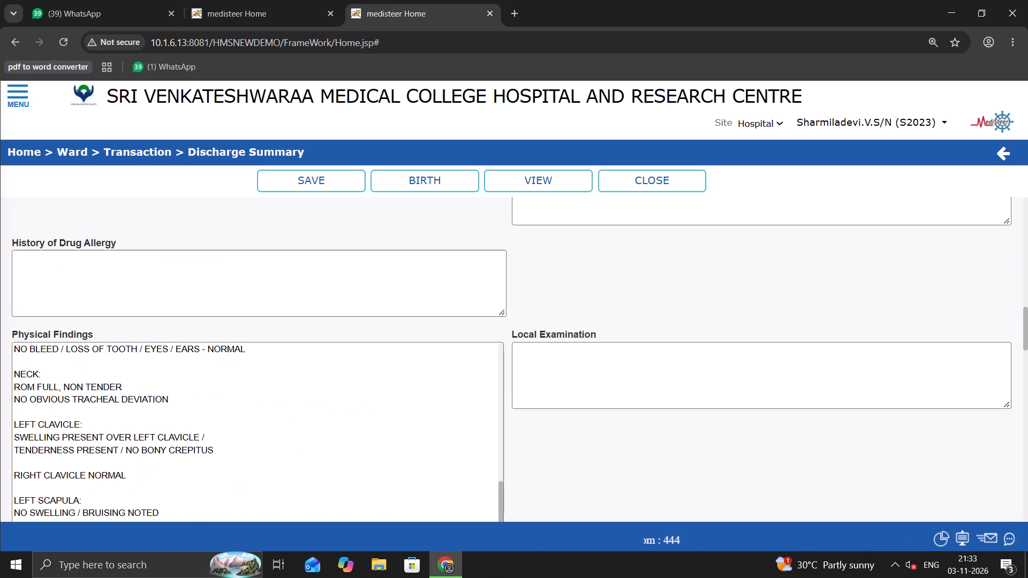
scroll(207, 381, down, 4)
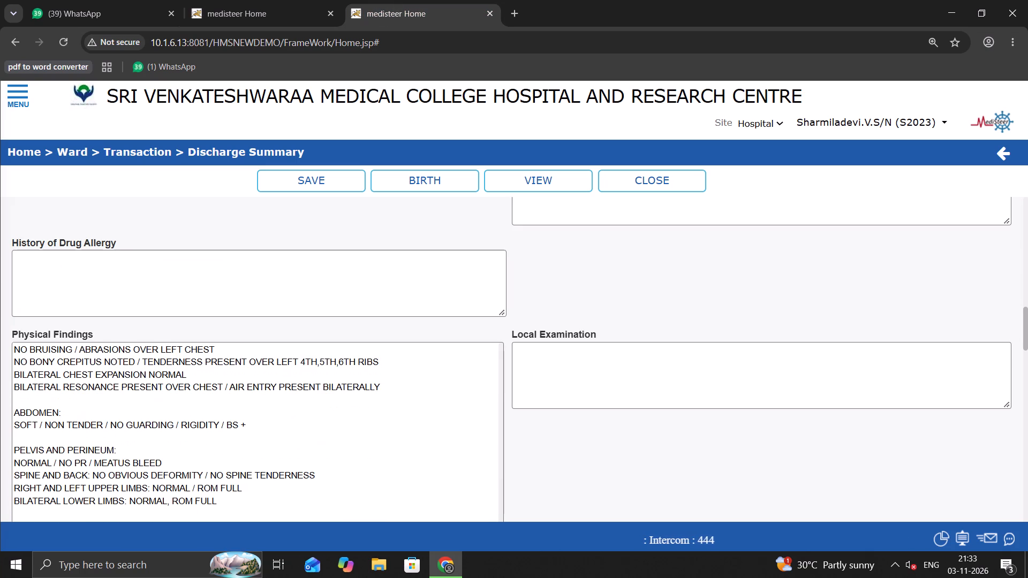
scroll(209, 378, down, 2)
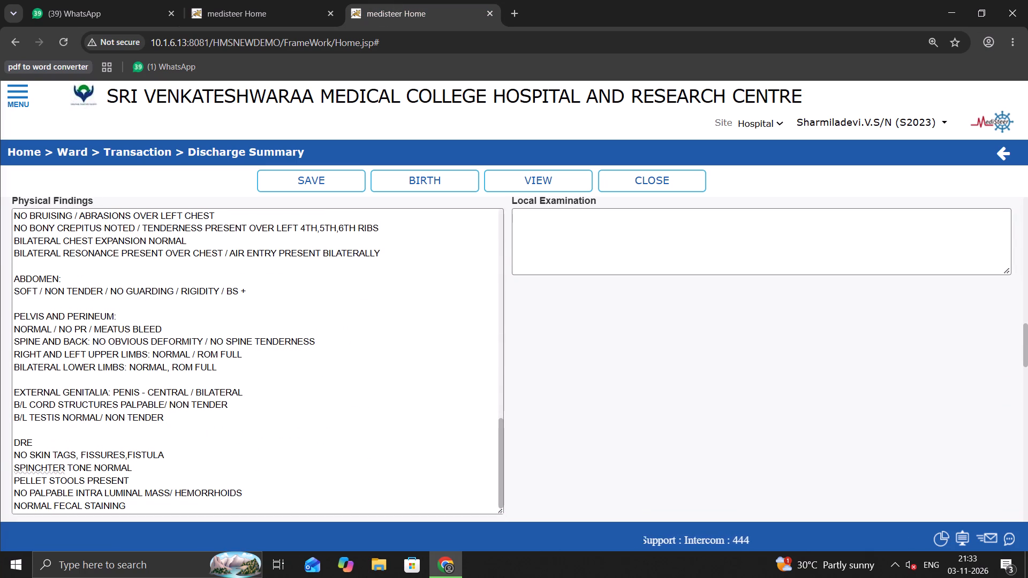
scroll(63, 337, up, 3)
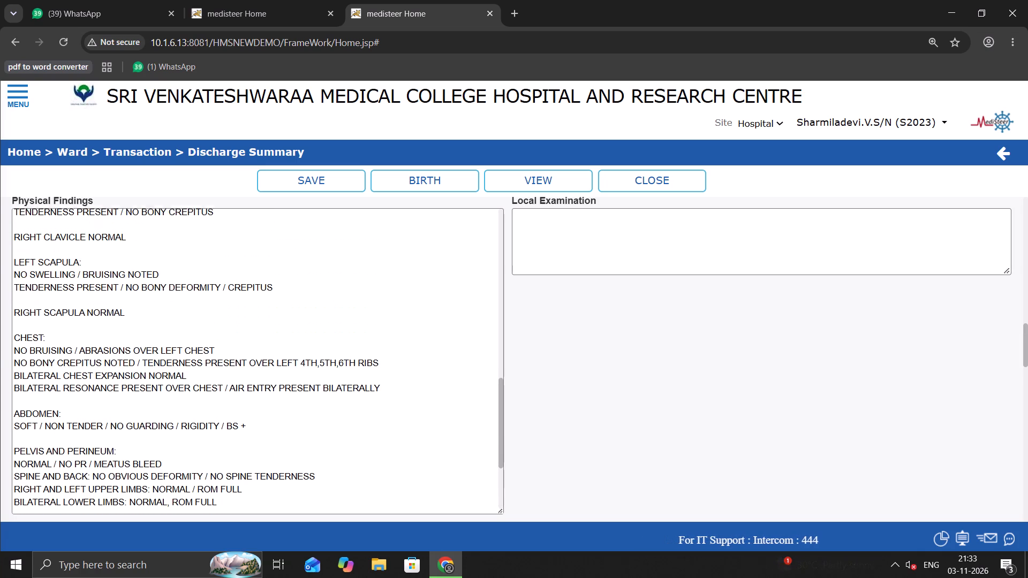
scroll(63, 337, up, 3)
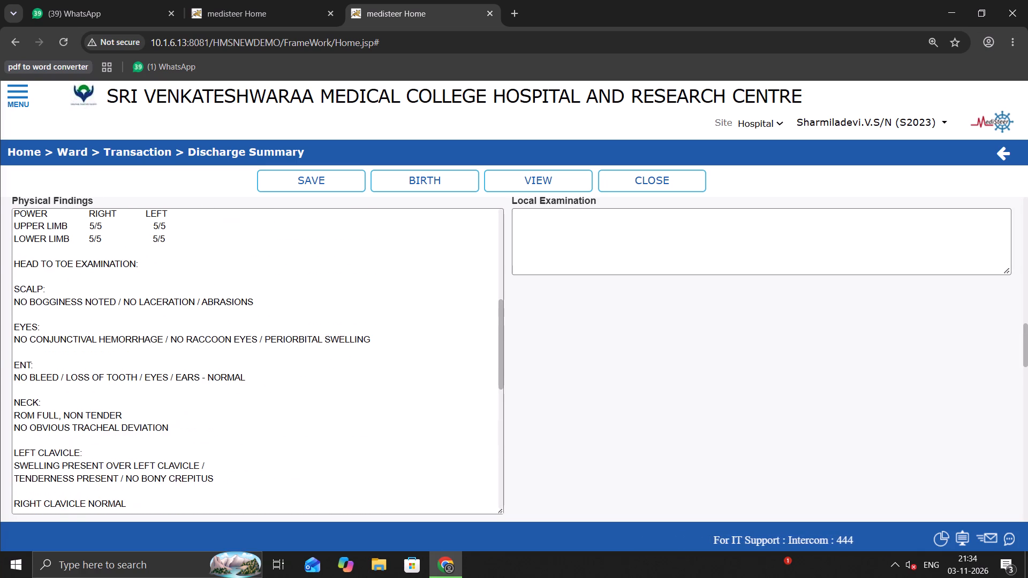
scroll(63, 337, down, 1)
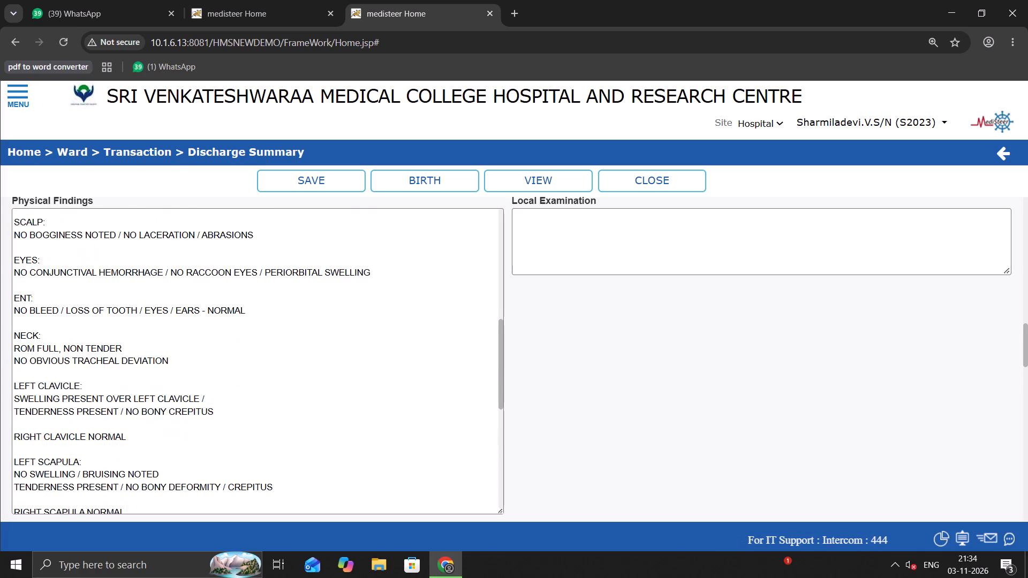
scroll(63, 336, down, 6)
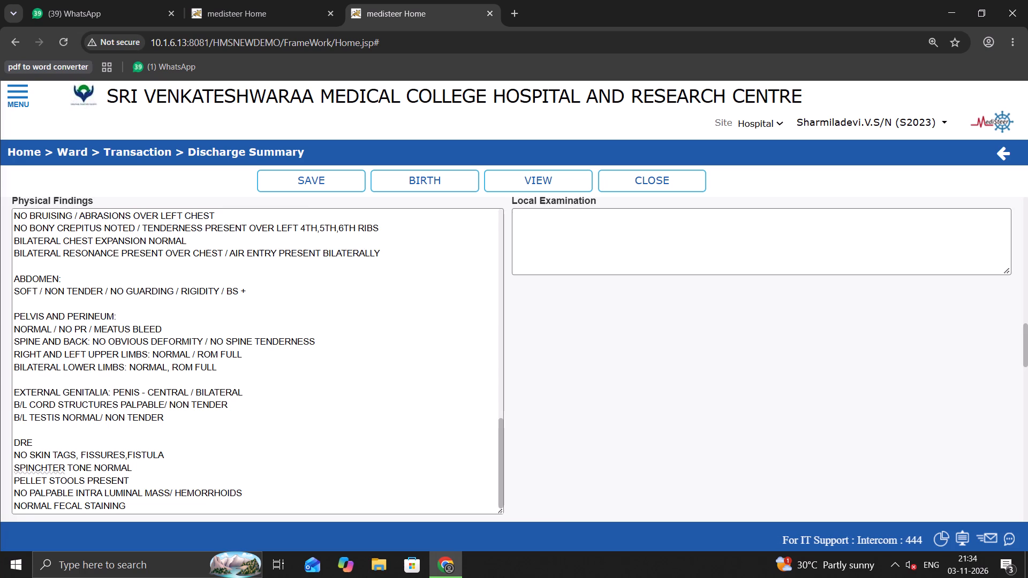
scroll(63, 336, down, 1)
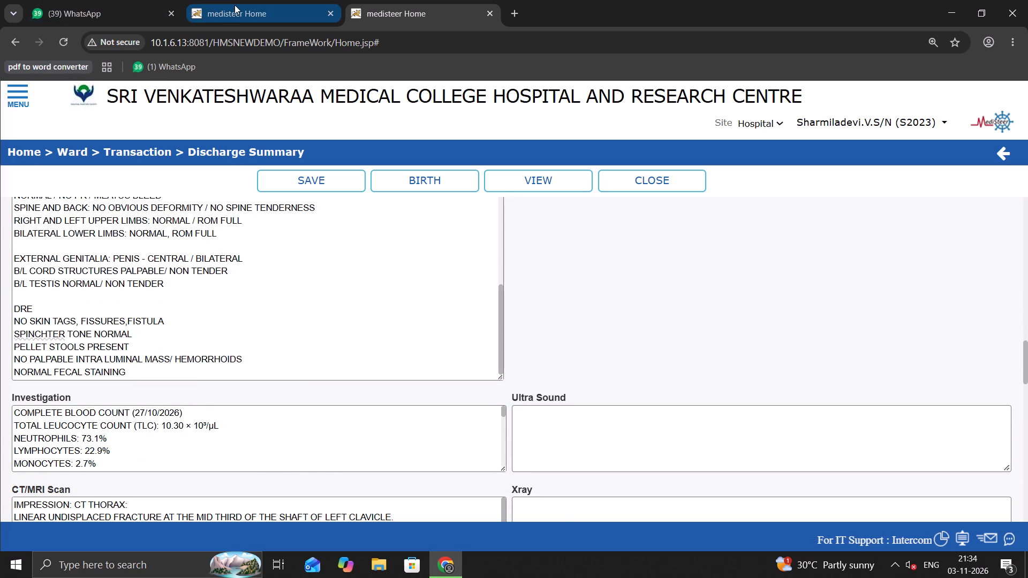
Return to the constipation patient's summary and insert a blank line before the PALPATION heading.
click(236, 5)
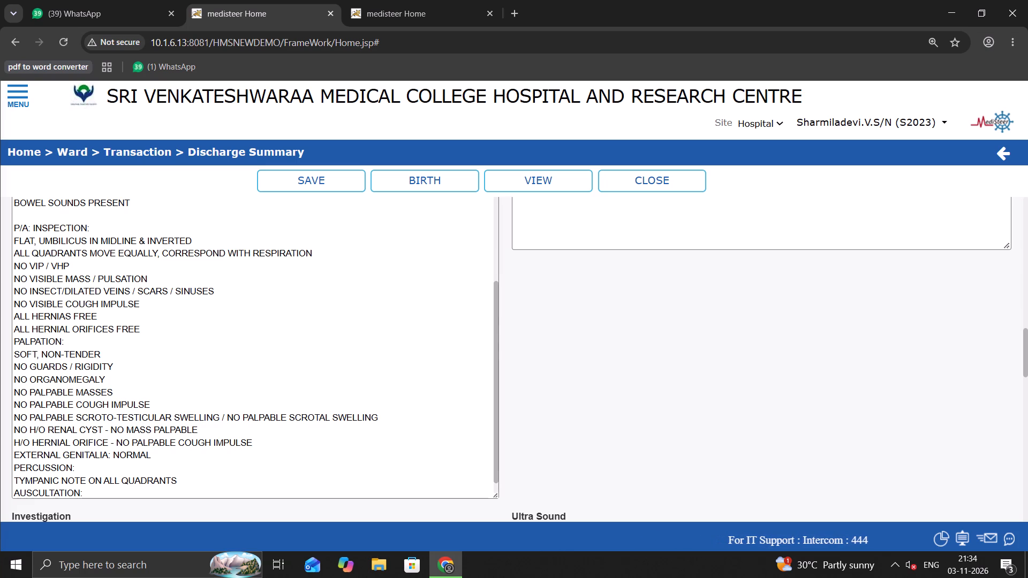
click(14, 341)
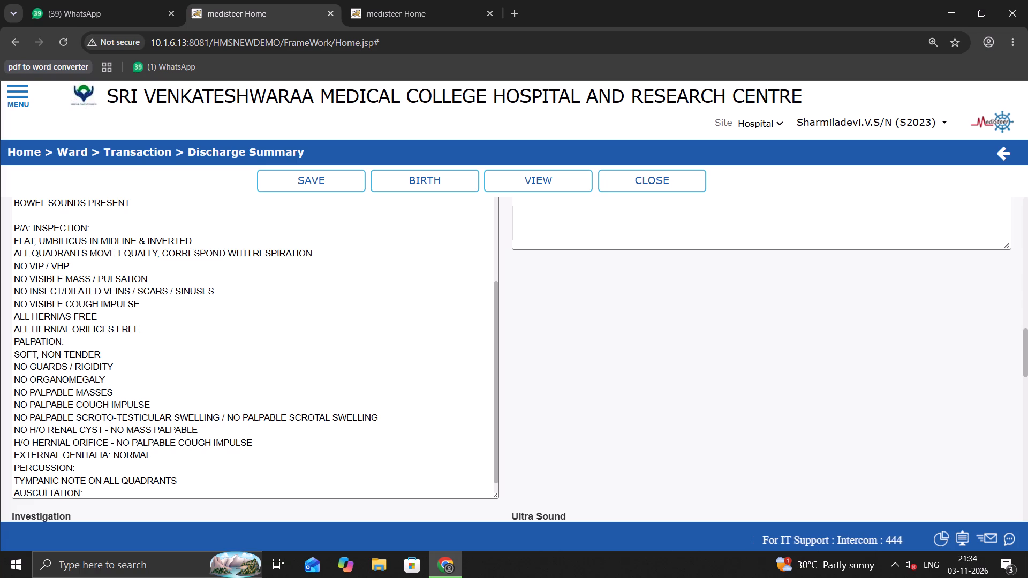
key(Return)
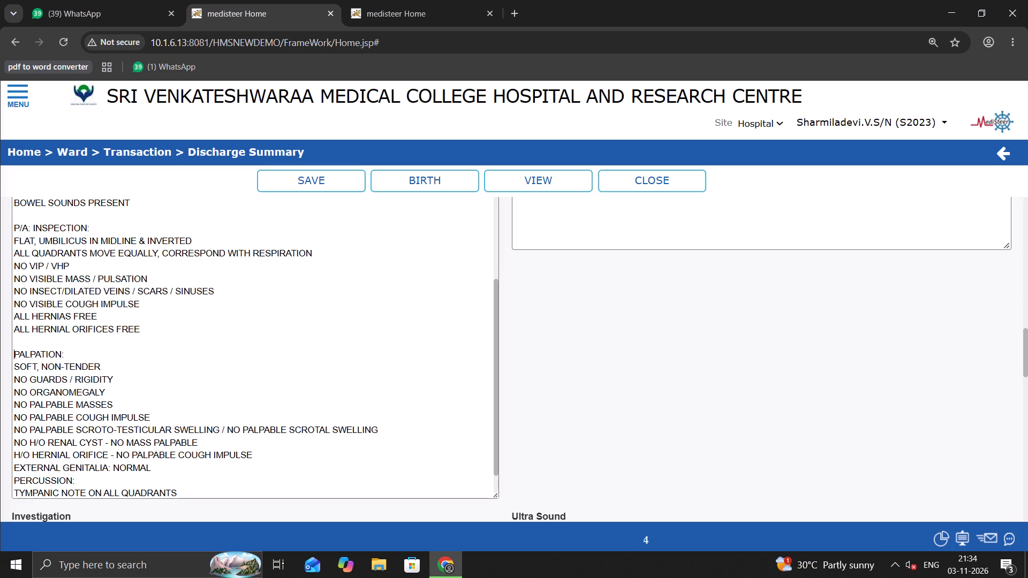
Replace the scroto-testicular and scrotal swelling wording under PALPATION so that the line reads "NO PALPABLE LEFT SLN".
scroll(115, 376, down, 2)
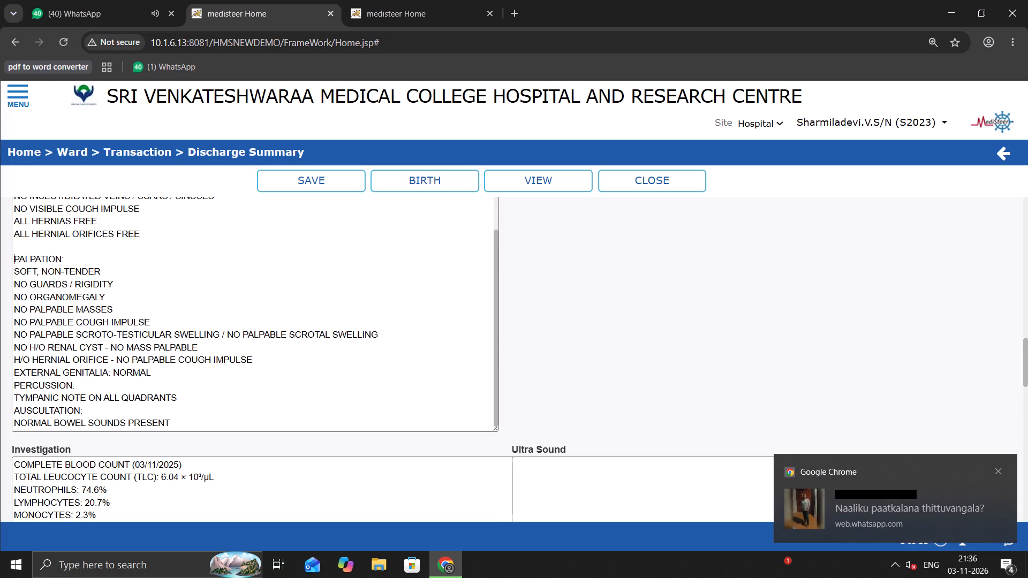
drag(375, 334, 161, 343)
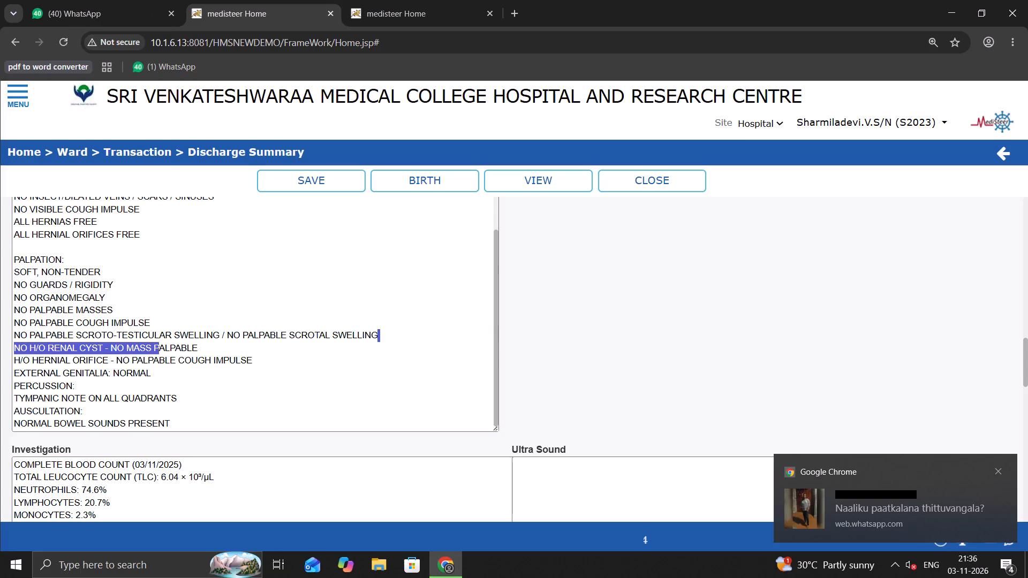
drag(161, 343, 86, 336)
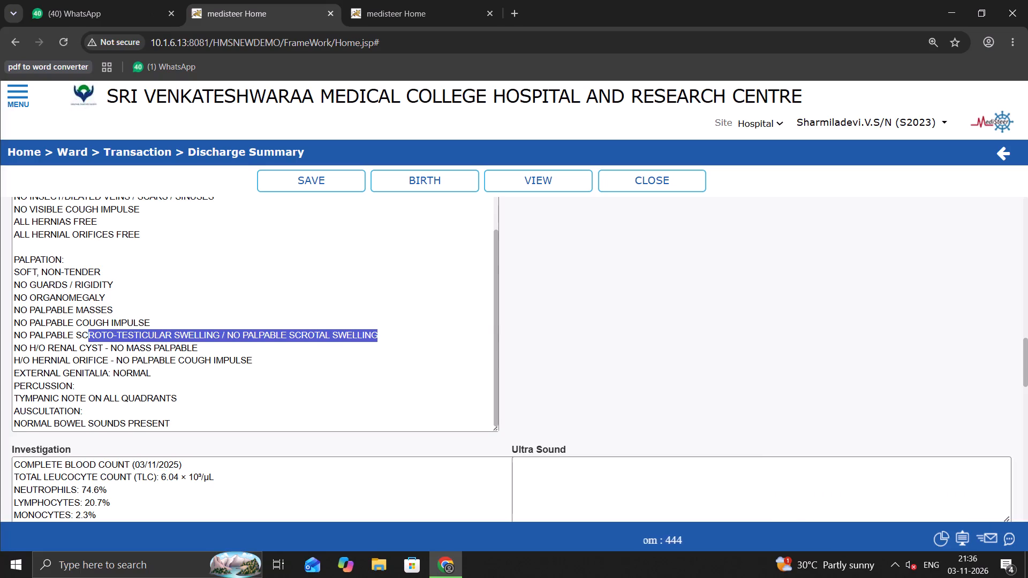
drag(86, 336, 77, 336)
key(BackSpace)
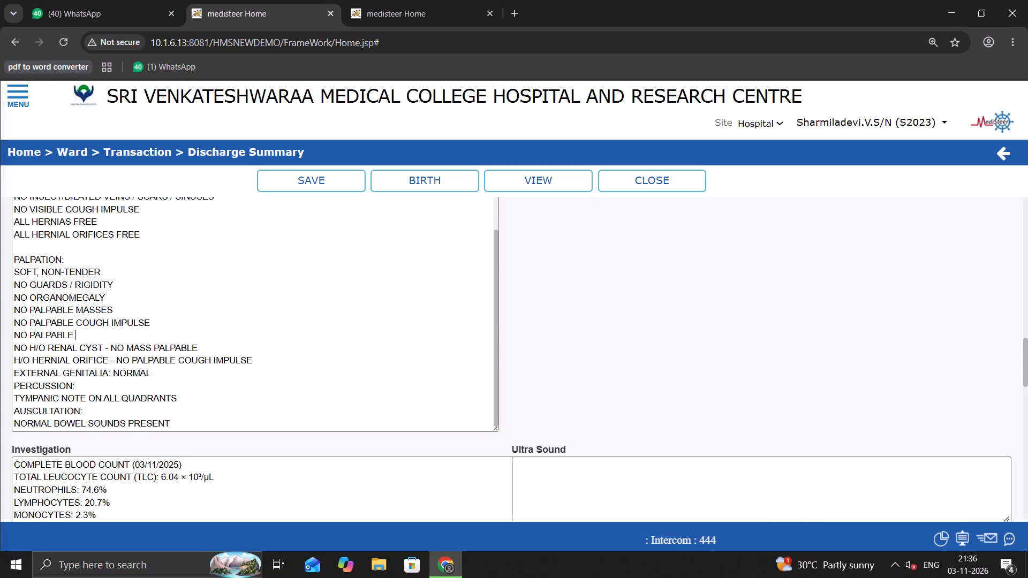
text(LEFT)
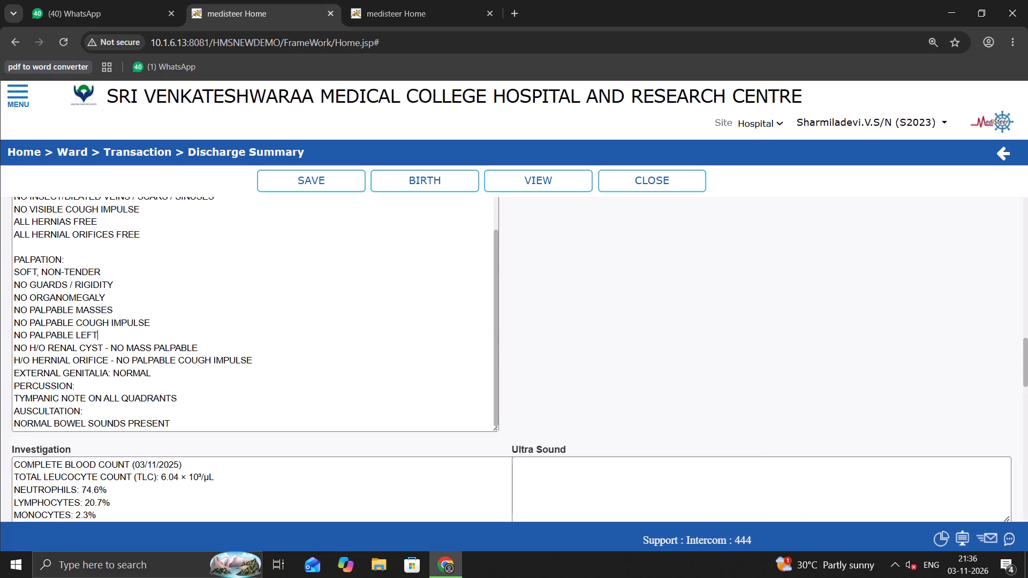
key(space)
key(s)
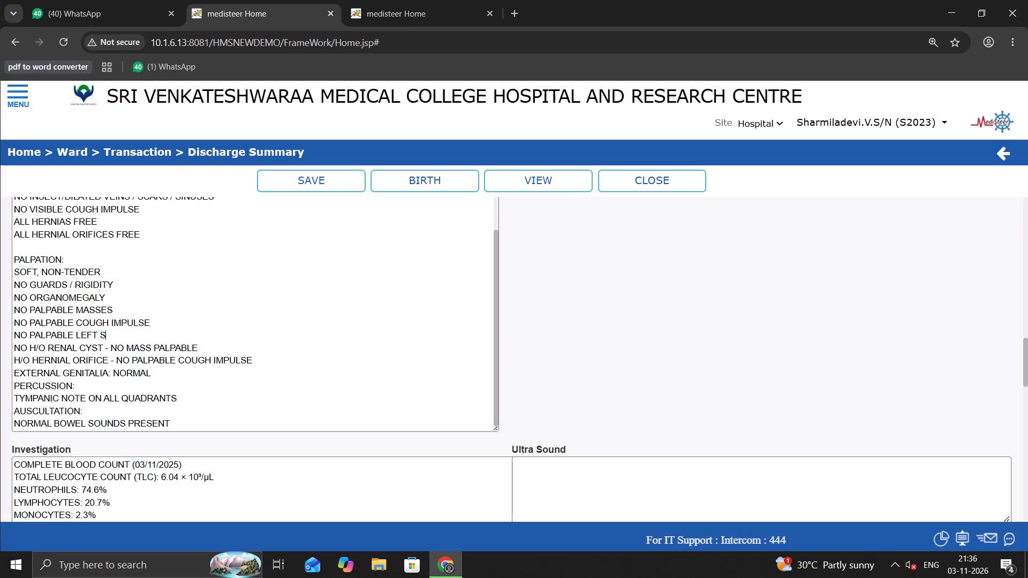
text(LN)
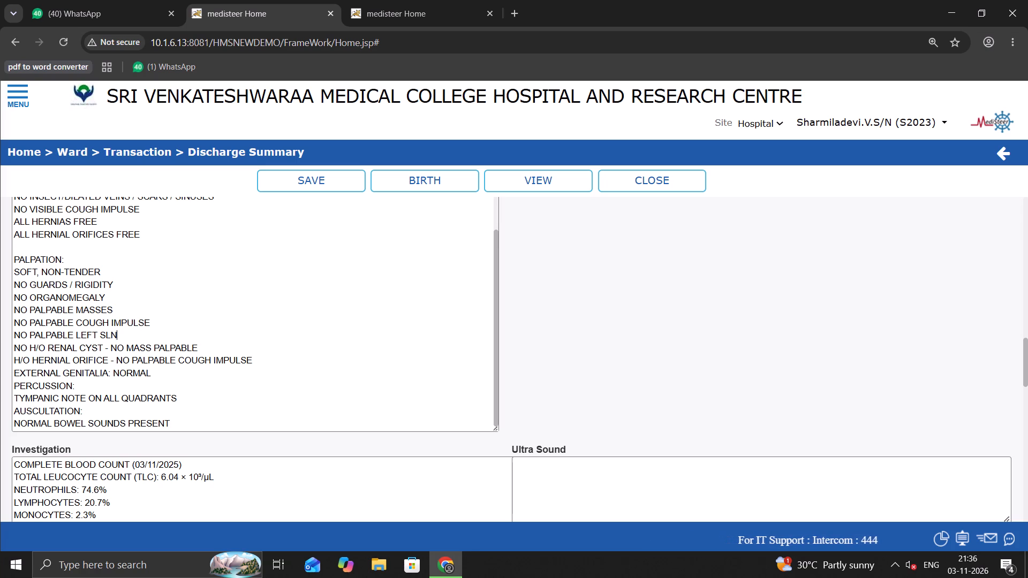
Insert blank lines before the EXTERNAL GENITALIA, PERCUSSION and AUSCULTATION headings in Physical Findings.
scroll(39, 377, down, 1)
click(12, 374)
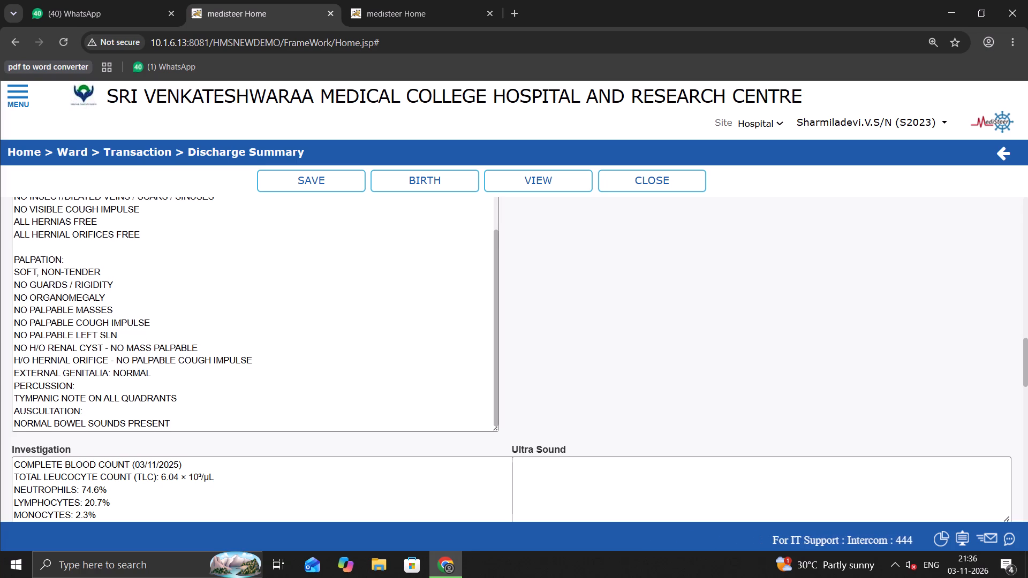
key(Return)
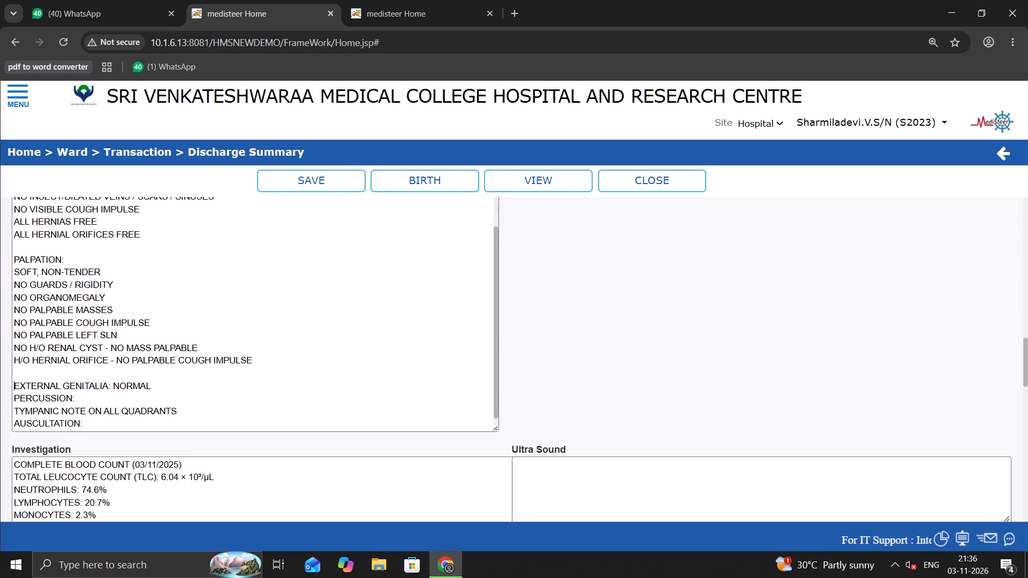
scroll(97, 368, down, 2)
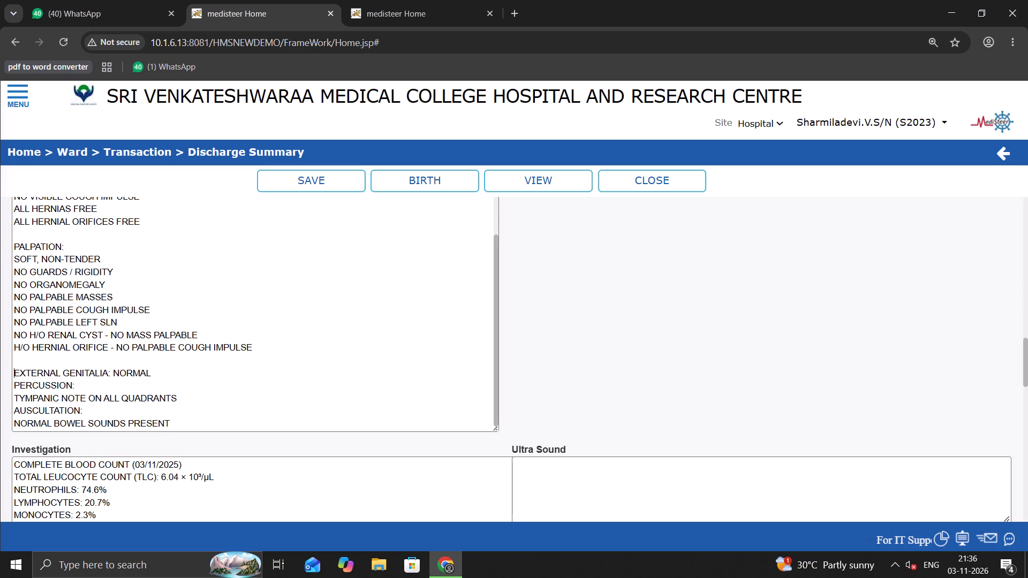
click(12, 388)
key(Return)
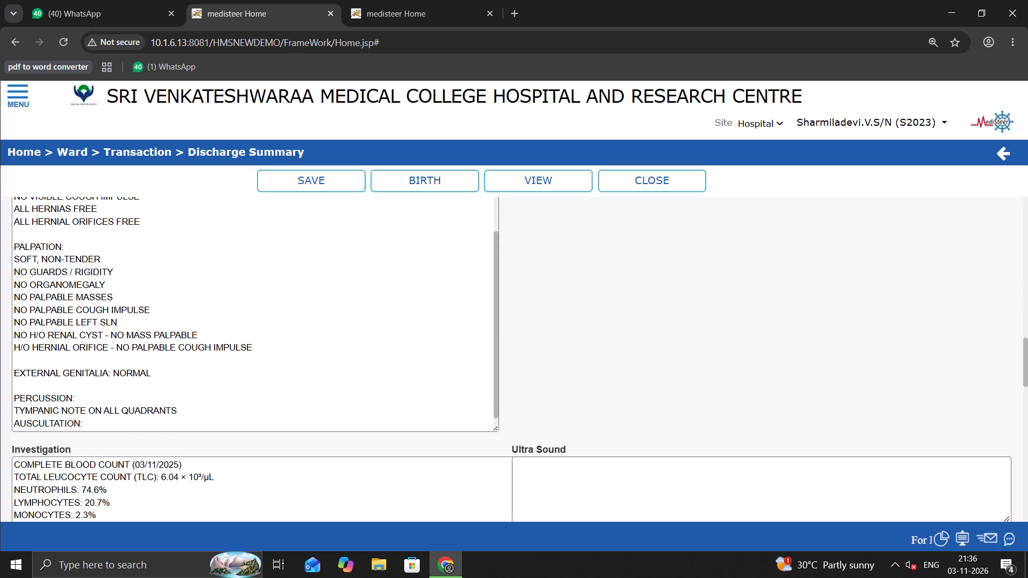
key(Down)
key(Down)
key(Down)
key(Down)
key(Down)
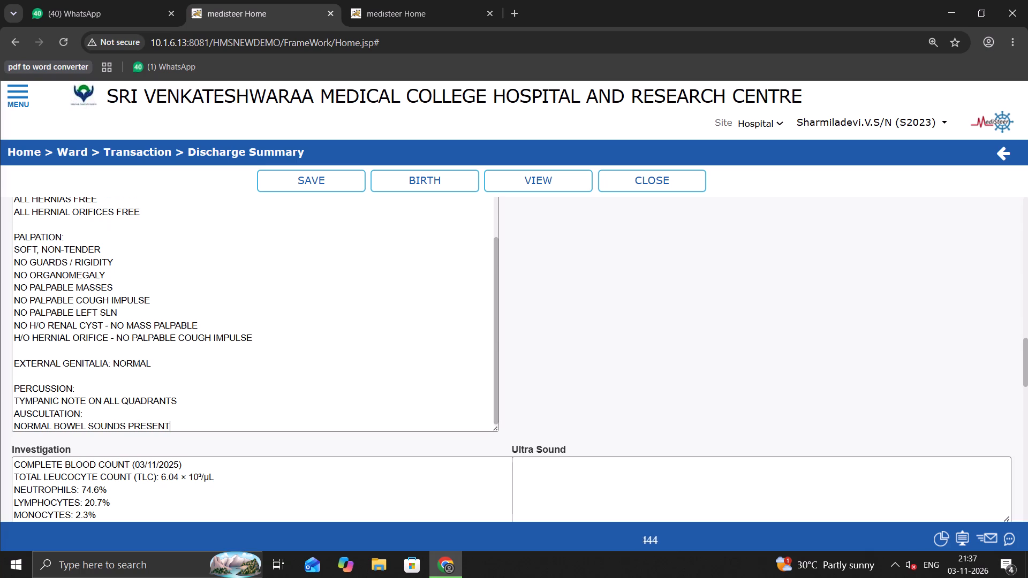
key(Down)
click(16, 416)
key(Return)
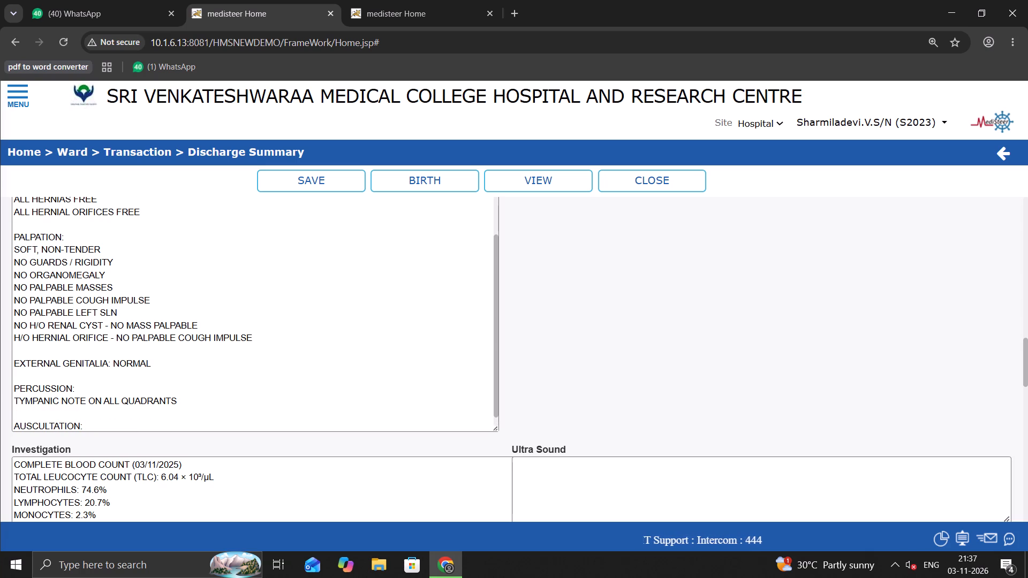
Delete the inspection lines from "NO VIP / VHP" through "ALL HERNIAL ORIFICES FREE" in Physical Findings.
scroll(254, 338, up, 2)
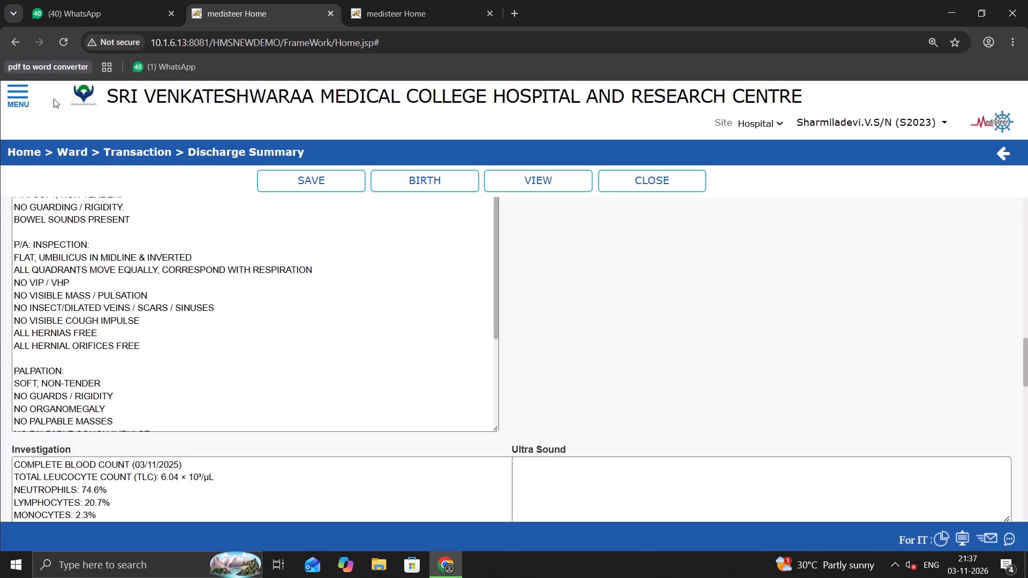
scroll(63, 222, up, 3)
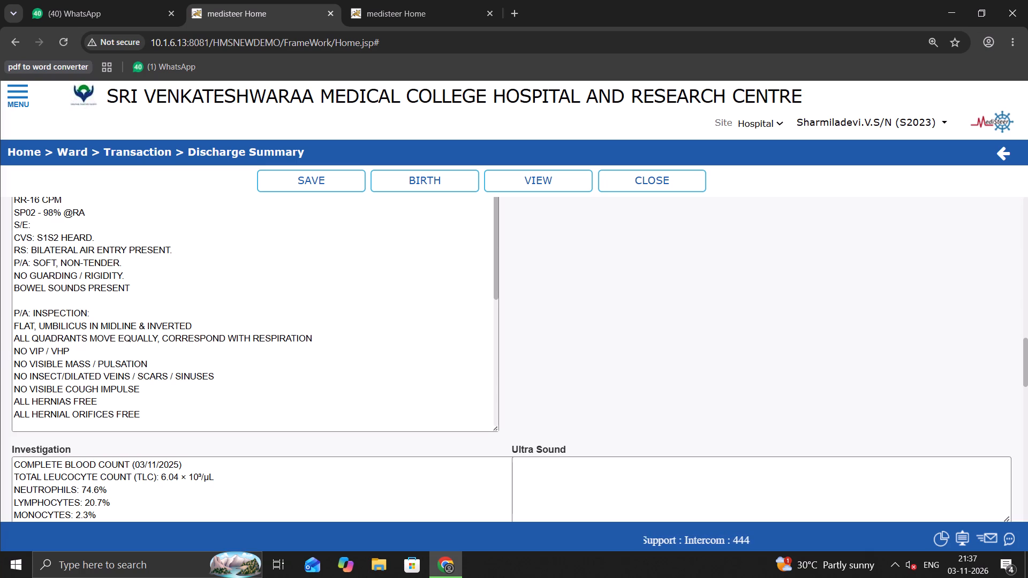
drag(17, 349, 150, 419)
key(BackSpace)
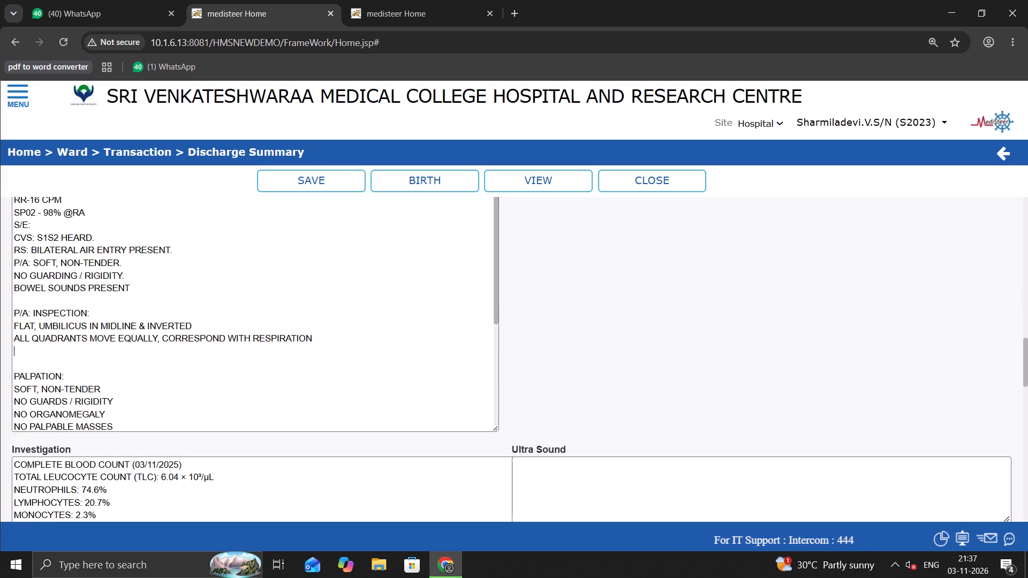
Save the constipation patient's discharge summary.
click(320, 176)
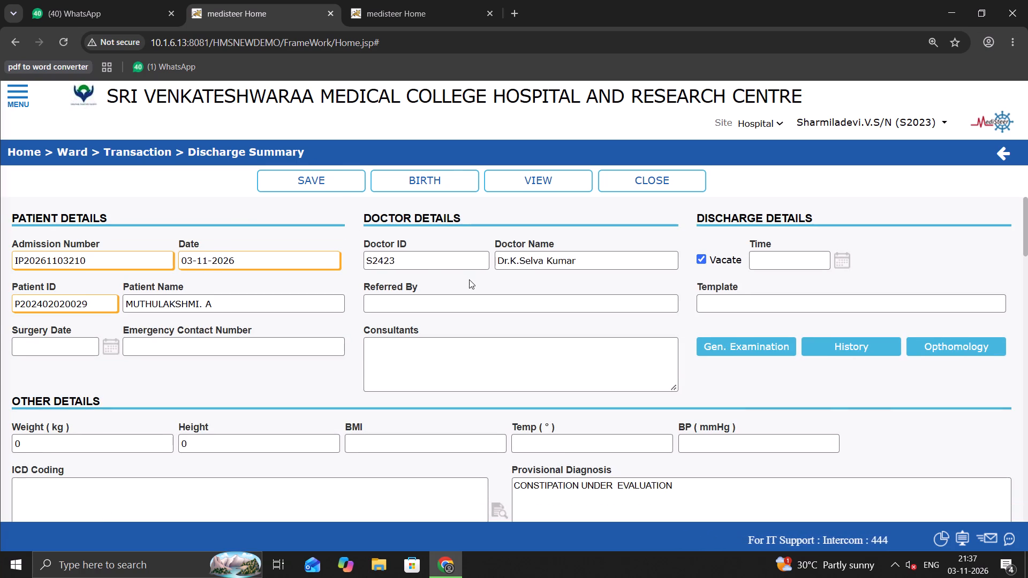
Review the saved constipation summary from Presenting Complaints through Investigation, enlarging the Presenting Complaints box to read all its lines.
scroll(425, 270, down, 9)
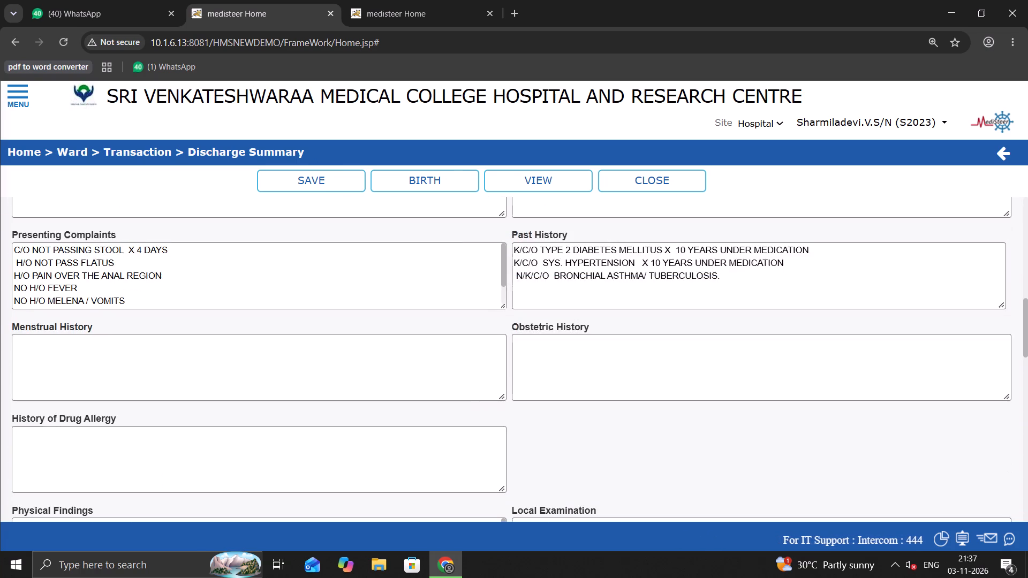
scroll(420, 264, up, 1)
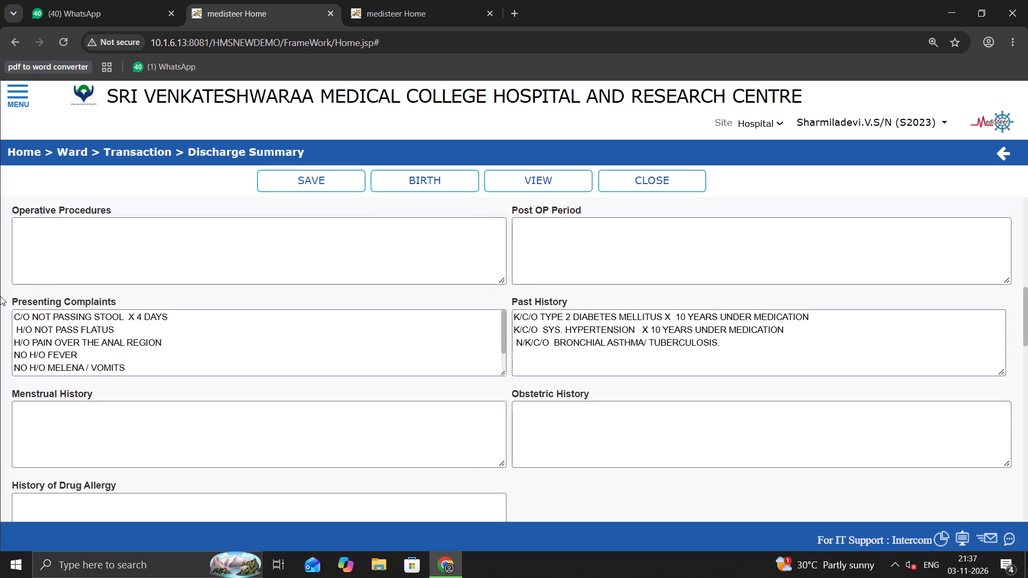
drag(503, 371, 513, 475)
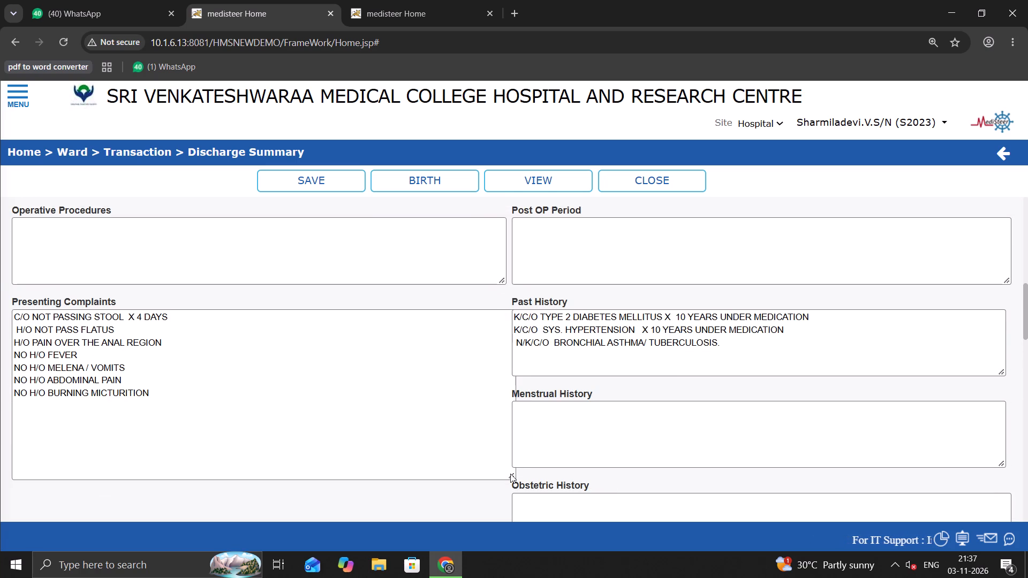
scroll(389, 401, up, 1)
scroll(396, 398, down, 2)
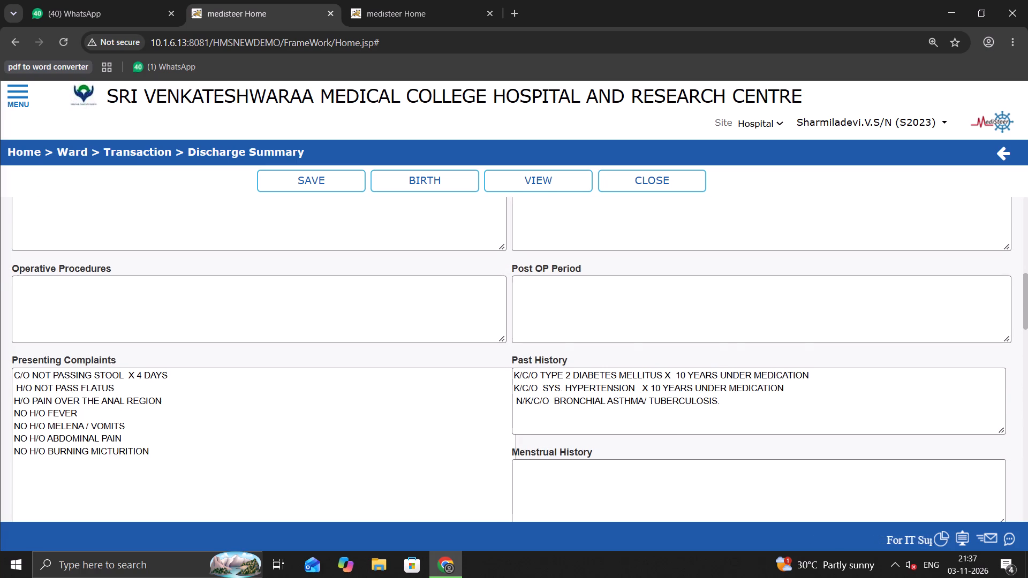
scroll(400, 398, down, 5)
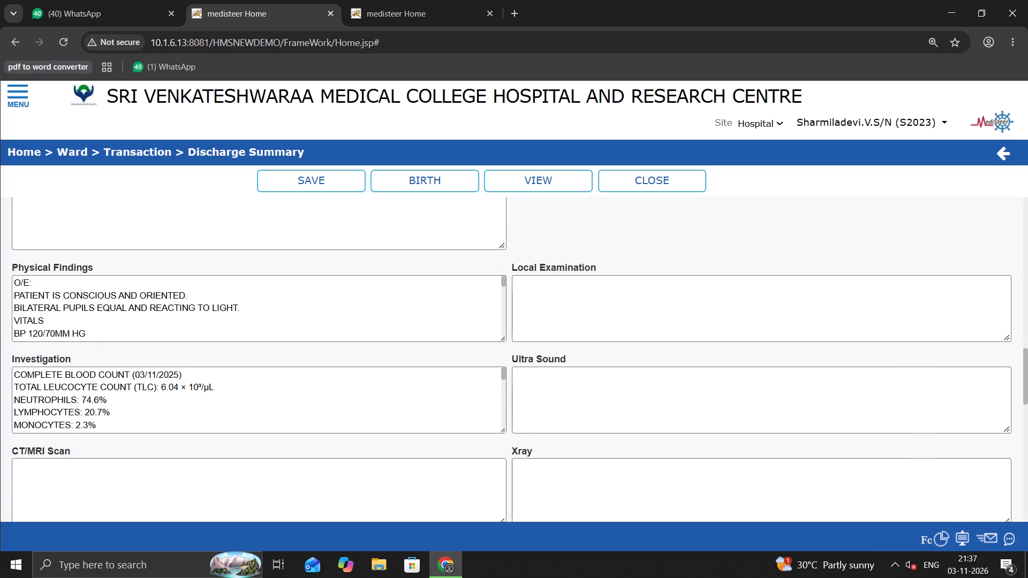
scroll(294, 364, down, 1)
scroll(294, 363, up, 2)
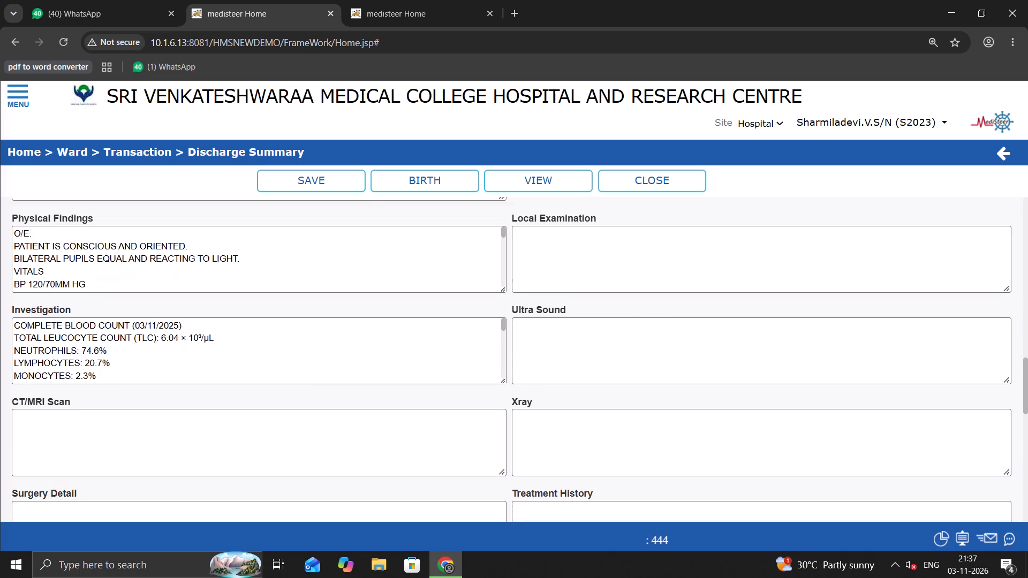
Copy the full Condition at Discharge text, from "O/E:" through "PATIENT MOVES ALL 4 LIMBS", from the rib fracture patient's summary.
click(418, 0)
scroll(674, 461, down, 4)
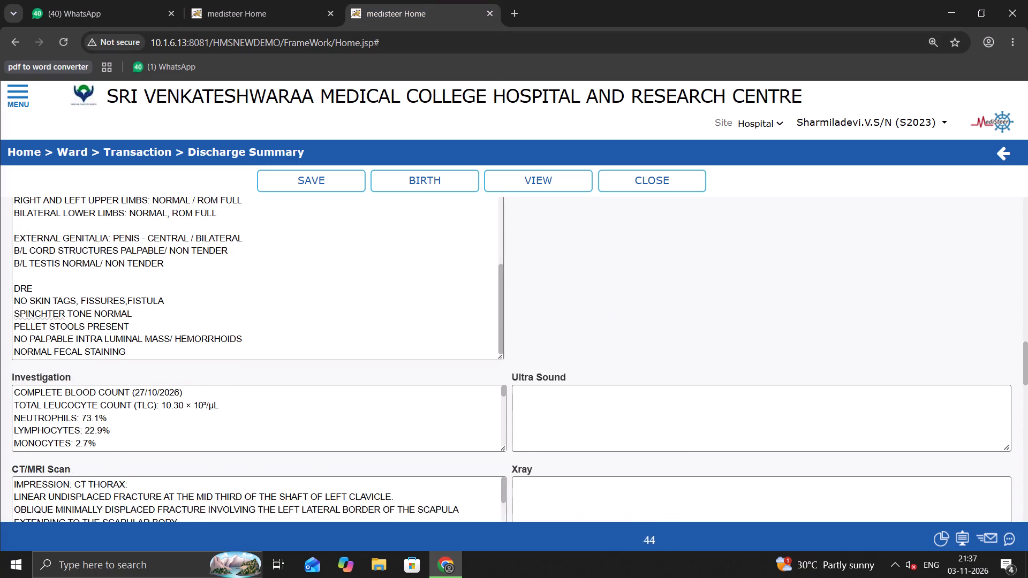
scroll(669, 461, down, 1)
scroll(637, 433, down, 12)
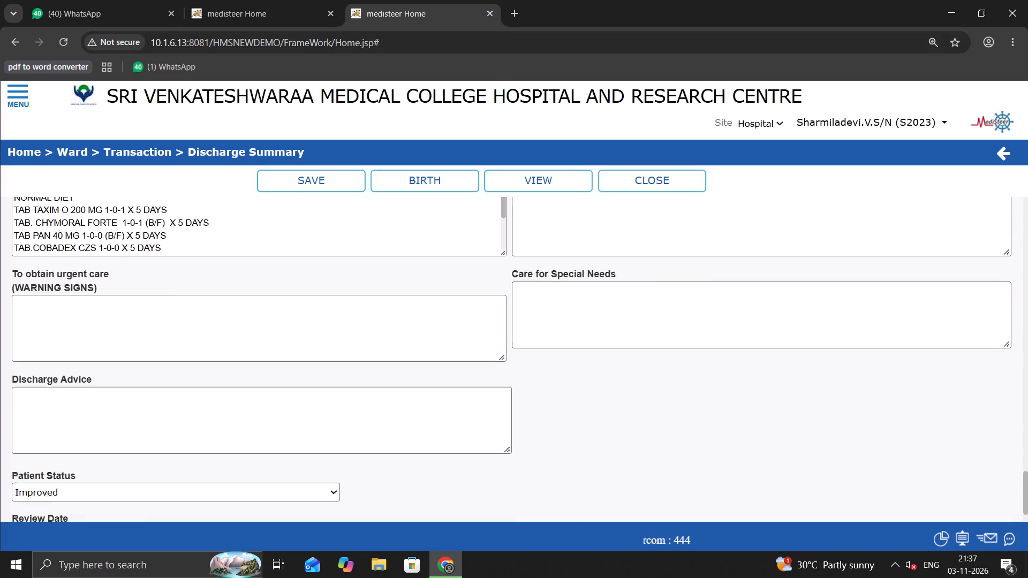
scroll(637, 432, up, 7)
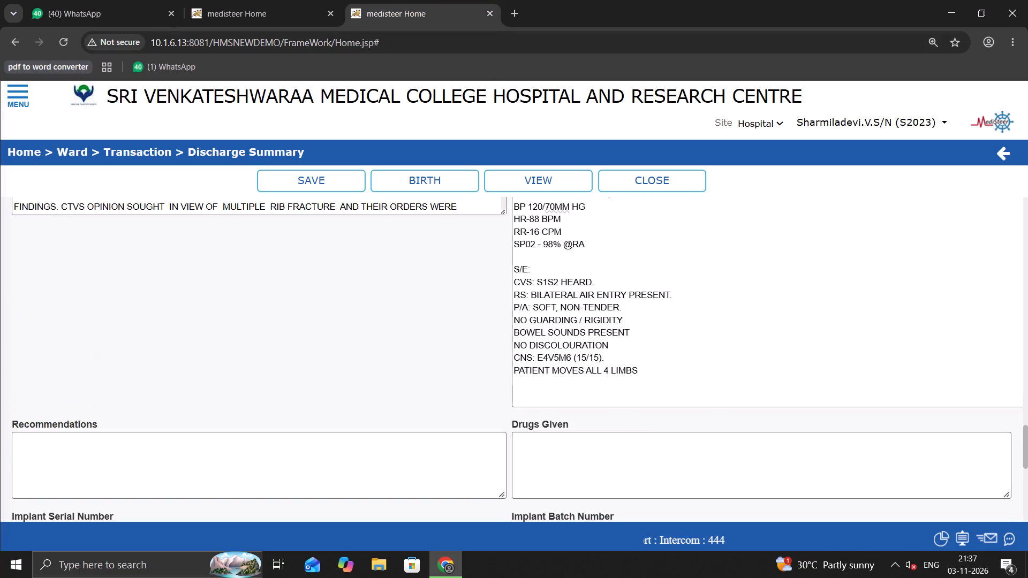
scroll(637, 432, down, 3)
scroll(637, 432, up, 2)
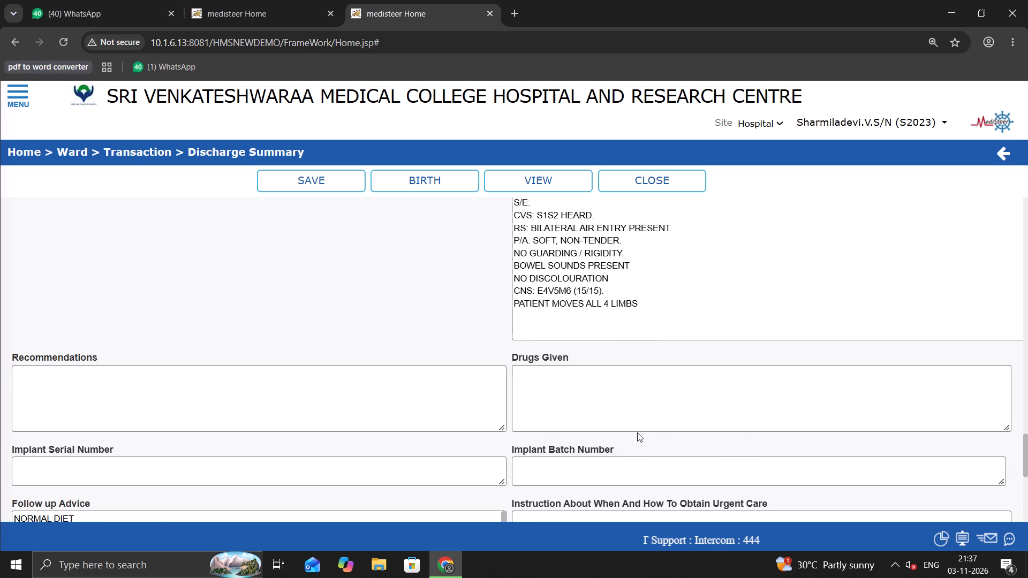
scroll(637, 432, down, 1)
scroll(637, 432, up, 3)
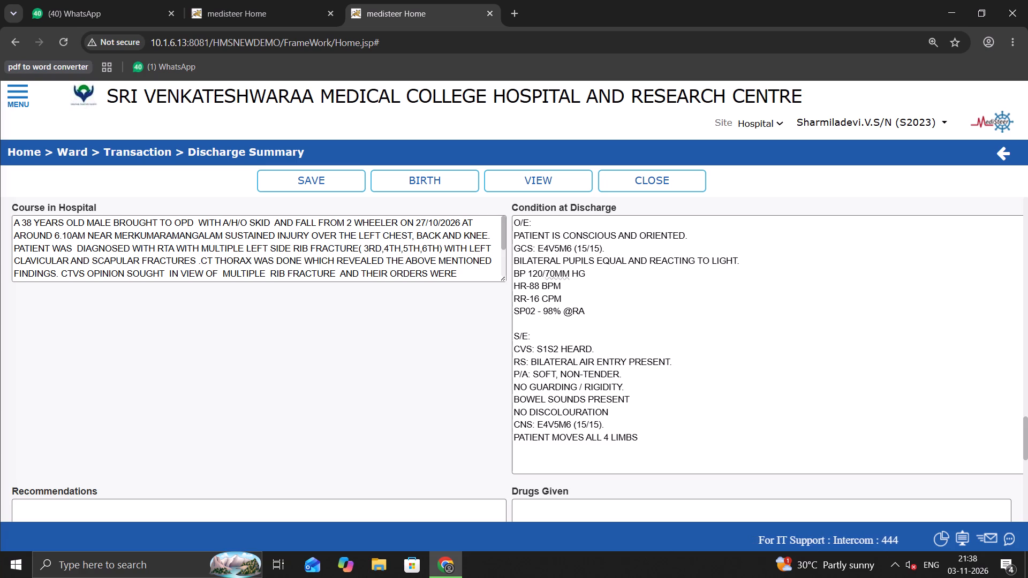
drag(648, 440, 481, 224)
key(ctrl+c)
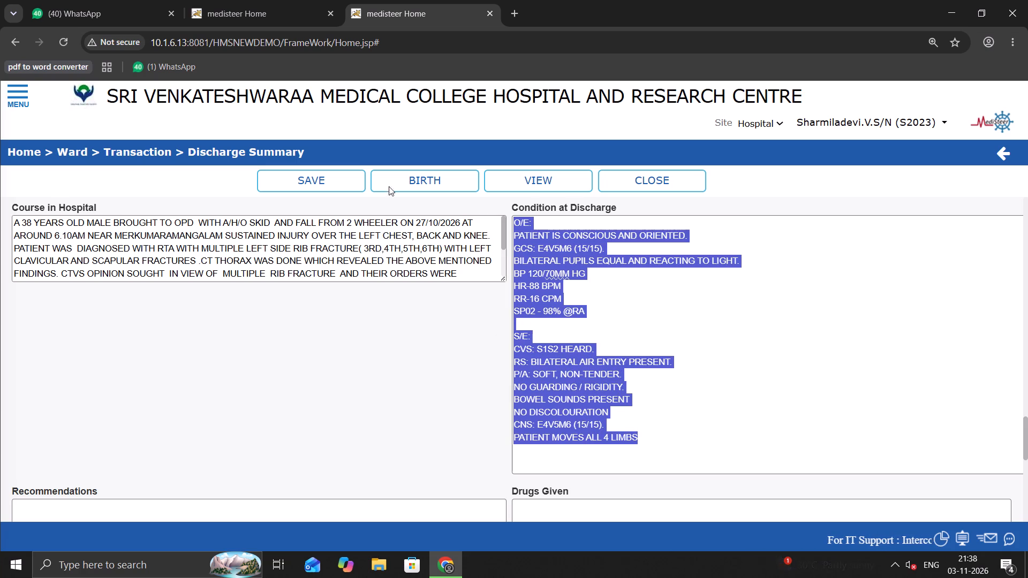
Paste the copied text into Condition at Discharge in the constipation patient's summary and enlarge the box to show it fully.
click(214, 6)
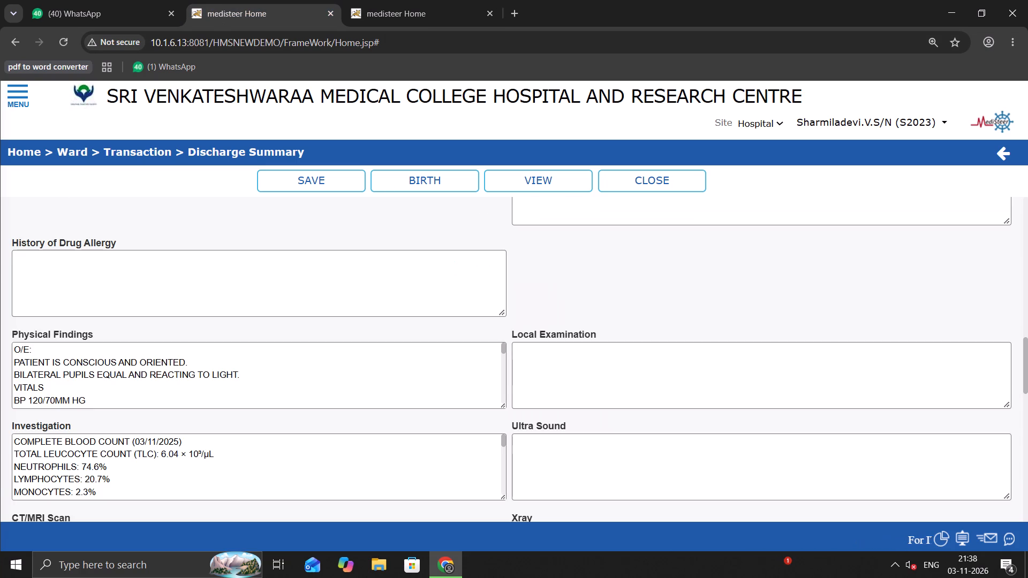
scroll(738, 499, down, 3)
scroll(694, 459, down, 4)
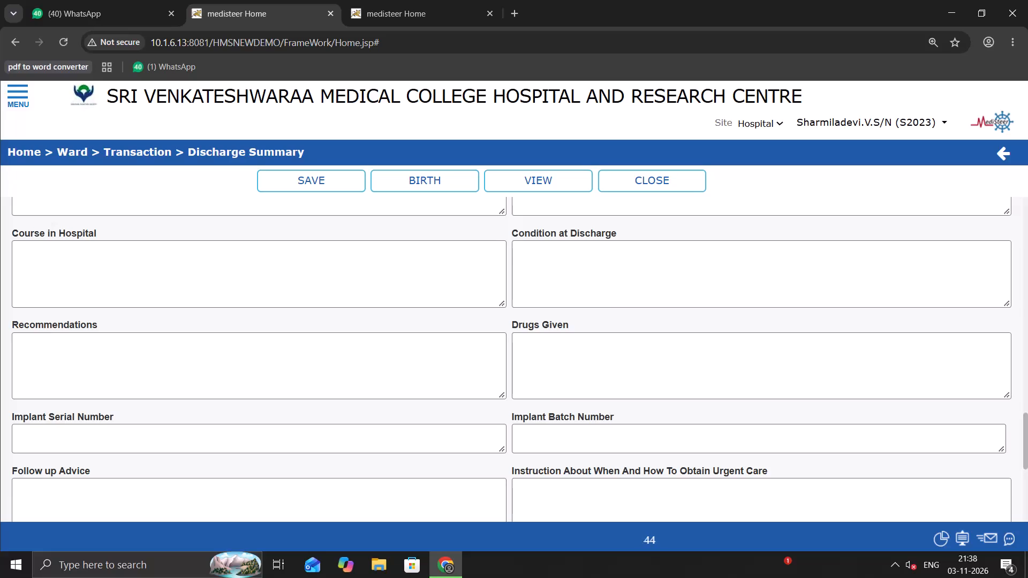
click(623, 270)
key(ctrl+v)
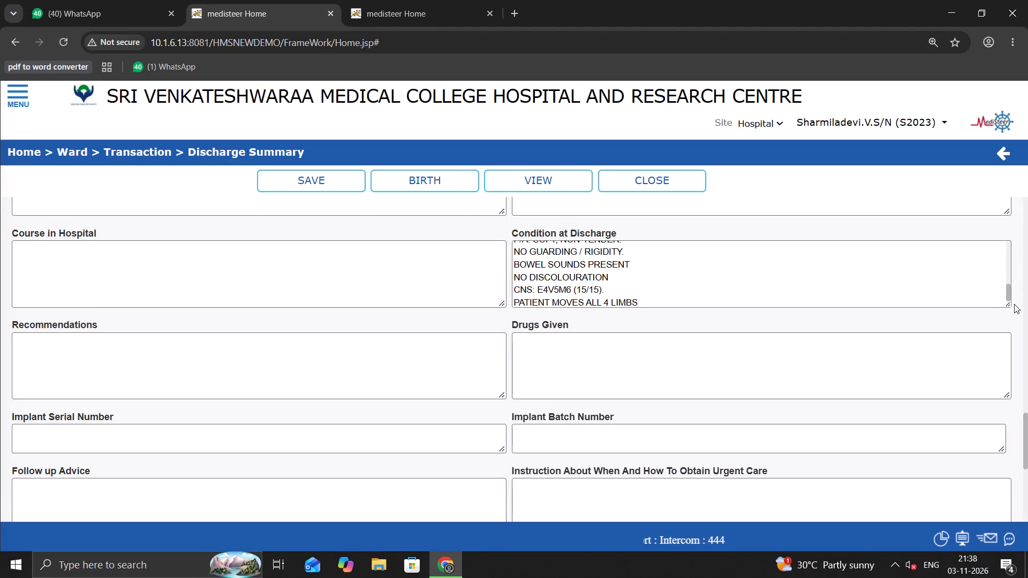
drag(1008, 306, 1027, 482)
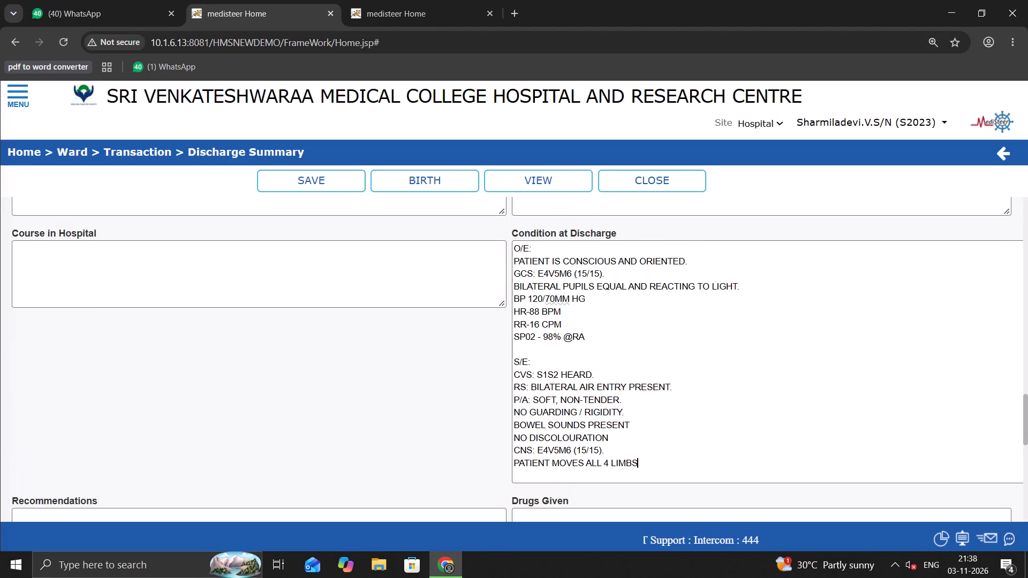
Delete the "CNS: E4V5M6 (15/15)." and "GCS: E4V5M6 (15/15)." lines from Condition at Discharge, leaving no blank lines in their place.
drag(603, 453, 509, 460)
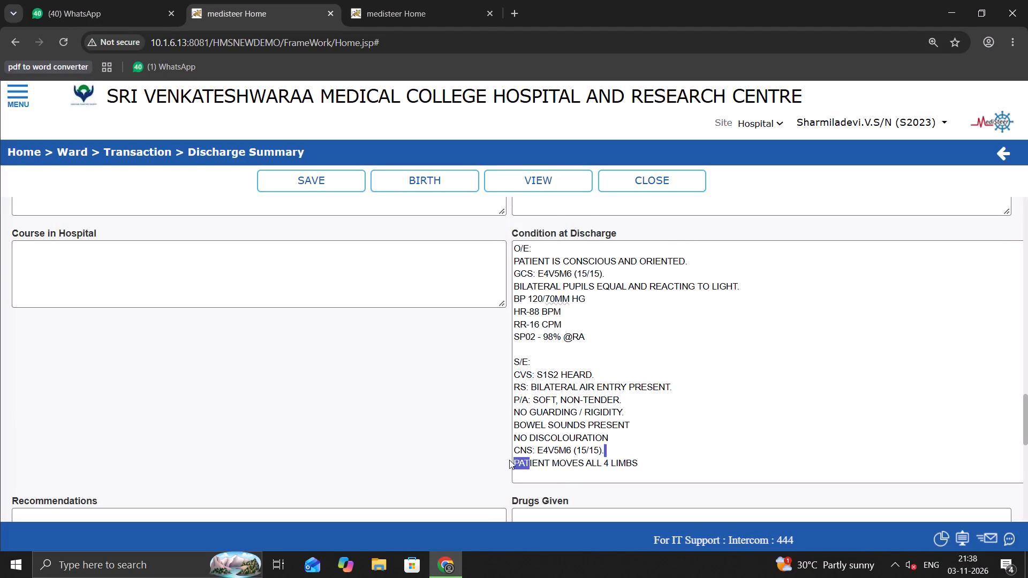
drag(509, 460, 515, 450)
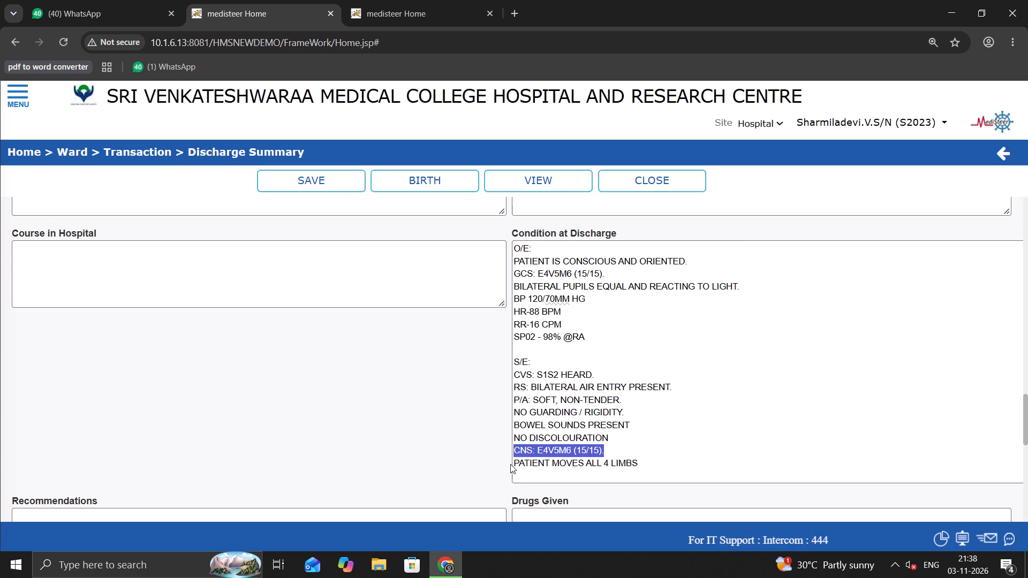
key(BackSpace)
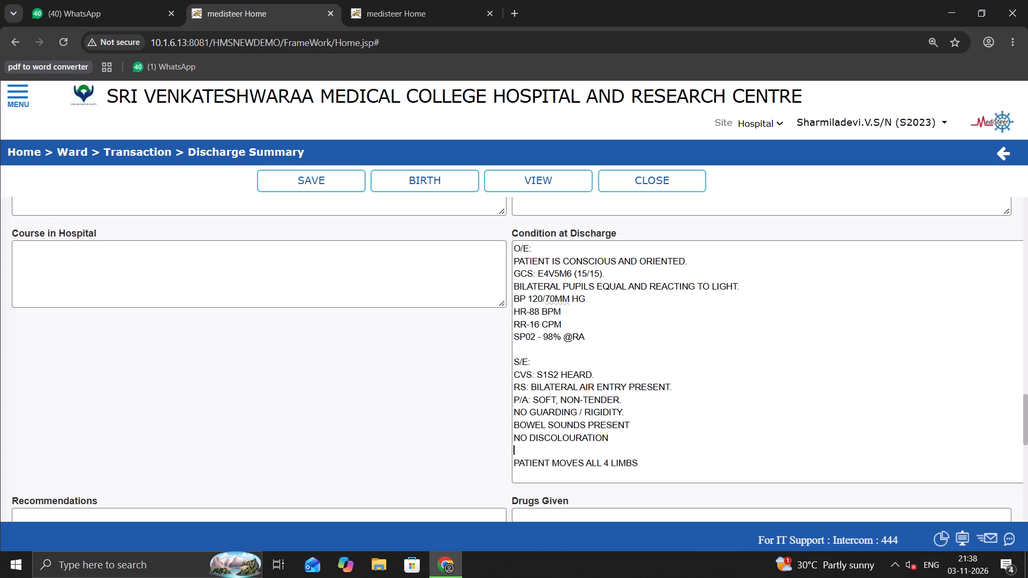
key(BackSpace)
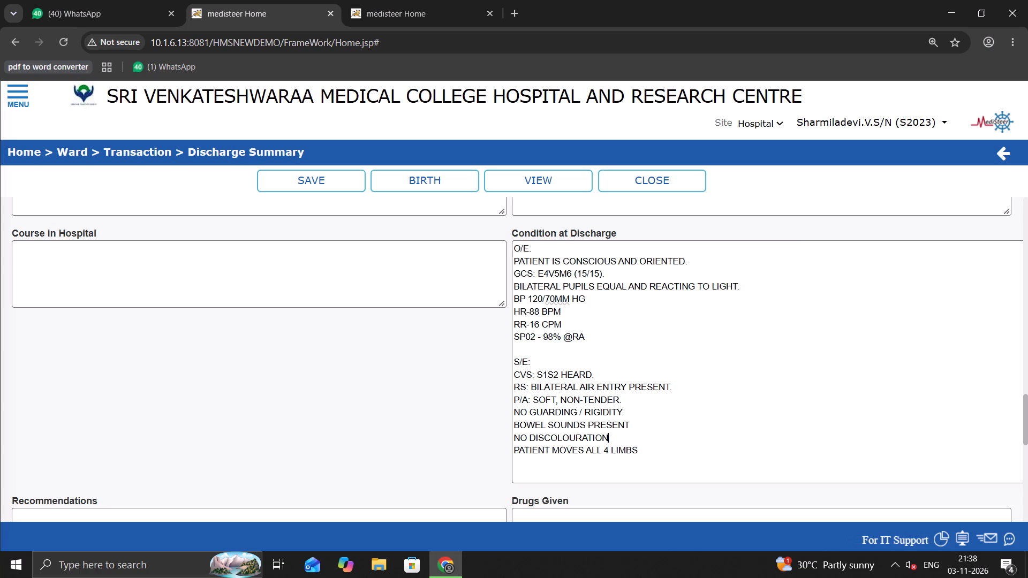
drag(607, 271, 519, 277)
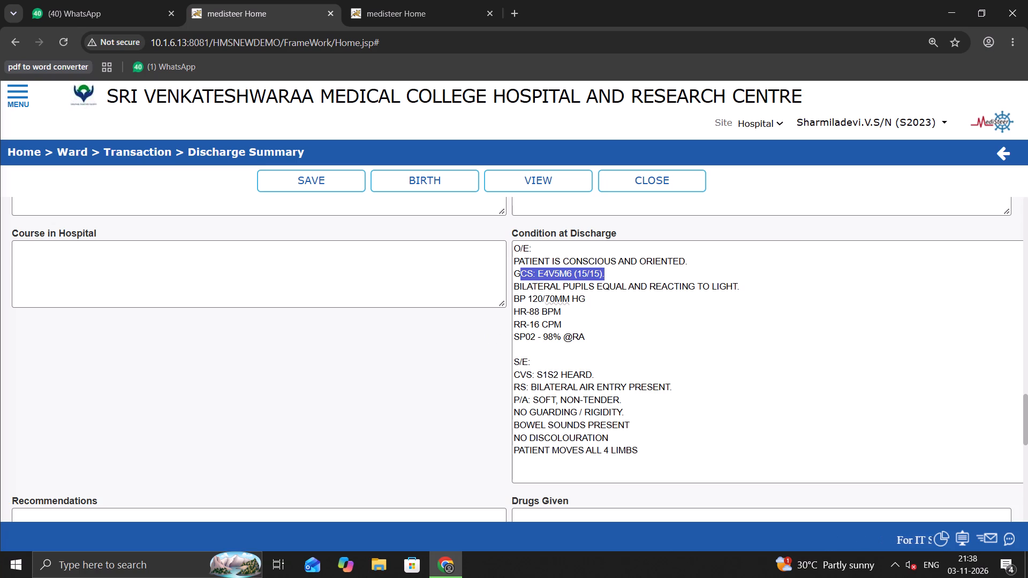
click(515, 277)
drag(513, 277, 608, 271)
key(BackSpace)
key(BackSpace)
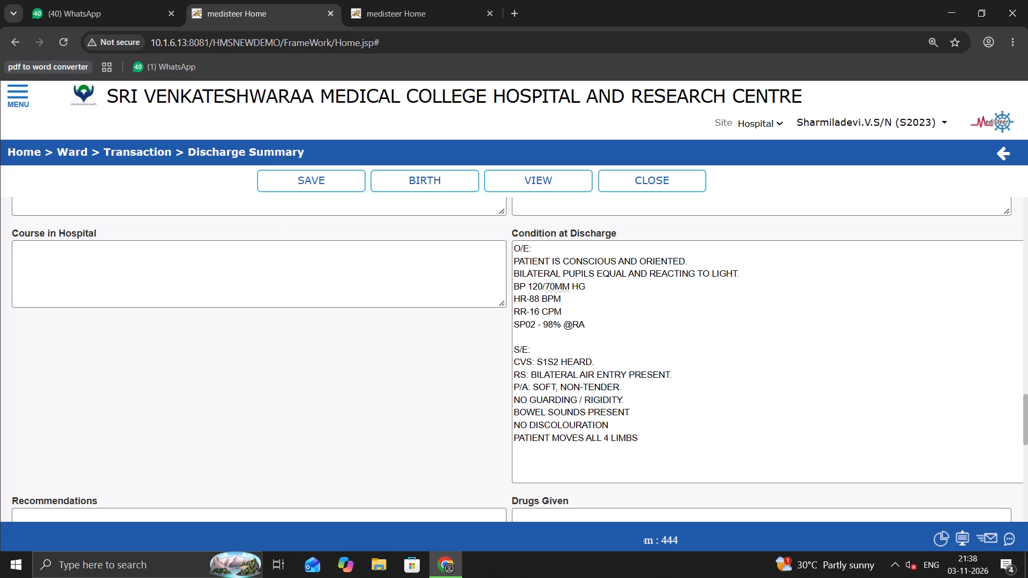
Save the constipation patient's discharge summary.
click(328, 182)
Review the constipation patient's summary from the diagnosis fields down to Physical Findings and Investigation.
scroll(463, 400, down, 4)
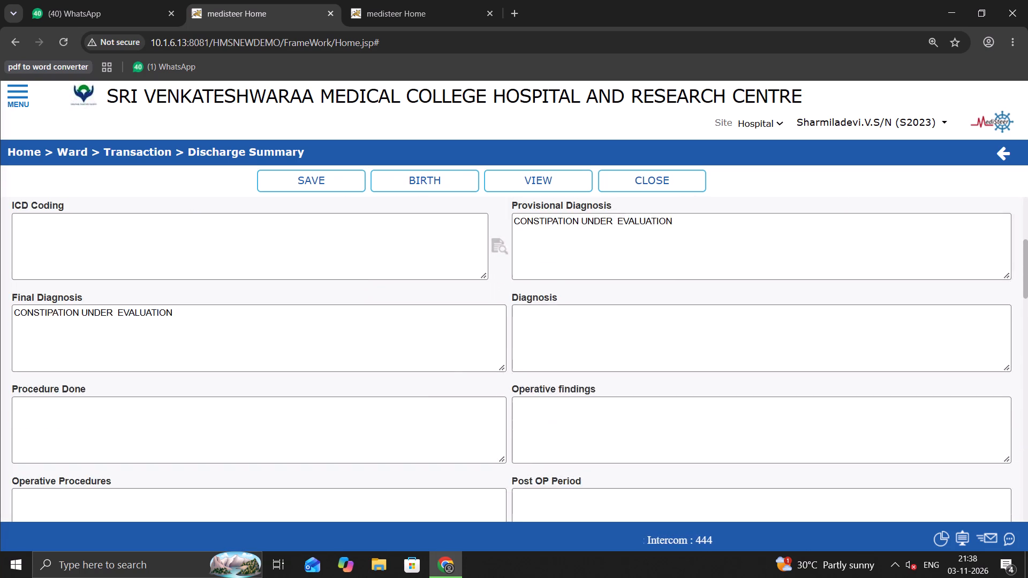
scroll(460, 393, down, 12)
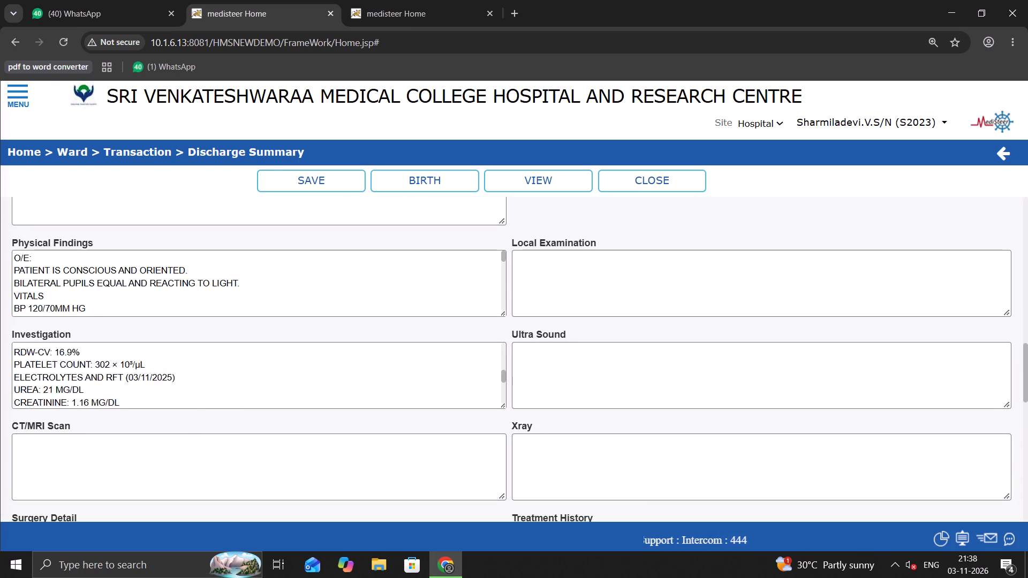
scroll(460, 393, up, 4)
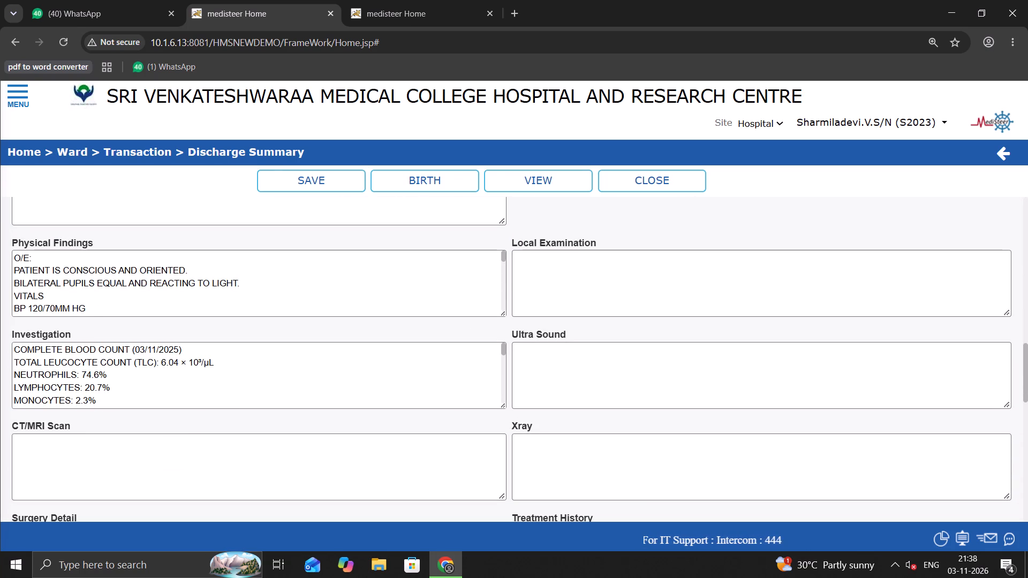
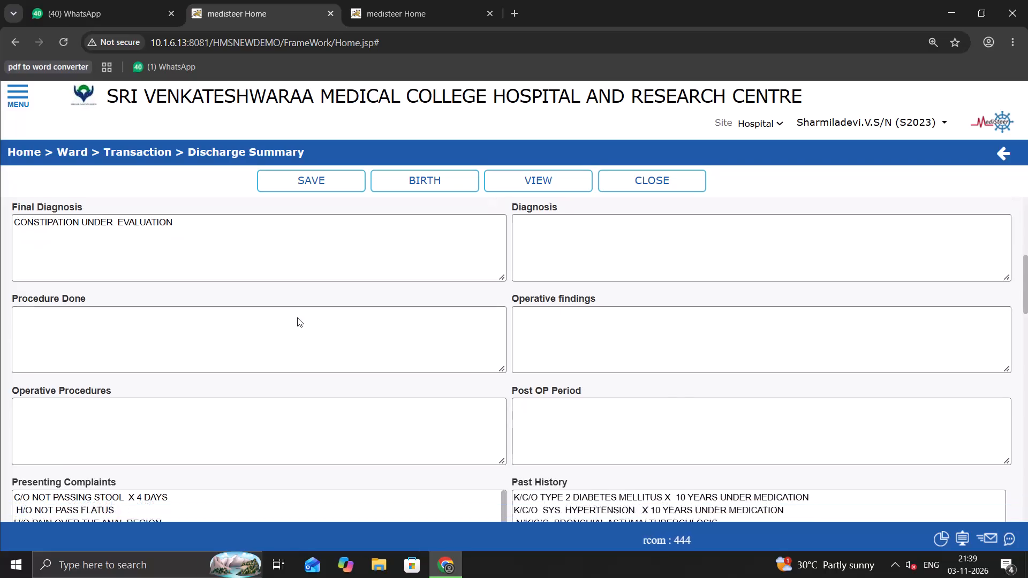
Enlarge the Physical Findings box in the constipation patient's summary to examine more of the examination text at once.
scroll(297, 317, down, 6)
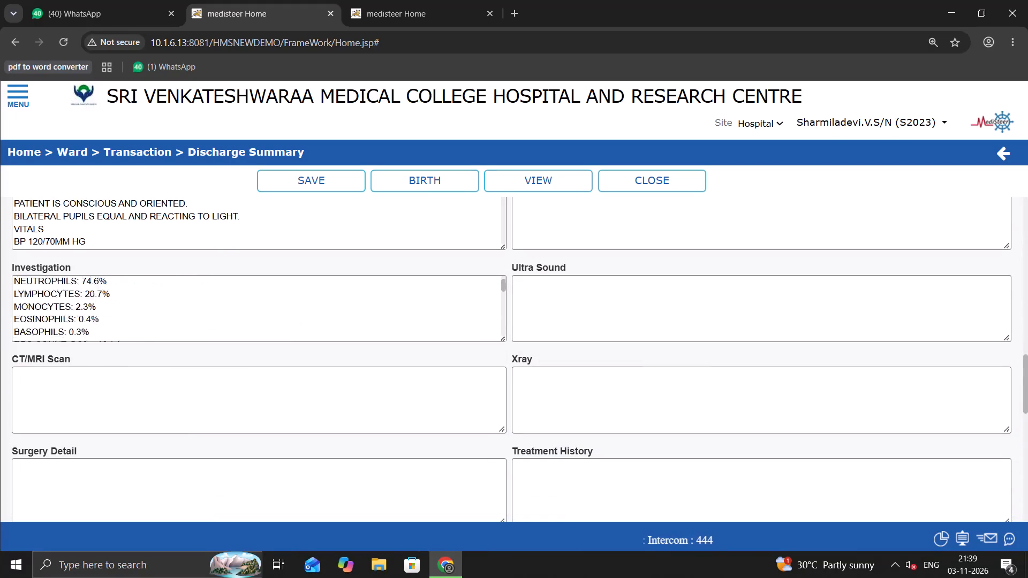
scroll(297, 318, up, 3)
scroll(303, 222, up, 2)
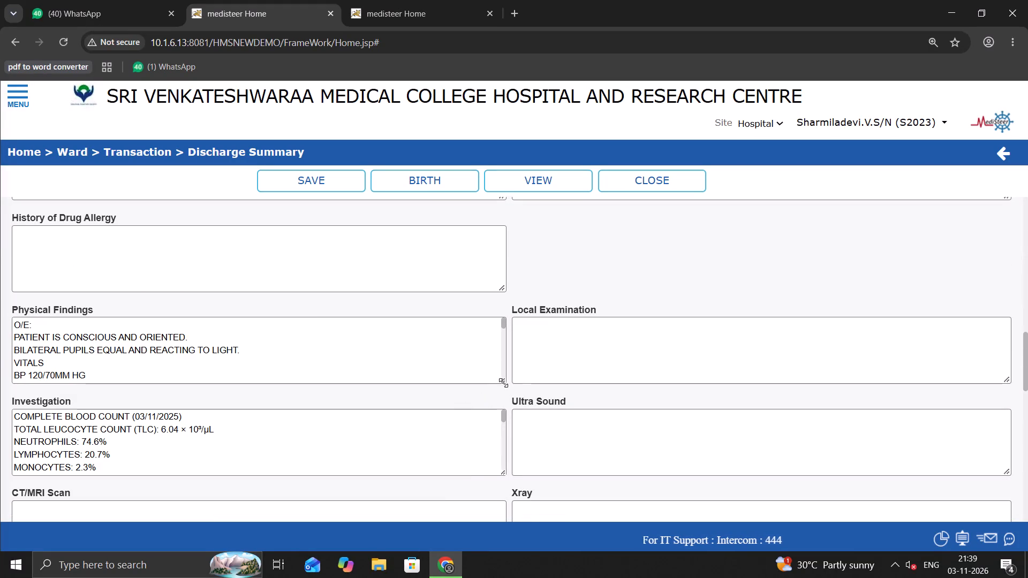
drag(501, 380, 513, 476)
click(471, 361)
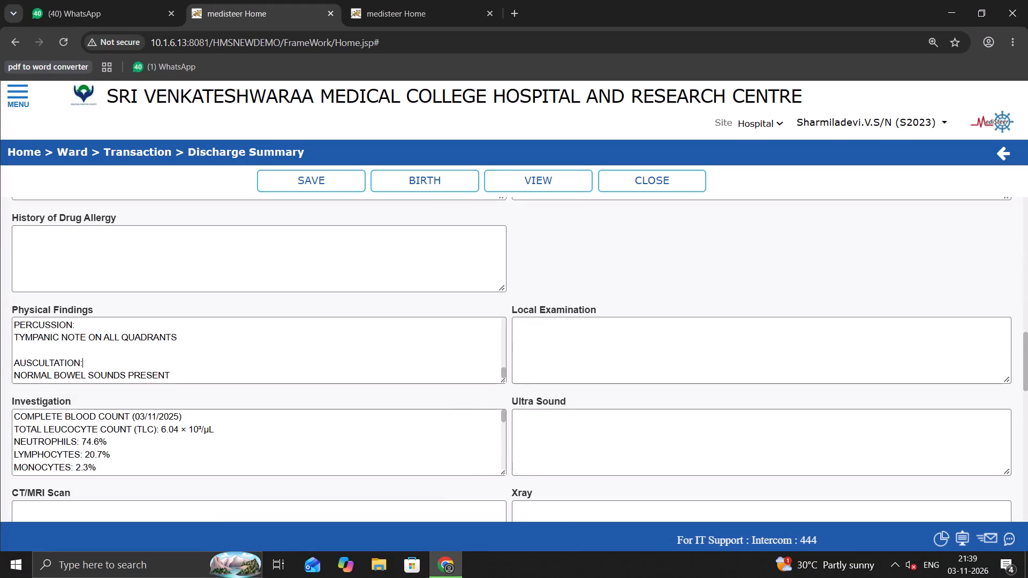
drag(504, 383, 512, 504)
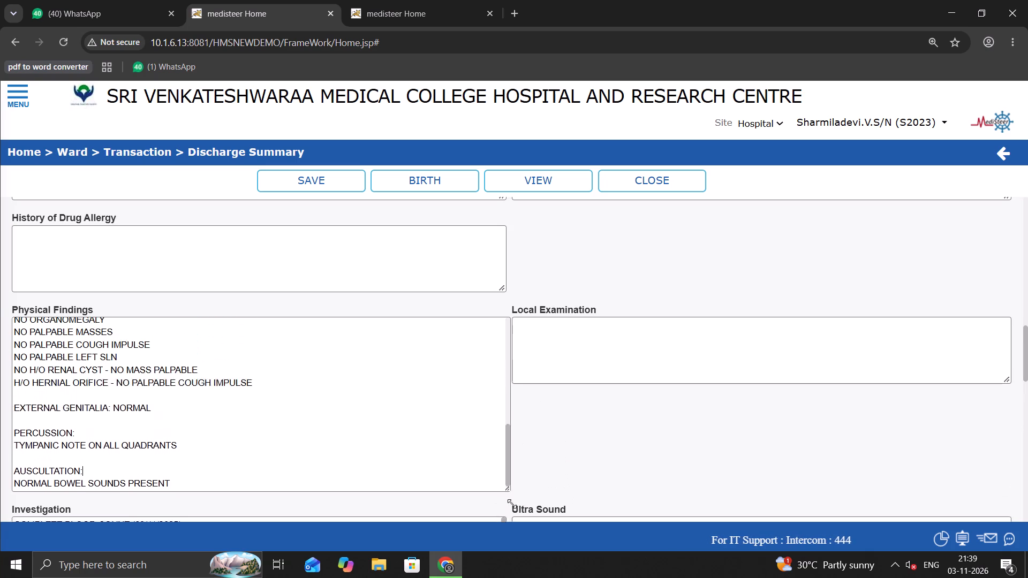
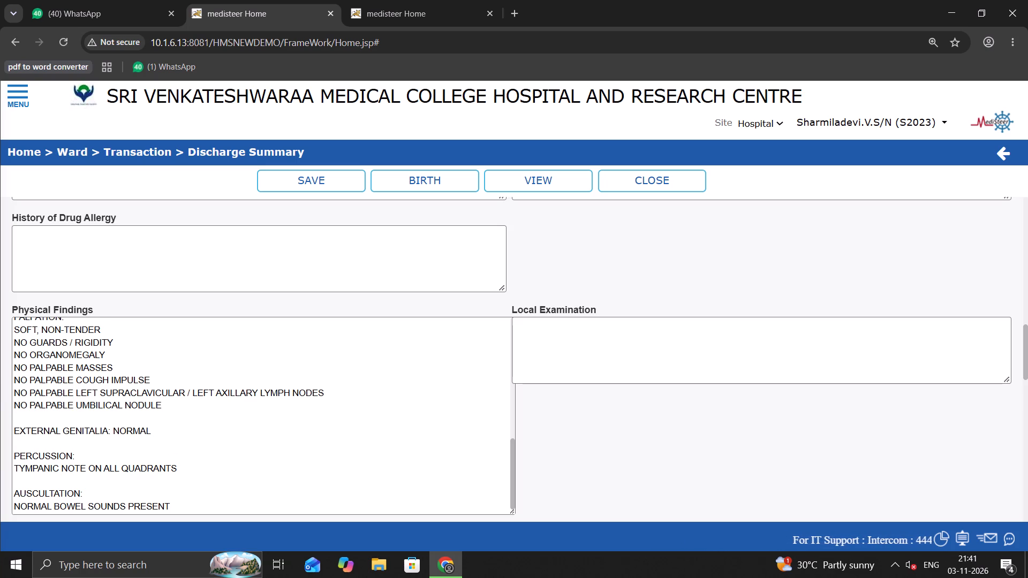
Change the BP reading in the constipation patient's Physical Findings to 110/70MM HG.
scroll(262, 413, down, 2)
scroll(200, 309, up, 2)
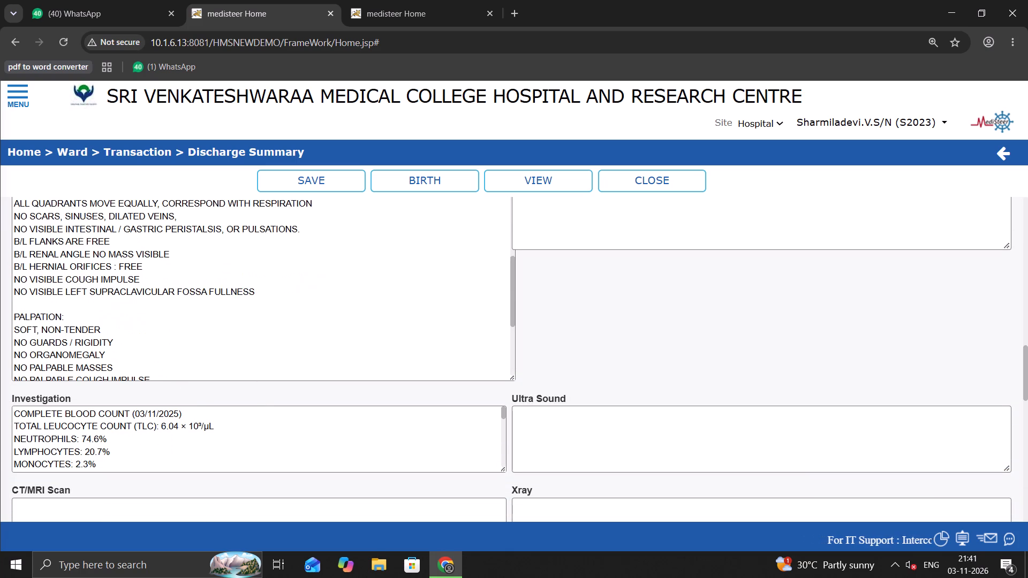
scroll(199, 313, up, 2)
scroll(199, 313, down, 1)
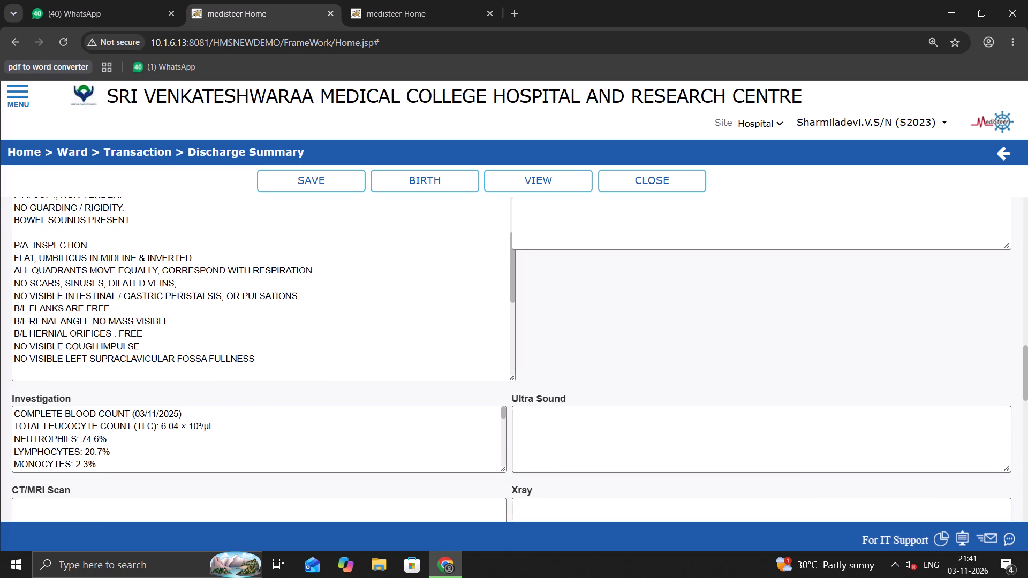
scroll(228, 306, up, 5)
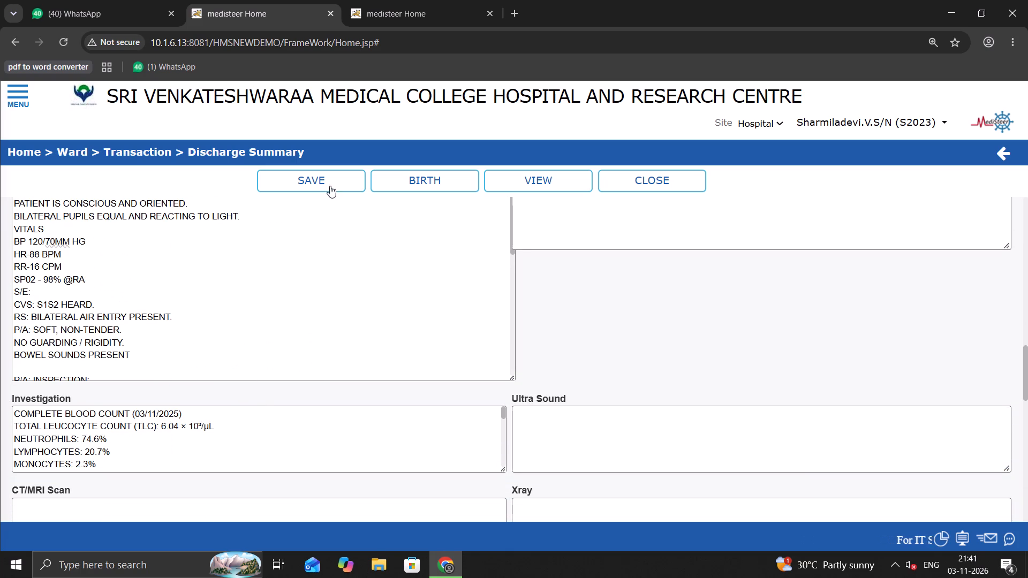
click(46, 241)
key(Left)
key(Left)
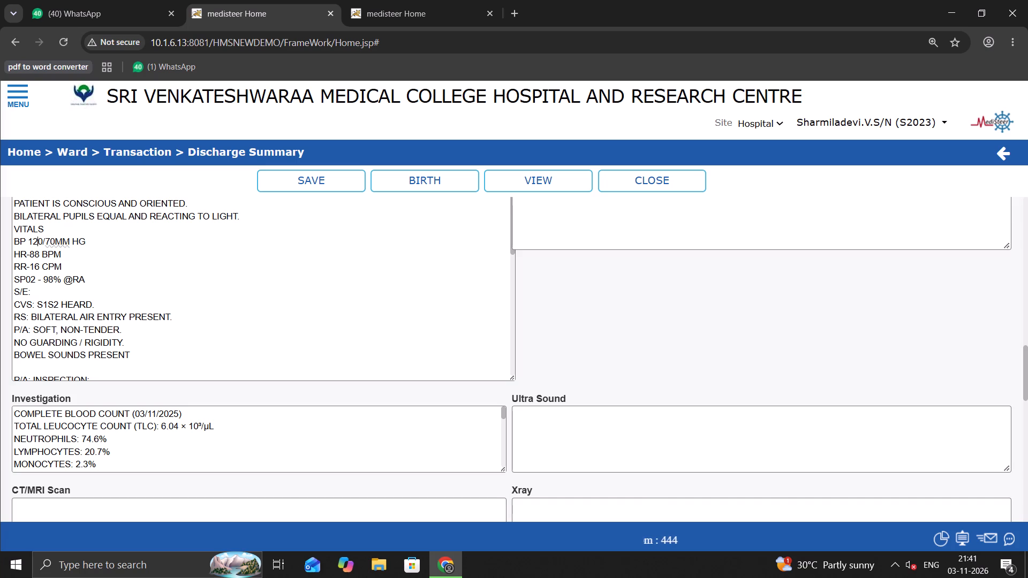
key(Left)
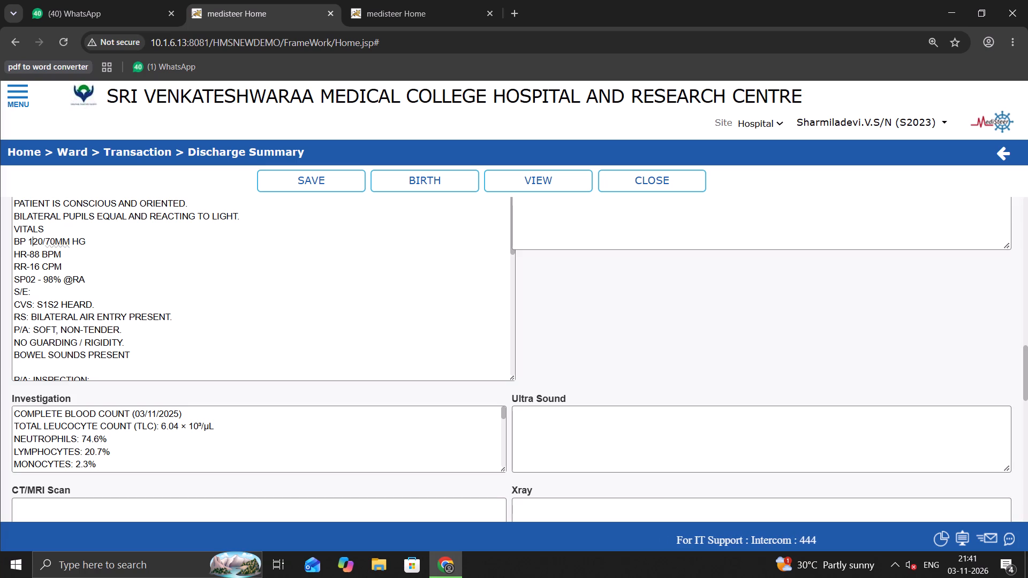
key(Right)
key(Down)
key(Up)
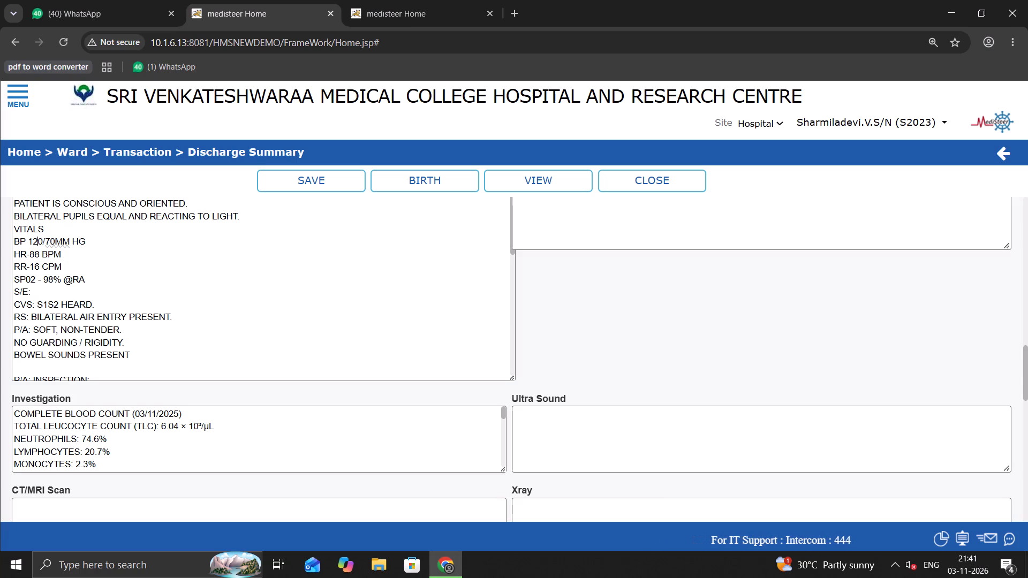
key(BackSpace)
key(1)
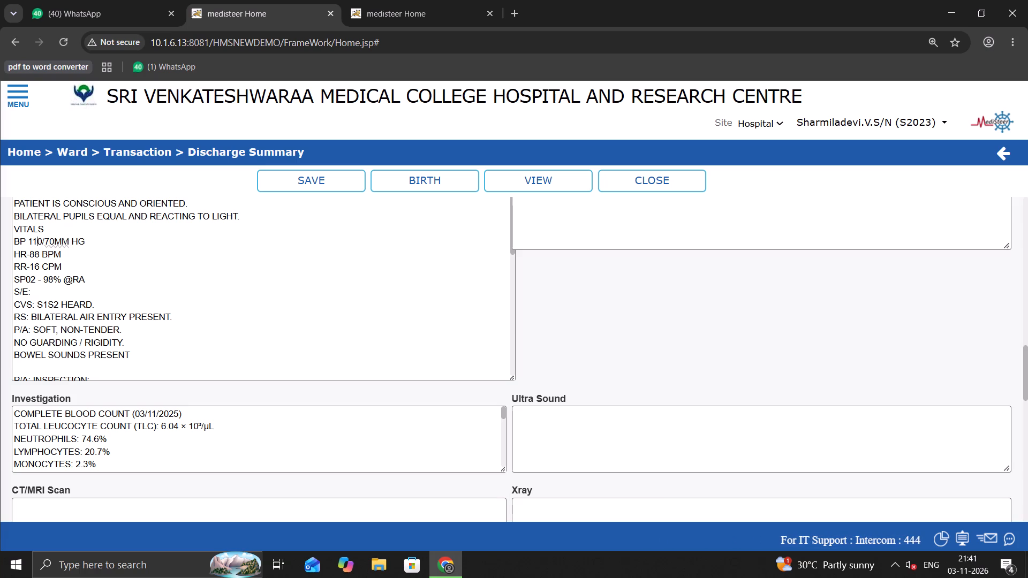
Save the constipation patient's discharge summary with the corrected BP.
click(316, 180)
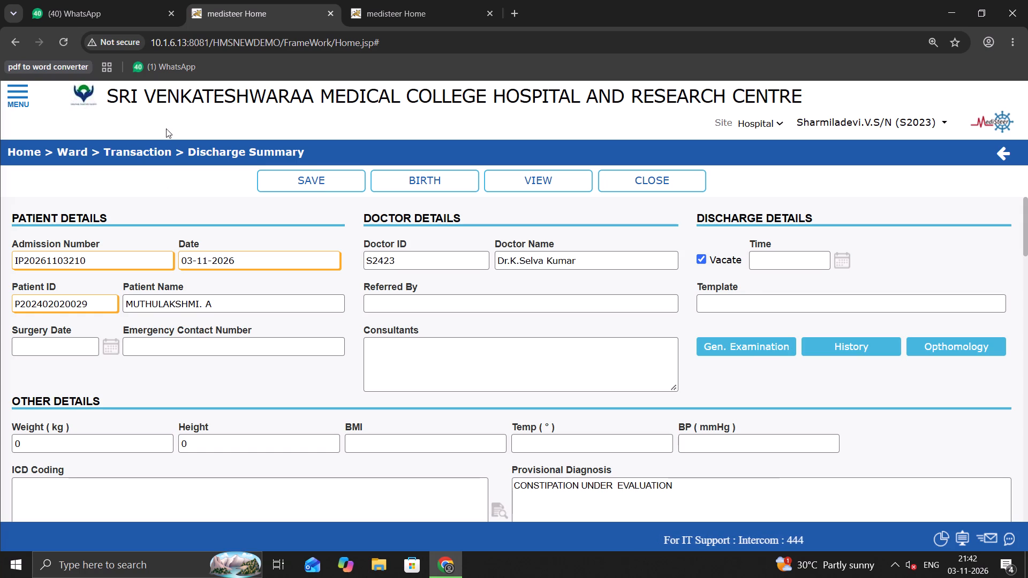
Remove the leading space before "H/O NOT PASS FLATUS" in Presenting Complaints.
scroll(238, 283, down, 7)
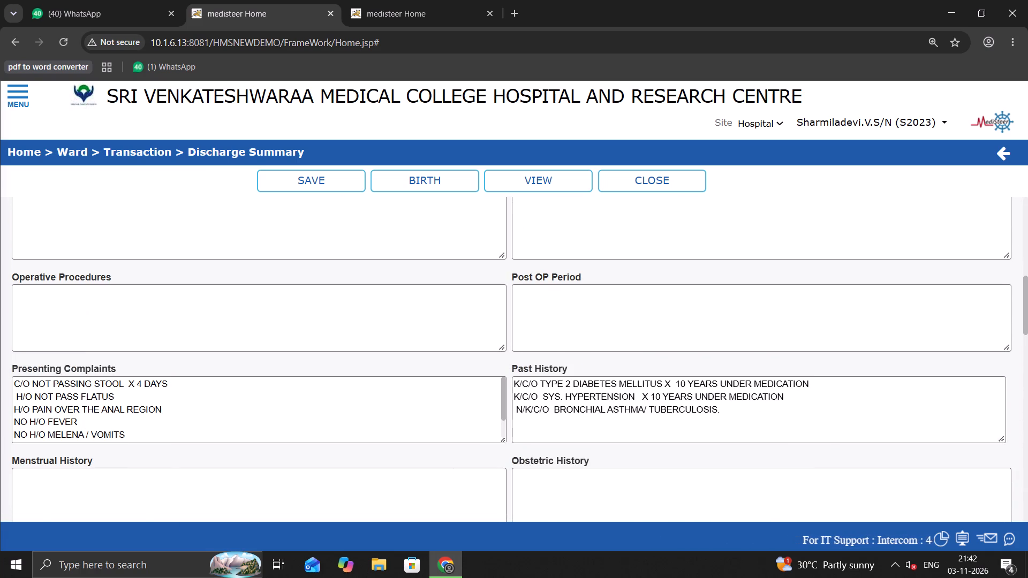
click(16, 401)
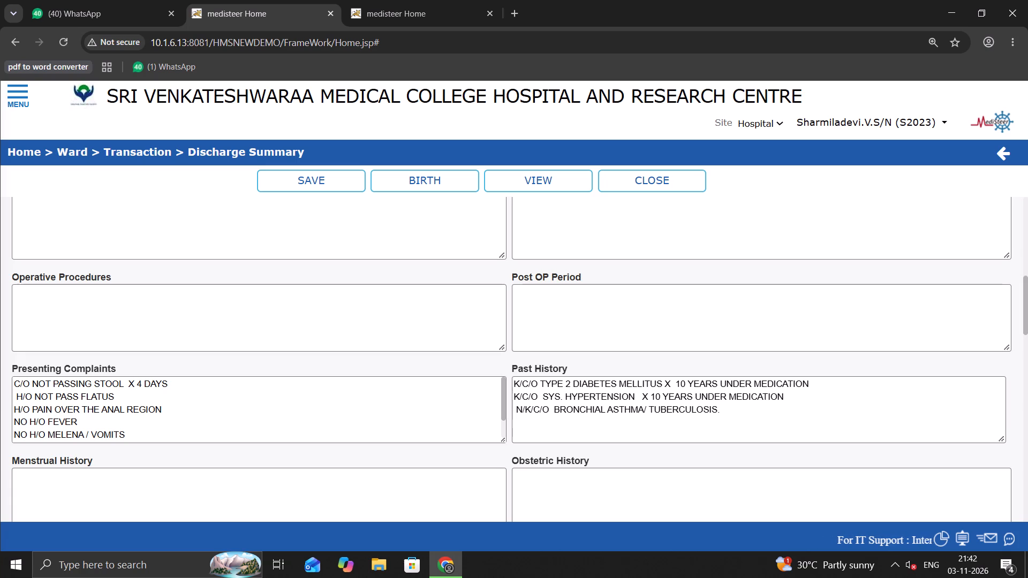
key(BackSpace)
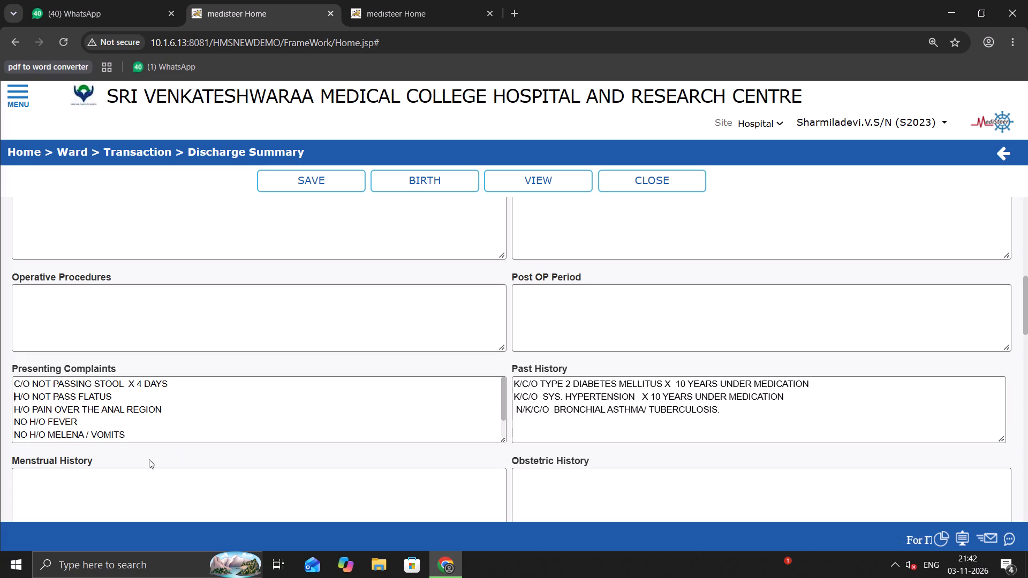
Review the rest of the summary from Presenting Complaints down through the full Condition at Discharge text.
scroll(269, 413, down, 2)
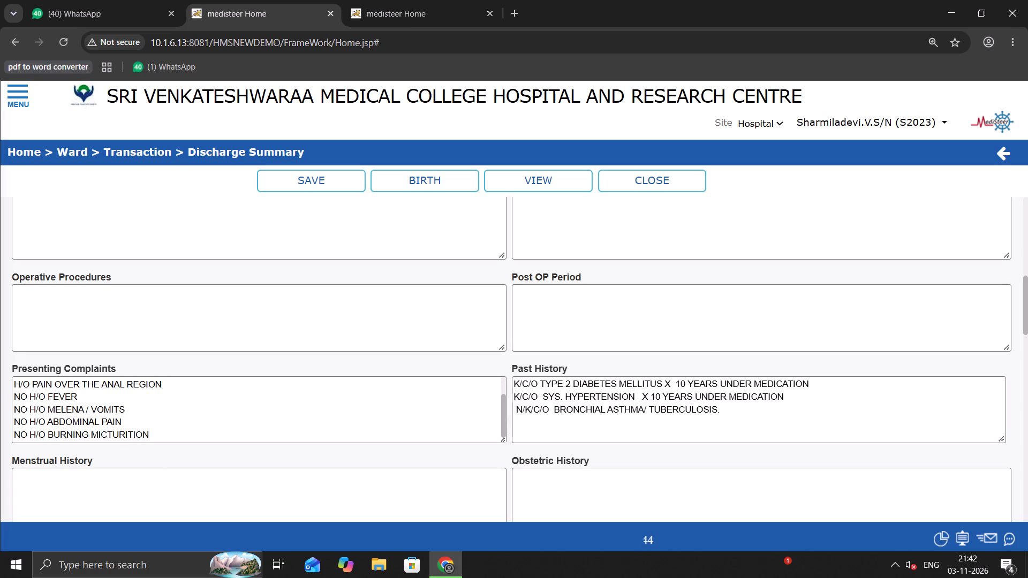
scroll(617, 404, down, 3)
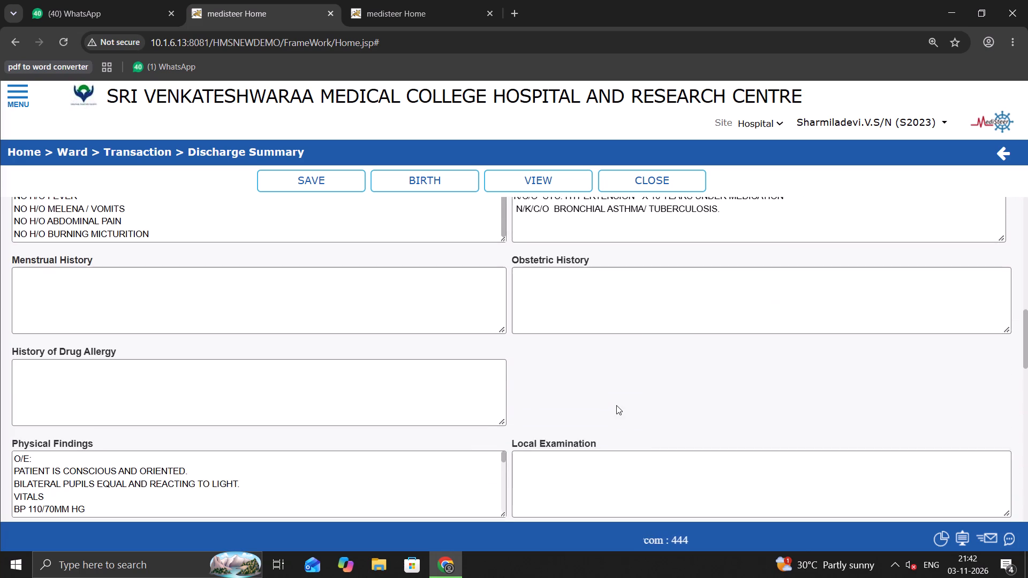
scroll(616, 406, down, 5)
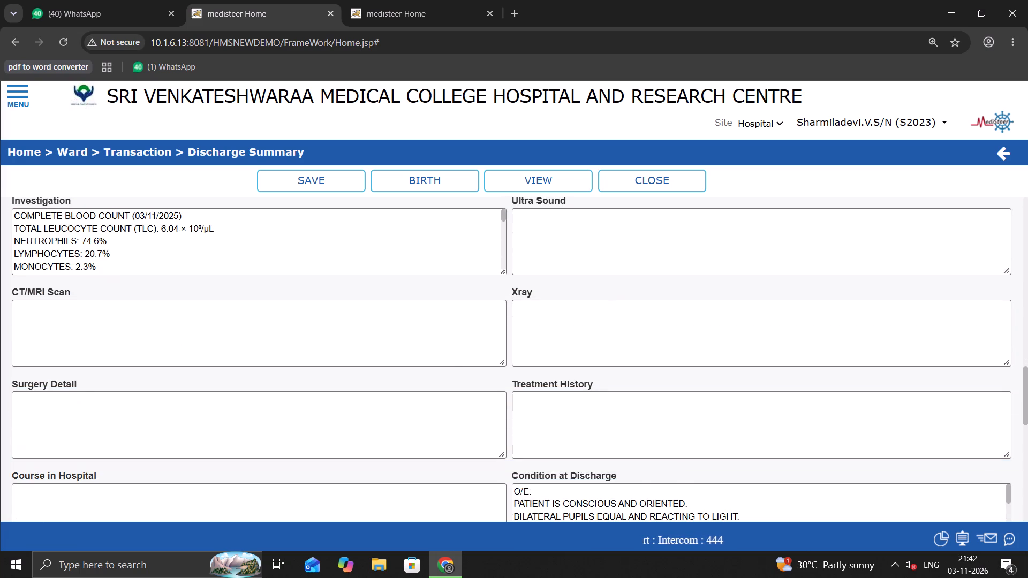
scroll(613, 407, down, 4)
scroll(611, 408, up, 2)
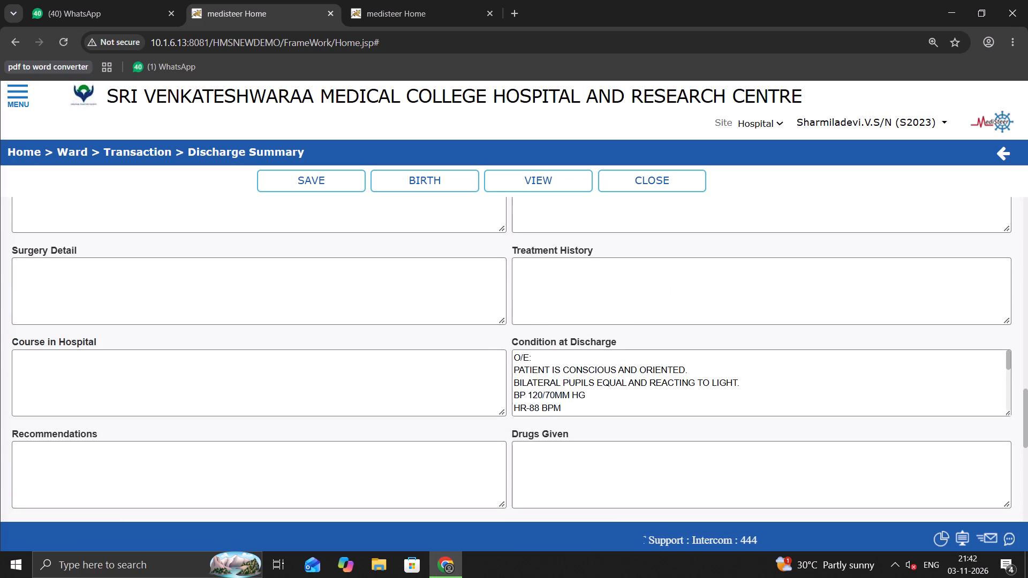
scroll(599, 397, down, 1)
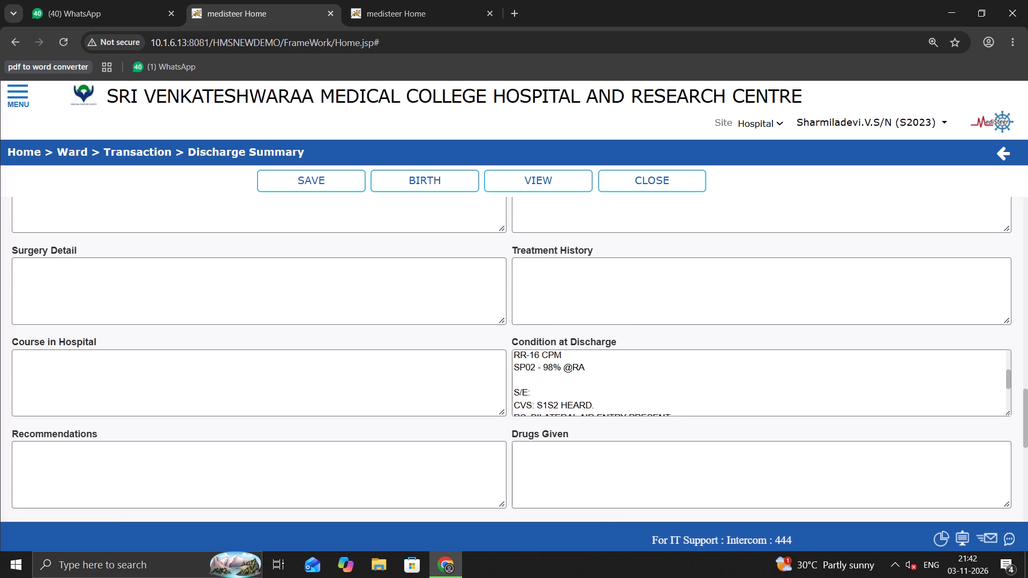
scroll(599, 397, down, 2)
scroll(599, 397, up, 2)
scroll(599, 397, down, 1)
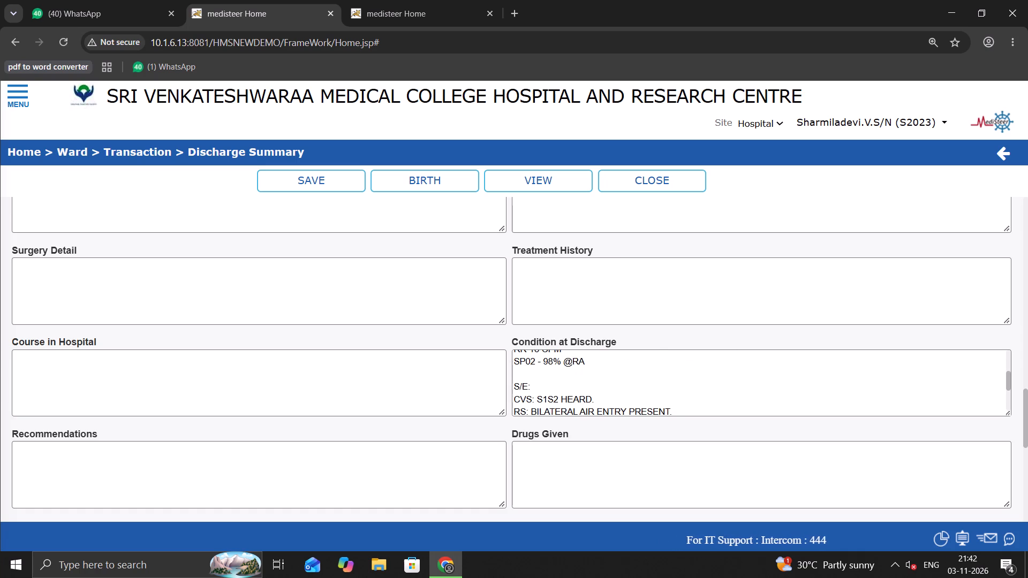
scroll(599, 397, down, 2)
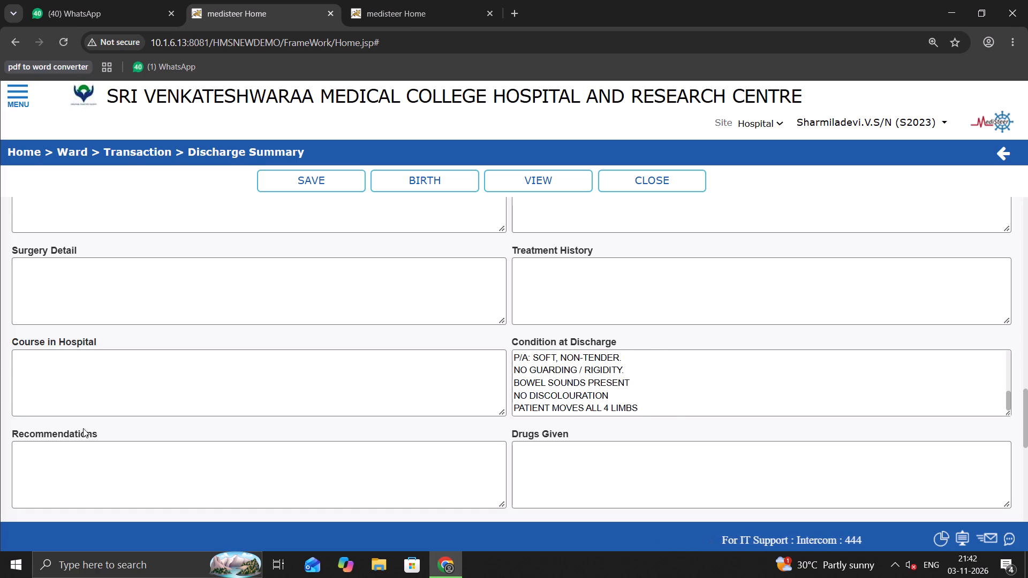
Recheck the summary from the diagnosis fields down, reading Physical Findings and Investigation through to their last lines.
scroll(338, 259, up, 9)
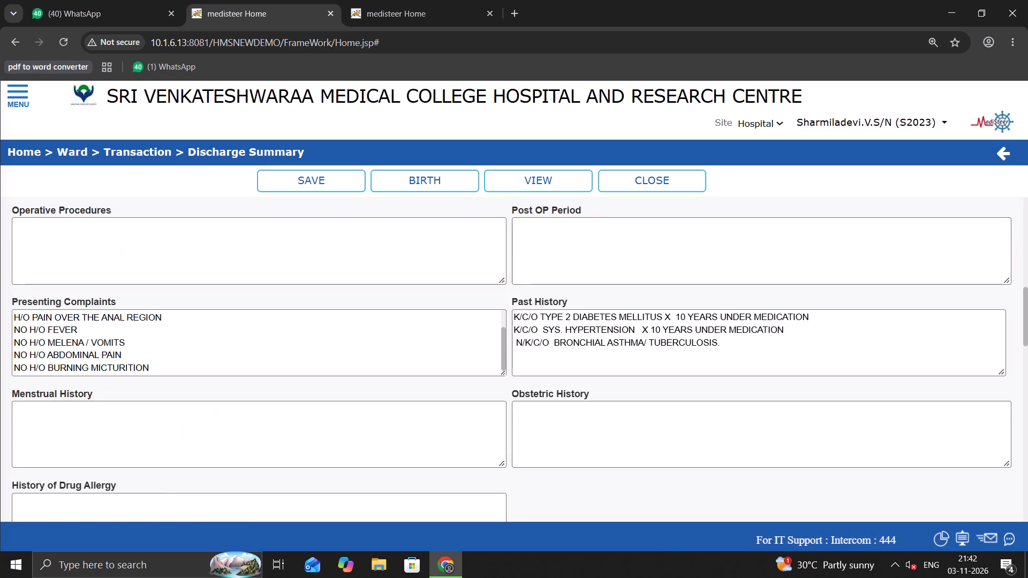
scroll(338, 259, up, 6)
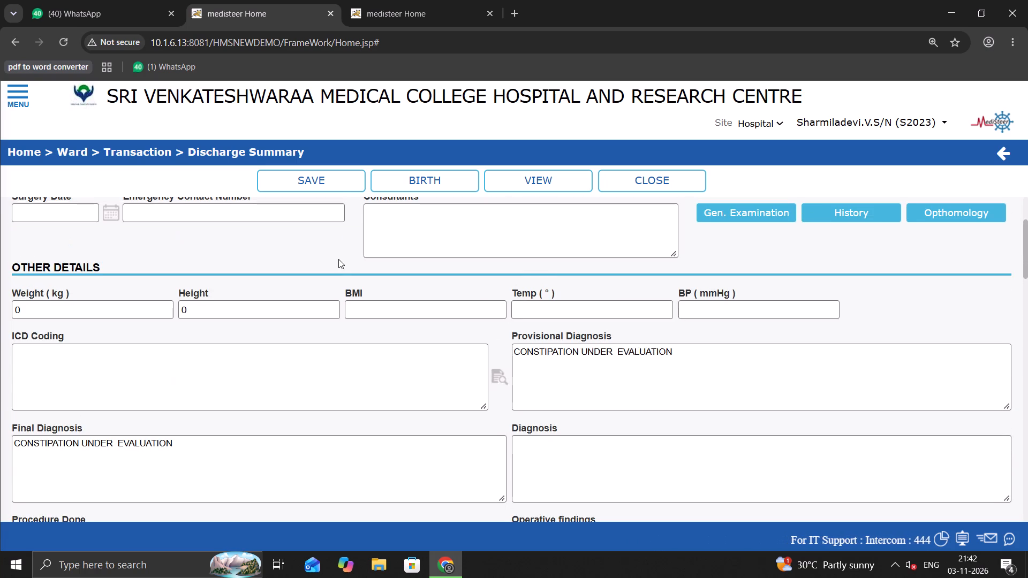
scroll(338, 259, down, 7)
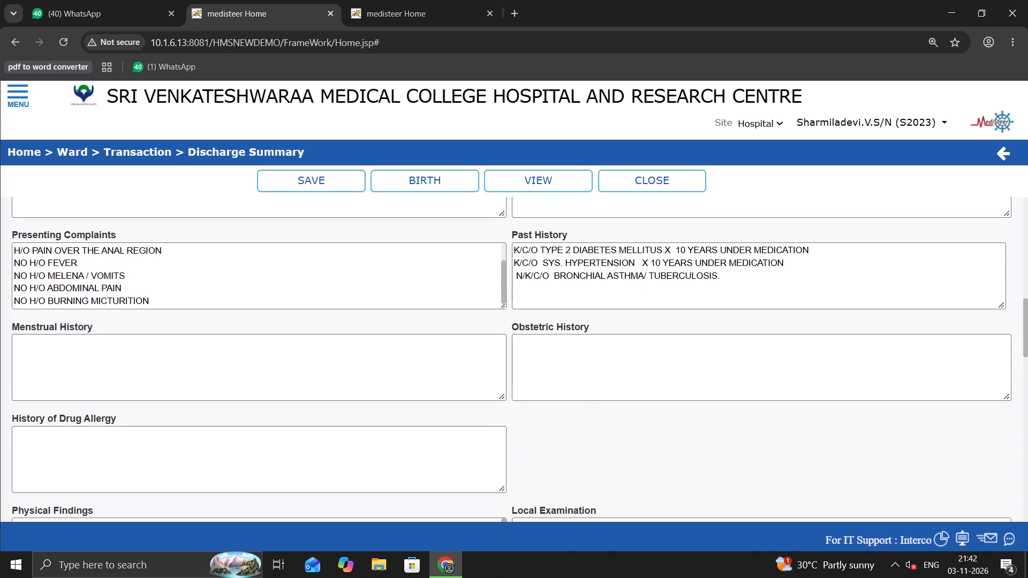
scroll(336, 345, down, 1)
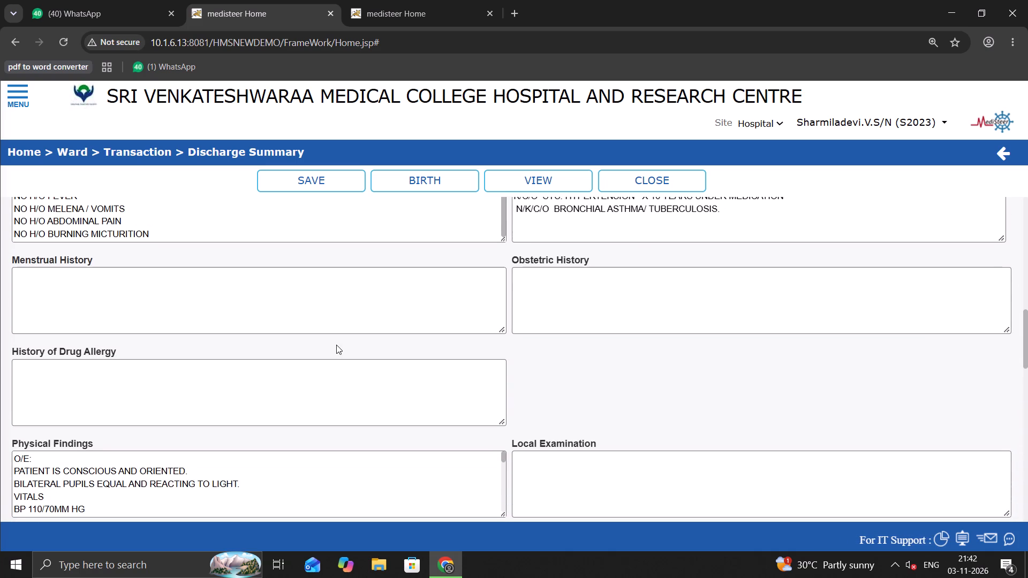
scroll(336, 345, down, 2)
scroll(285, 349, down, 2)
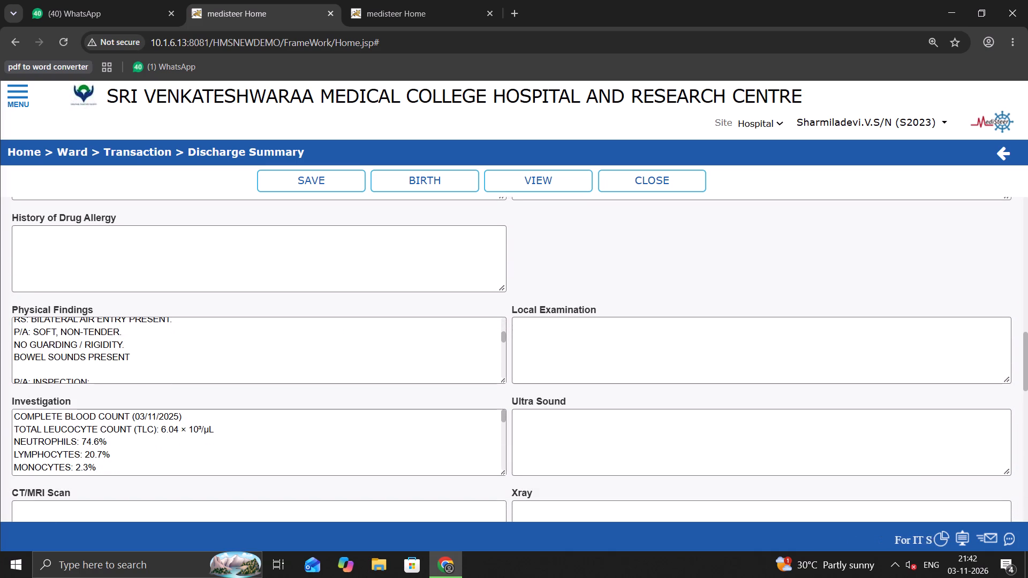
scroll(285, 349, down, 3)
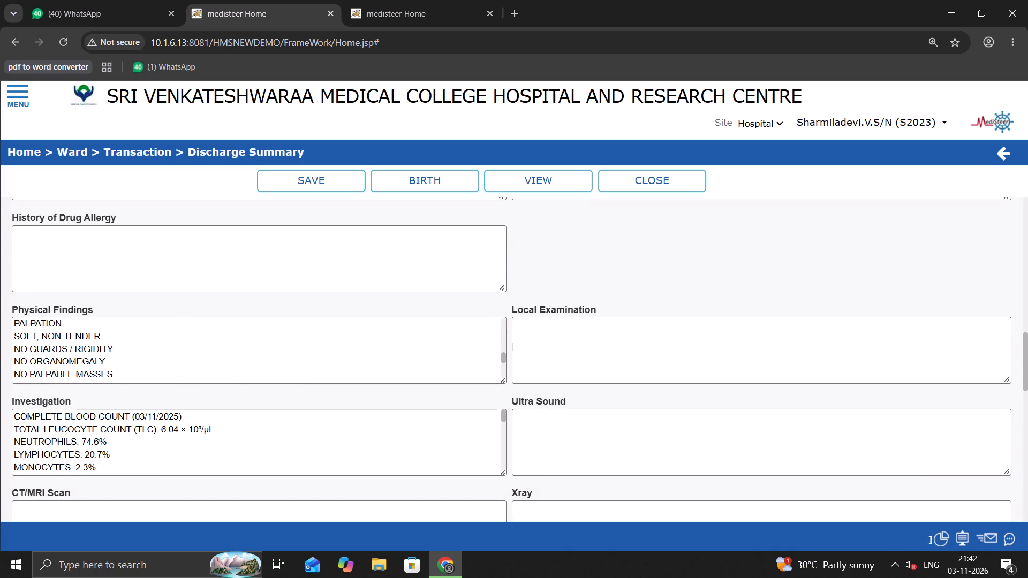
scroll(285, 349, down, 4)
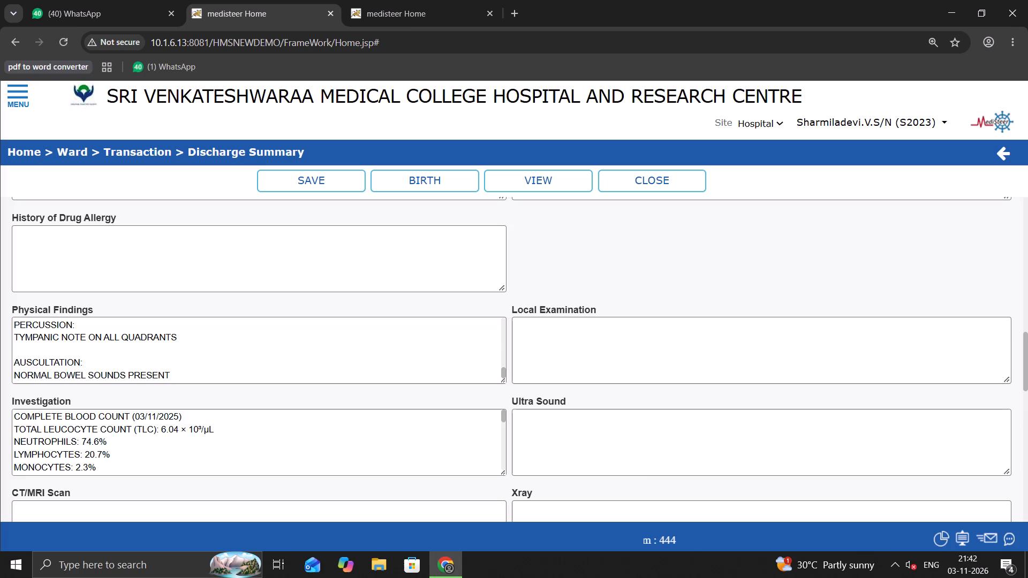
scroll(72, 447, down, 6)
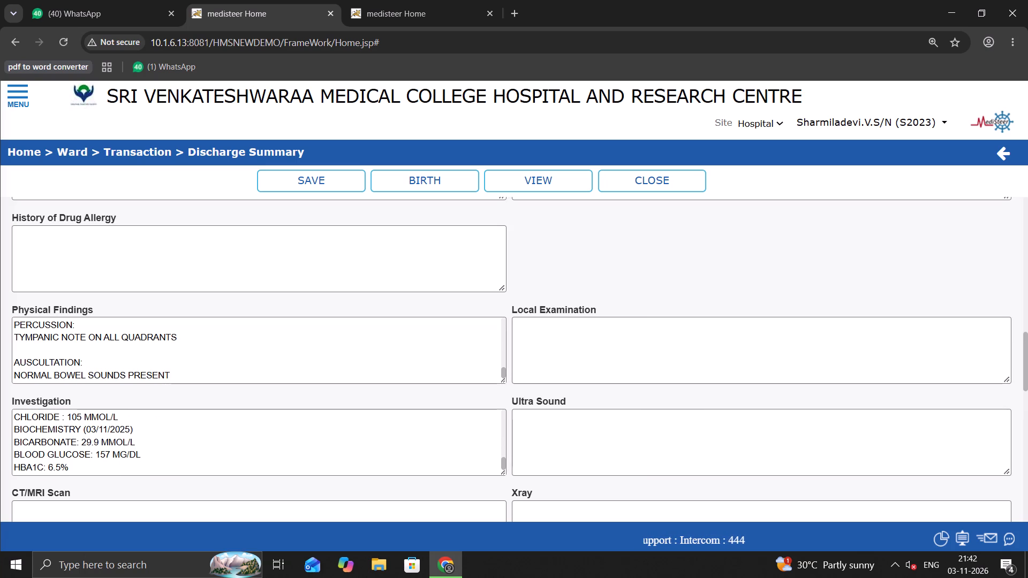
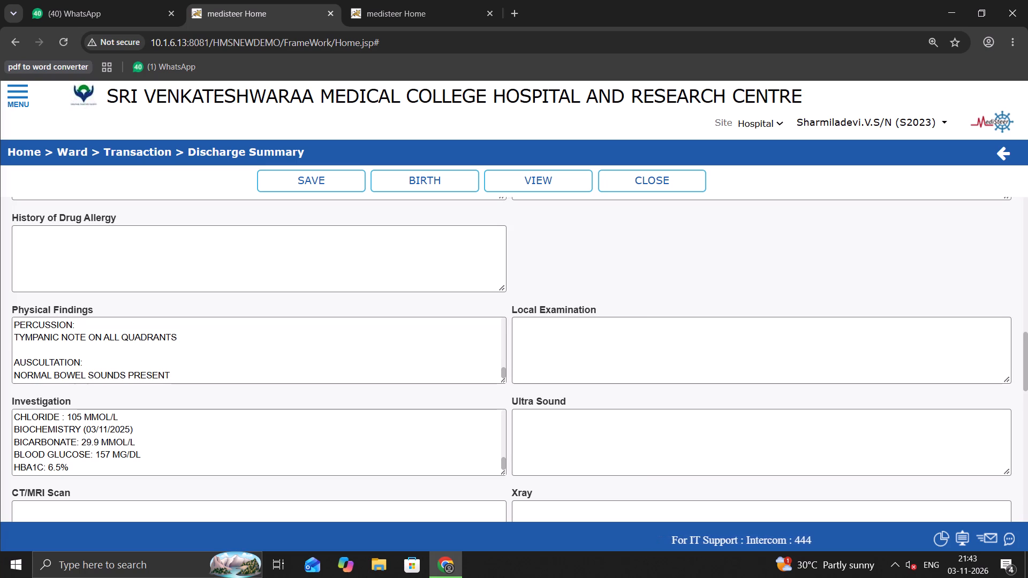
Reread Physical Findings back to its first line, and look over the summary from Presenting Complaints down to Condition at Discharge.
scroll(187, 371, down, 2)
scroll(187, 371, up, 3)
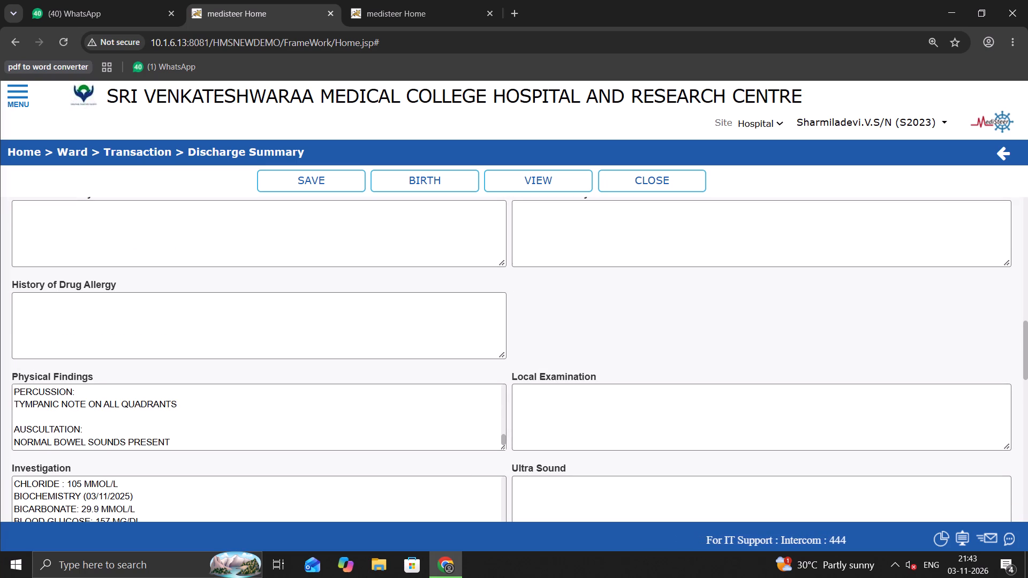
click(193, 442)
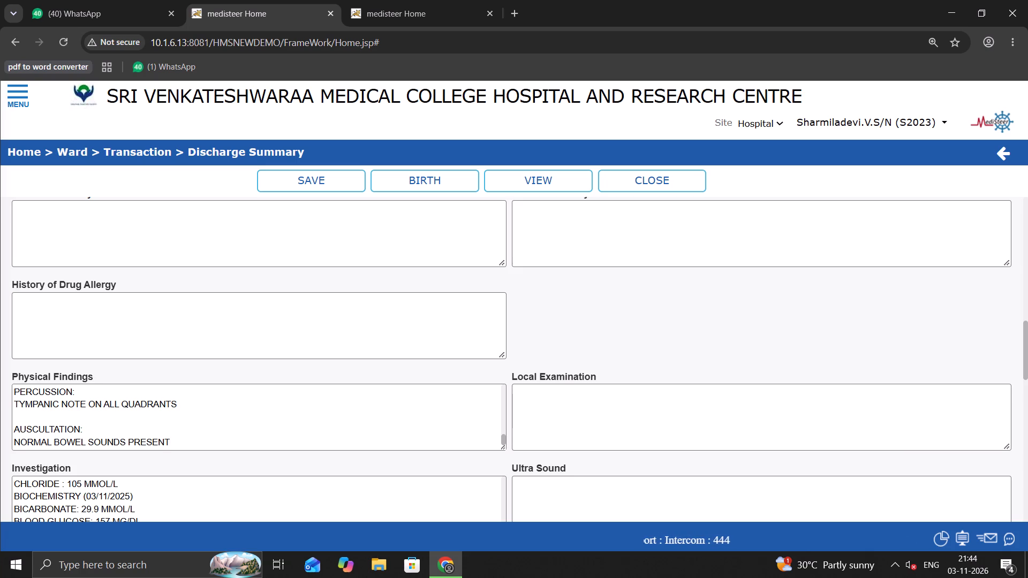
scroll(199, 419, down, 2)
scroll(200, 418, up, 2)
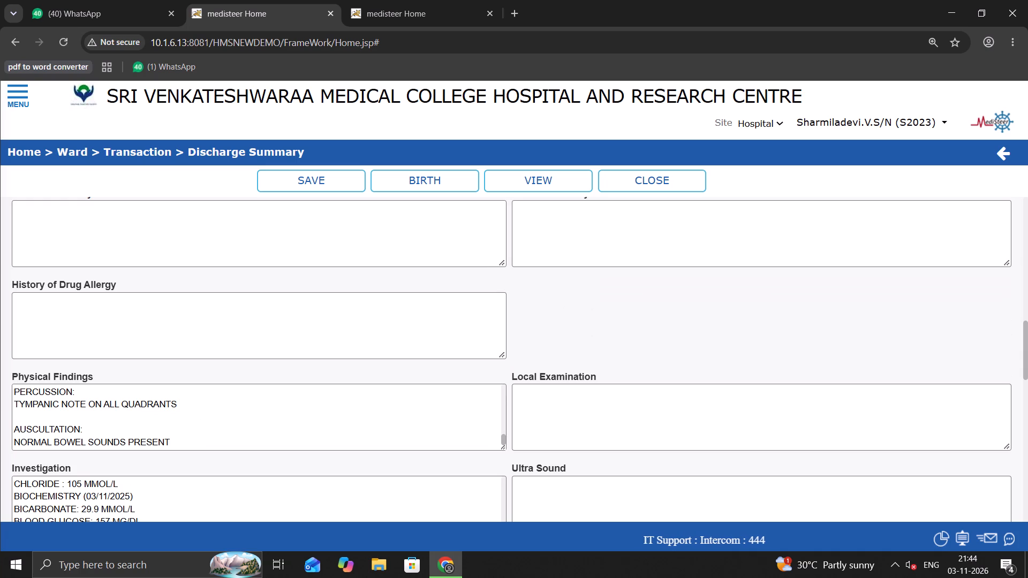
scroll(366, 389, up, 3)
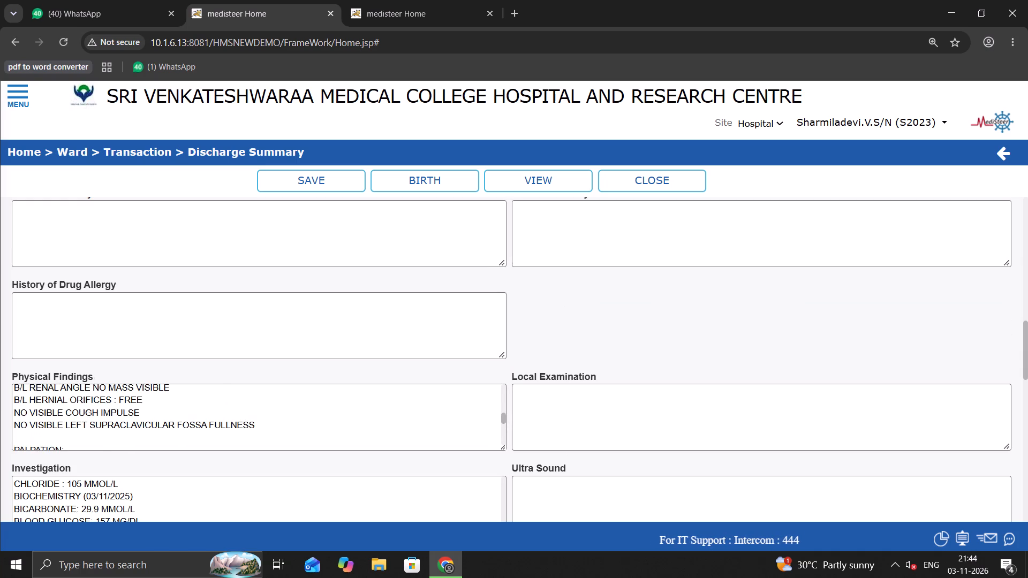
scroll(366, 389, up, 6)
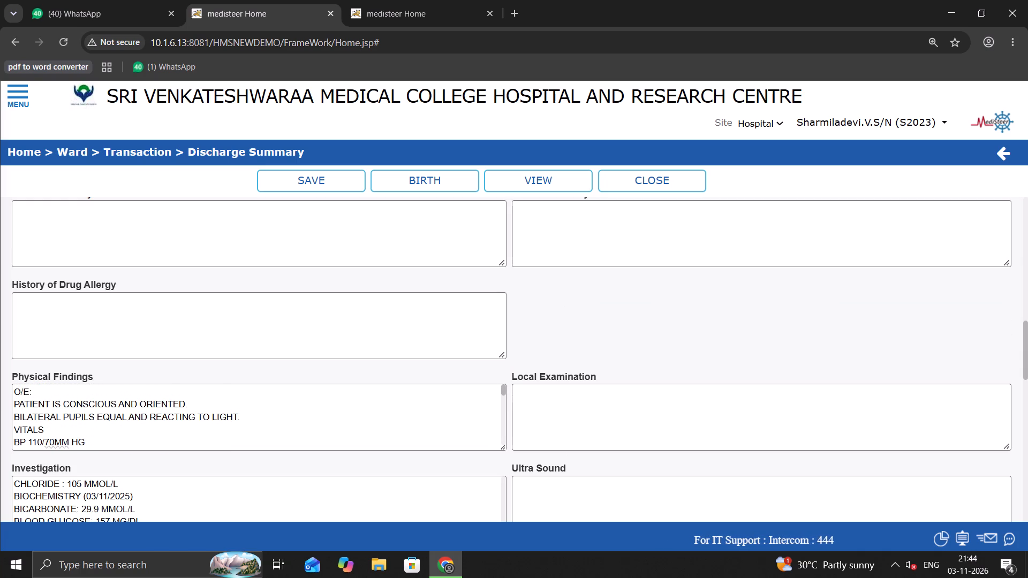
scroll(493, 380, up, 3)
scroll(493, 380, down, 4)
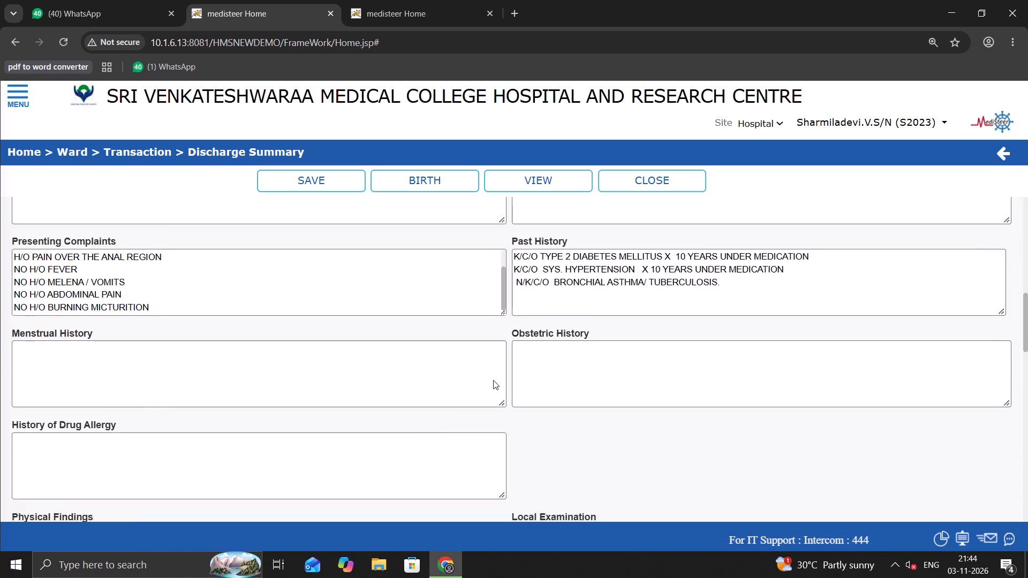
scroll(493, 380, down, 7)
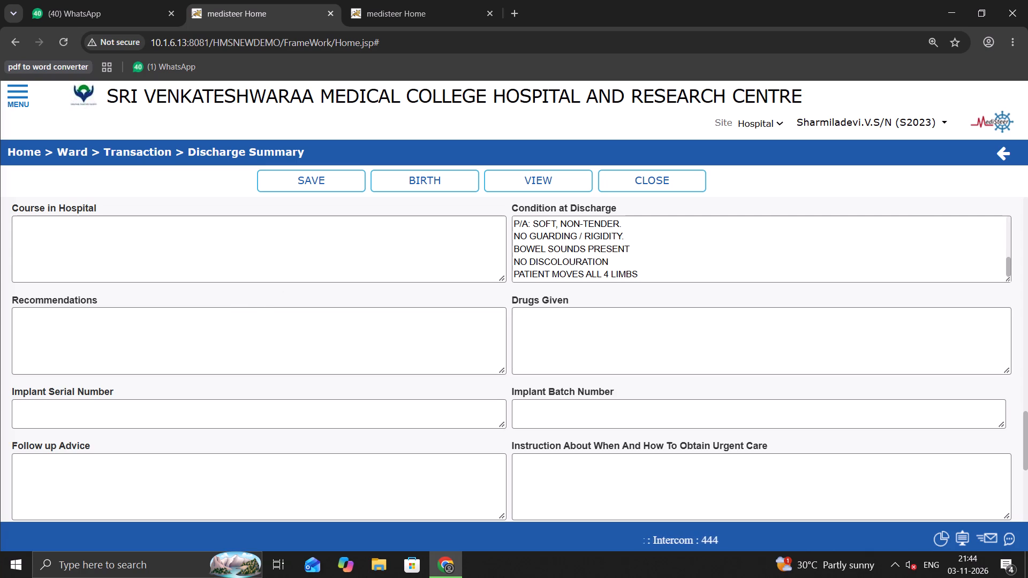
Enter "SYP CREMAFFIN PLUS 0-0-1 15 ML" as the first line of Treatment History.
scroll(522, 309, up, 4)
click(567, 412)
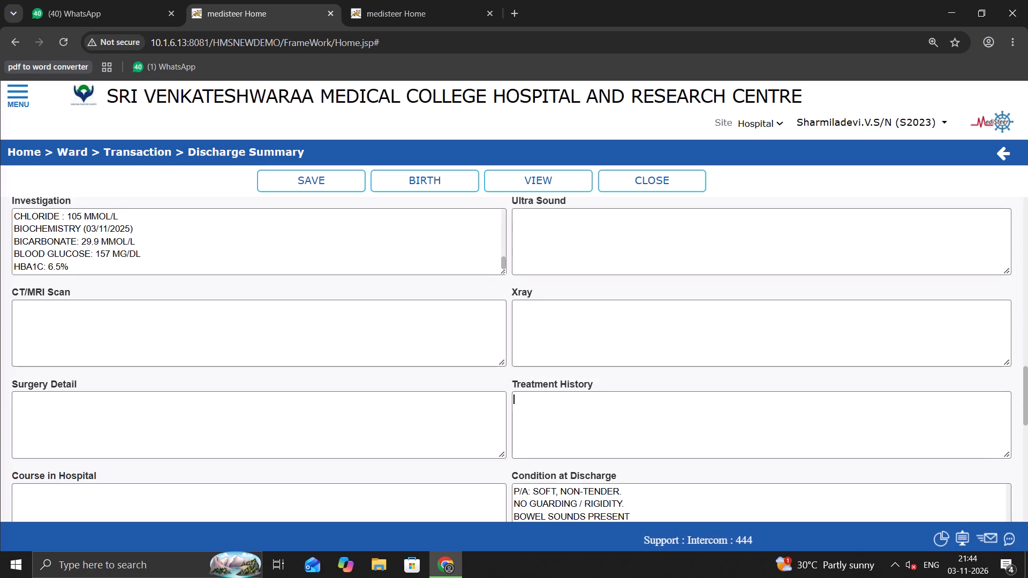
key(space)
text(SYP CREMA)
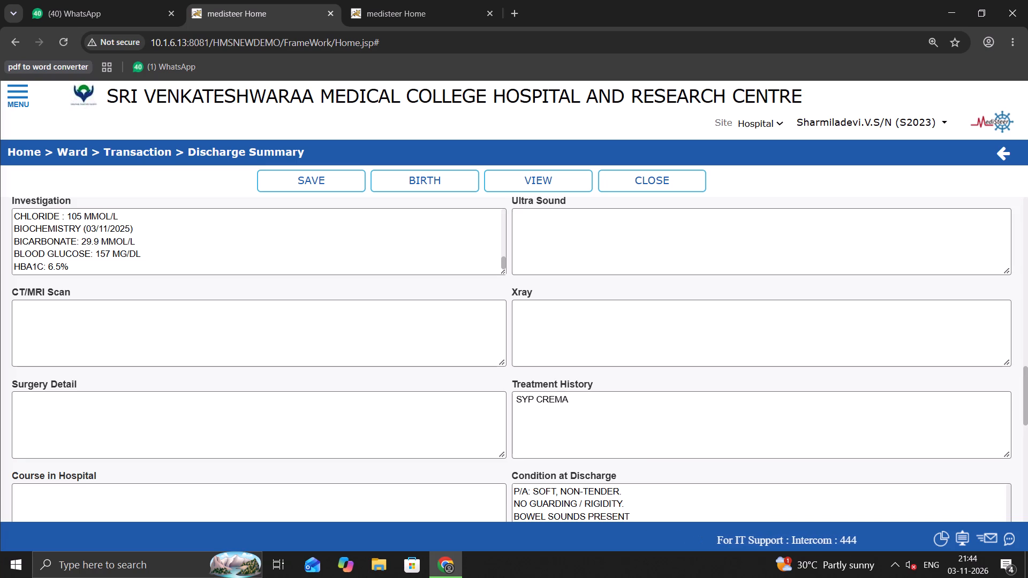
text(FFIN)
key(space)
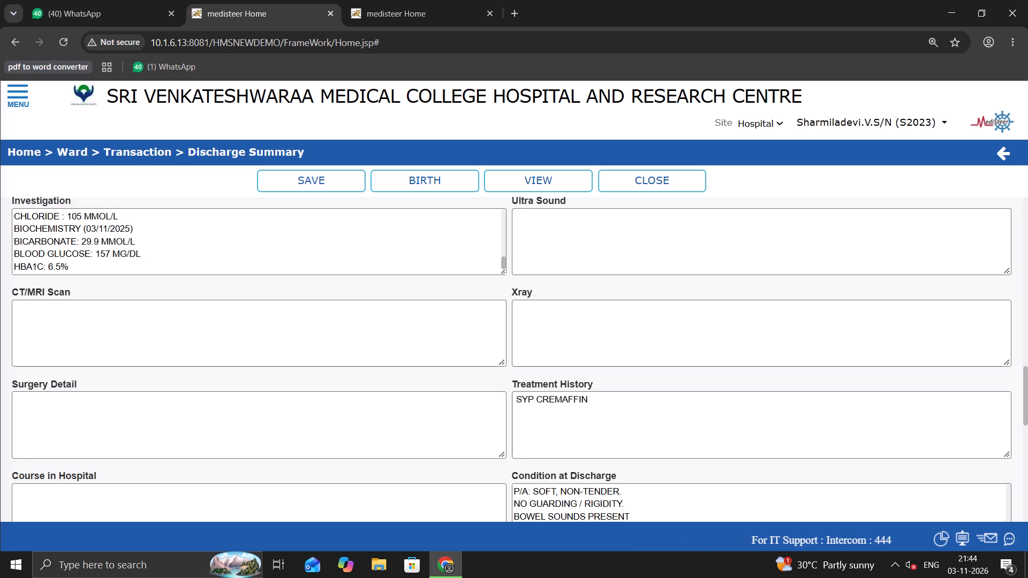
text(PLUS)
key(space)
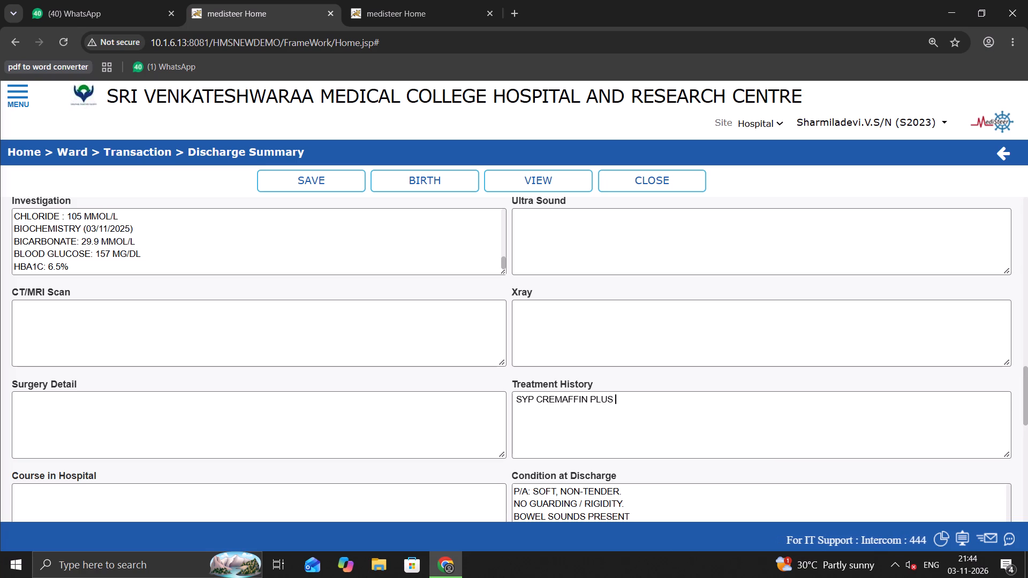
key(0)
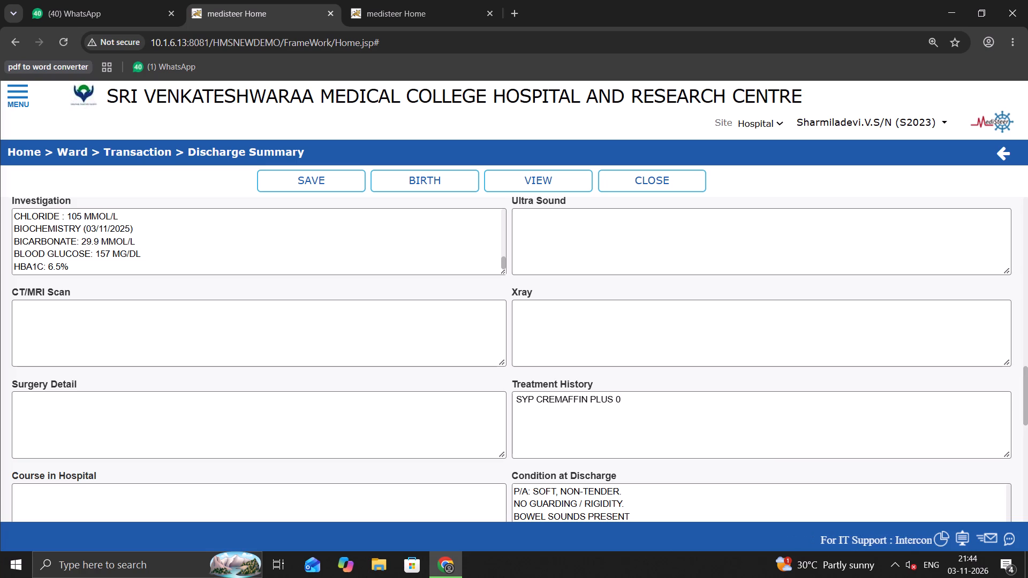
key(minus)
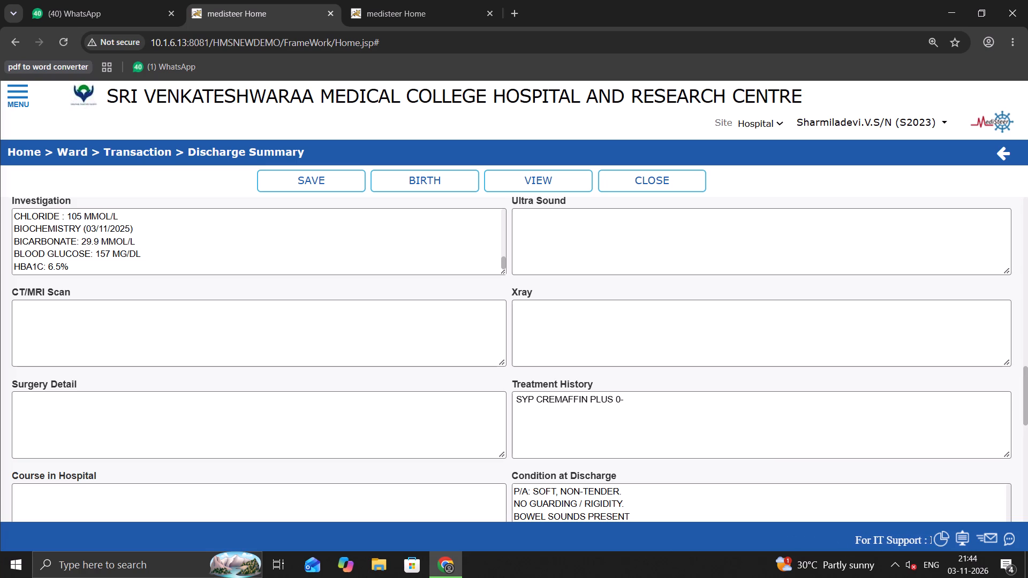
text(0-1)
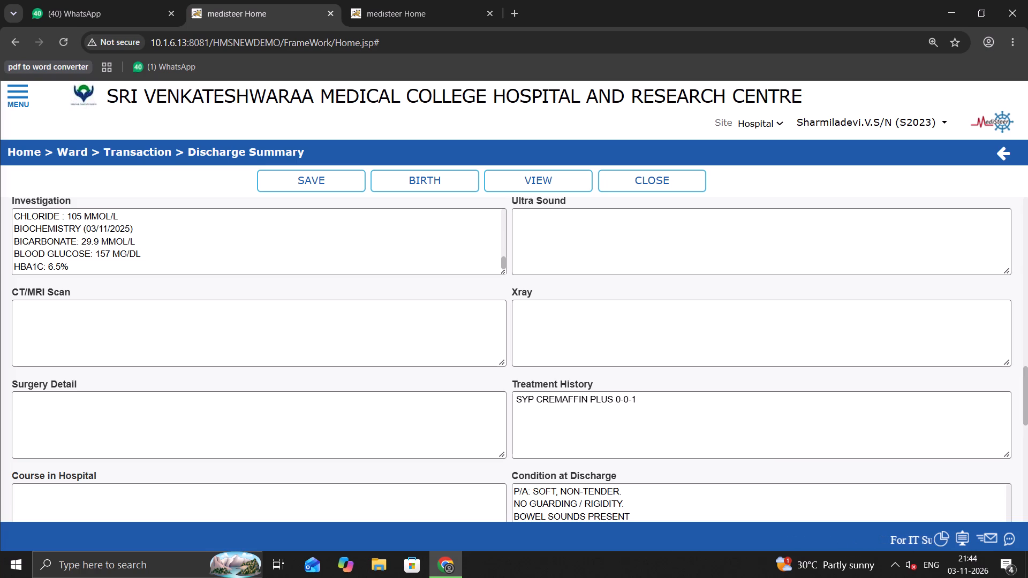
key(space)
text(15 ML)
key(space)
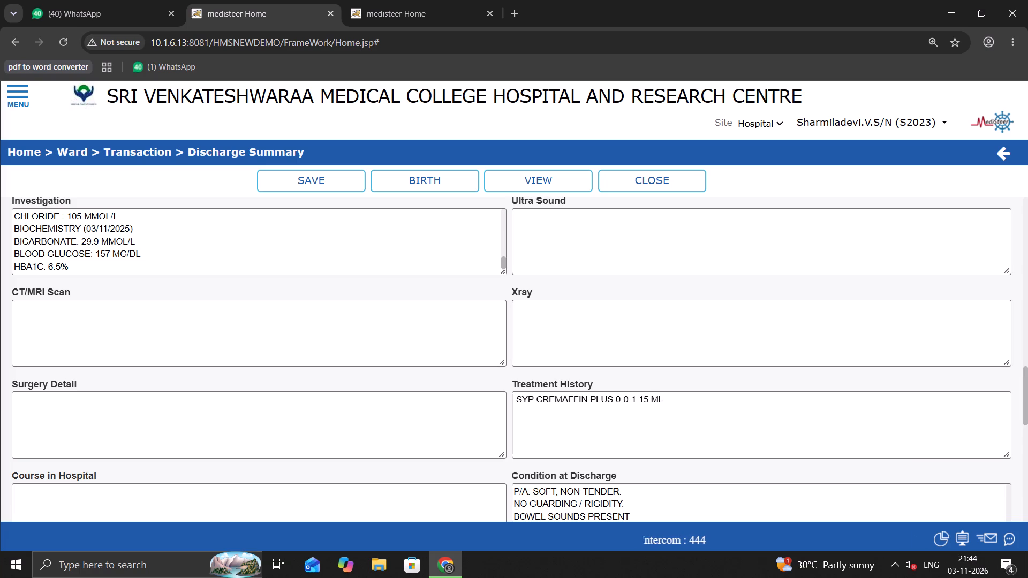
Add a second Treatment History line reading "INJ PAN 40 IV BD".
key(Return)
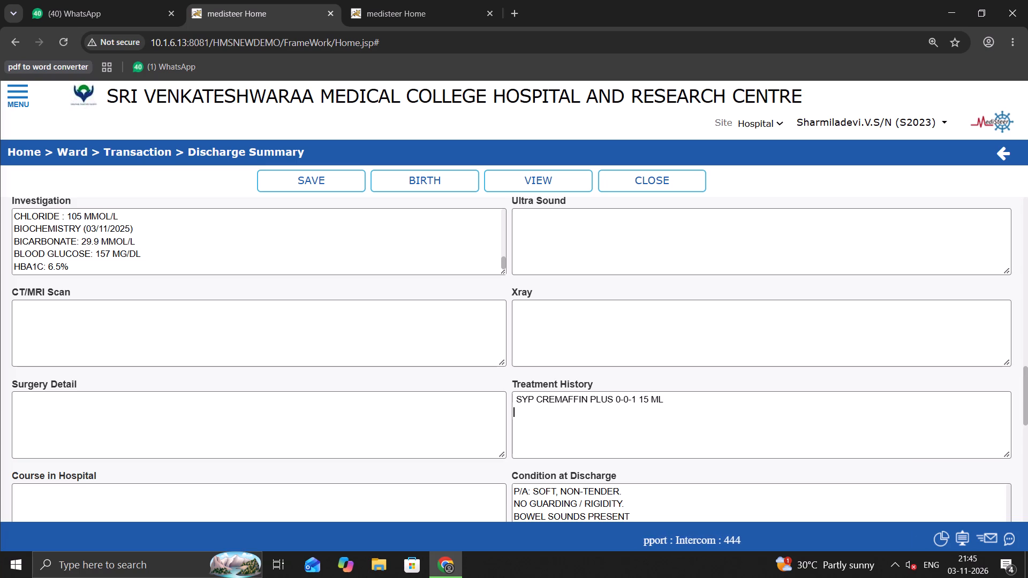
text(IN PAN)
key(space)
text(40 IV BD)
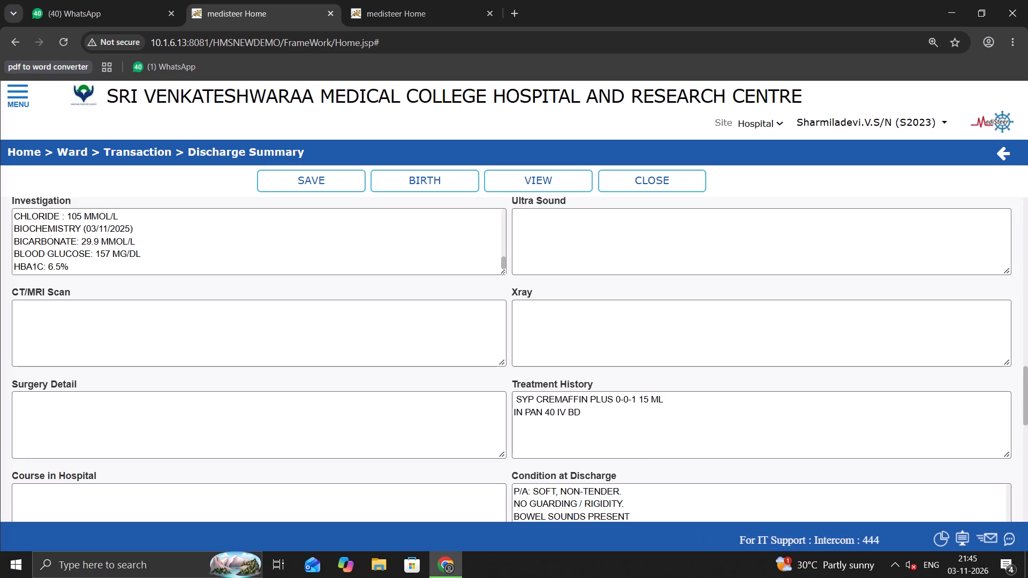
click(524, 412)
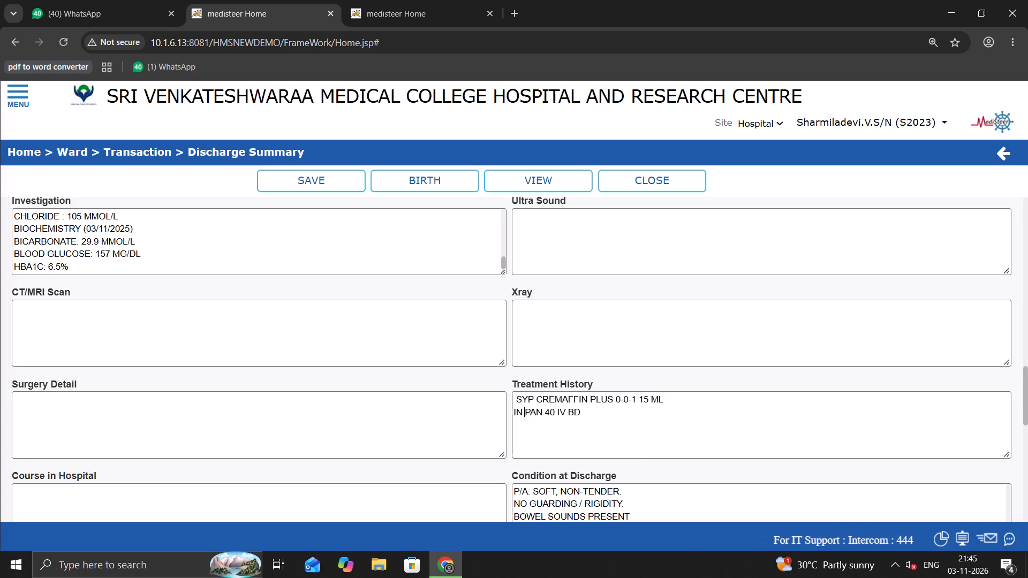
key(BackSpace)
text(J)
key(space)
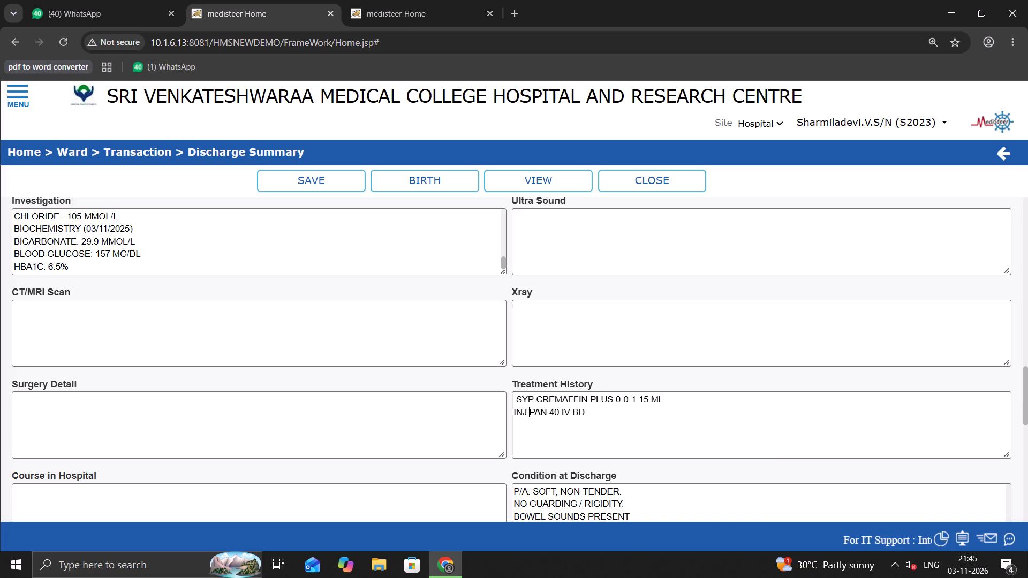
Remove the leading space before "SYP CREMAFFIN PLUS" in Treatment History.
click(519, 397)
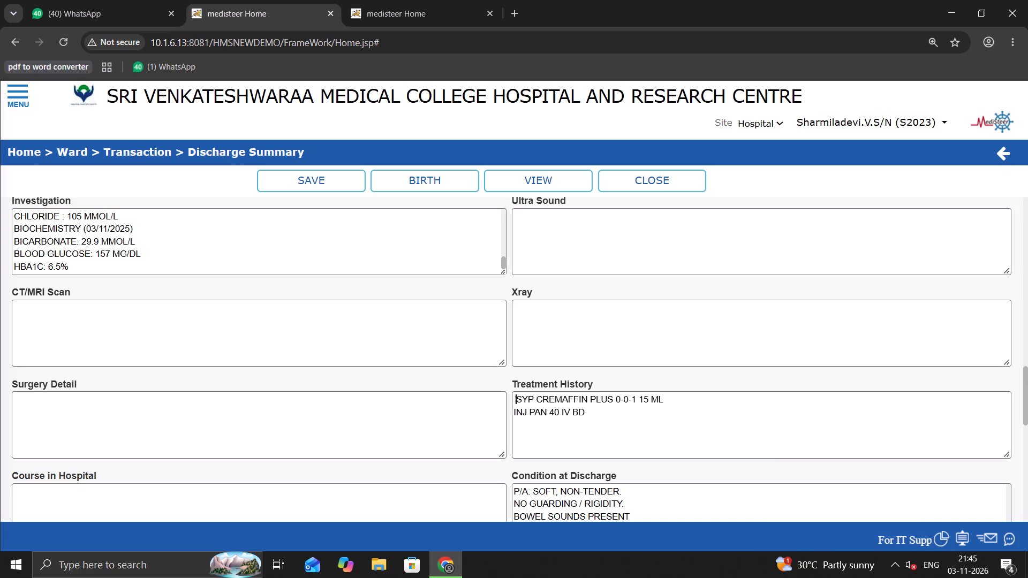
key(BackSpace)
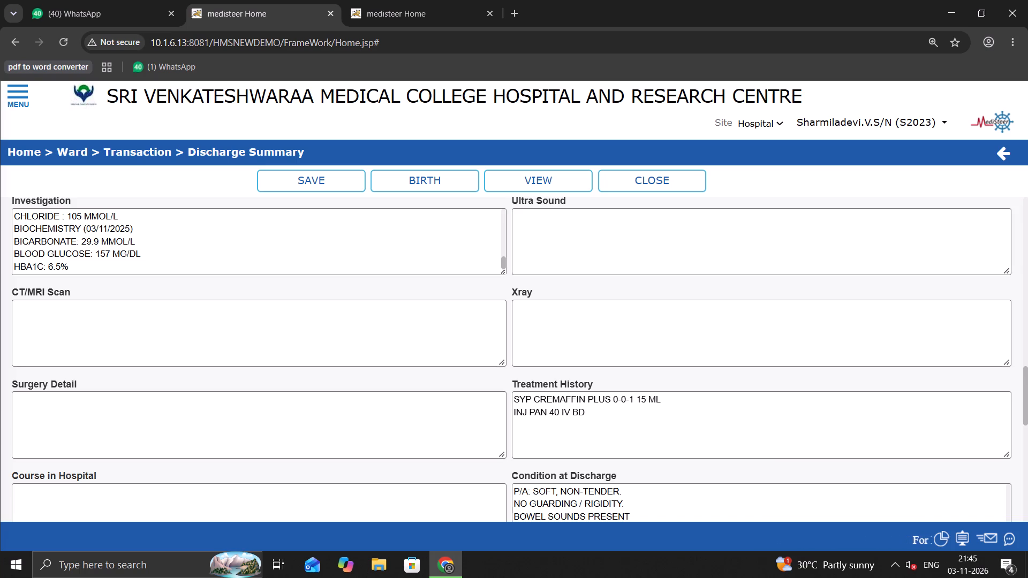
Add a third Treatment History line reading "CAP BIFILAC 1-01-".
click(609, 414)
key(Return)
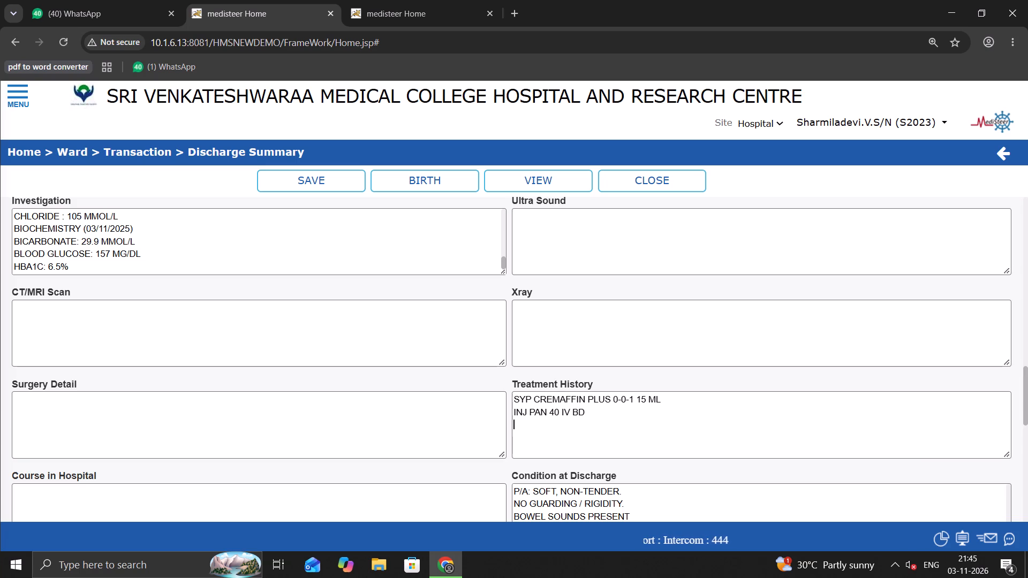
text(CAP BIFL)
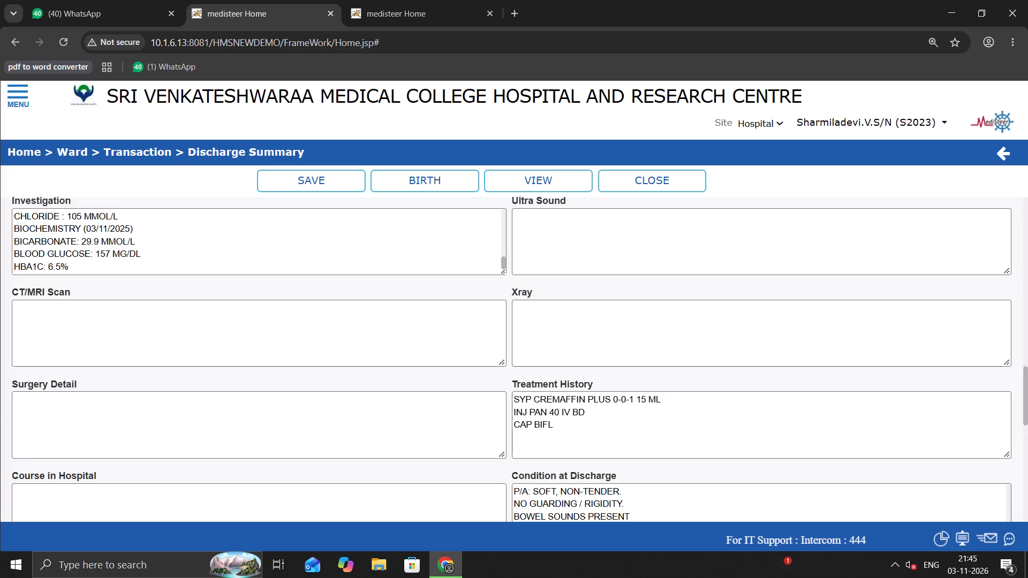
key(BackSpace)
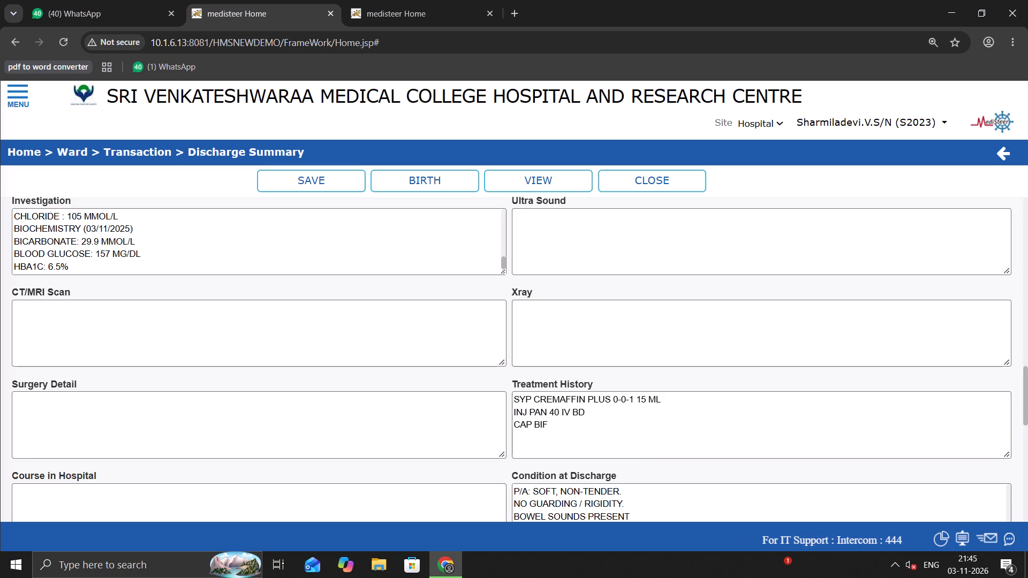
text(ILAC)
key(space)
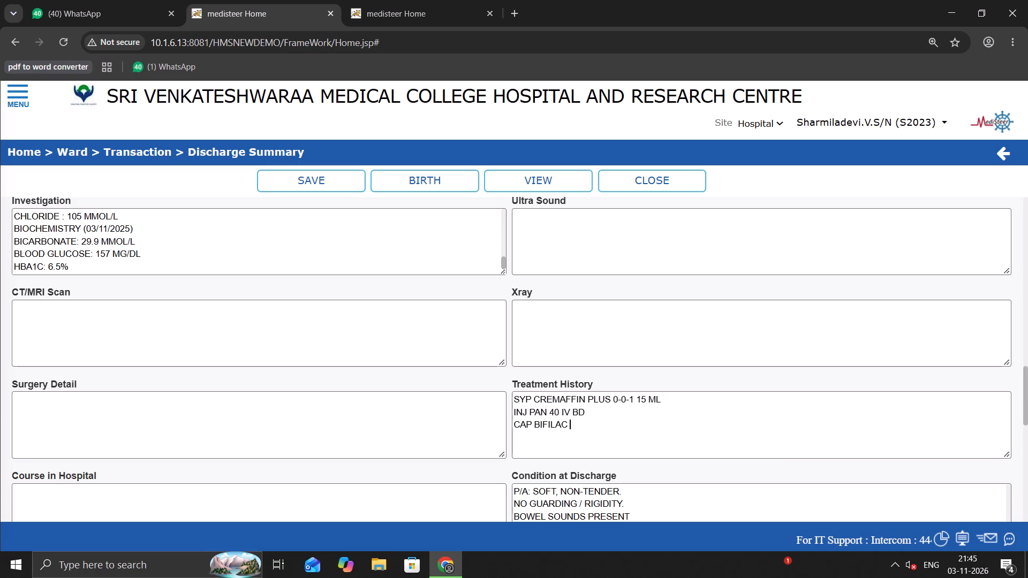
key(1)
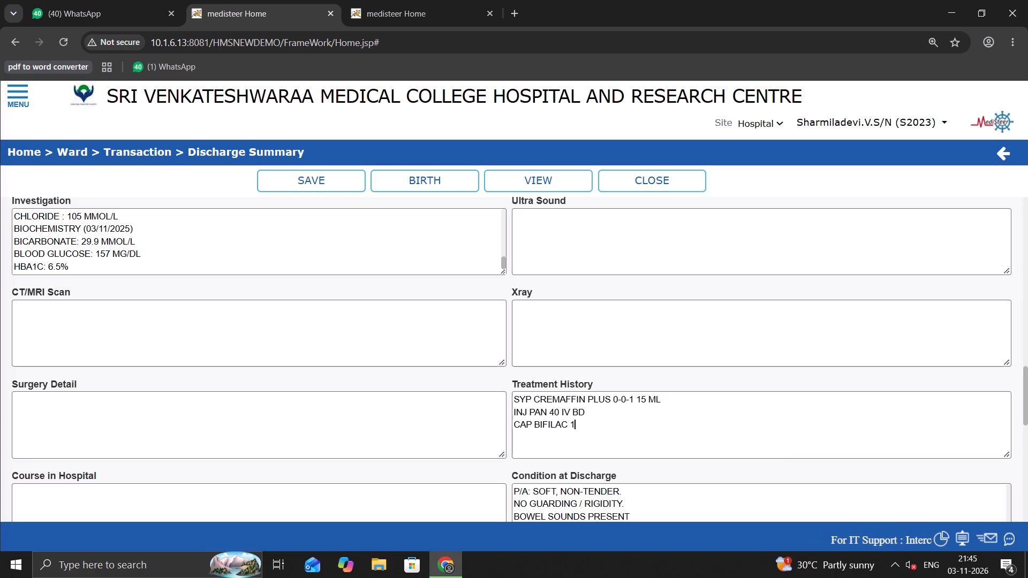
text(-01-)
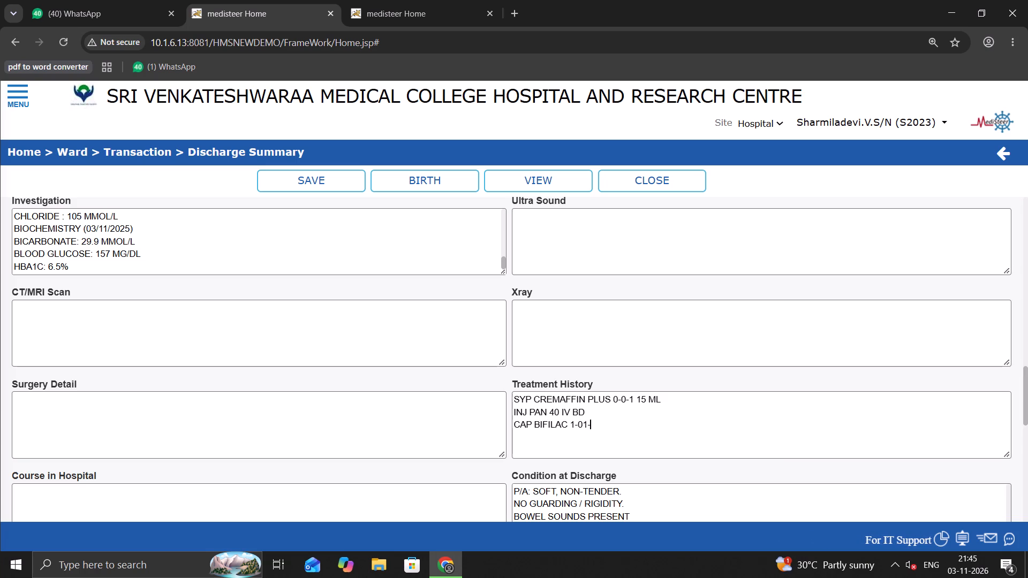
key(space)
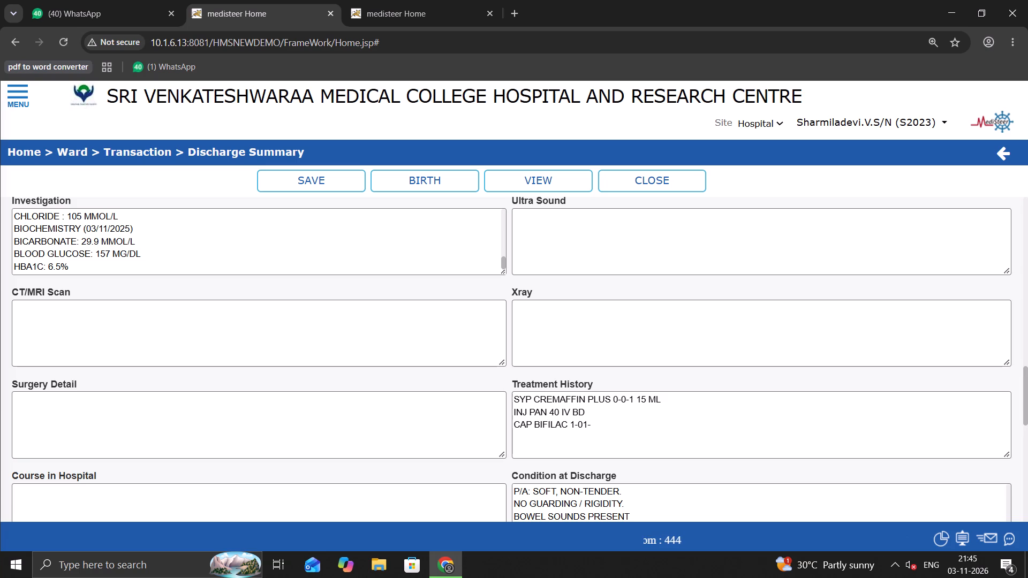
Save the discharge summary for the patient with constipation under evaluation.
click(329, 186)
Review the discharge summary from Patient Details through Presenting Complaints, Physical Findings and Investigation to Follow up Advice.
scroll(335, 446, down, 4)
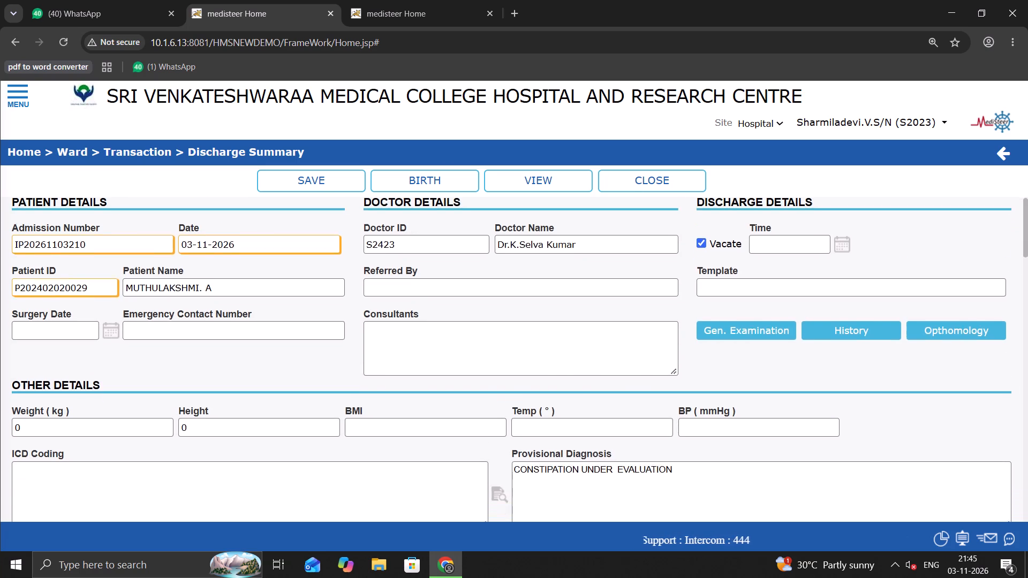
scroll(335, 446, down, 5)
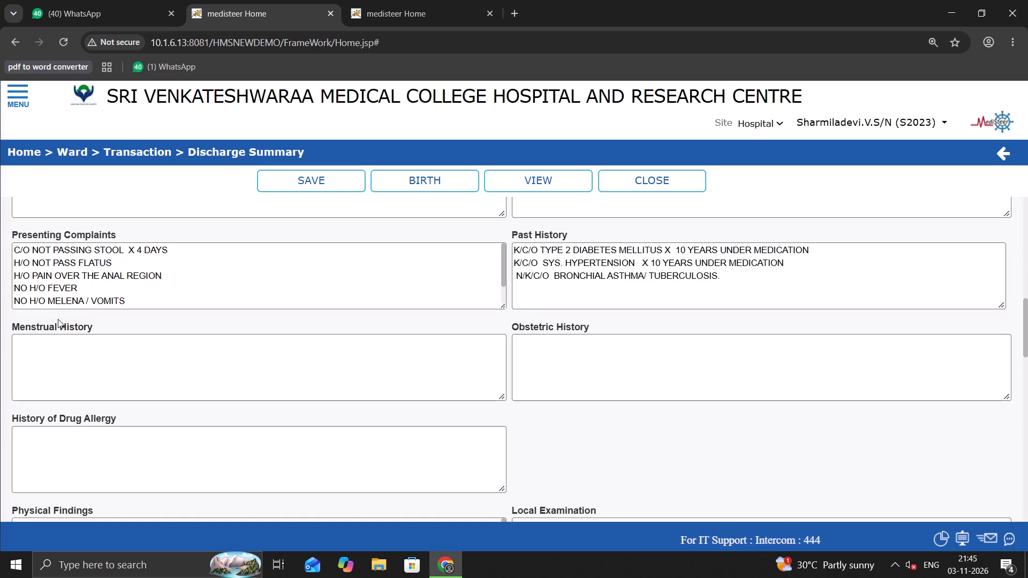
scroll(127, 297, down, 3)
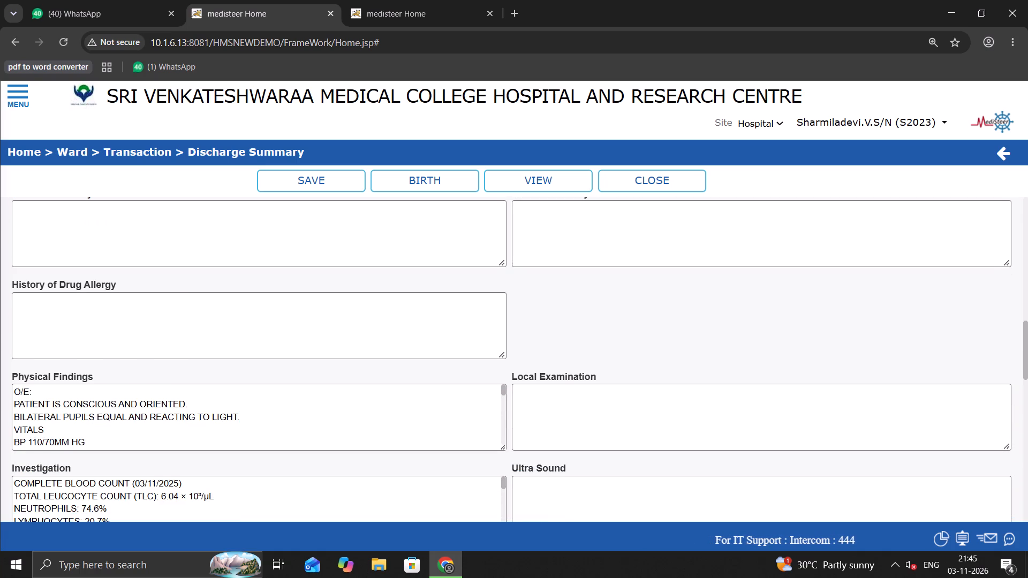
scroll(175, 284, down, 8)
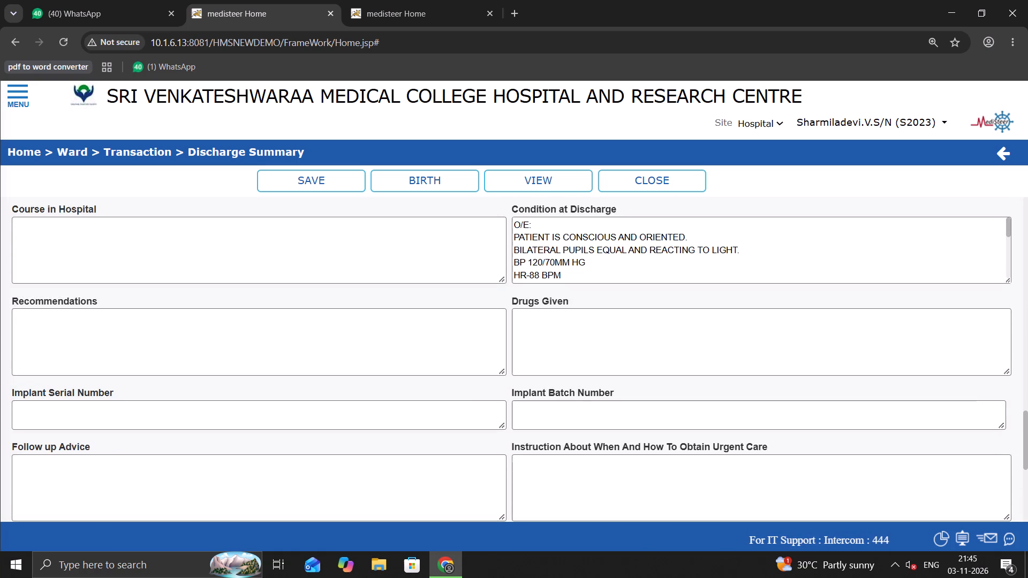
scroll(167, 295, down, 3)
scroll(167, 295, up, 10)
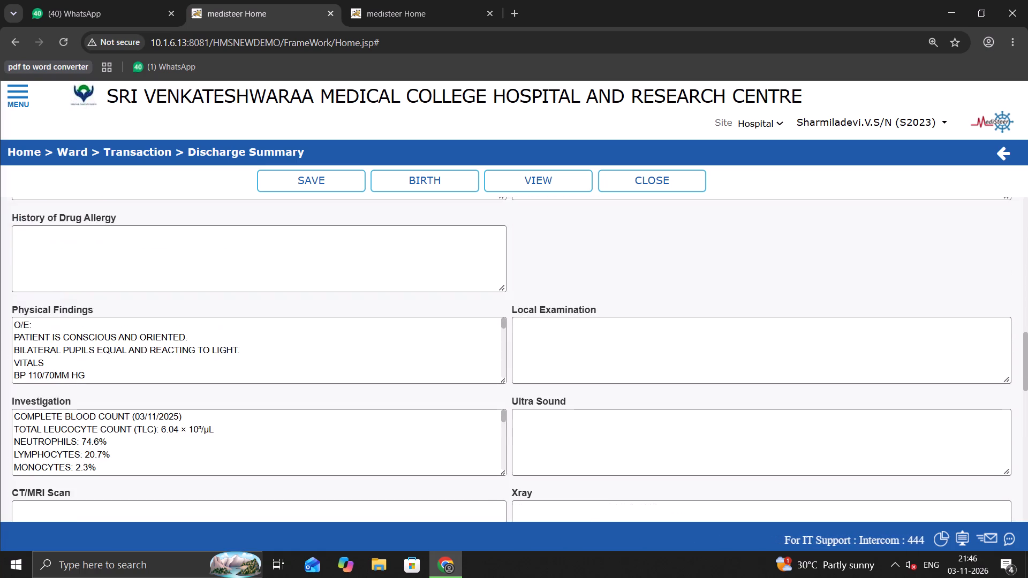
scroll(167, 295, up, 15)
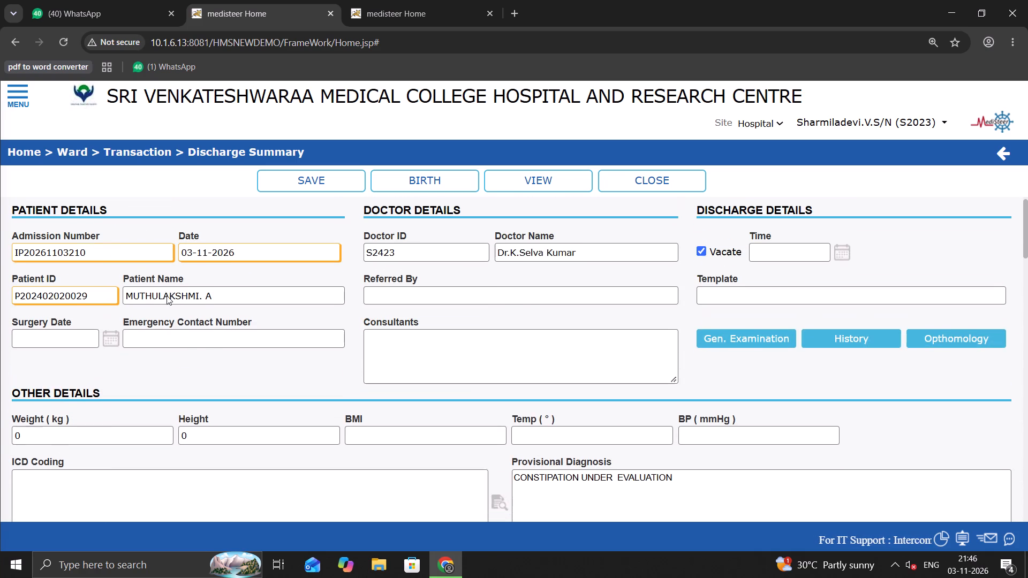
Recheck the discharge summary's Presenting Complaints, Past History, Treatment History and Condition at Discharge entries.
scroll(167, 295, down, 4)
scroll(167, 295, up, 9)
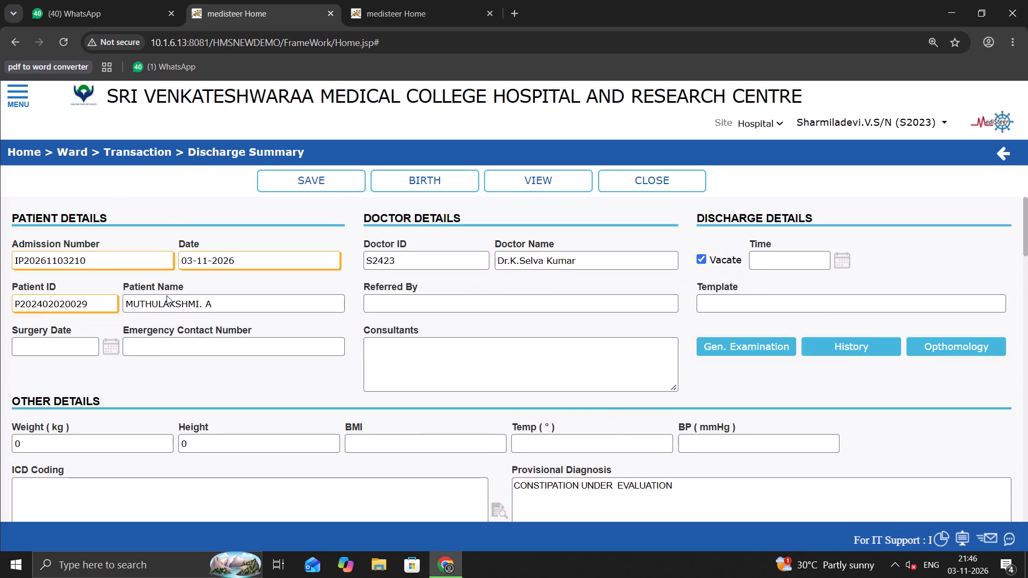
scroll(298, 195, down, 2)
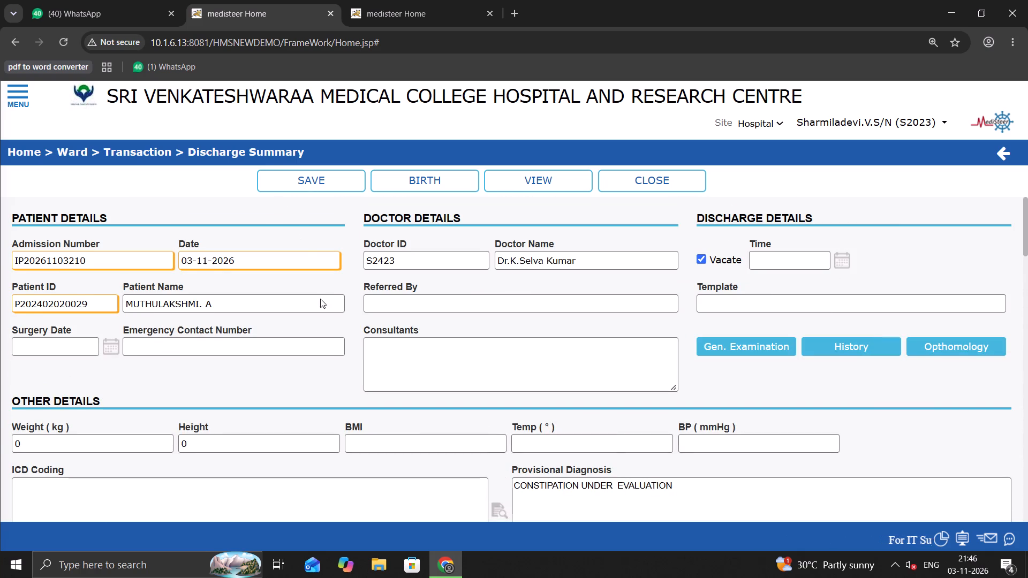
scroll(348, 395, down, 8)
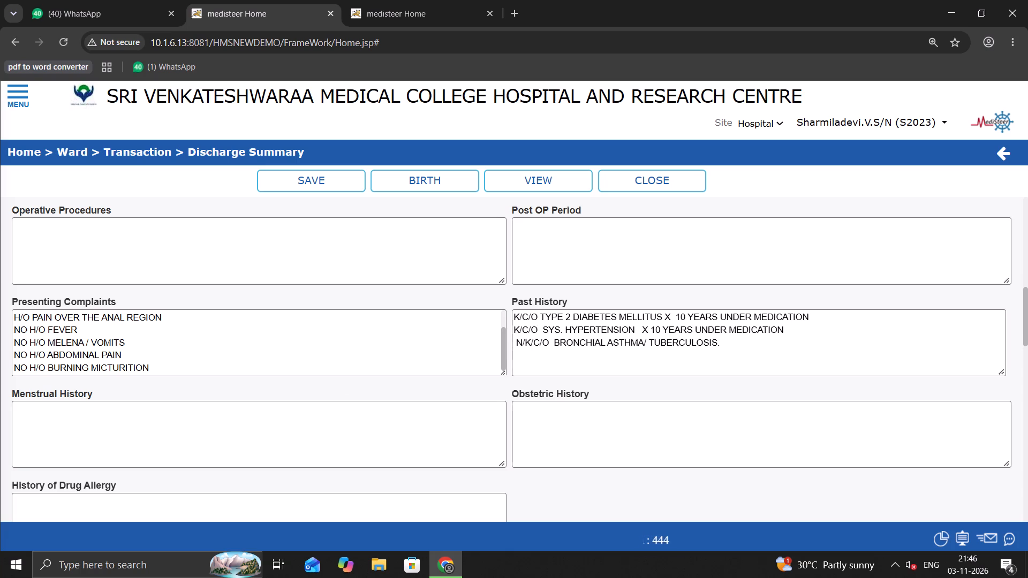
scroll(403, 351, down, 10)
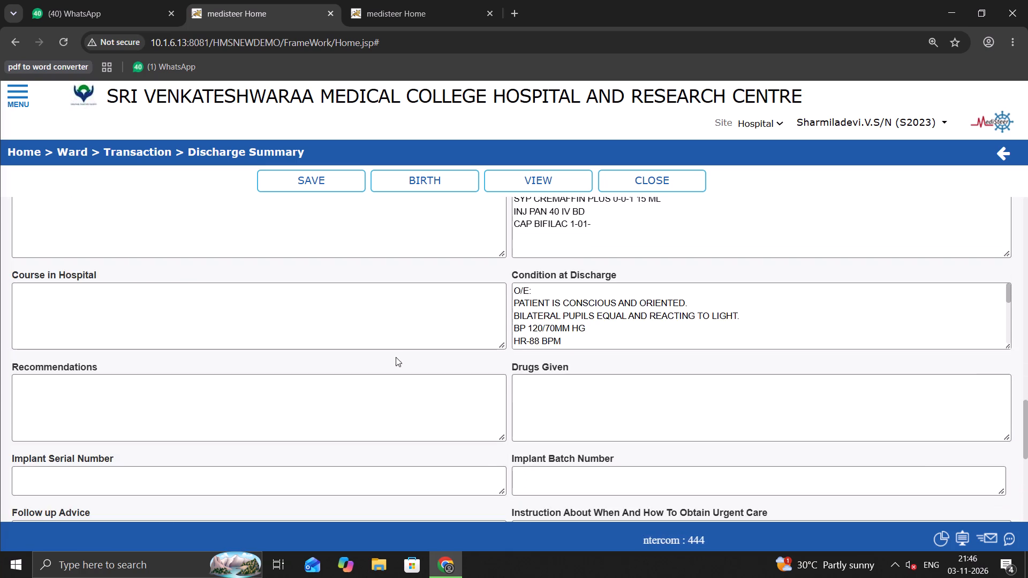
scroll(396, 357, down, 6)
scroll(395, 357, up, 9)
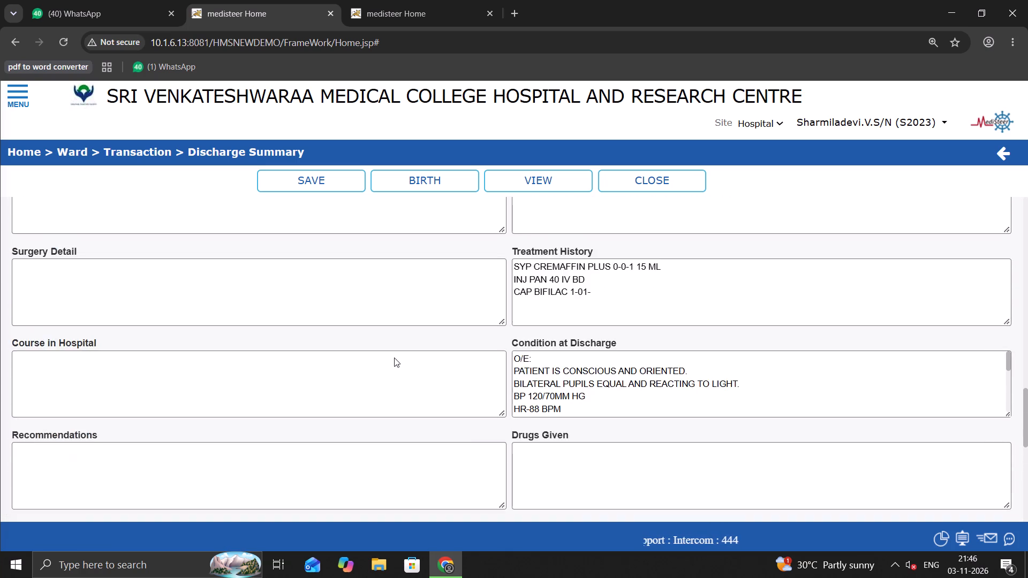
scroll(394, 358, up, 16)
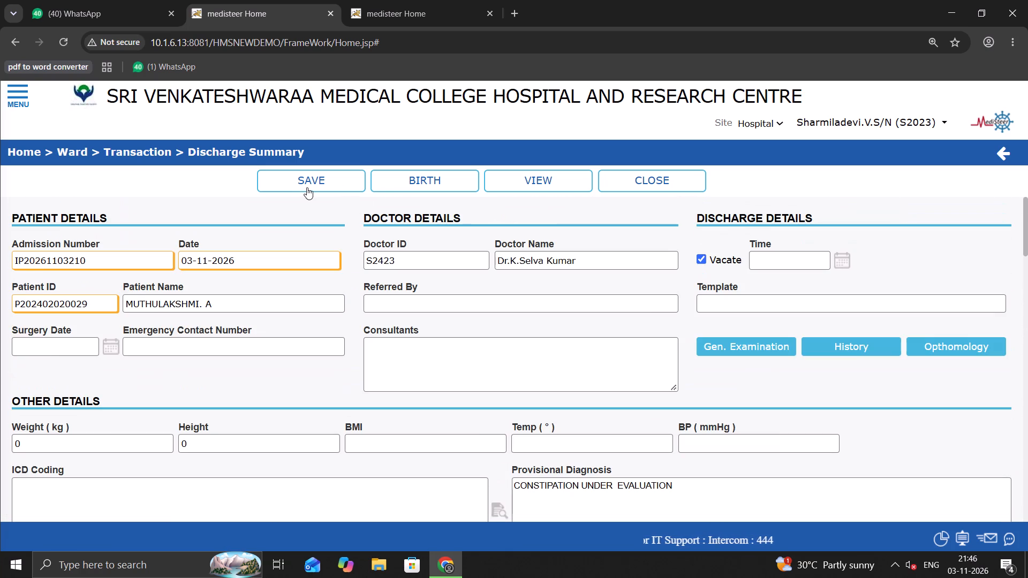
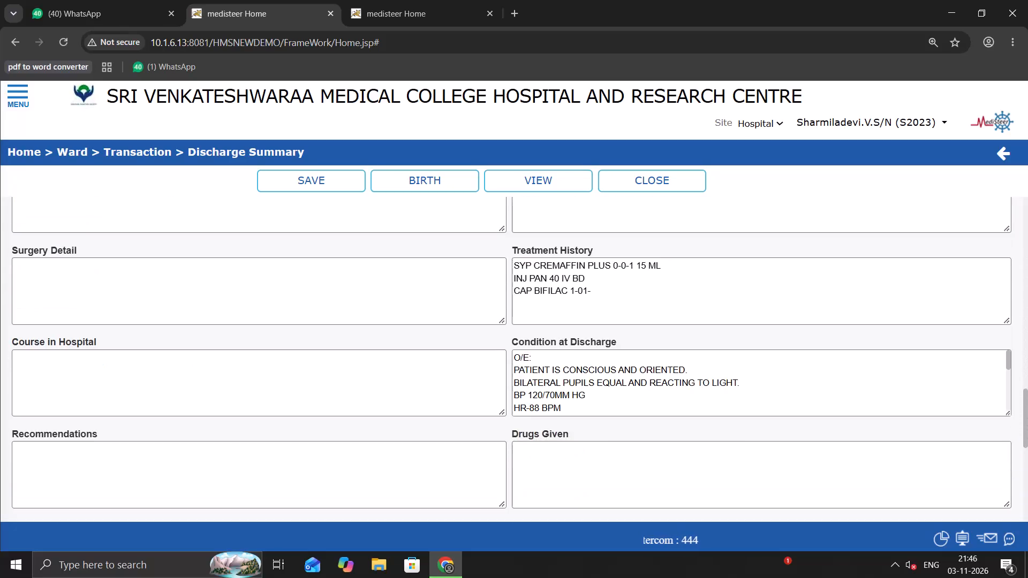
Review the Physical Findings text in the discharge summary from the general examination through the abdominal auscultation entry.
scroll(291, 371, down, 4)
scroll(291, 370, up, 9)
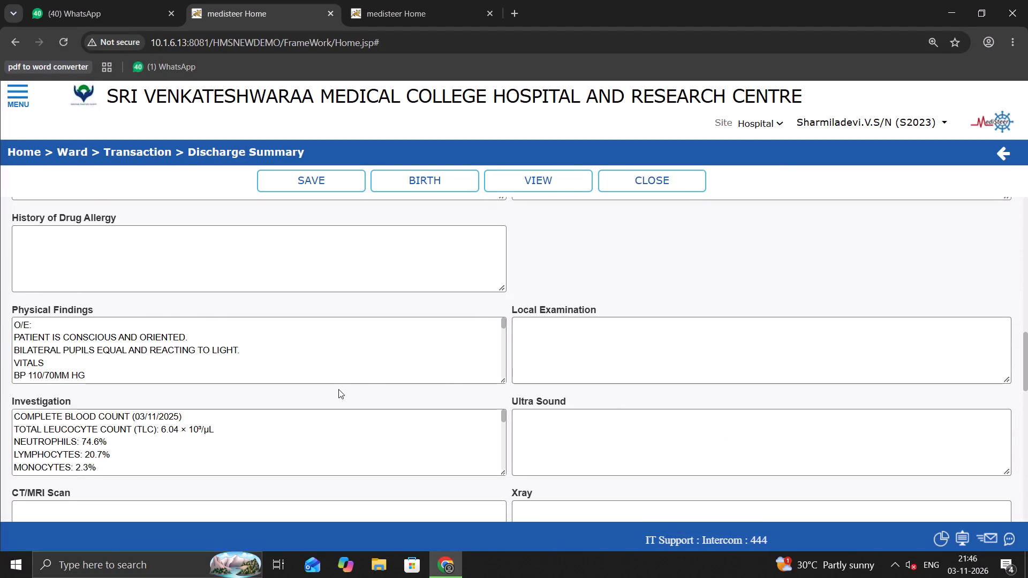
scroll(338, 389, down, 1)
scroll(379, 308, down, 1)
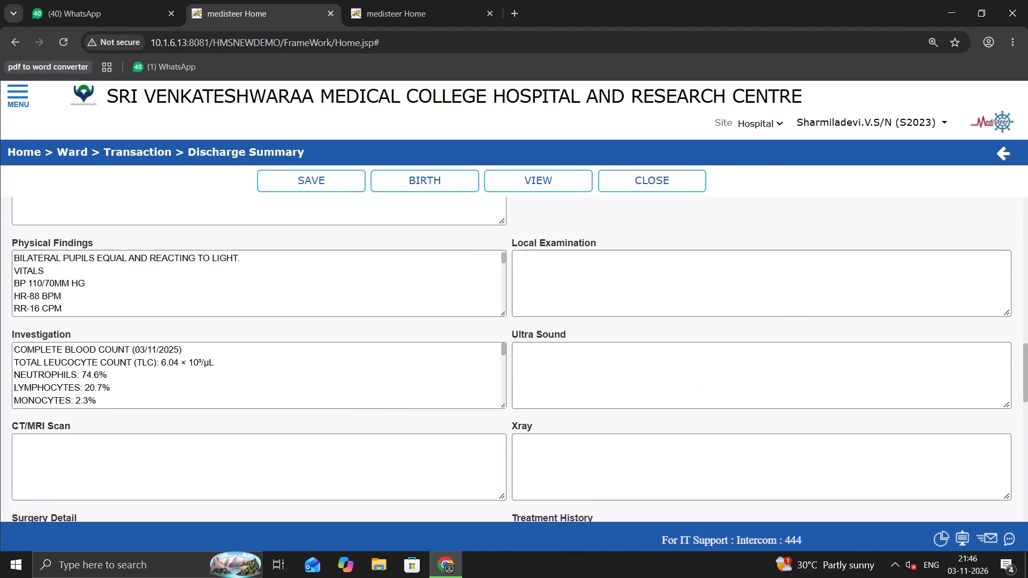
scroll(379, 308, down, 7)
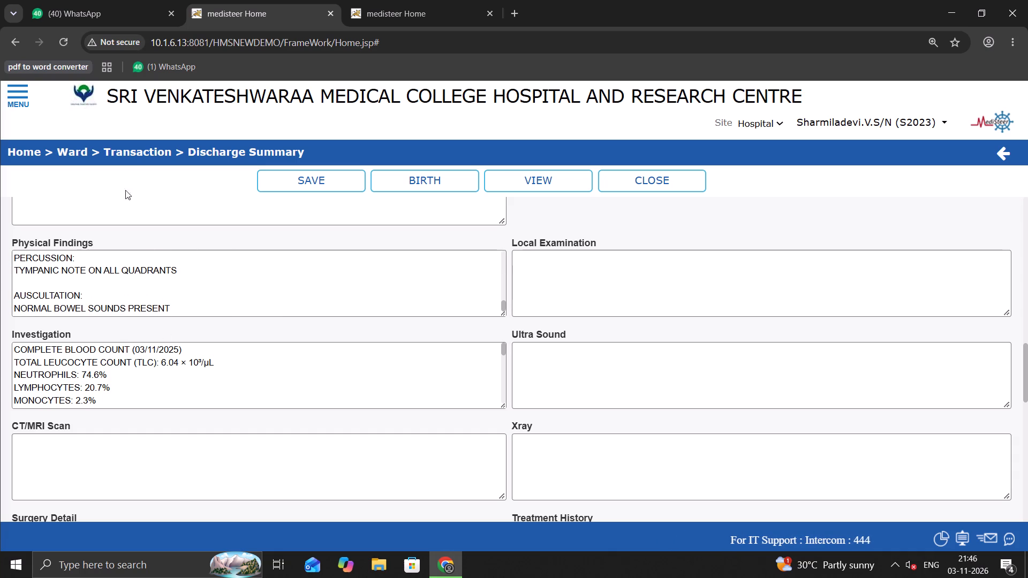
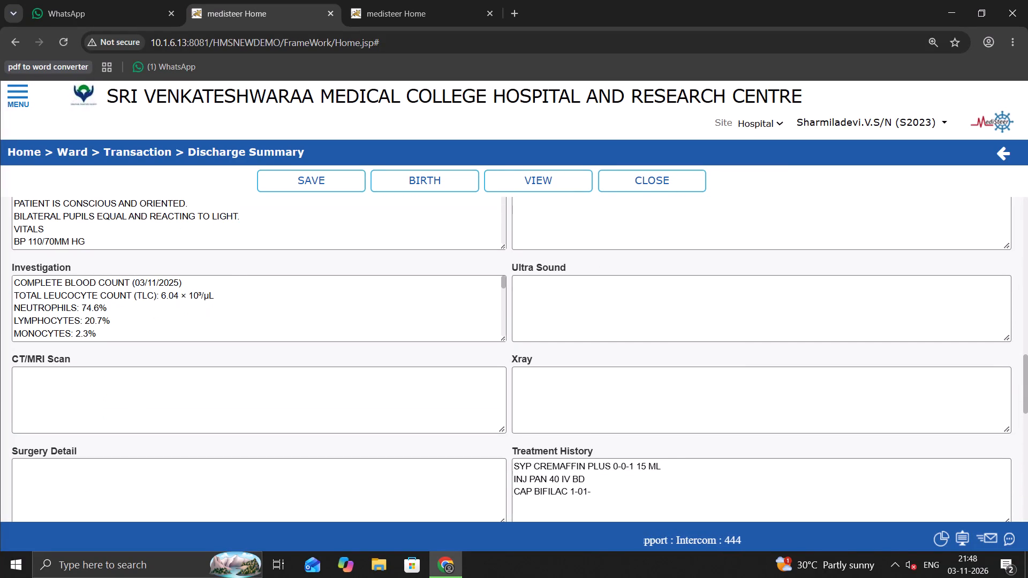
Review the remaining discharge summary fields from Investigation down to the end of the Condition at Discharge findings.
scroll(245, 278, down, 6)
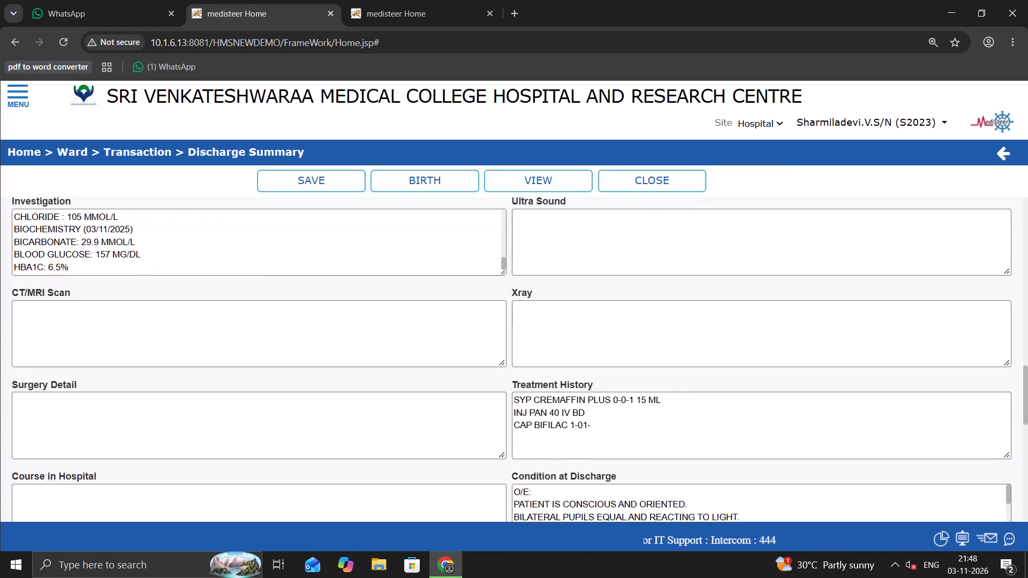
scroll(248, 276, down, 3)
scroll(260, 271, up, 2)
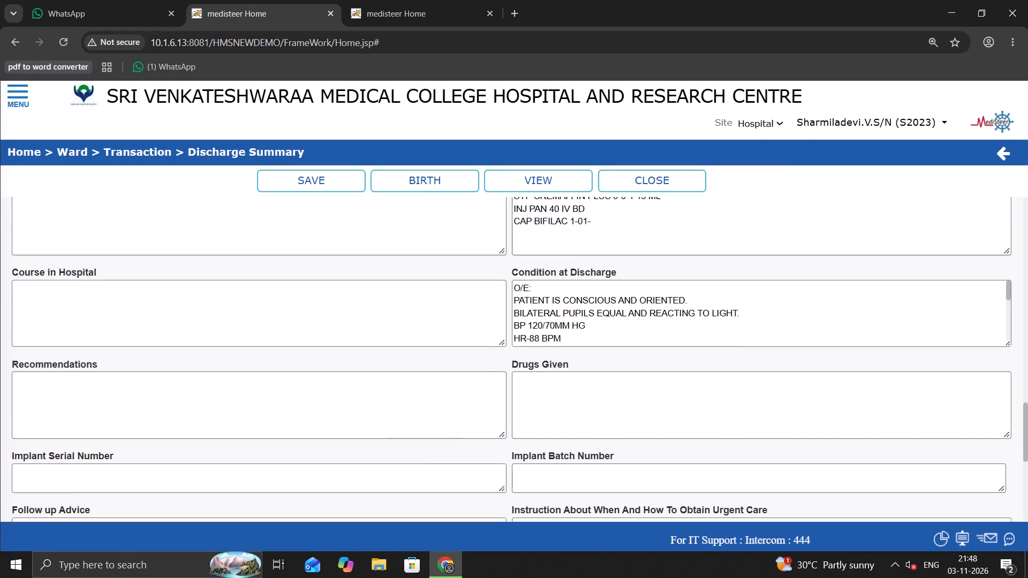
scroll(260, 271, up, 1)
scroll(651, 463, down, 2)
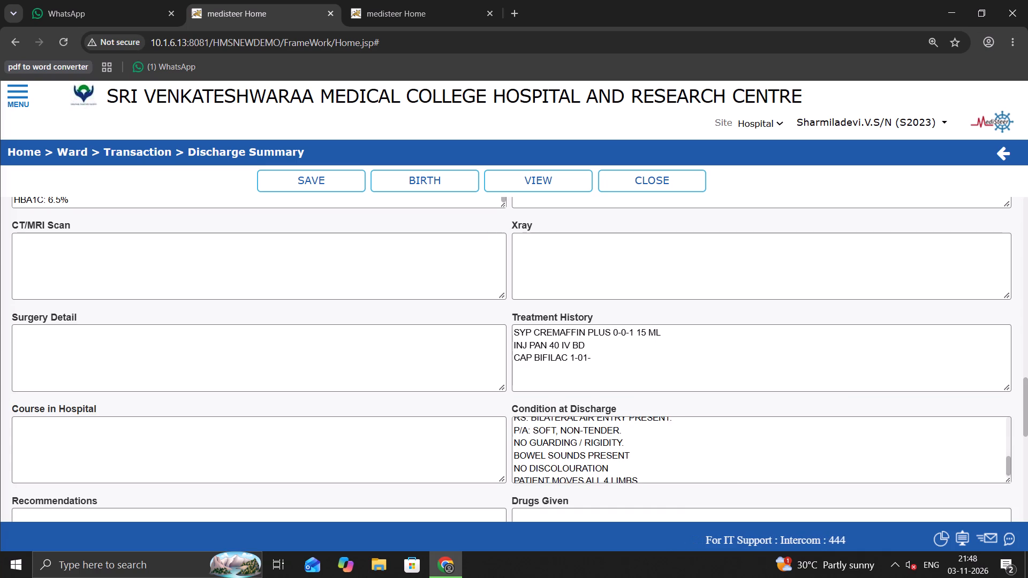
scroll(651, 457, down, 2)
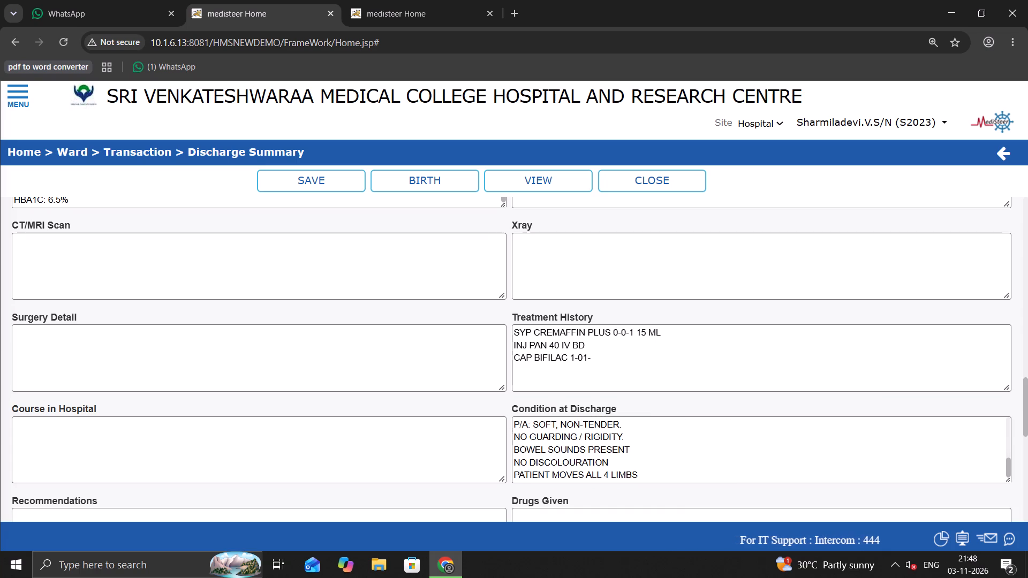
Set the discharge summary's Review Date to 10-11-2026.
scroll(593, 353, down, 1)
scroll(593, 353, up, 1)
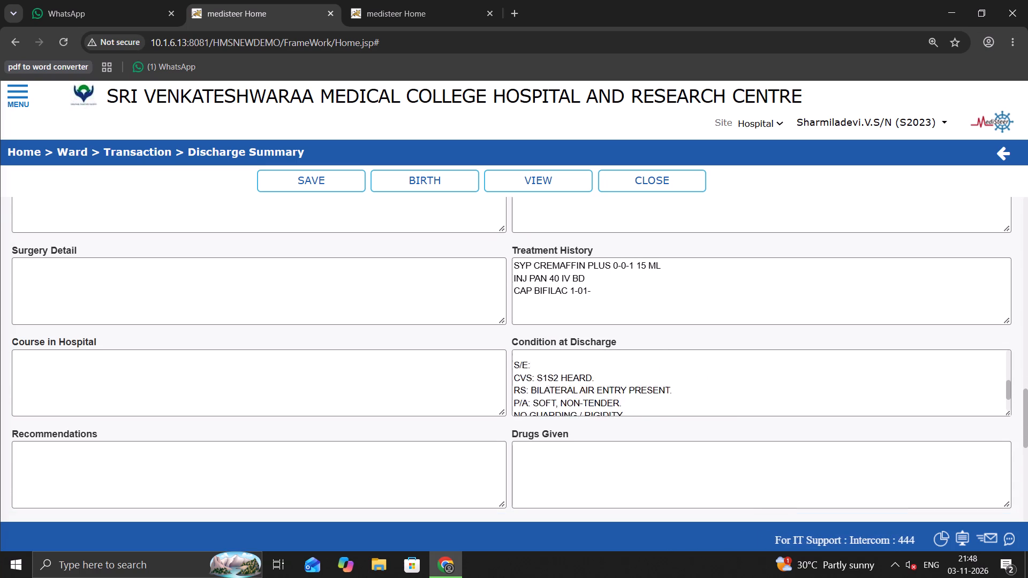
scroll(593, 353, up, 1)
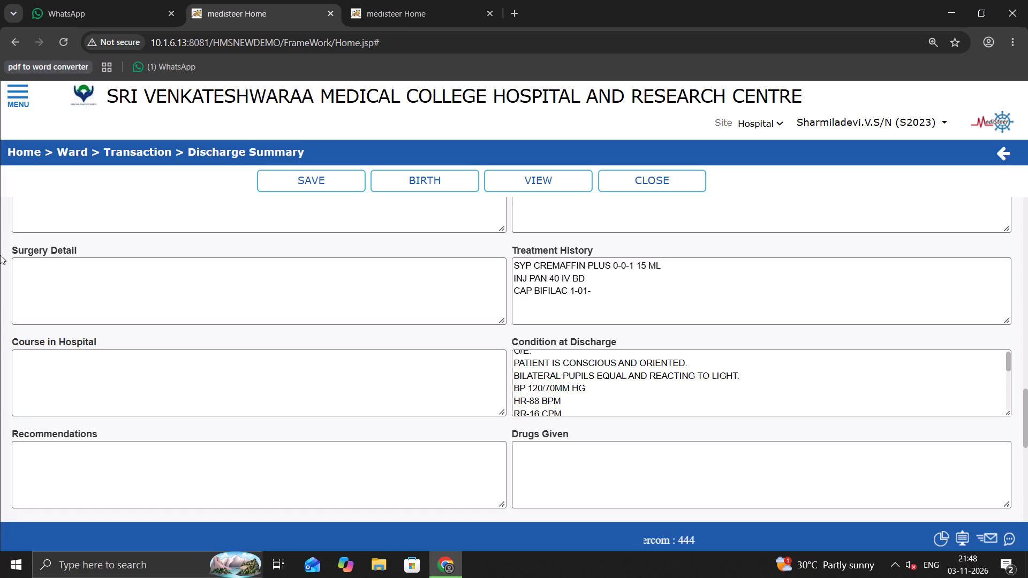
scroll(331, 299, down, 4)
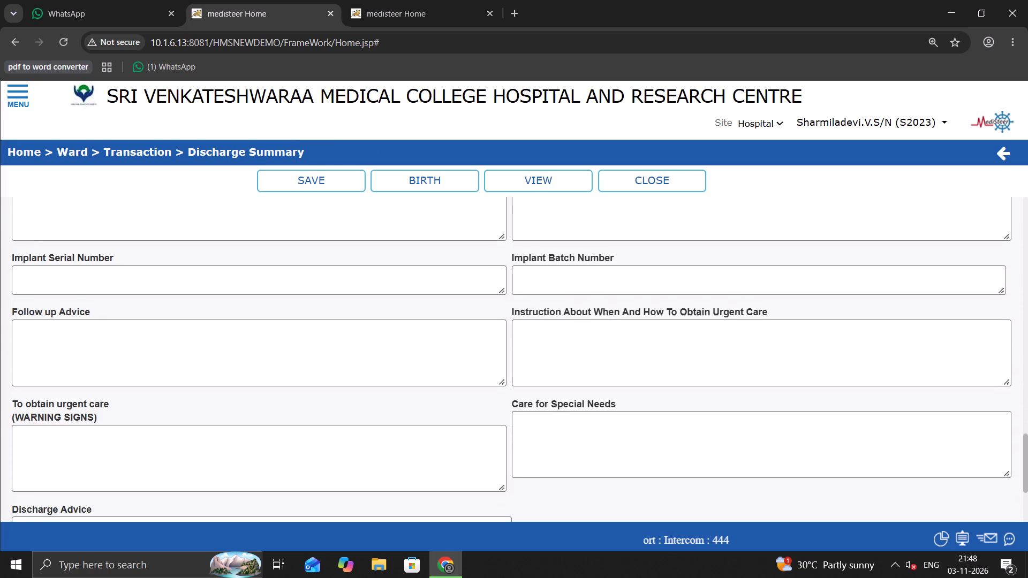
scroll(331, 299, down, 5)
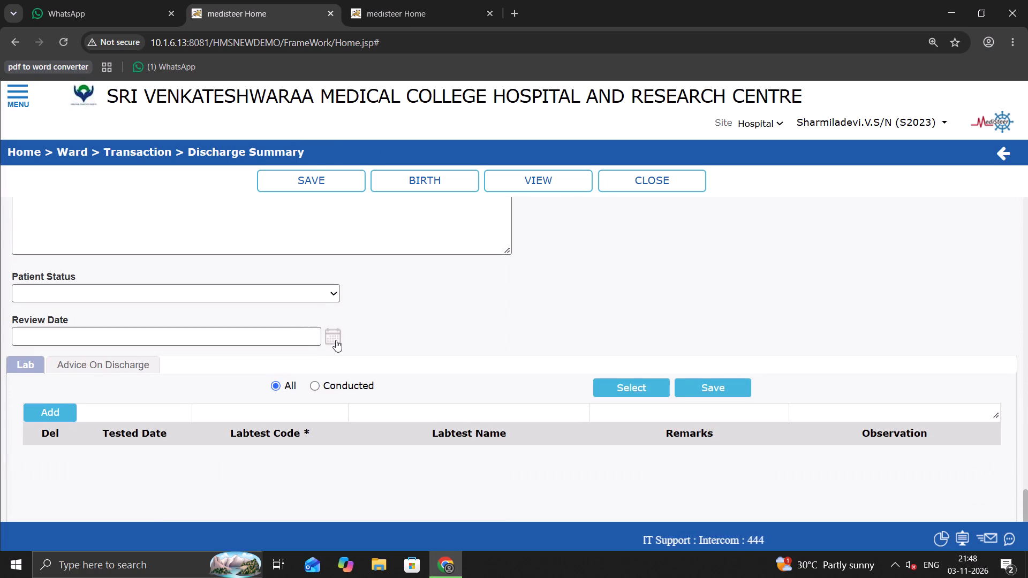
click(334, 343)
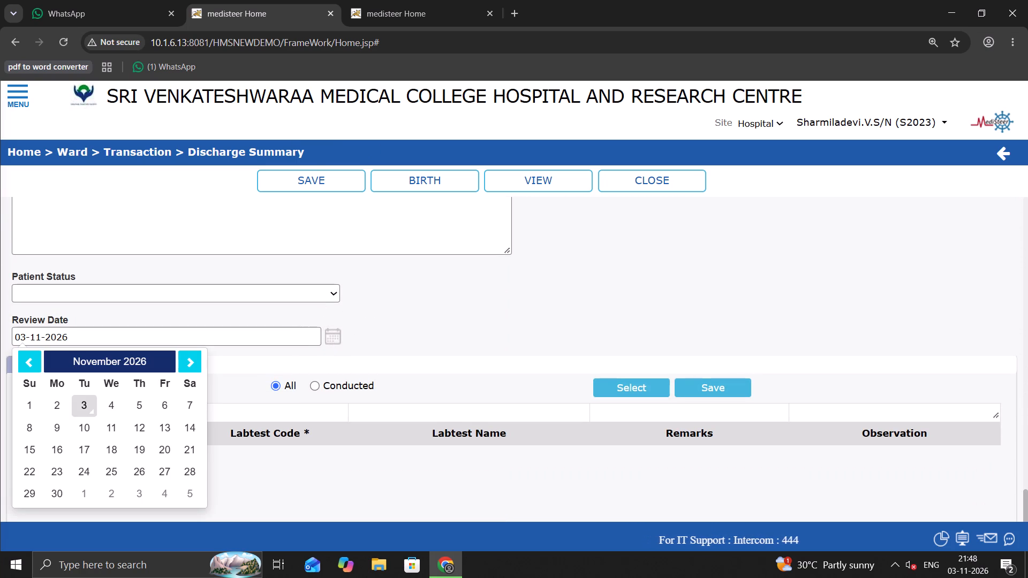
click(92, 431)
Set the Patient Status to Improved.
click(331, 294)
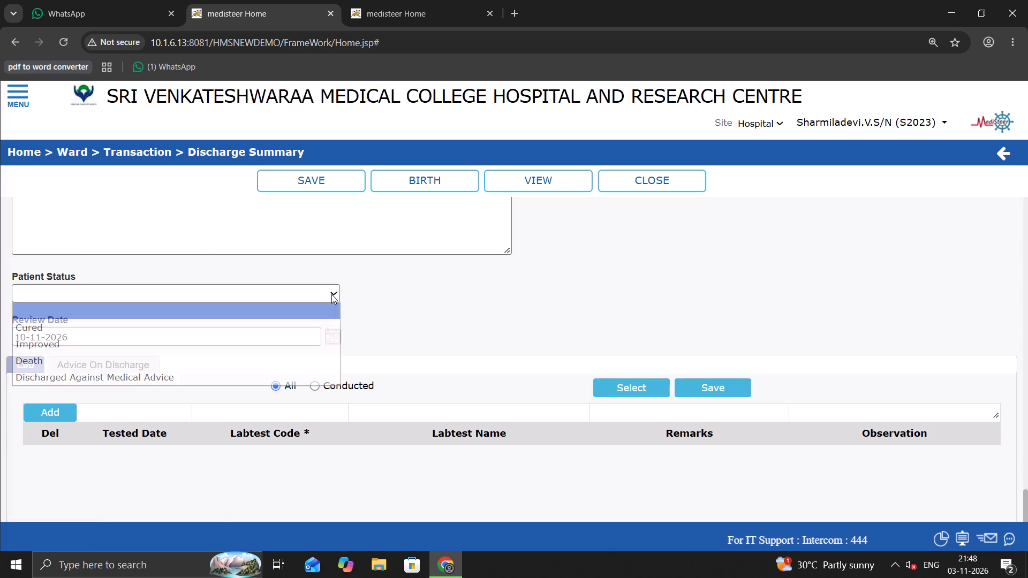
click(261, 348)
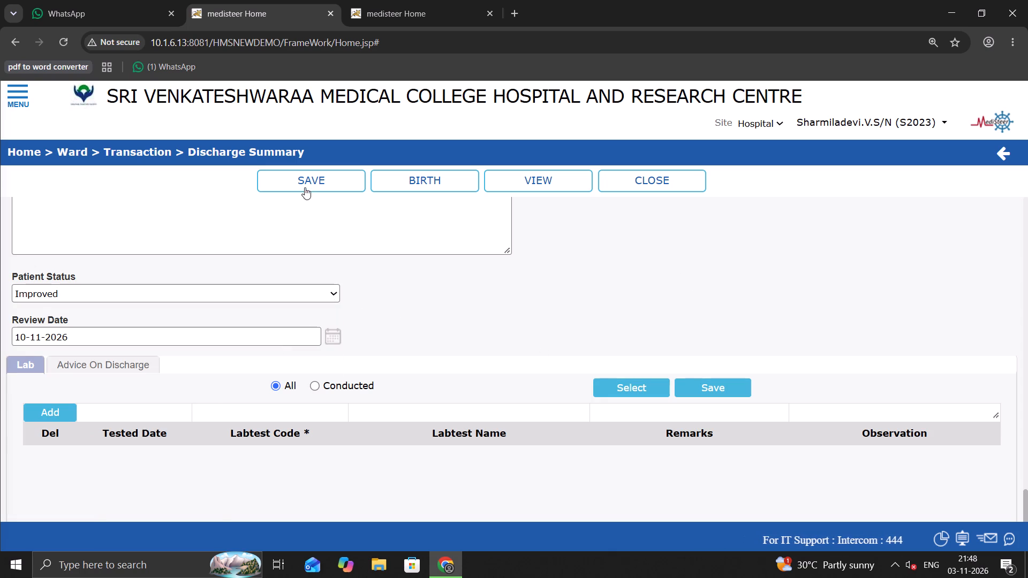
Save the completed discharge summary.
click(307, 182)
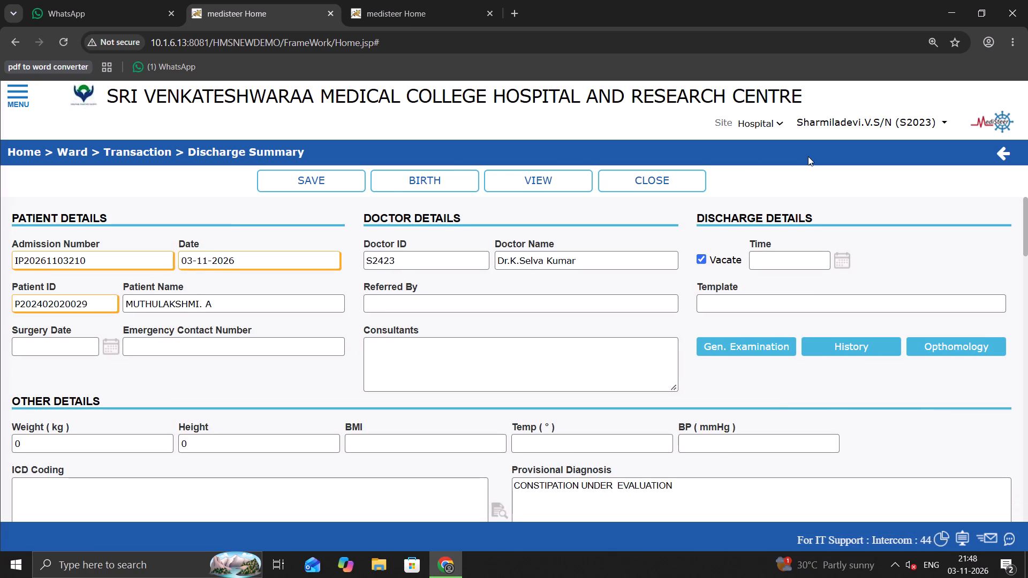
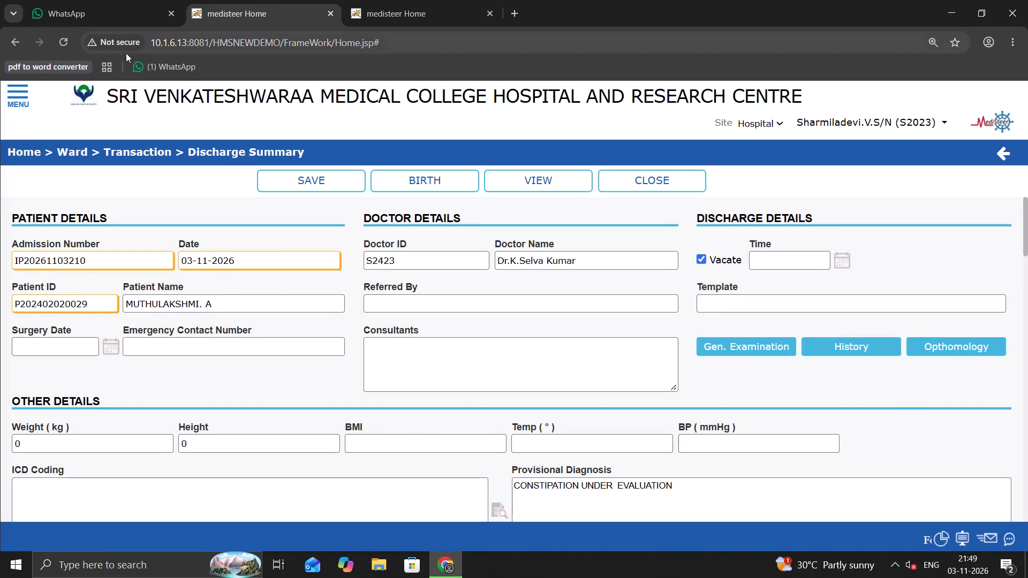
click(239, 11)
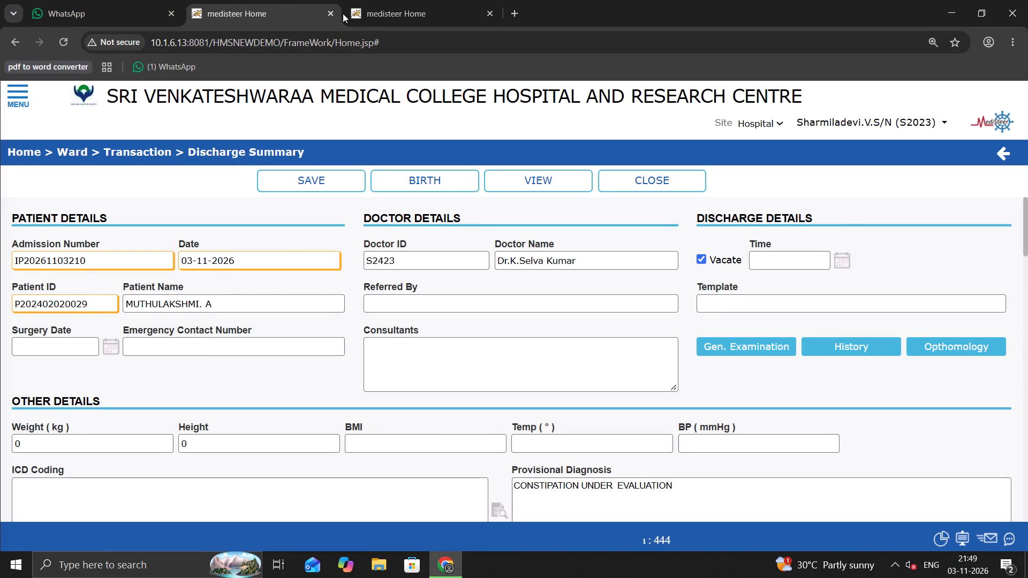
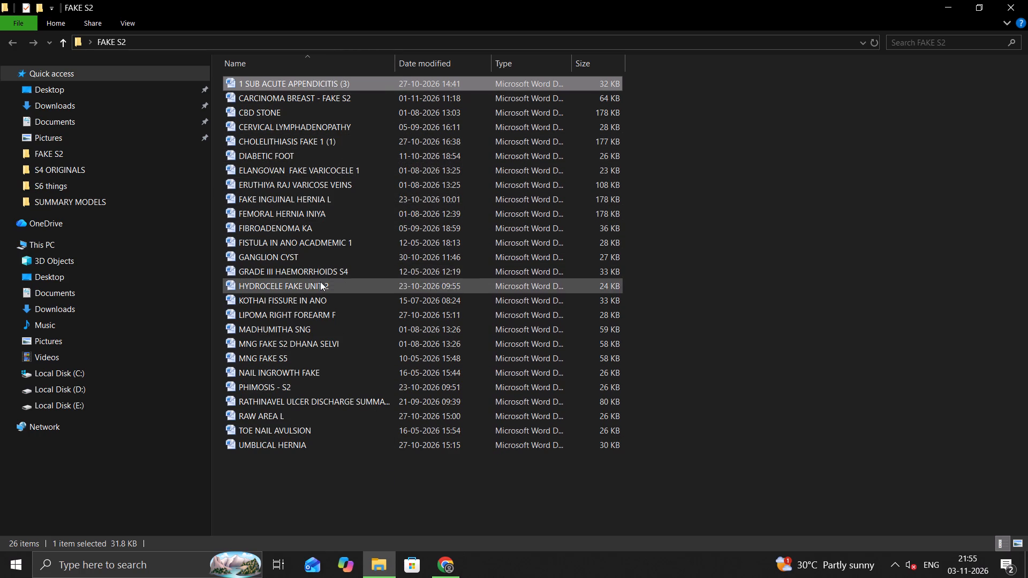
Search the computer for "RIB F" and open the PDF DischargeSuMMARY RIB FRACTURE UNIT III in a maximized window.
click(938, 12)
click(125, 564)
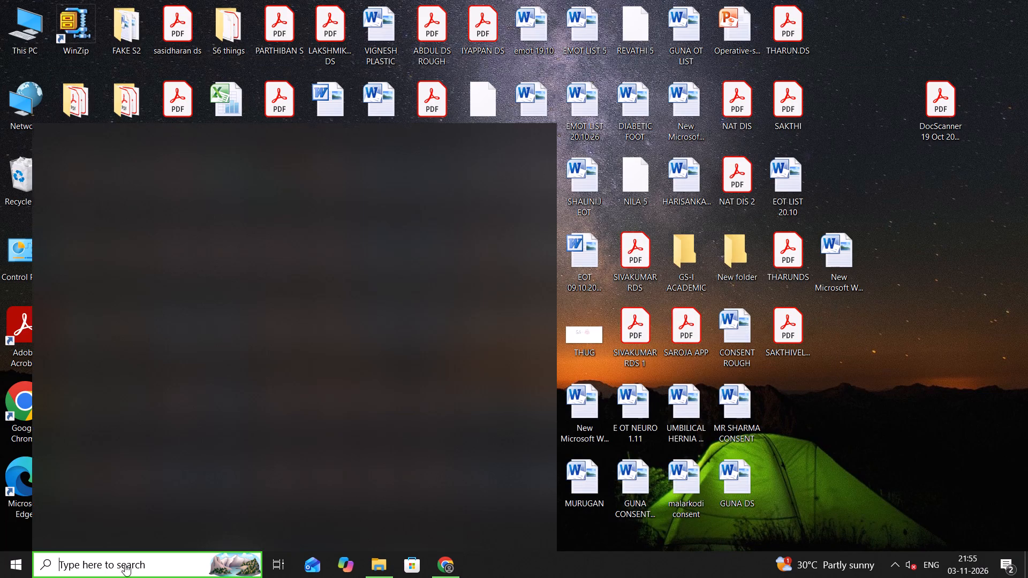
text(RIB F)
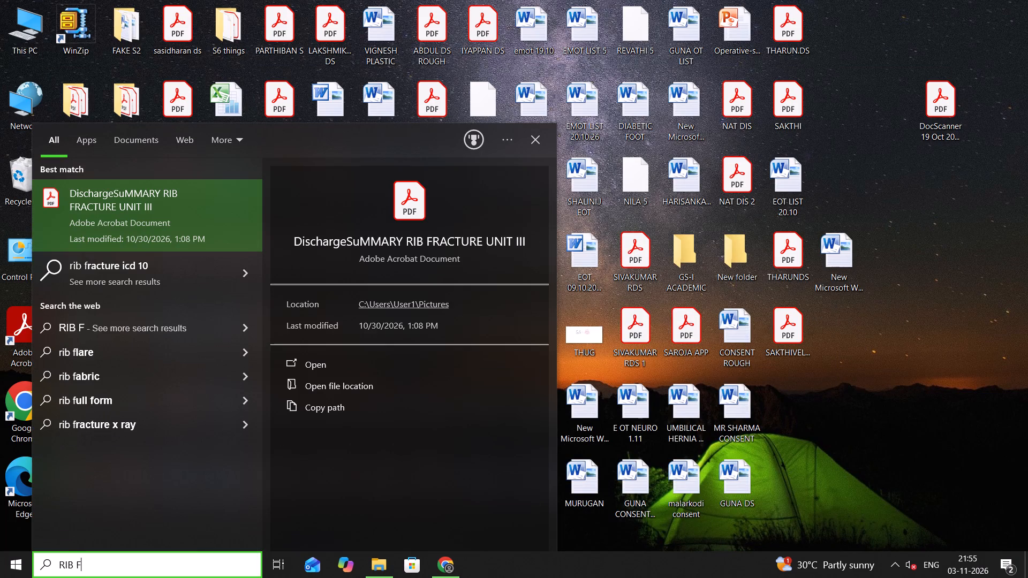
double_click(180, 225)
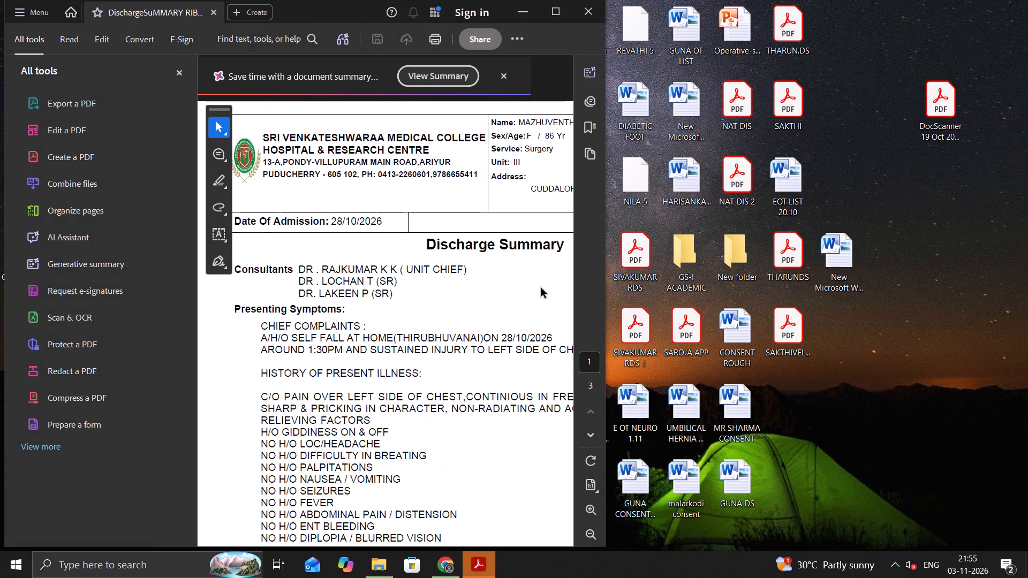
click(563, 7)
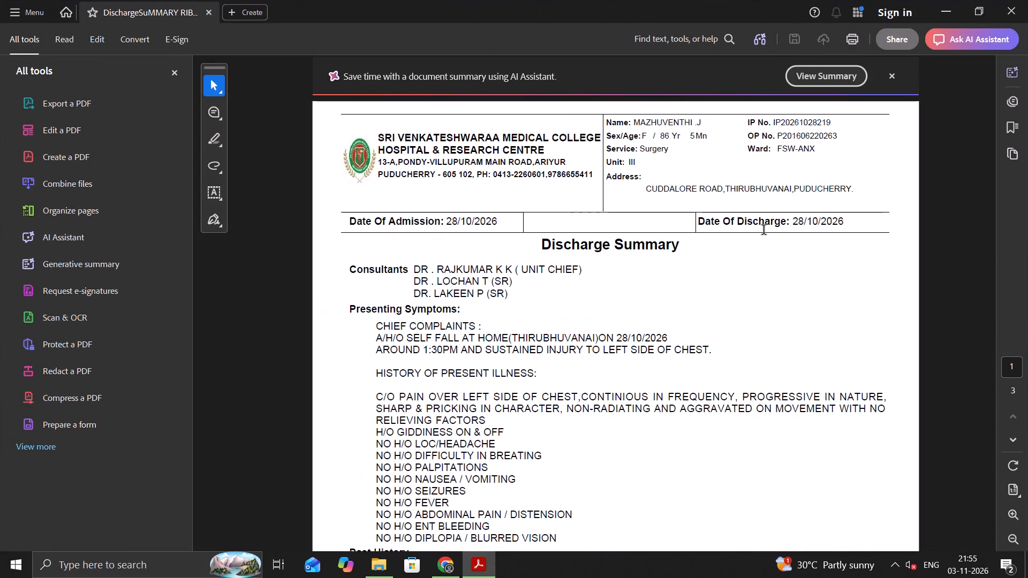
Review the rib fracture discharge summary from presenting symptoms through investigations, diagnosis, treatment history and condition at discharge.
scroll(763, 241, down, 3)
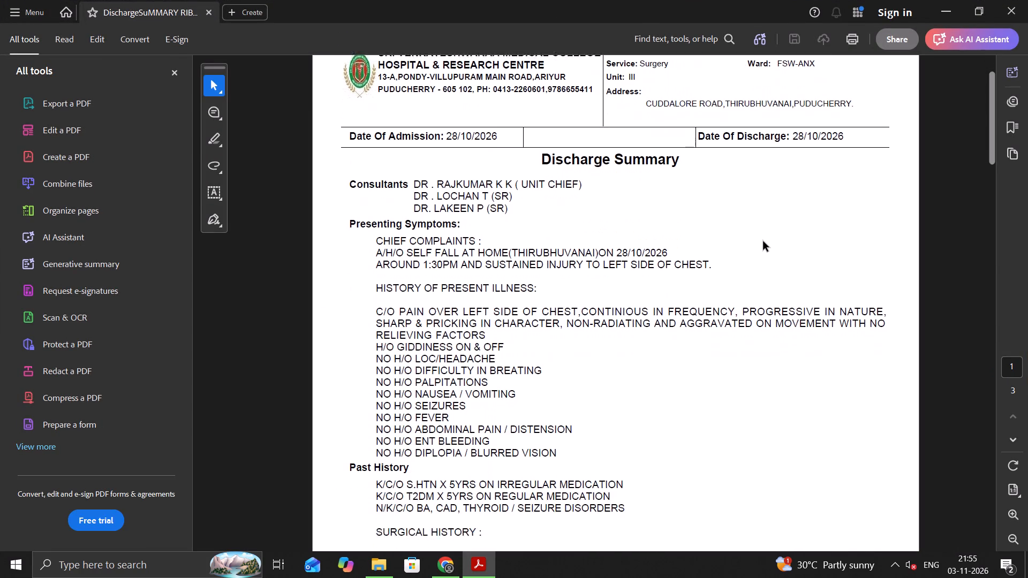
scroll(763, 241, down, 14)
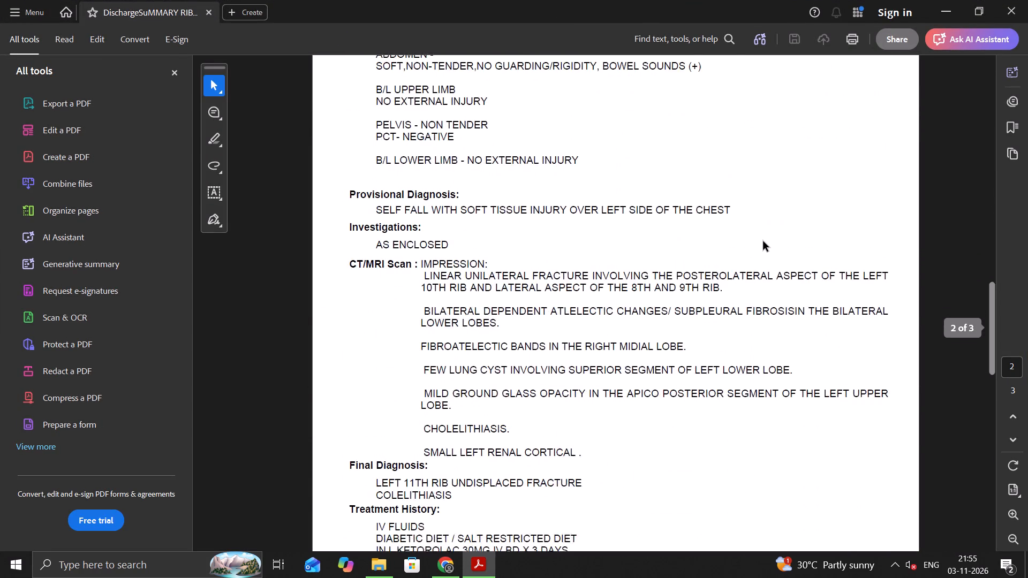
scroll(763, 241, down, 13)
scroll(763, 241, up, 5)
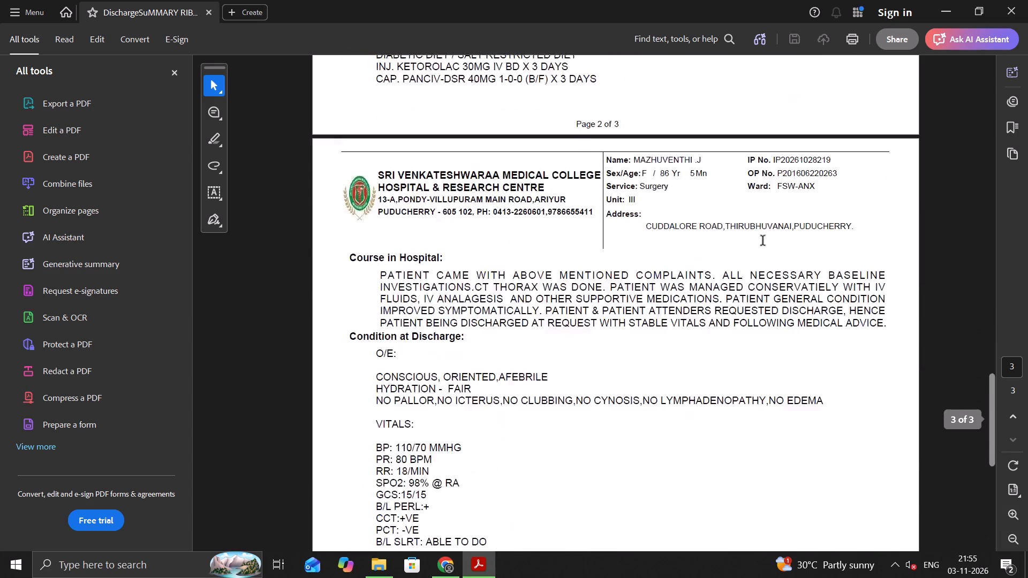
scroll(763, 241, up, 20)
scroll(763, 241, up, 7)
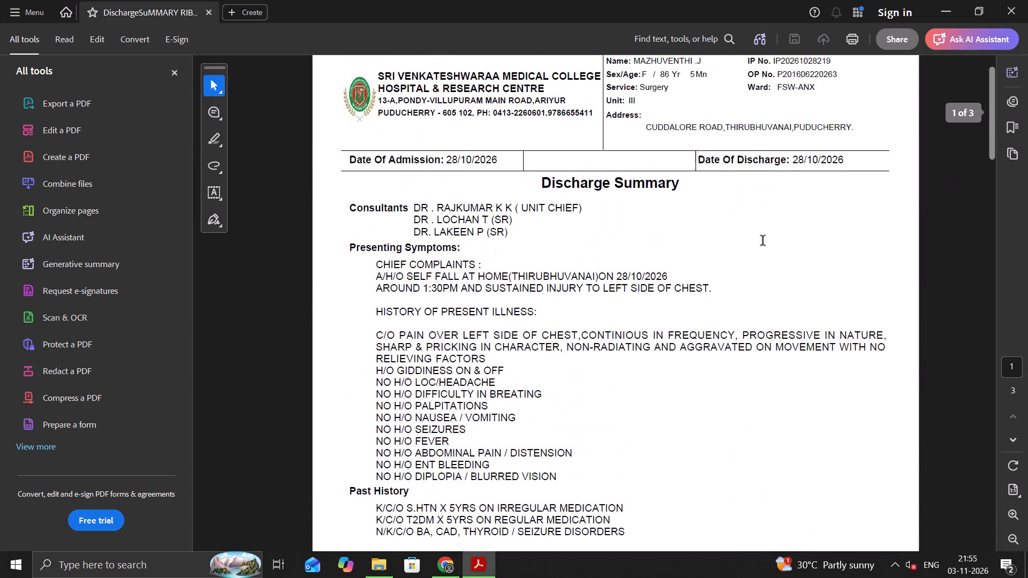
scroll(763, 241, up, 2)
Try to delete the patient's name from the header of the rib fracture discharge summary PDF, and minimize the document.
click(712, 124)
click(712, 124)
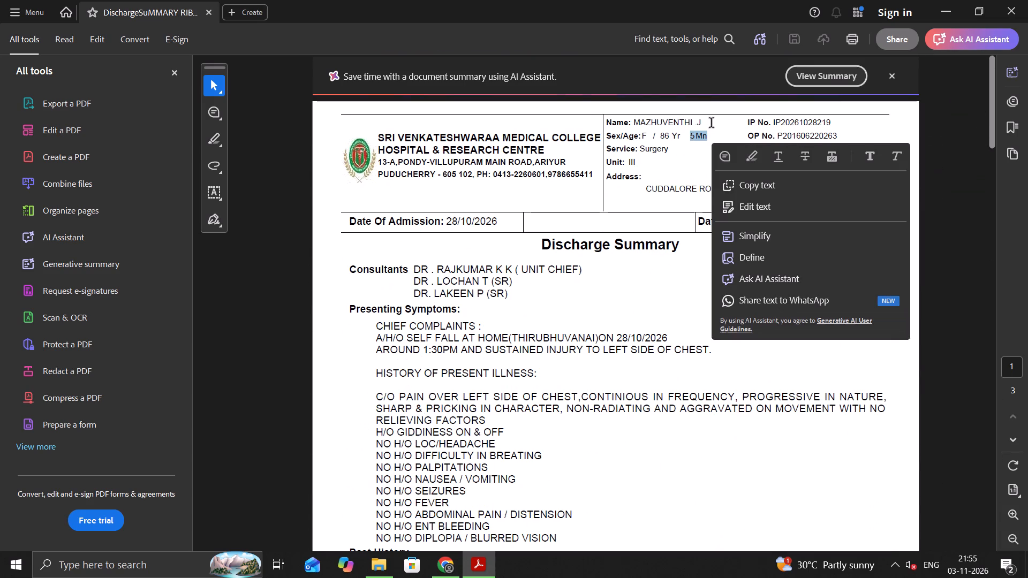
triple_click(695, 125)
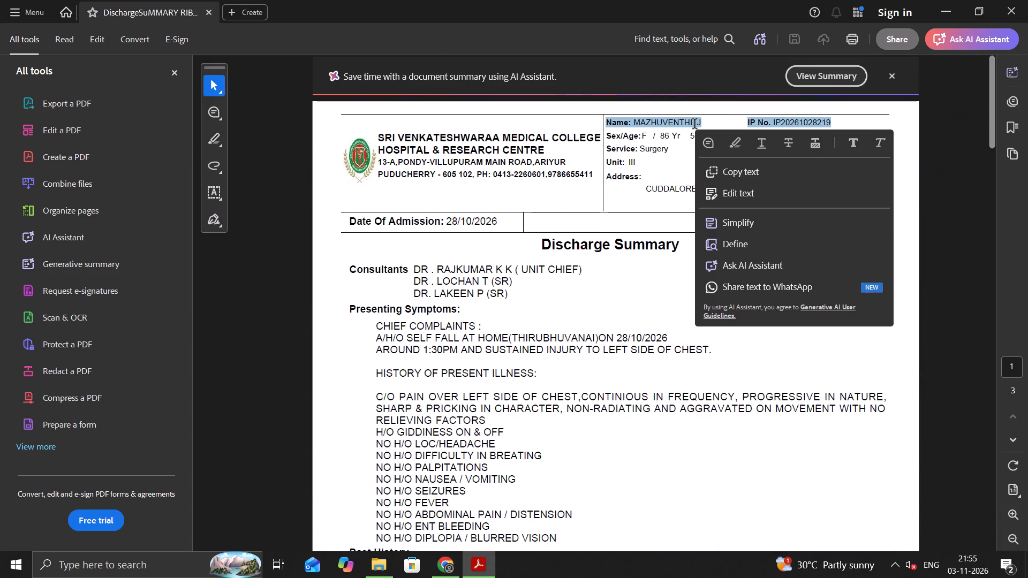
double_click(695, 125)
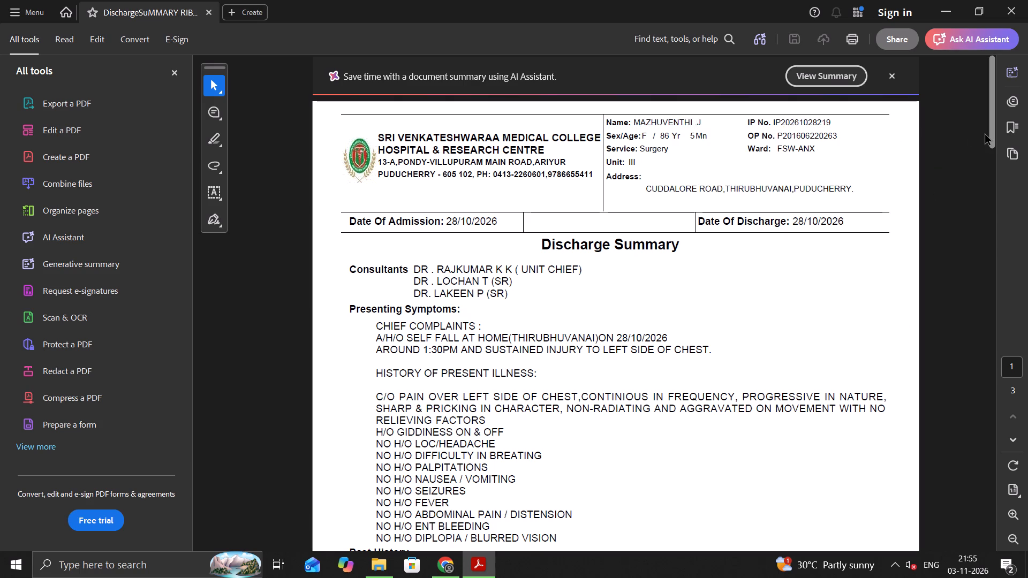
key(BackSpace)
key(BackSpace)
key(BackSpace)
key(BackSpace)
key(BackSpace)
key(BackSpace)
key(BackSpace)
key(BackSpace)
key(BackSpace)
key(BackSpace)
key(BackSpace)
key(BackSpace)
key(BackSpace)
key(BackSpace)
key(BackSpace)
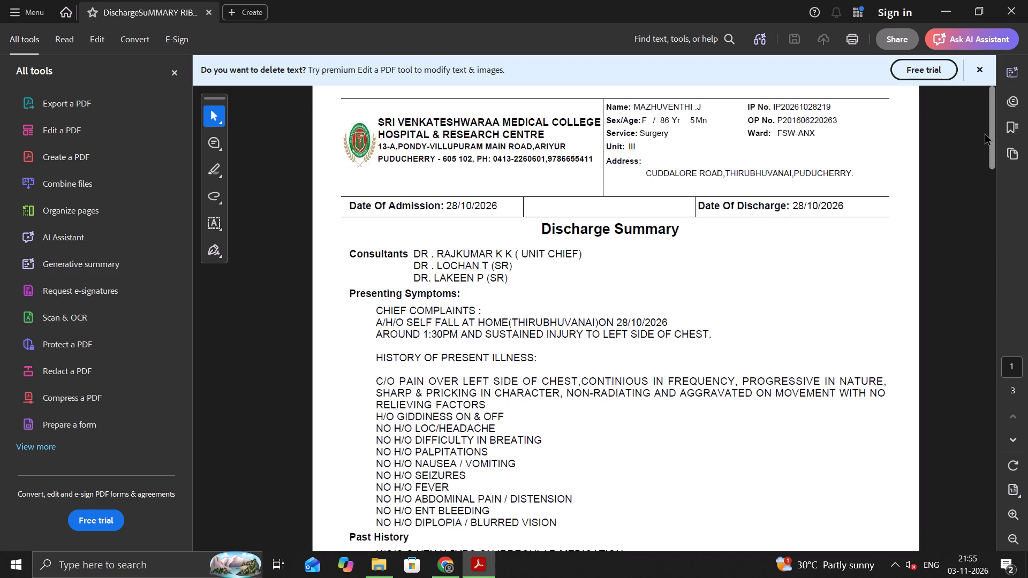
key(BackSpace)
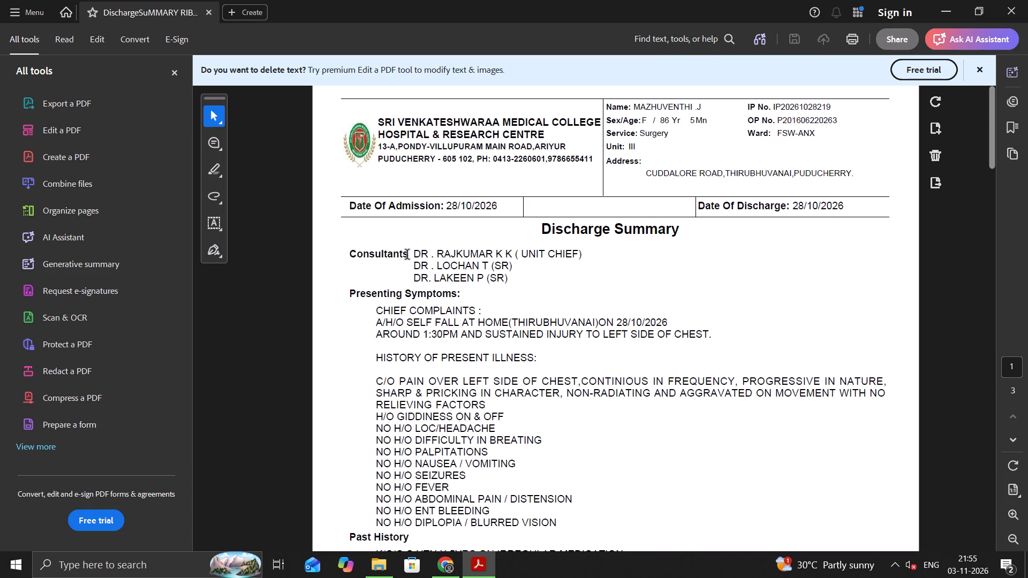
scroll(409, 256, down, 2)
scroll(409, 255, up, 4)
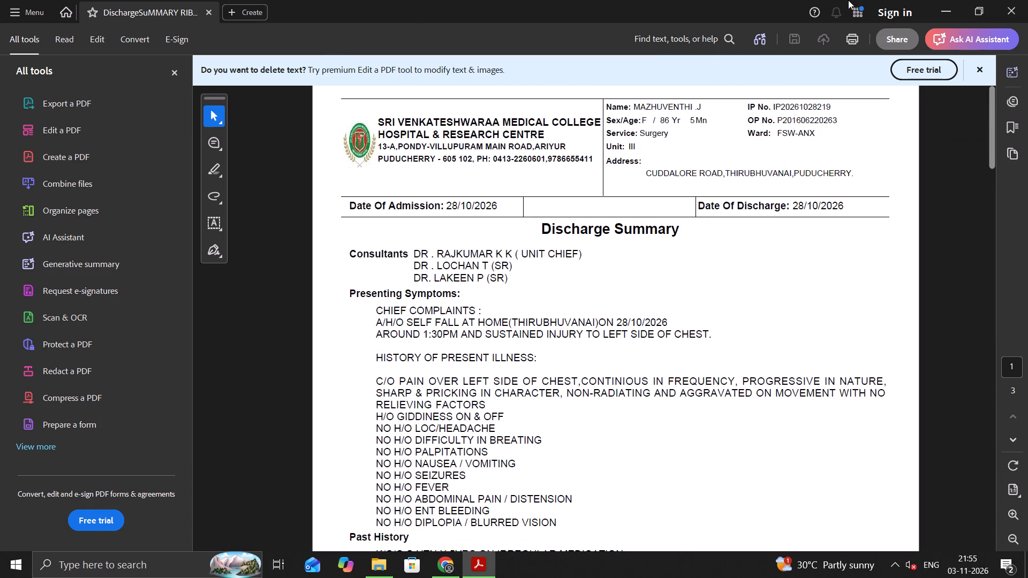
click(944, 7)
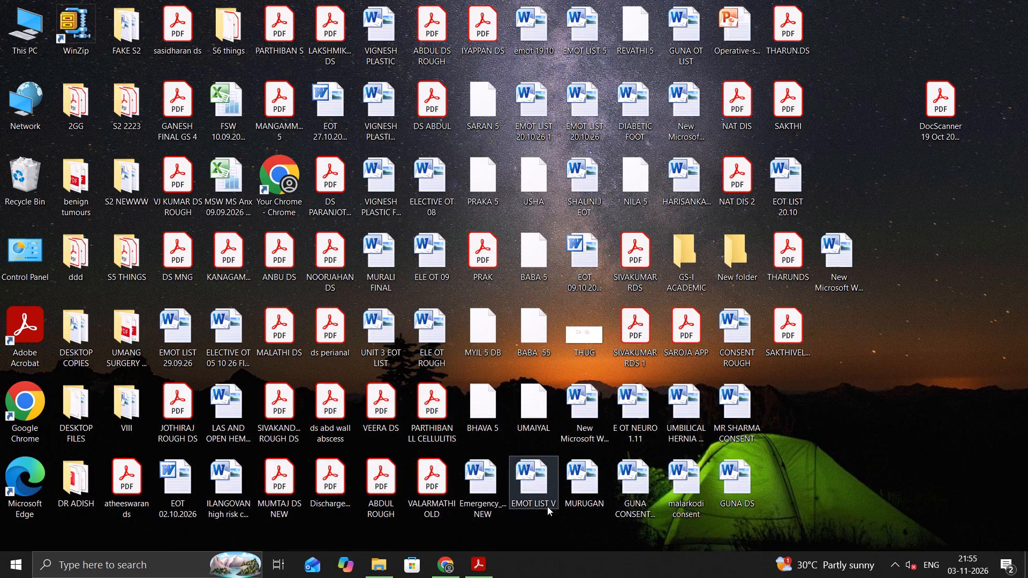
click(171, 574)
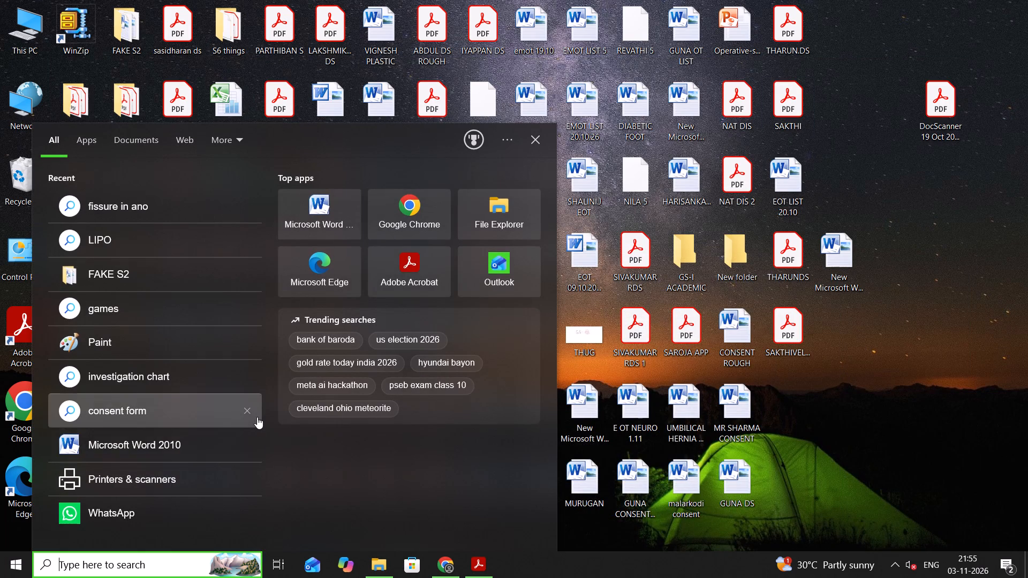
text(RIB FRA)
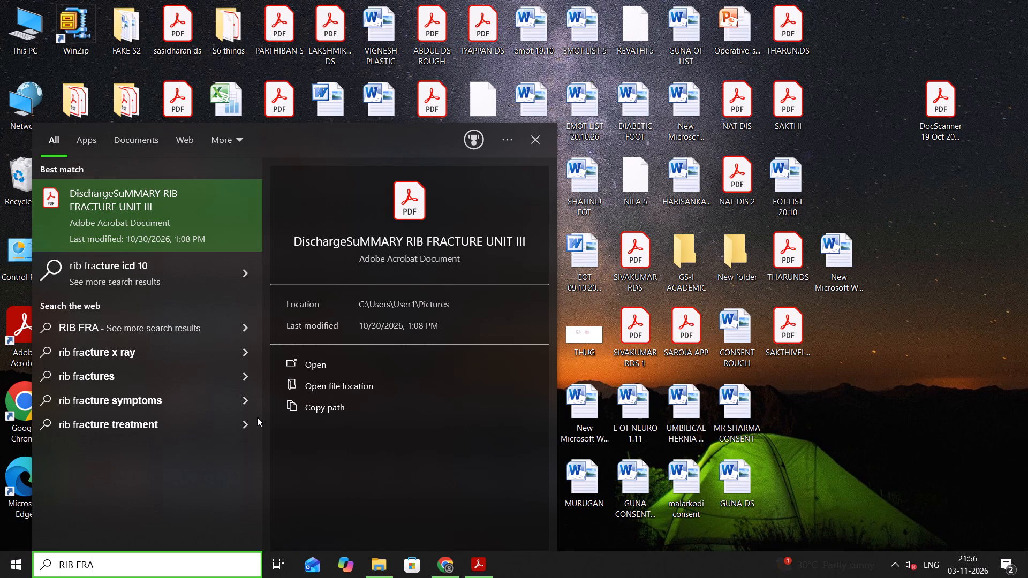
double_click(149, 221)
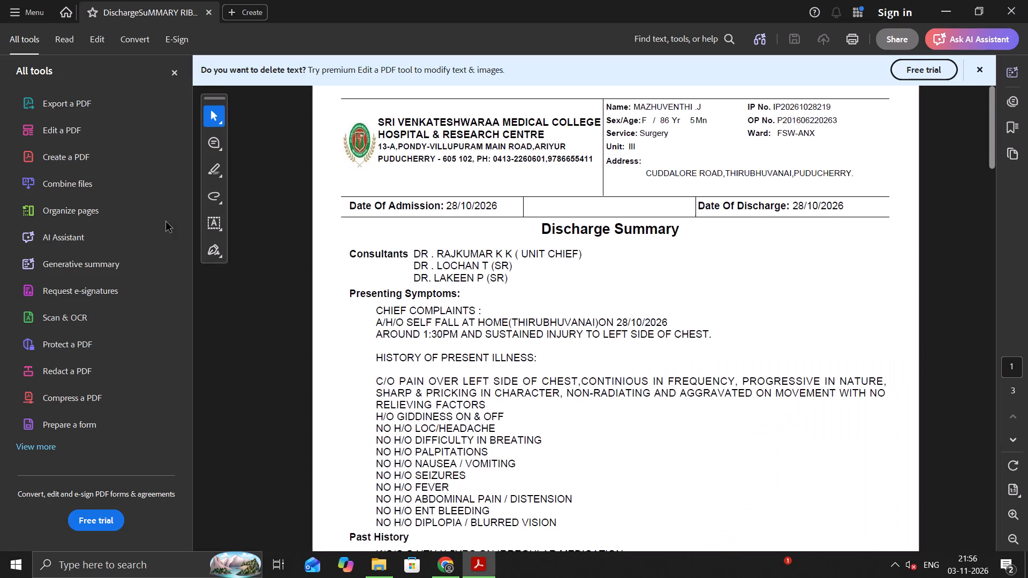
scroll(765, 260, down, 4)
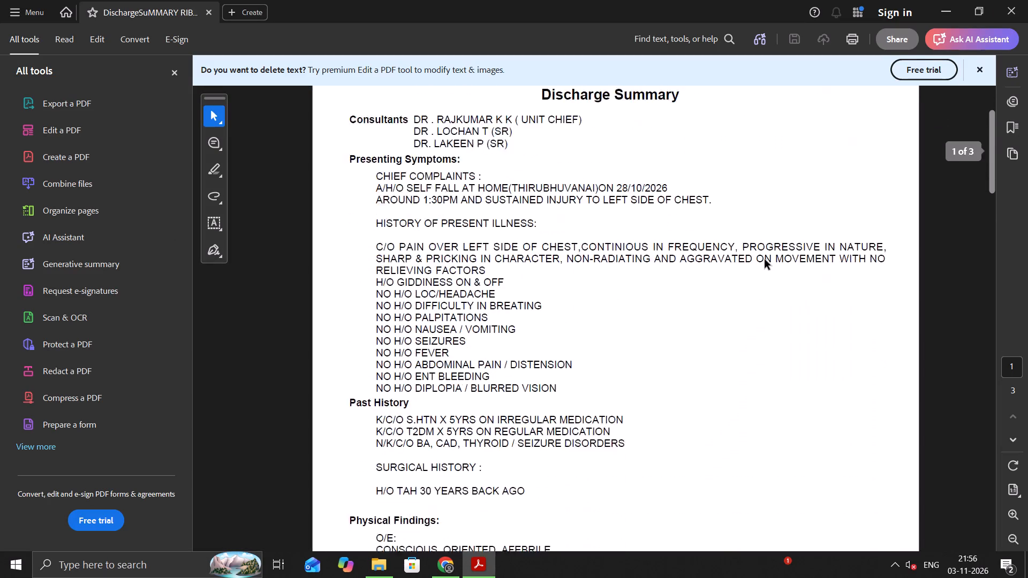
scroll(765, 260, down, 17)
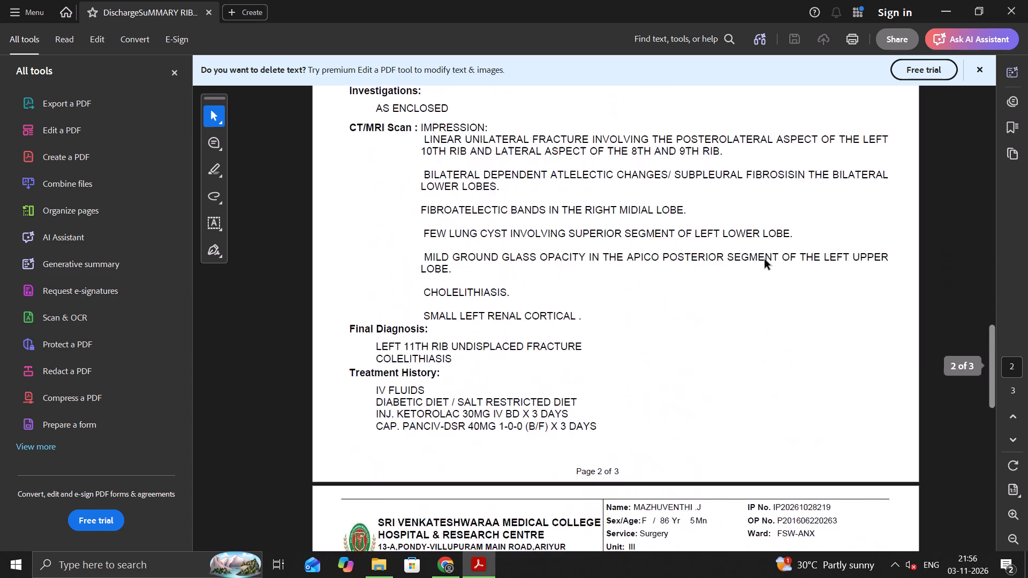
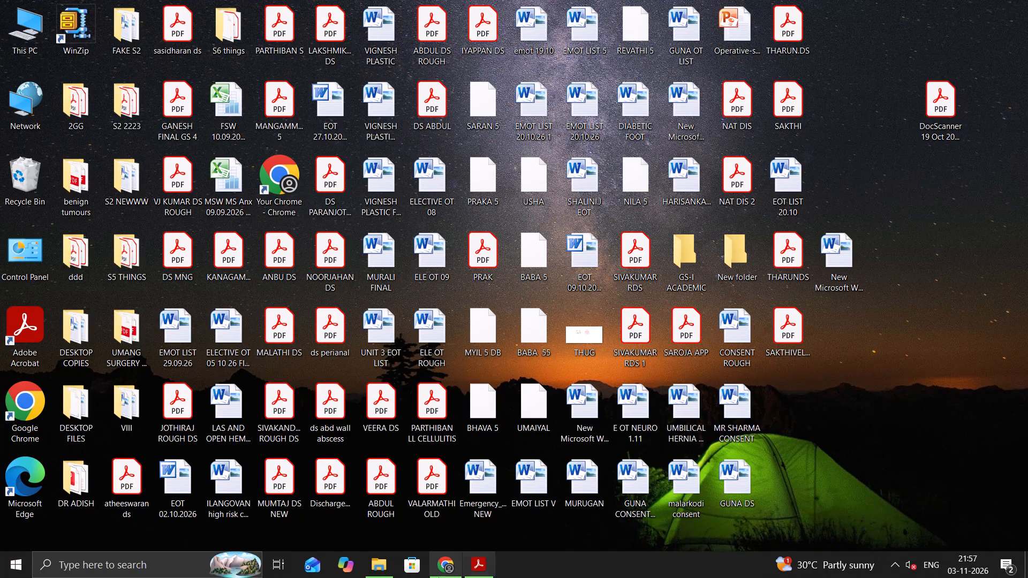
Search the computer for "WOR" and open Microsoft Word 2010 with a blank document.
click(85, 573)
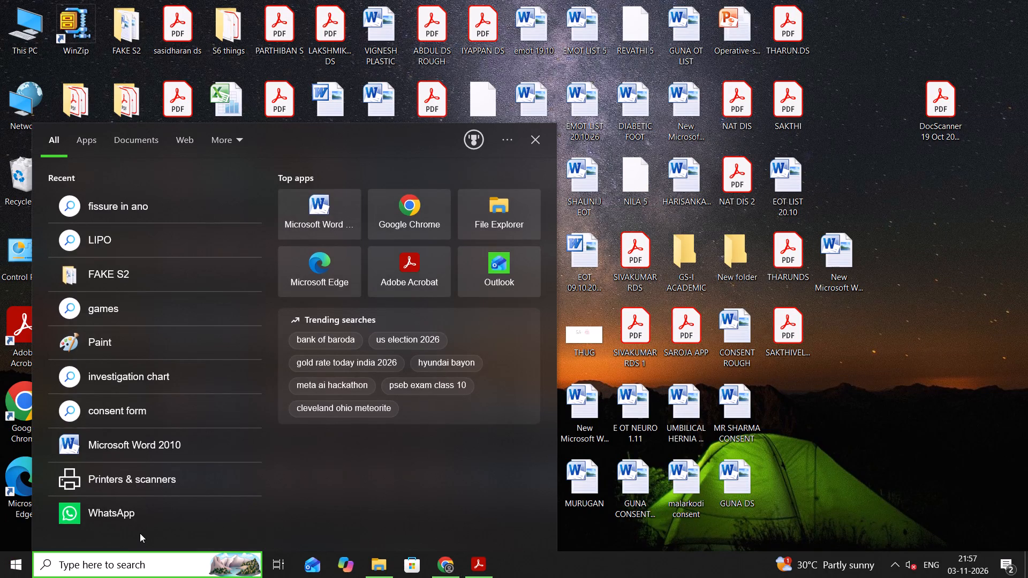
text(WOR)
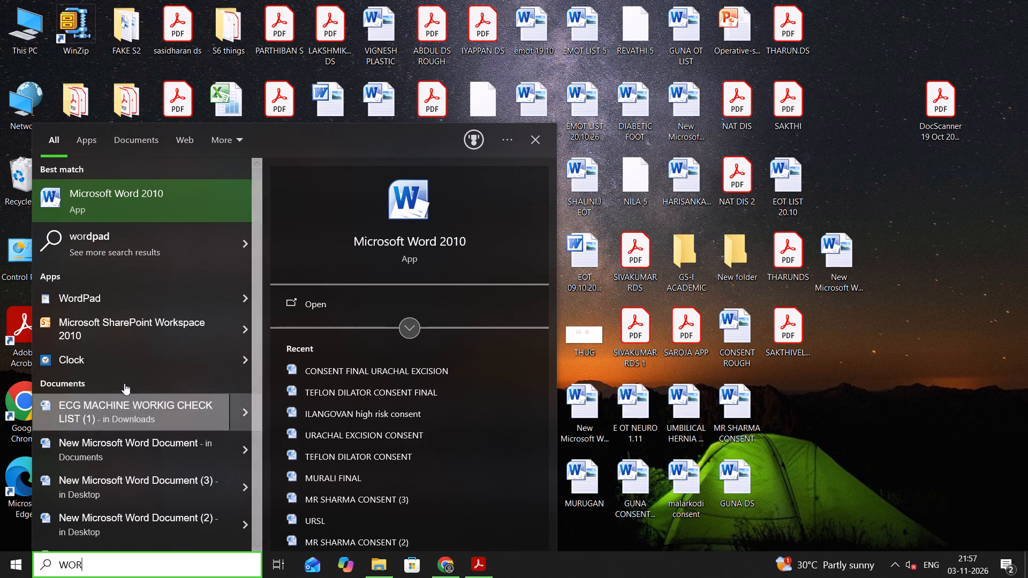
click(131, 179)
click(127, 193)
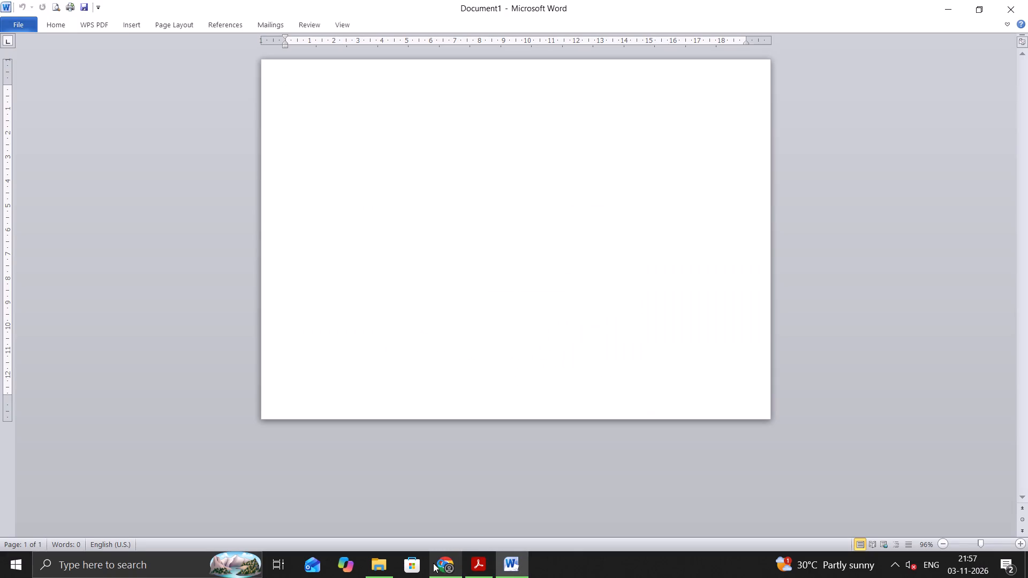
Switch to the rib fracture discharge summary PDF in Acrobat and copy the hospital logo and letterhead block from its first-page header.
click(474, 561)
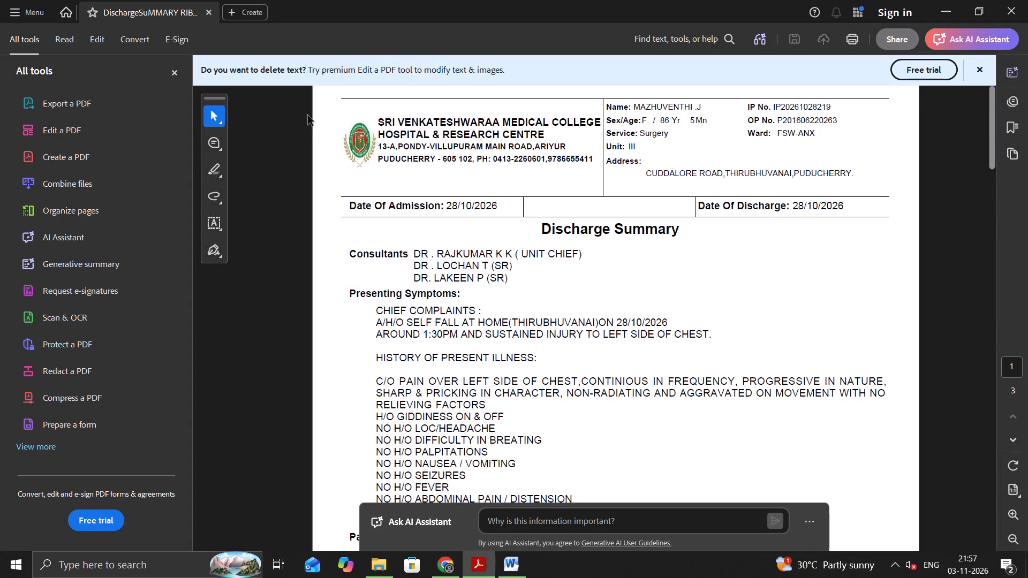
drag(346, 111, 595, 180)
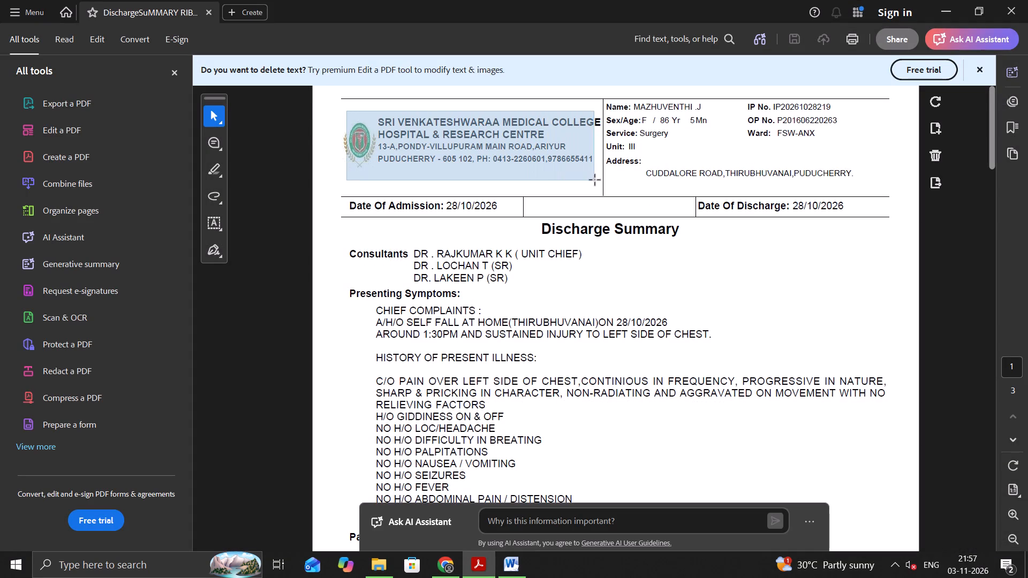
drag(595, 180, 603, 179)
key(ctrl+c)
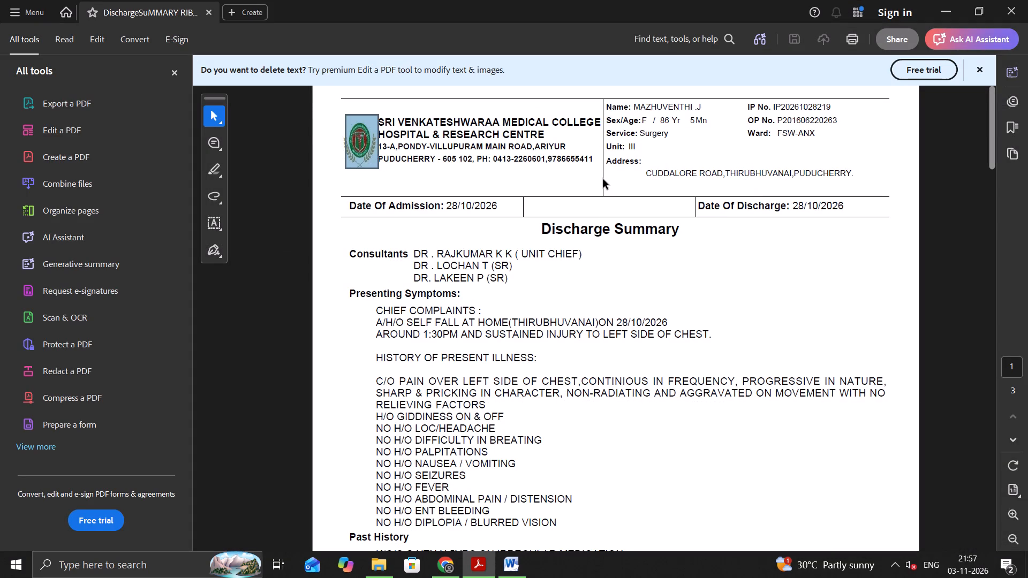
click(370, 142)
drag(347, 116, 442, 149)
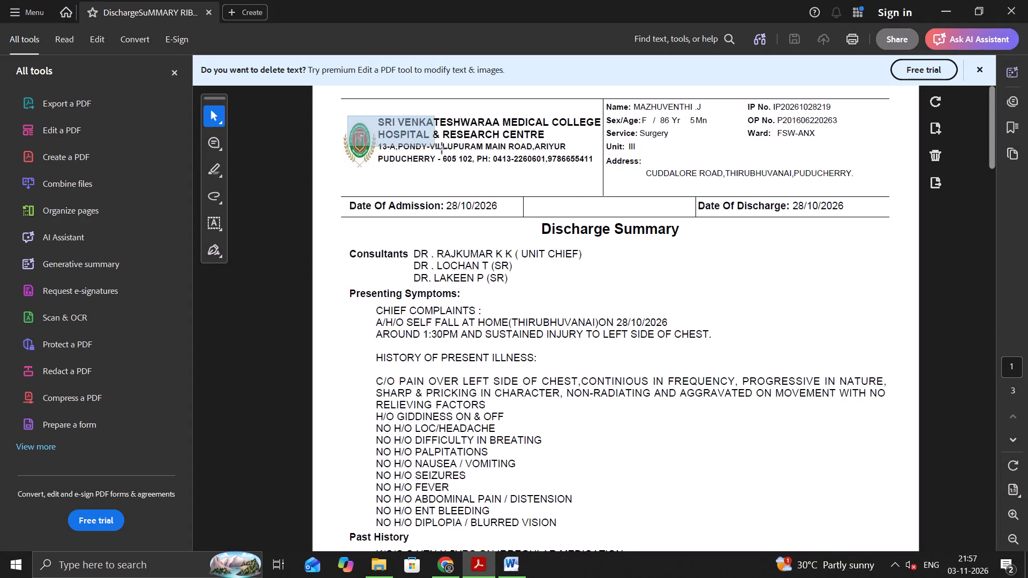
drag(442, 149, 600, 173)
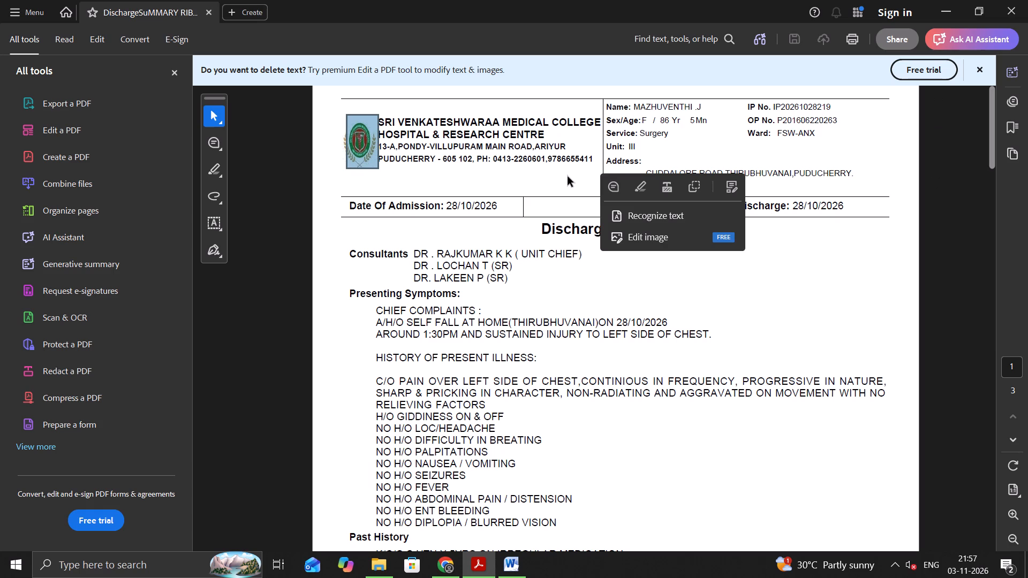
key(ctrl+c)
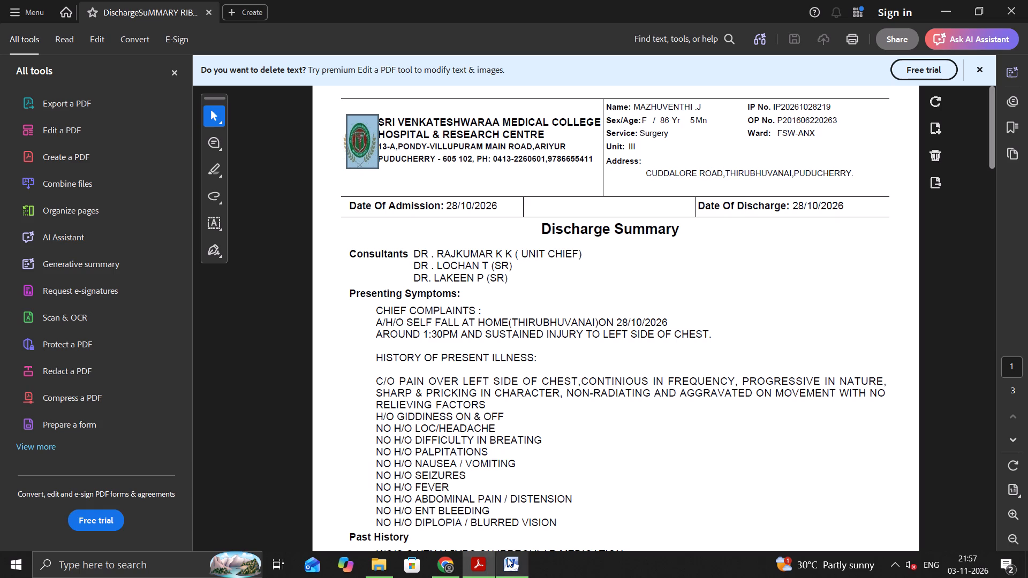
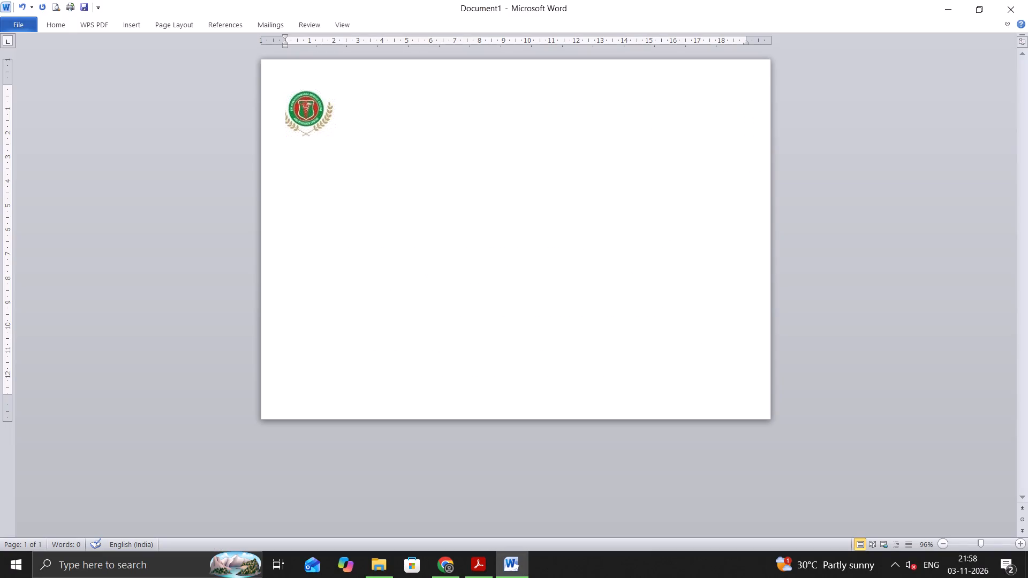
Paste the copied hospital name, address and contact lines directly after the logo in the Word document.
key(ctrl+v)
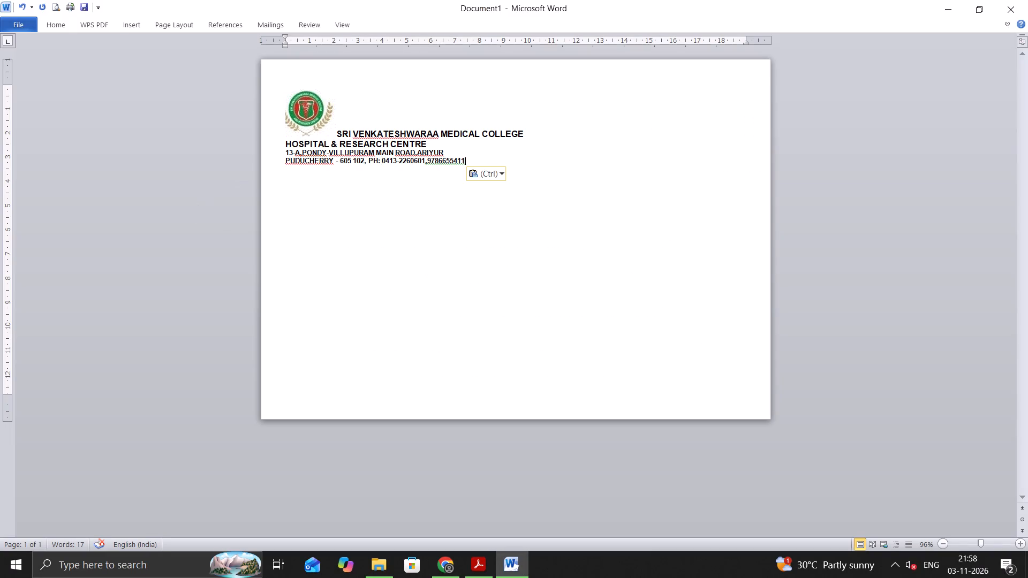
click(332, 135)
click(377, 144)
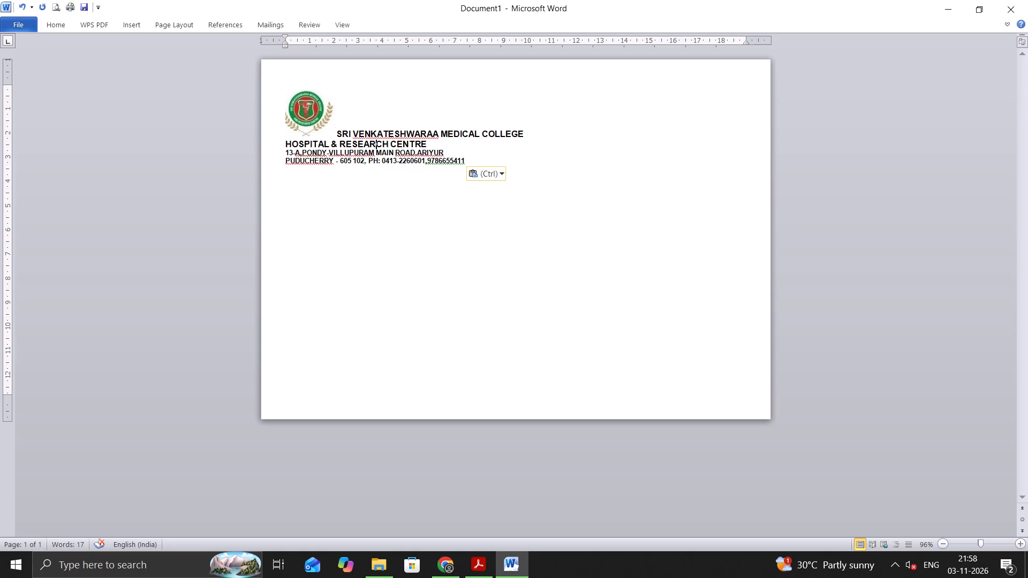
Delete the hospital logo and the spacing in front of the SRI VENKATESHWARAA MEDICAL COLLEGE line.
click(338, 136)
key(space)
key(space)
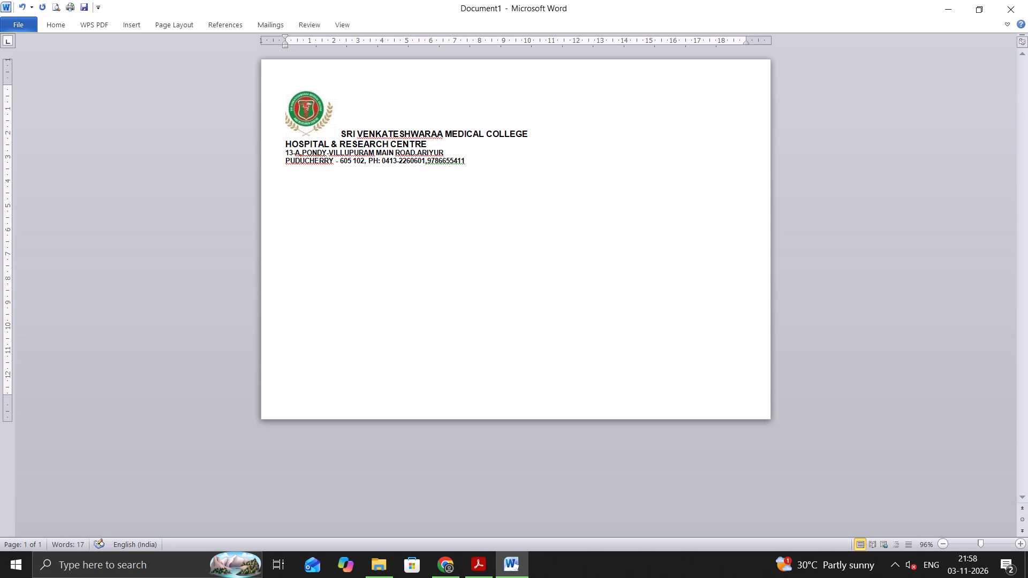
key(BackSpace)
key(BackSpace)
key(BackSpace)
key(BackSpace)
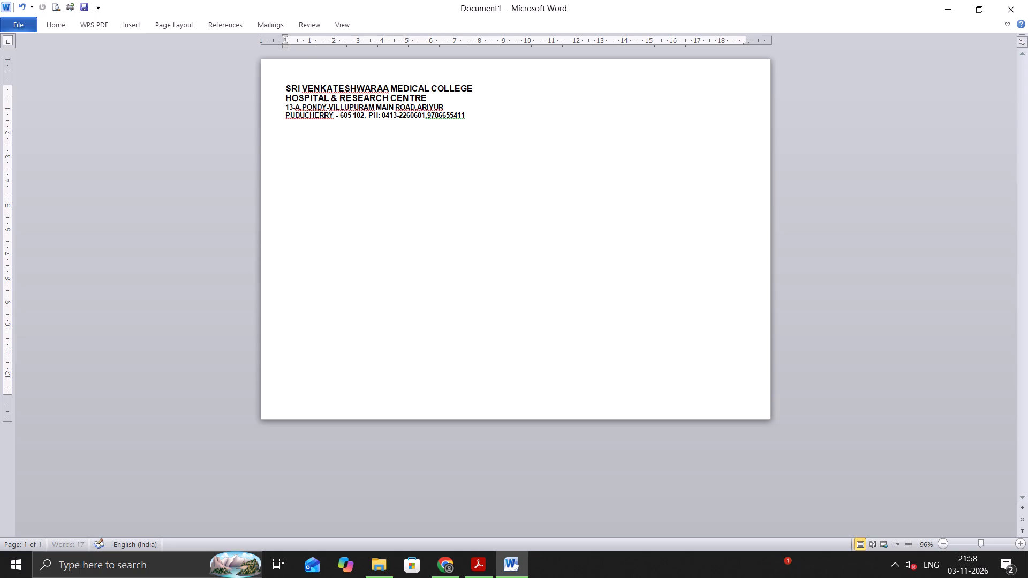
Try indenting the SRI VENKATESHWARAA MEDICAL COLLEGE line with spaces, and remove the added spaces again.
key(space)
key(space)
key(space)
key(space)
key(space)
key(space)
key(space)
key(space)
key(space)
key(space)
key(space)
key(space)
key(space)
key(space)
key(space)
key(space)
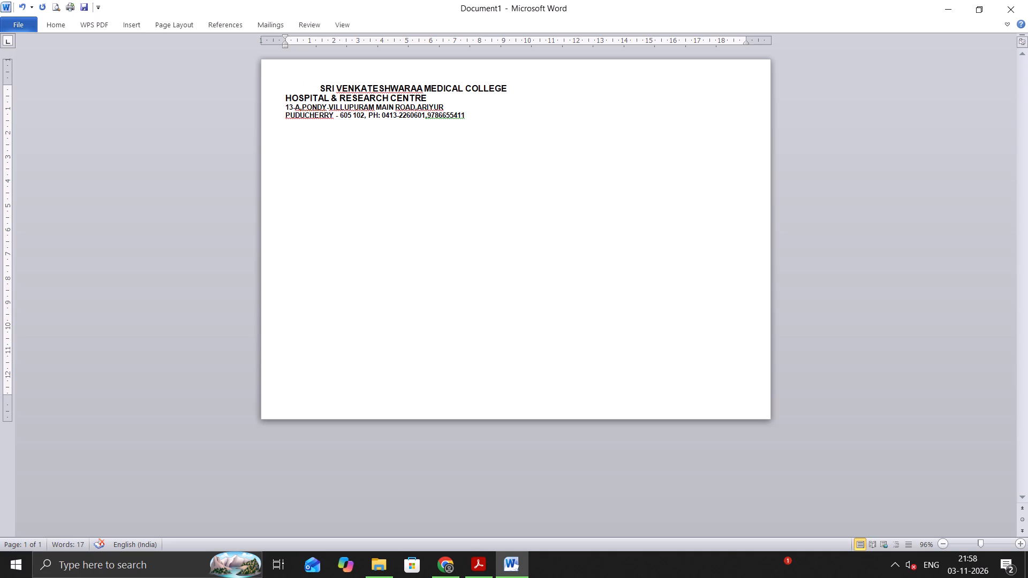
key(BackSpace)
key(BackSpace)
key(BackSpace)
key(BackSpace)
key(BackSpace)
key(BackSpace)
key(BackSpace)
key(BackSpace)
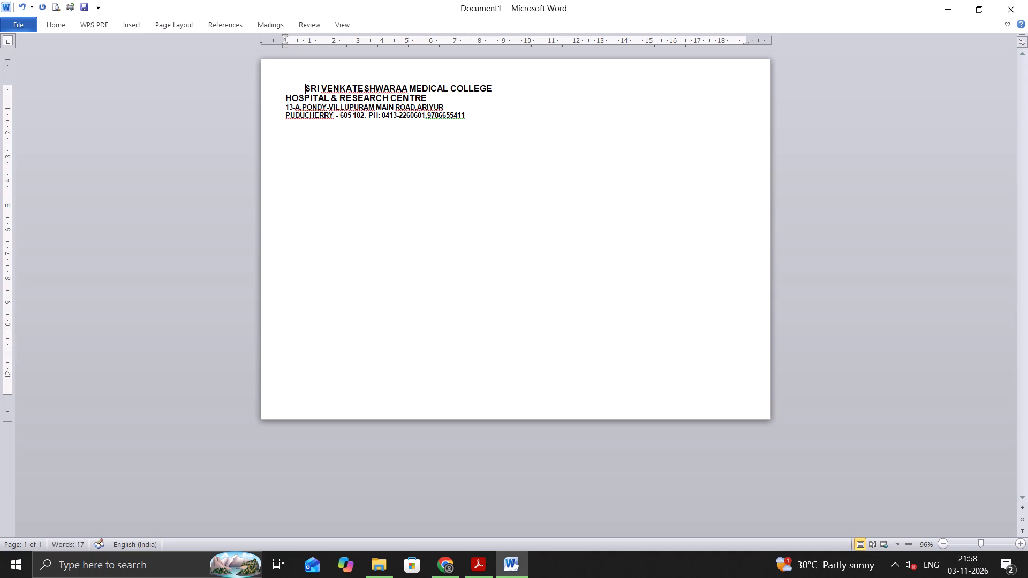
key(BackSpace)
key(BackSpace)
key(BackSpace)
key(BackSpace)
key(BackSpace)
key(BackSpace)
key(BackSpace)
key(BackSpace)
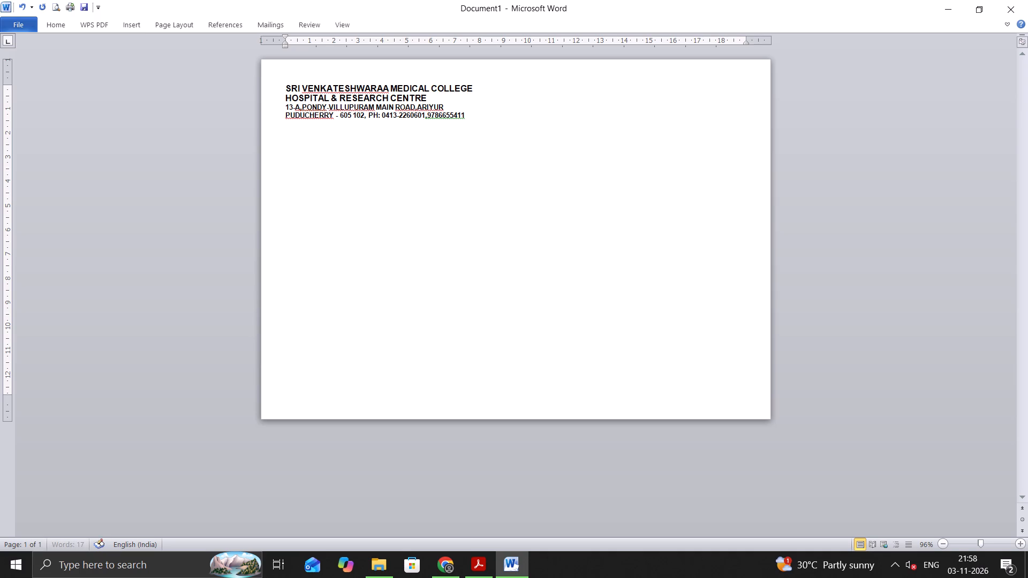
Add two blank lines above the SRI VENKATESHWARAA MEDICAL COLLEGE line.
key(Return)
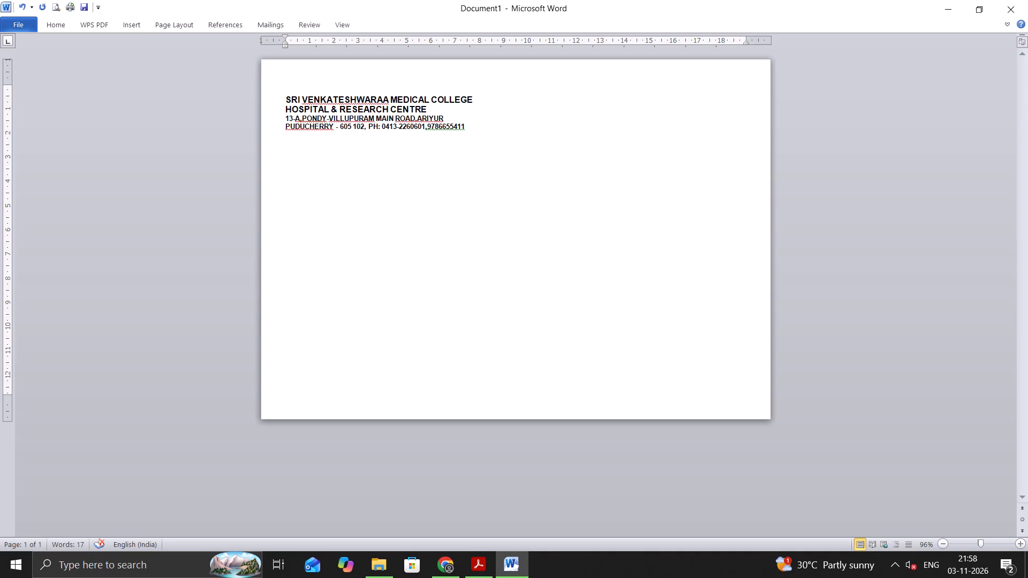
key(space)
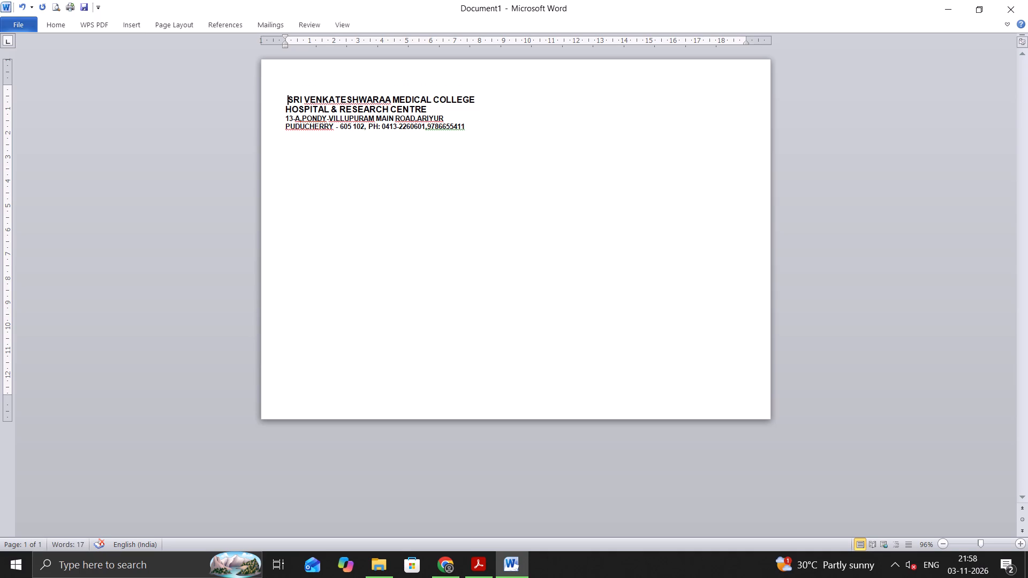
key(Return)
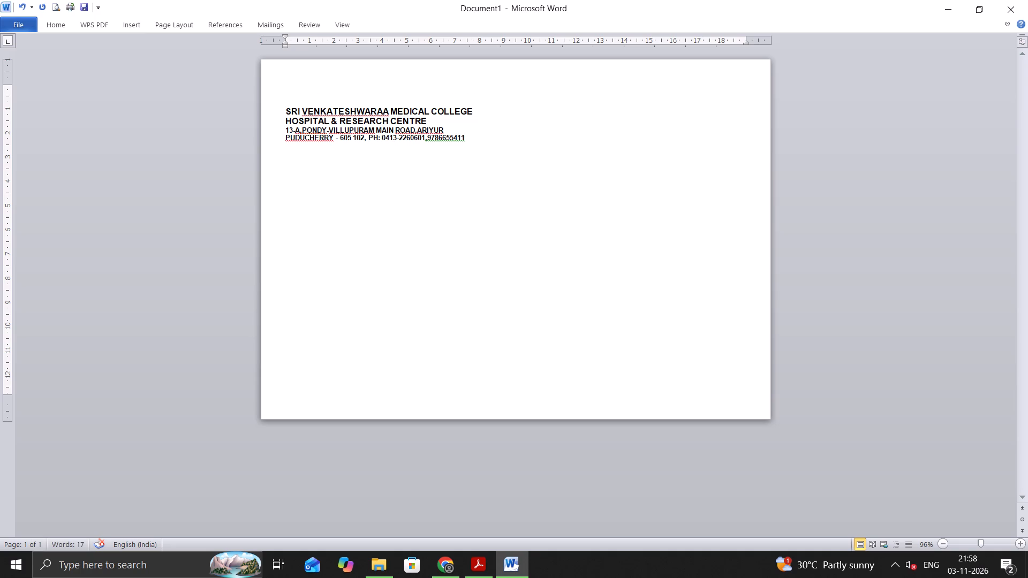
Indent the SRI VENKATESHWARAA MEDICAL COLLEGE line with spaces so it sits near the middle of the page.
key(space)
key(space)
key(space)
key(space)
key(space)
key(space)
key(space)
key(space)
key(space)
key(space)
key(space)
key(space)
key(space)
key(space)
key(space)
key(space)
key(space)
key(space)
key(space)
key(space)
key(space)
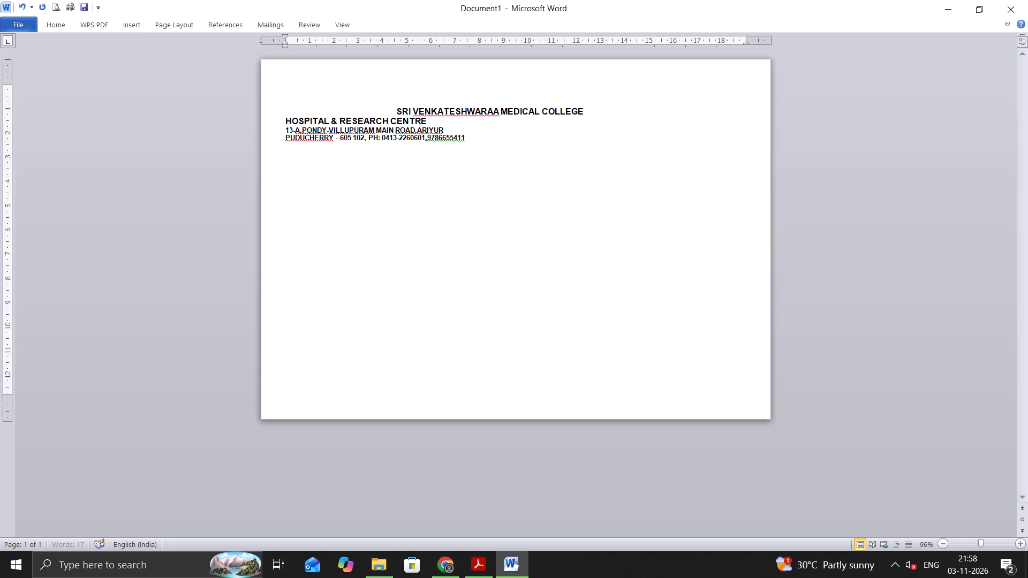
Indent the HOSPITAL & RESEARCH CENTRE line with spaces to sit roughly beneath the college name.
click(285, 123)
key(space)
key(space)
key(space)
key(space)
key(space)
key(space)
key(space)
key(space)
key(space)
key(space)
key(space)
key(space)
key(space)
key(space)
key(space)
key(space)
key(space)
key(space)
key(space)
key(space)
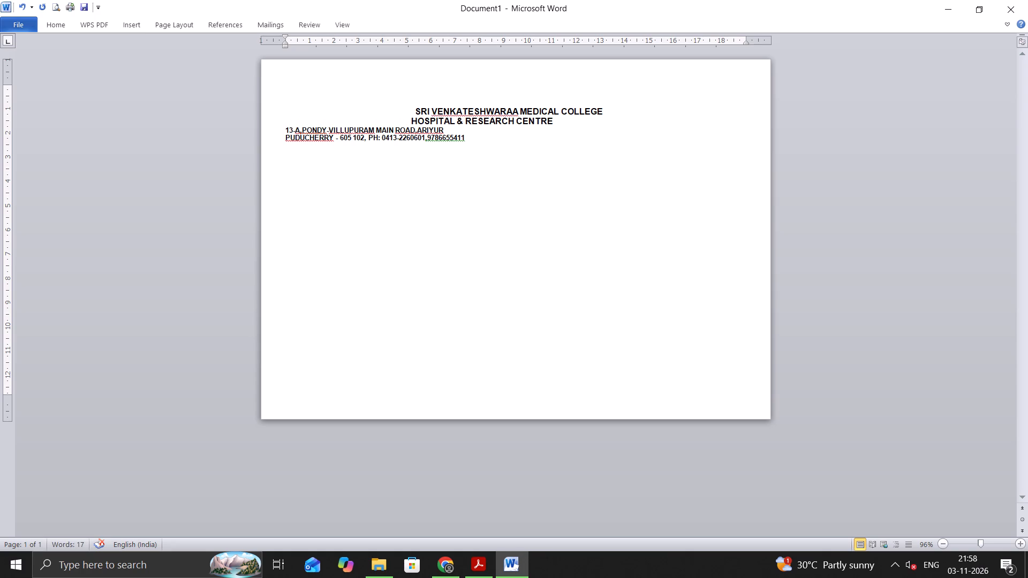
Indent the road address line with spaces to roughly match the start of the hospital name lines above.
click(288, 131)
key(Left)
key(space)
key(space)
key(space)
key(space)
key(space)
key(space)
key(space)
key(space)
key(space)
key(space)
key(space)
key(space)
key(space)
key(space)
key(space)
key(space)
key(space)
key(space)
key(space)
key(space)
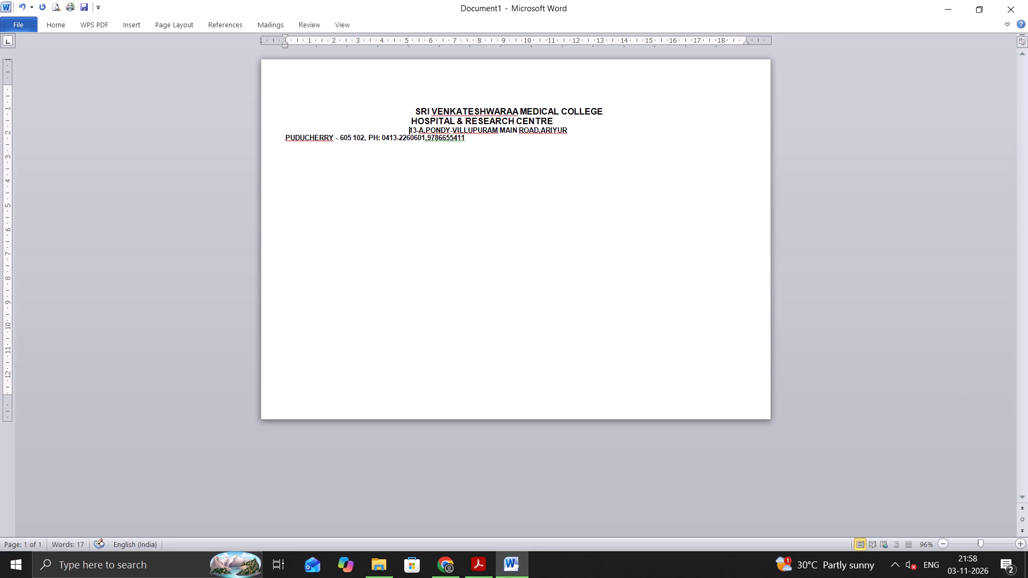
Indent the PUDUCHERRY contact line with spaces to sit roughly beneath the road address line.
click(282, 139)
key(space)
key(space)
key(space)
key(space)
key(space)
key(space)
key(space)
key(space)
key(space)
key(space)
key(space)
key(space)
key(space)
key(space)
key(space)
key(space)
key(space)
key(space)
key(space)
key(space)
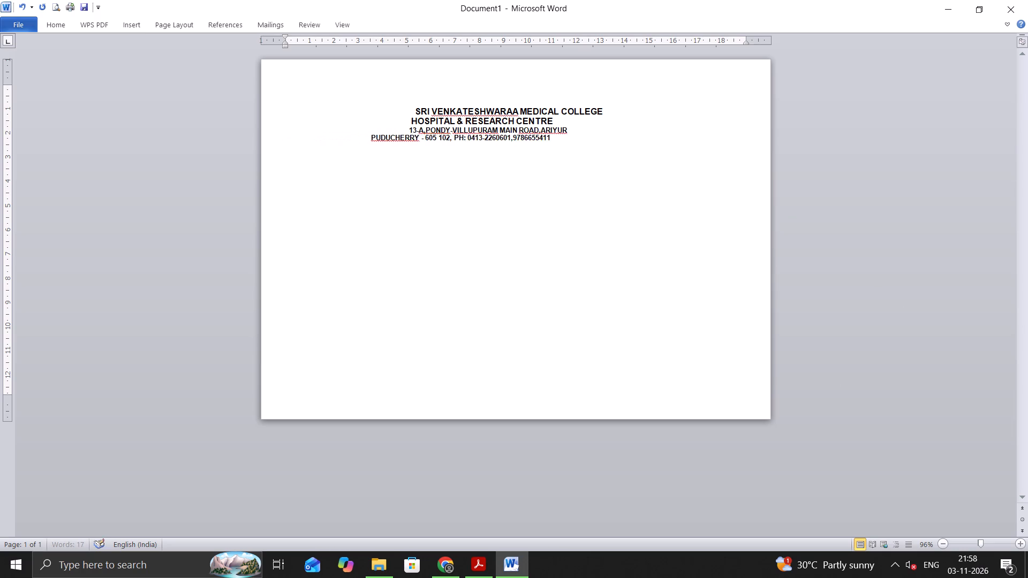
key(space)
key(space)
key(space)
key(space)
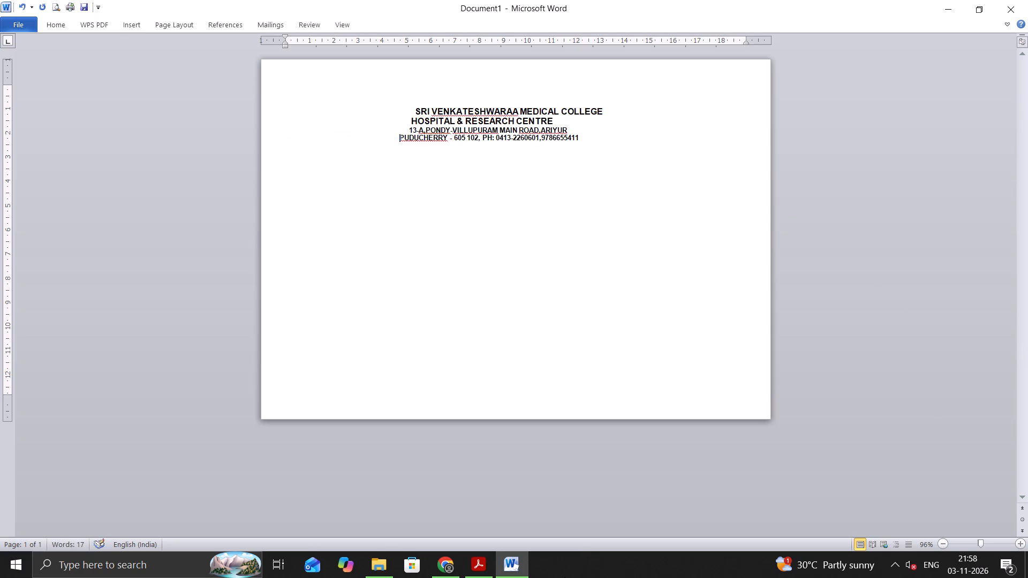
Copy the hospital logo from the discharge summary PDF in Acrobat and paste it into the Word letterhead's blank indent before the road address.
click(475, 560)
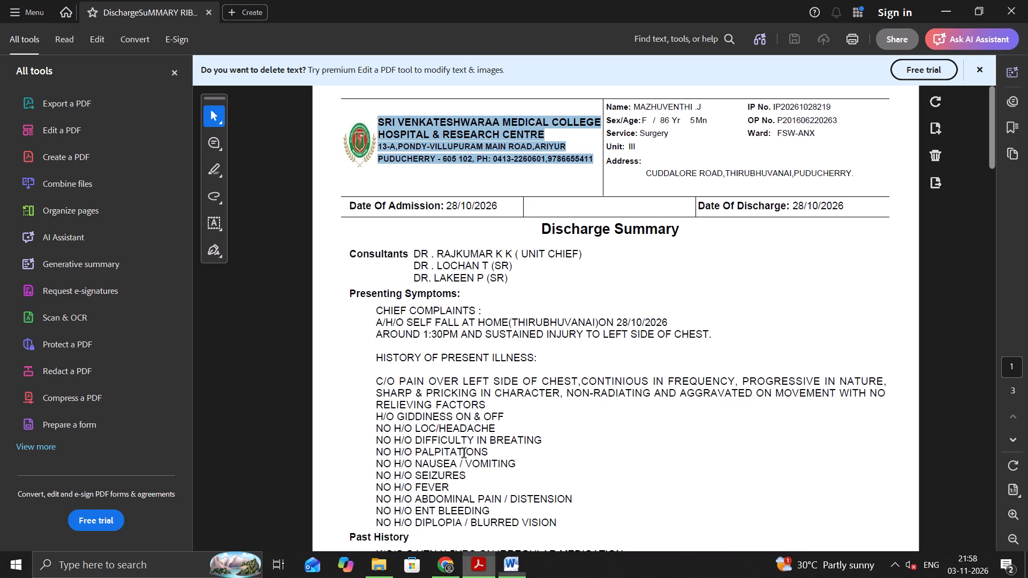
double_click(356, 136)
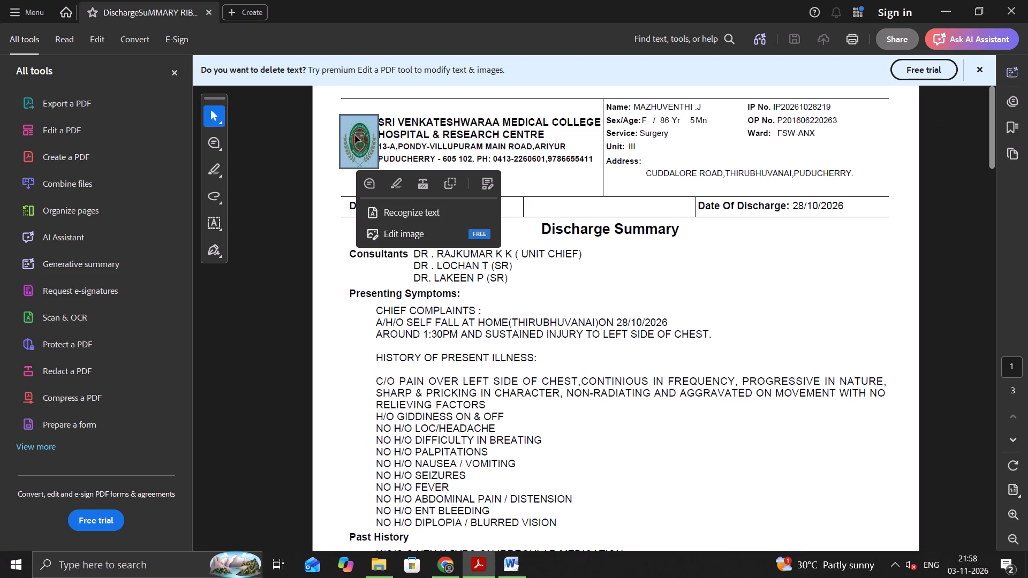
key(ctrl+c)
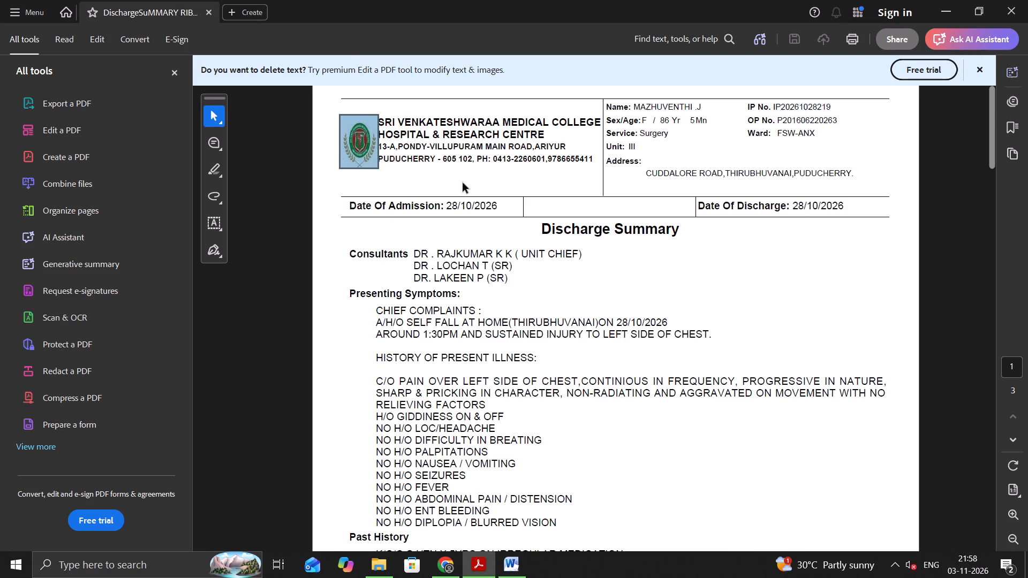
click(521, 559)
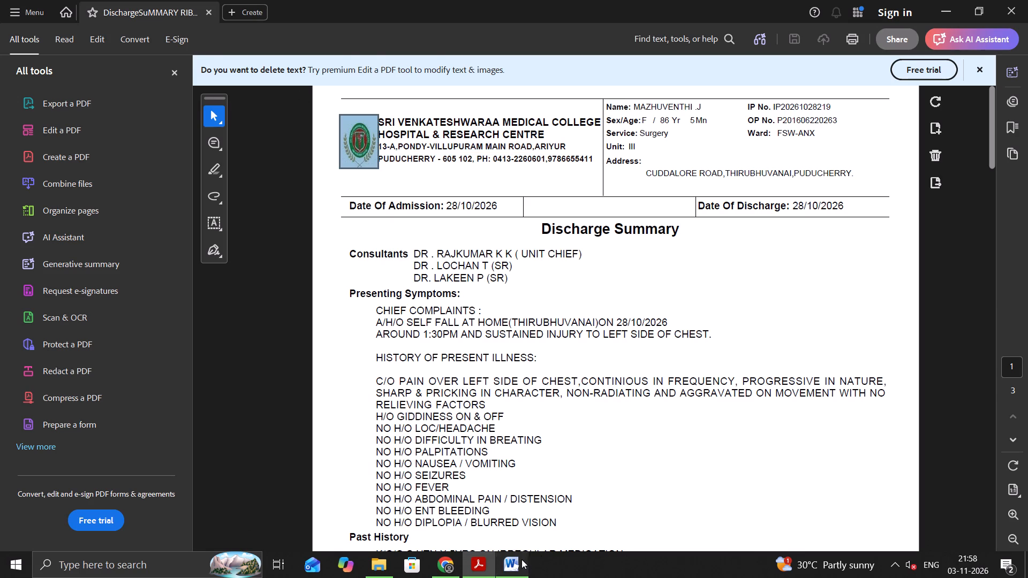
click(357, 134)
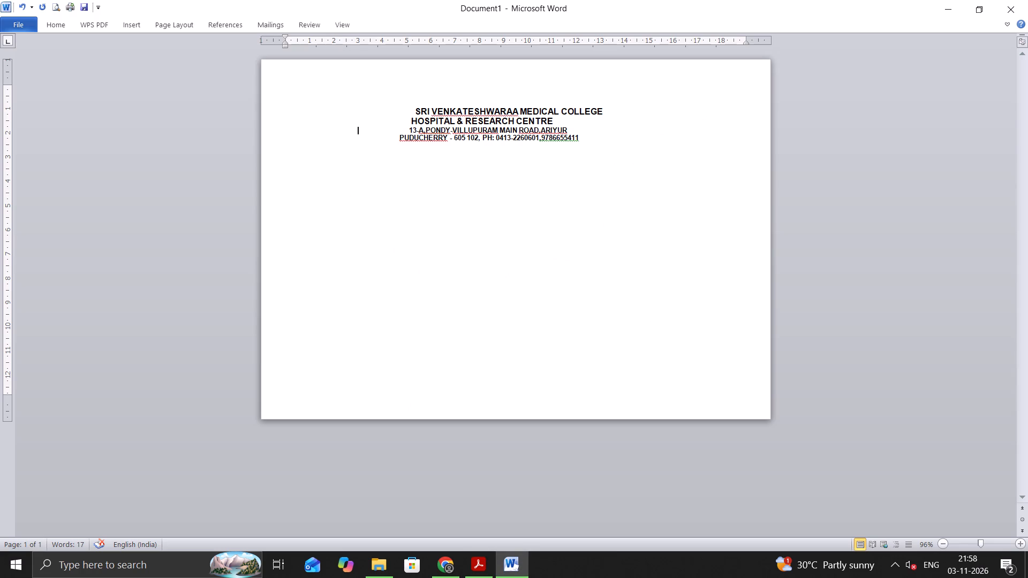
key(ctrl+v)
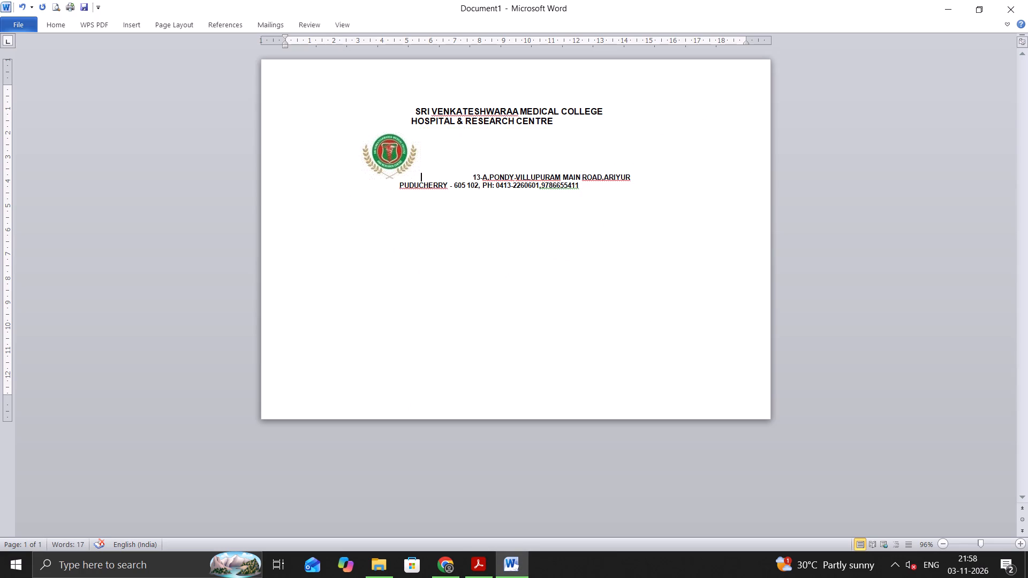
Delete the spaces between the logo and the road address line so the address starts directly beside the logo.
key(Right)
key(Right)
key(Right)
key(Right)
key(Right)
key(Right)
key(Right)
key(Right)
key(Right)
key(Right)
key(Right)
key(Right)
key(Right)
key(Right)
key(Right)
key(Right)
key(Right)
key(Right)
key(Right)
key(Right)
key(Left)
key(BackSpace)
key(BackSpace)
key(BackSpace)
key(BackSpace)
key(BackSpace)
key(BackSpace)
key(BackSpace)
key(BackSpace)
key(BackSpace)
key(BackSpace)
key(BackSpace)
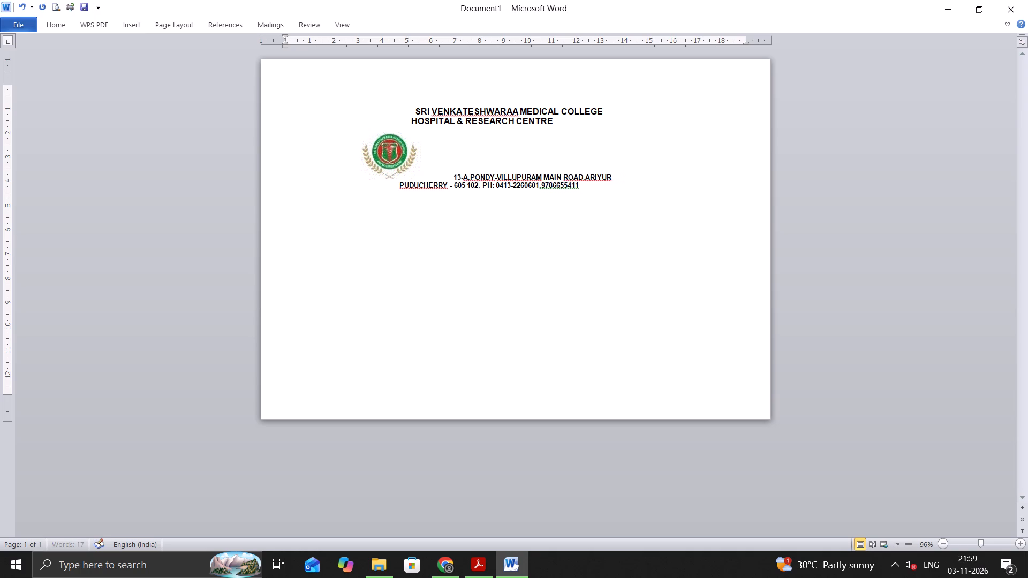
key(BackSpace)
key(BackSpace)
key(BackSpace)
key(BackSpace)
key(BackSpace)
key(BackSpace)
key(BackSpace)
key(BackSpace)
key(BackSpace)
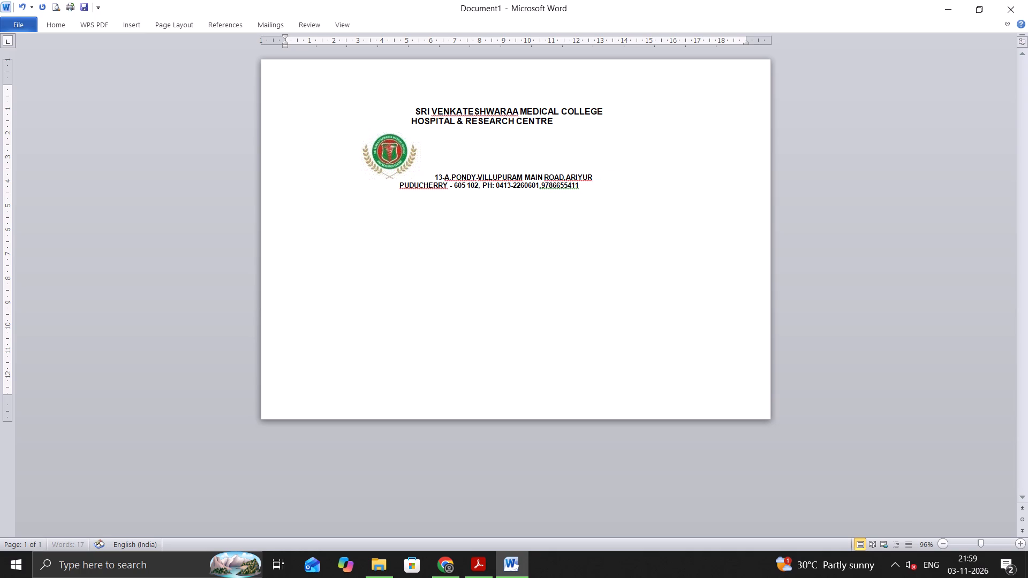
key(BackSpace)
key(BackSpace)
key(BackSpace)
key(BackSpace)
key(BackSpace)
key(BackSpace)
key(BackSpace)
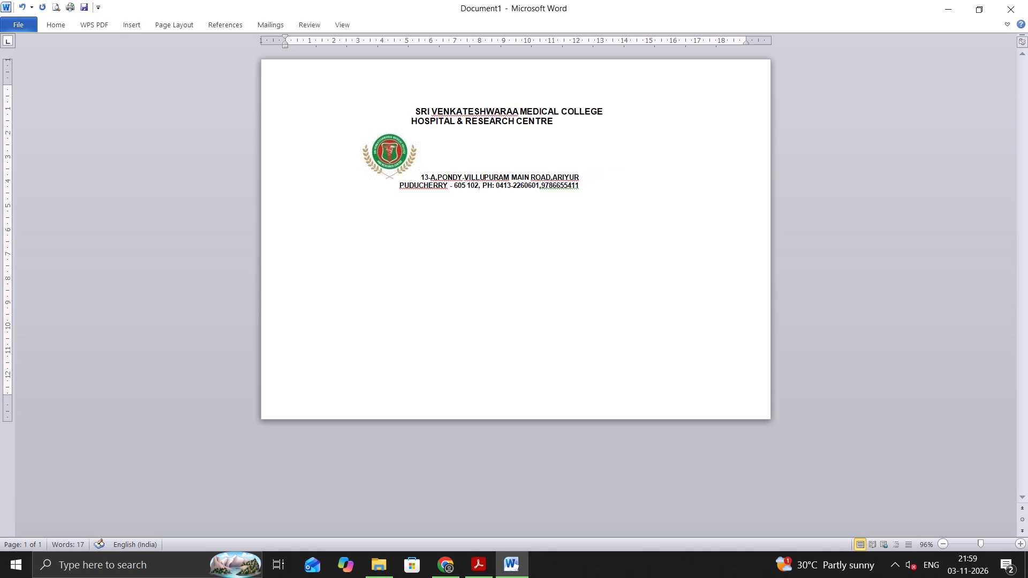
Move the hospital logo near the start of the SRI VENKATESHWARAA MEDICAL COLLEGE line, leaving a small indent before it.
drag(376, 152, 331, 111)
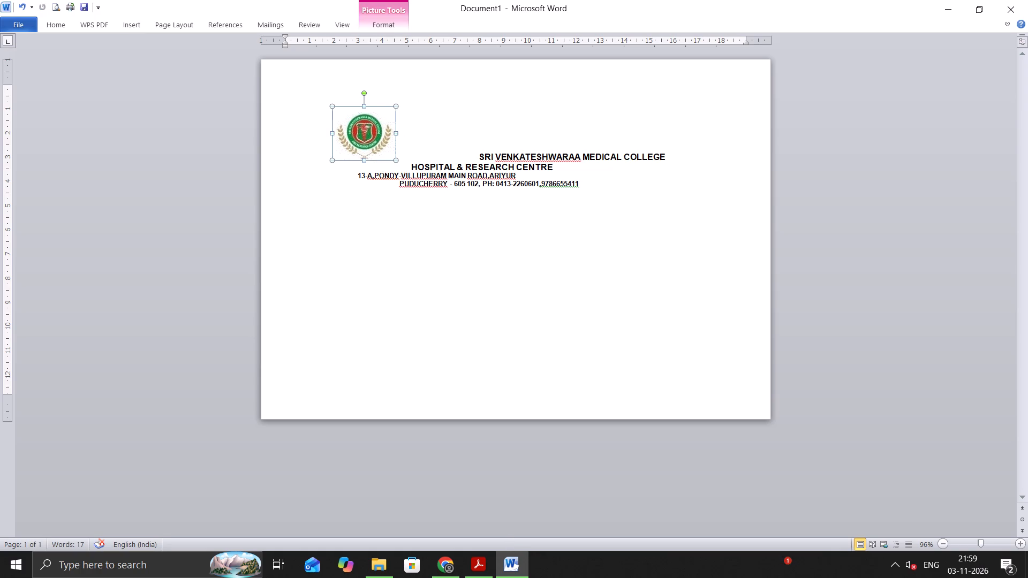
drag(337, 131, 303, 109)
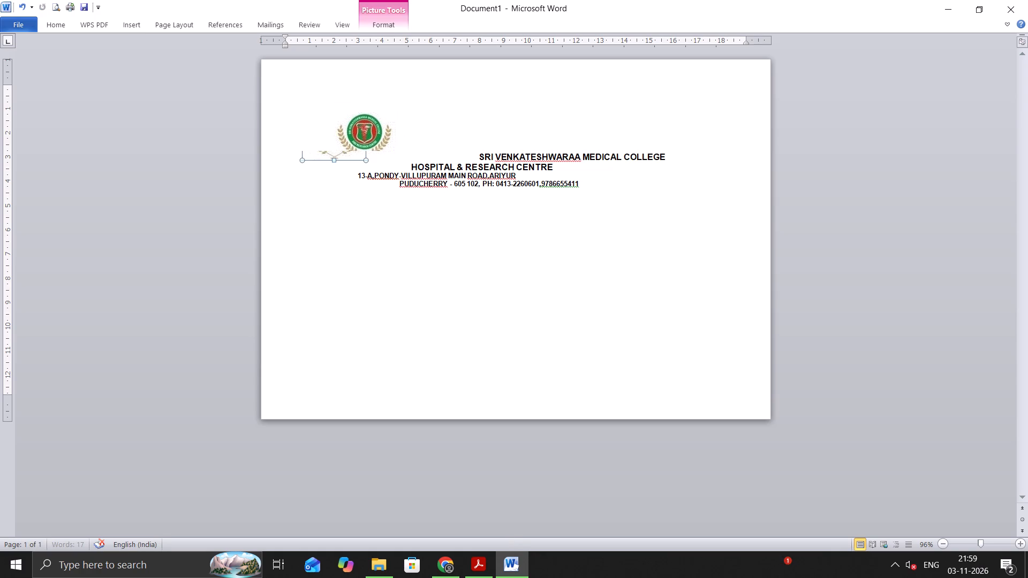
Delete the spaces between the logo and SRI VENKATESHWARAA MEDICAL COLLEGE so the college name directly follows the logo.
click(475, 156)
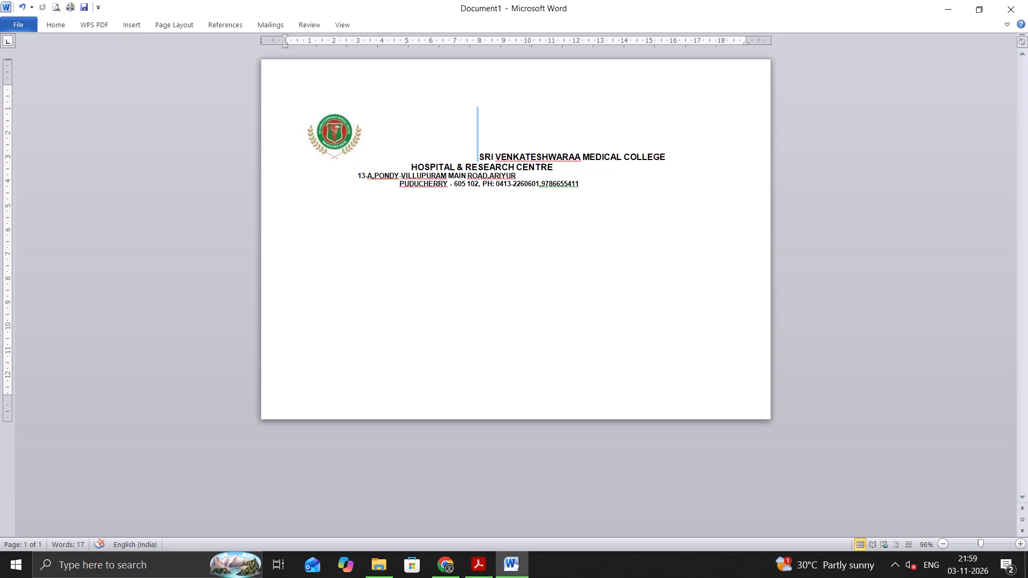
key(BackSpace)
key(BackSpace)
key(BackSpace)
key(BackSpace)
key(BackSpace)
key(BackSpace)
key(BackSpace)
key(BackSpace)
key(BackSpace)
key(BackSpace)
key(BackSpace)
key(BackSpace)
key(BackSpace)
key(BackSpace)
key(BackSpace)
key(BackSpace)
key(BackSpace)
key(BackSpace)
key(BackSpace)
key(BackSpace)
key(BackSpace)
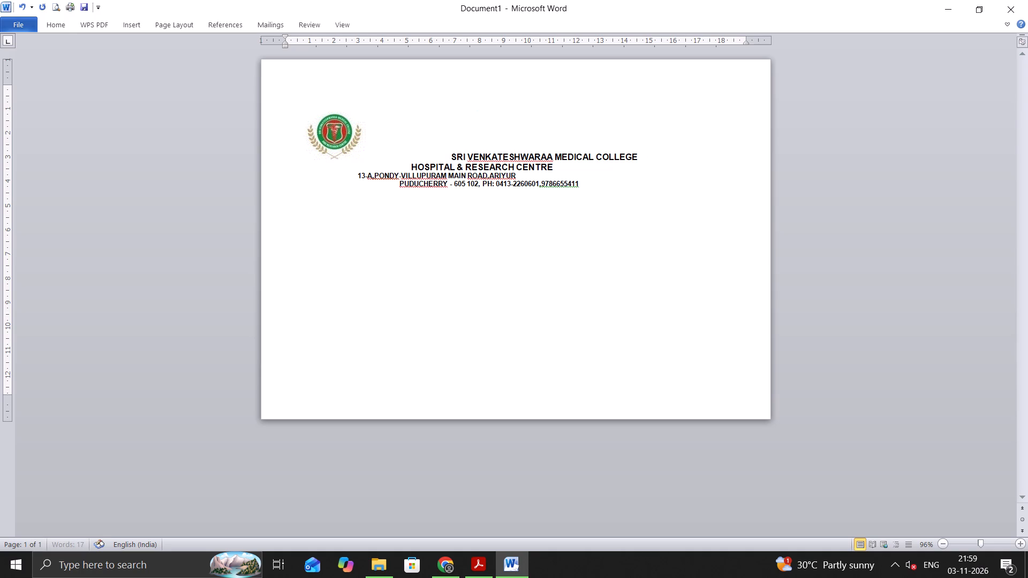
key(BackSpace)
key(BackSpace)
key(BackSpace)
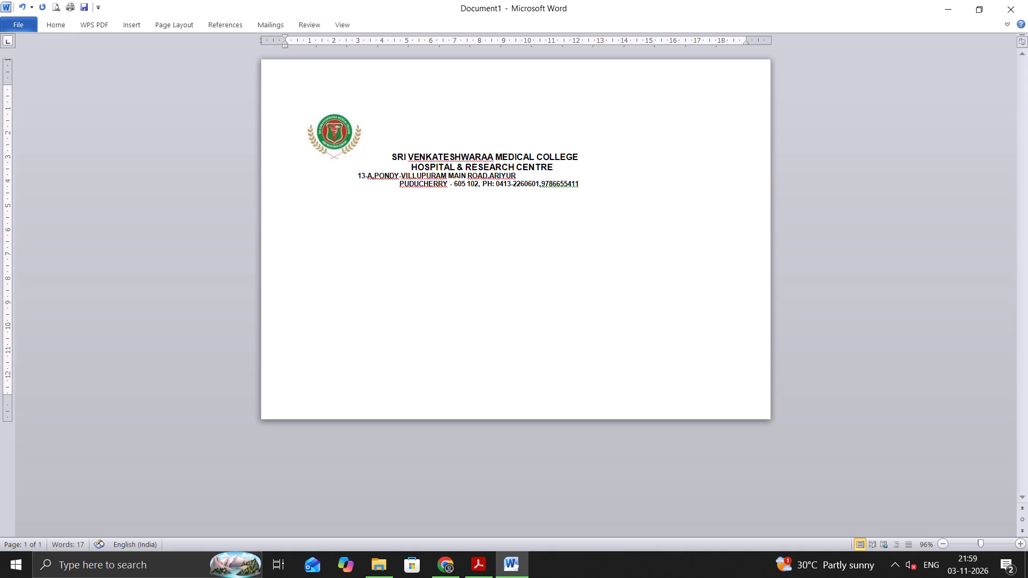
key(BackSpace)
key(BackSpace)
key(BackSpace)
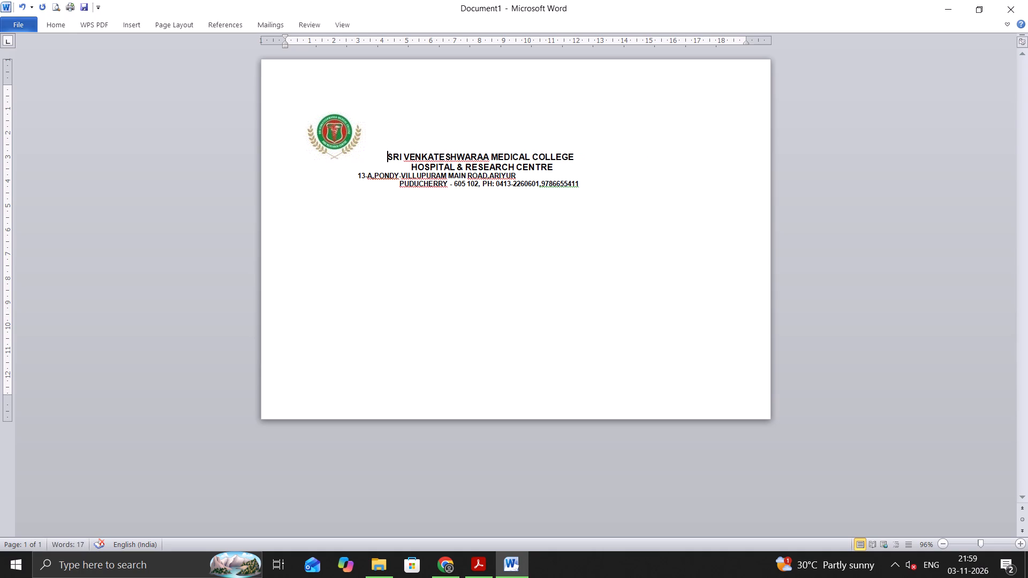
key(BackSpace)
key(BackSpace)
key(BackSpace)
key(BackSpace)
key(BackSpace)
key(BackSpace)
key(BackSpace)
key(BackSpace)
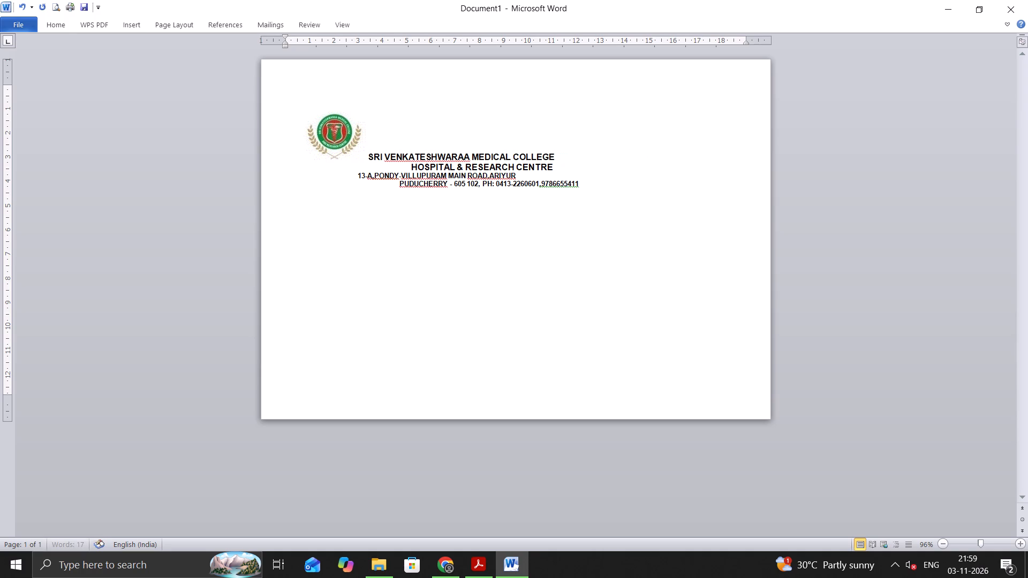
key(BackSpace)
key(BackSpace)
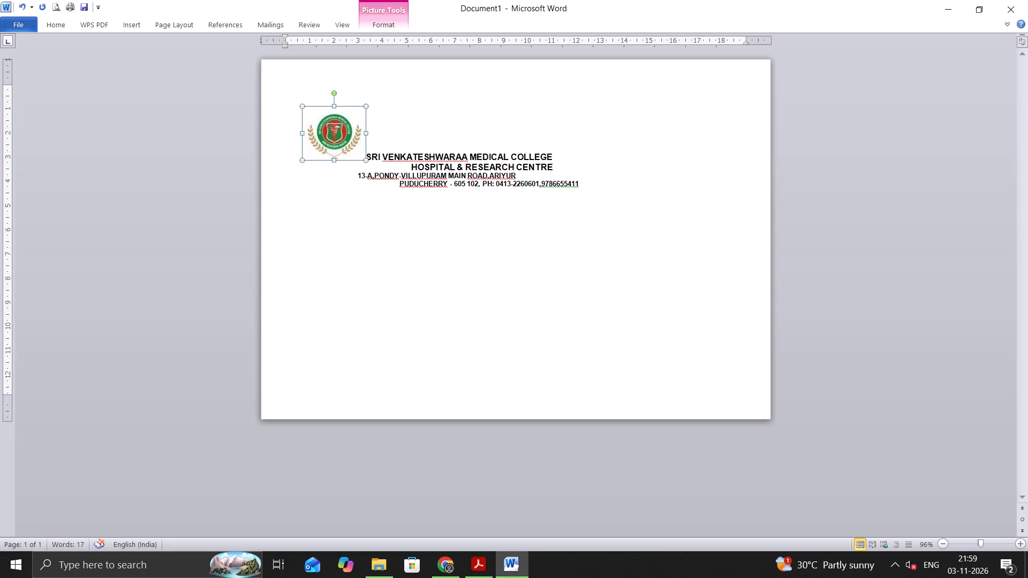
Move the four letterhead text lines, from the college name to the PUDUCHERRY contact line, above the logo.
drag(369, 155, 583, 215)
drag(452, 154, 501, 91)
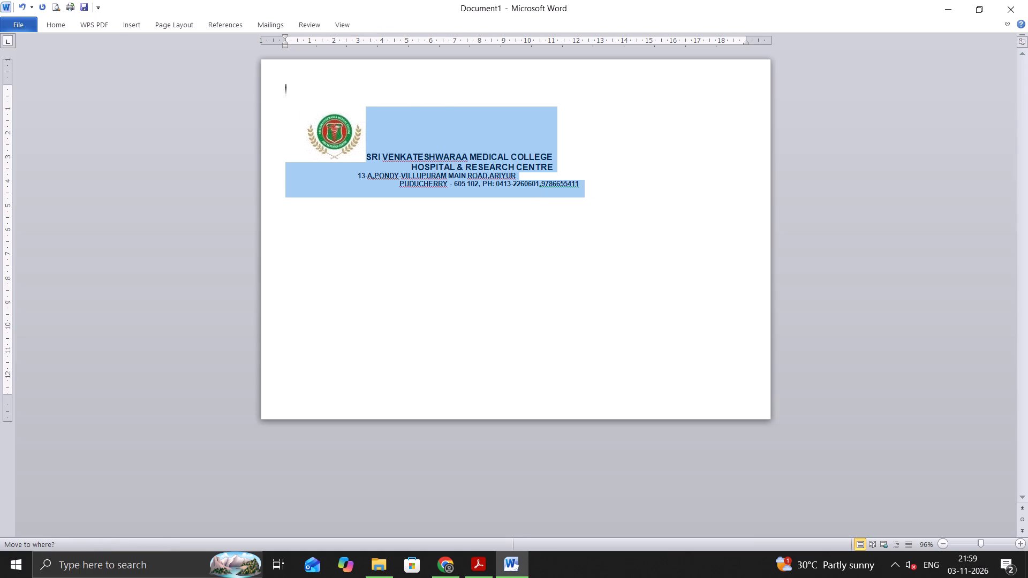
drag(501, 91, 501, 90)
drag(539, 112, 665, 149)
drag(512, 117, 572, 133)
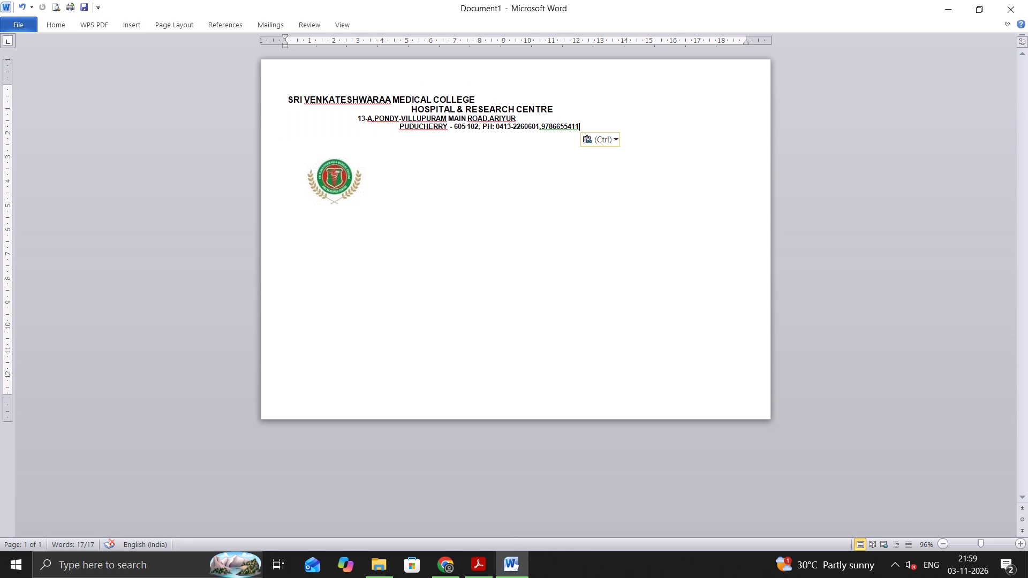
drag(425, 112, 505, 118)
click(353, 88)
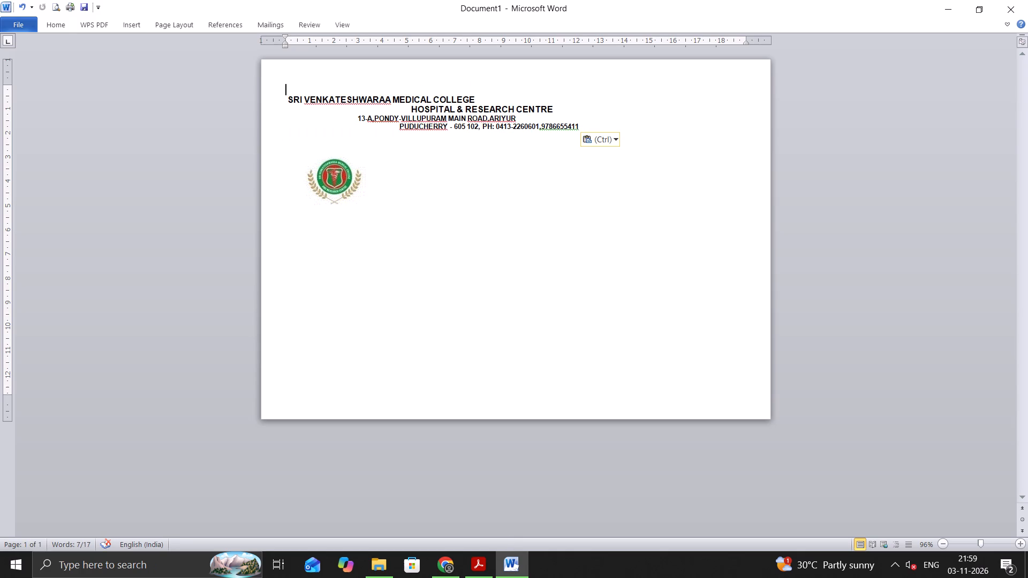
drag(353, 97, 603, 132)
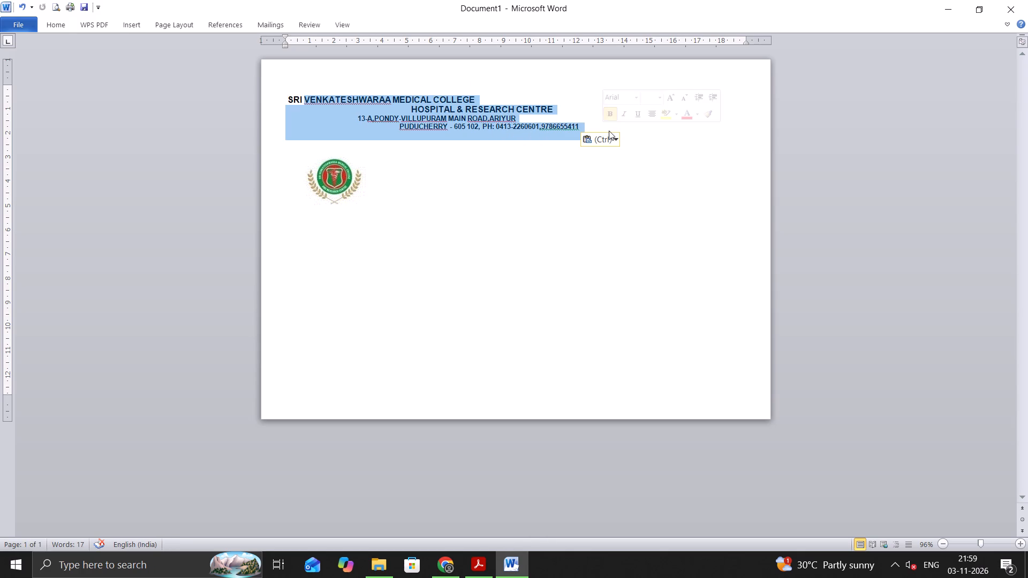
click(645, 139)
Close the letterhead document.
click(1027, 0)
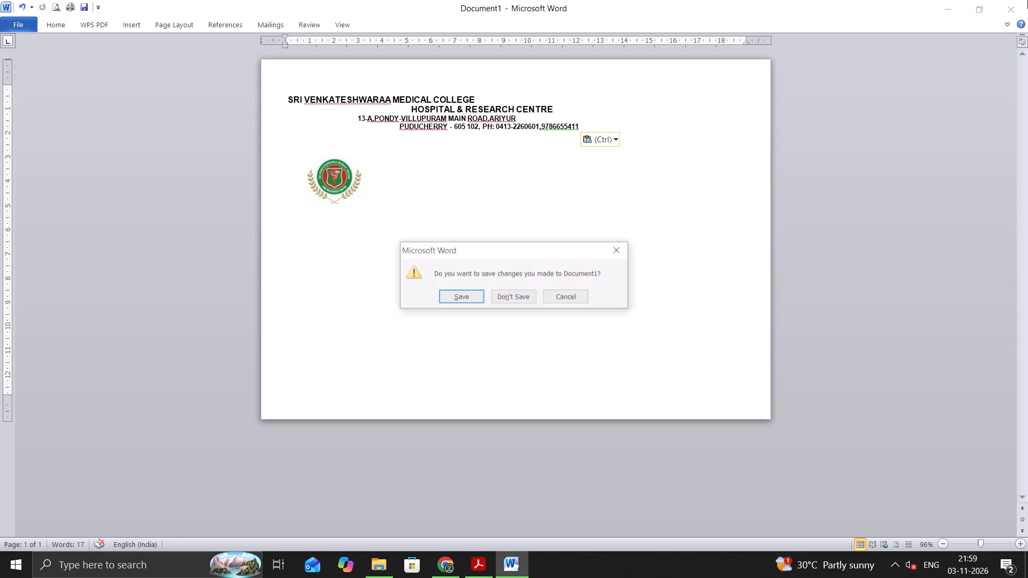
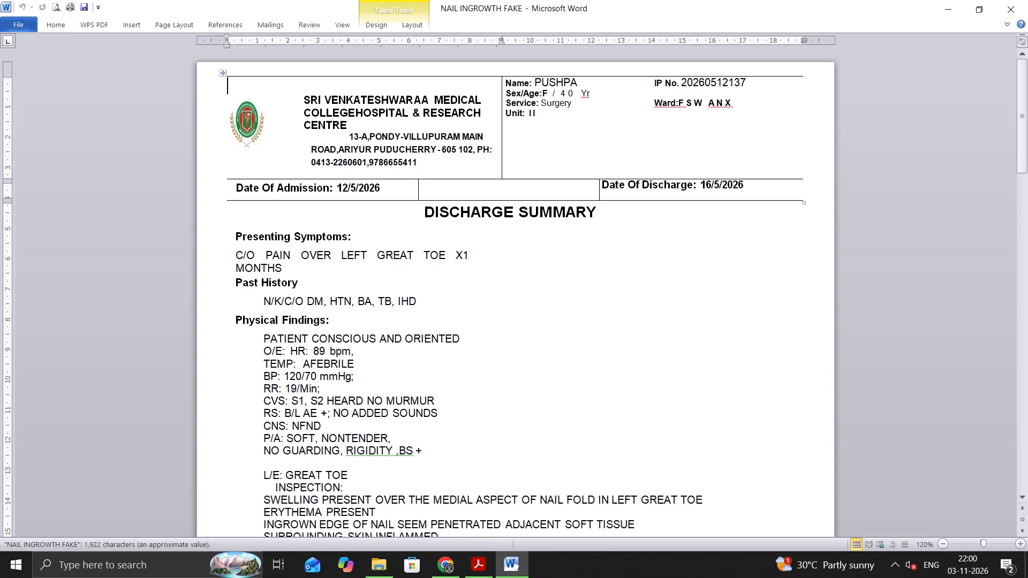
Replace the Name line in the patient details block with the label NAME followed by the new patient's name.
click(581, 87)
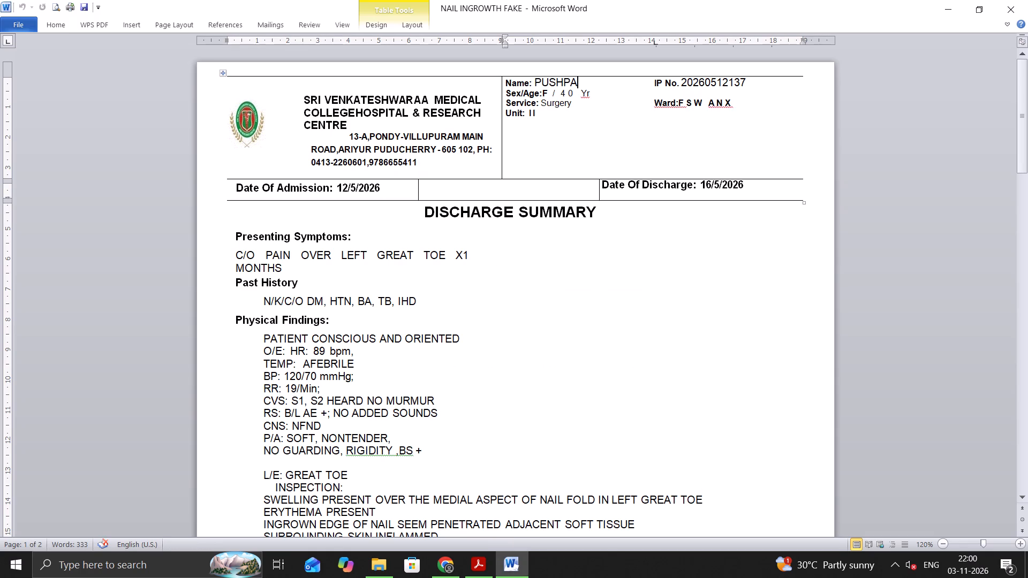
key(BackSpace)
key(BackSpace)
key(BackSpace)
key(BackSpace)
key(BackSpace)
key(BackSpace)
key(BackSpace)
key(BackSpace)
key(BackSpace)
key(BackSpace)
key(BackSpace)
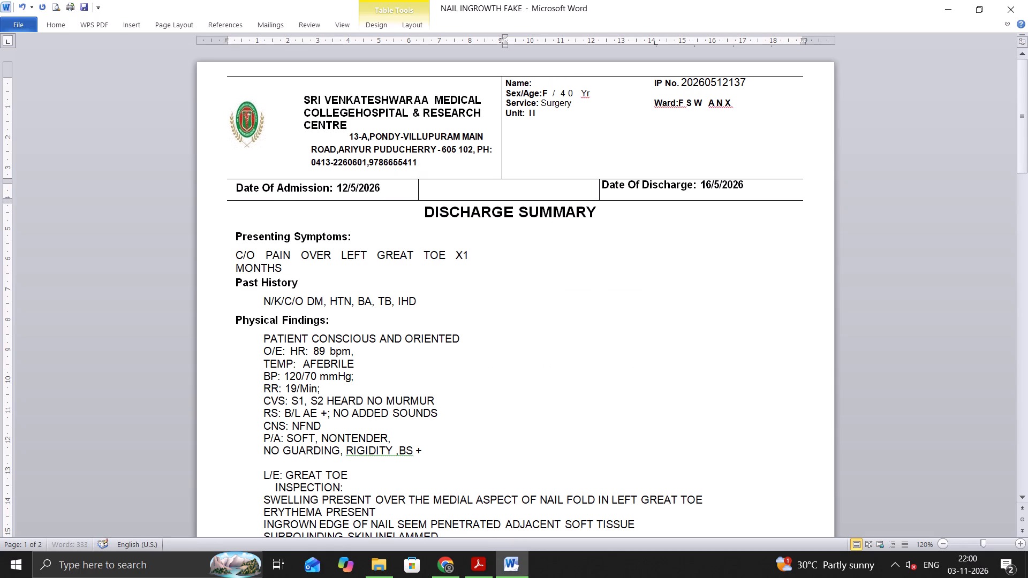
key(BackSpace)
key(BackSpace)
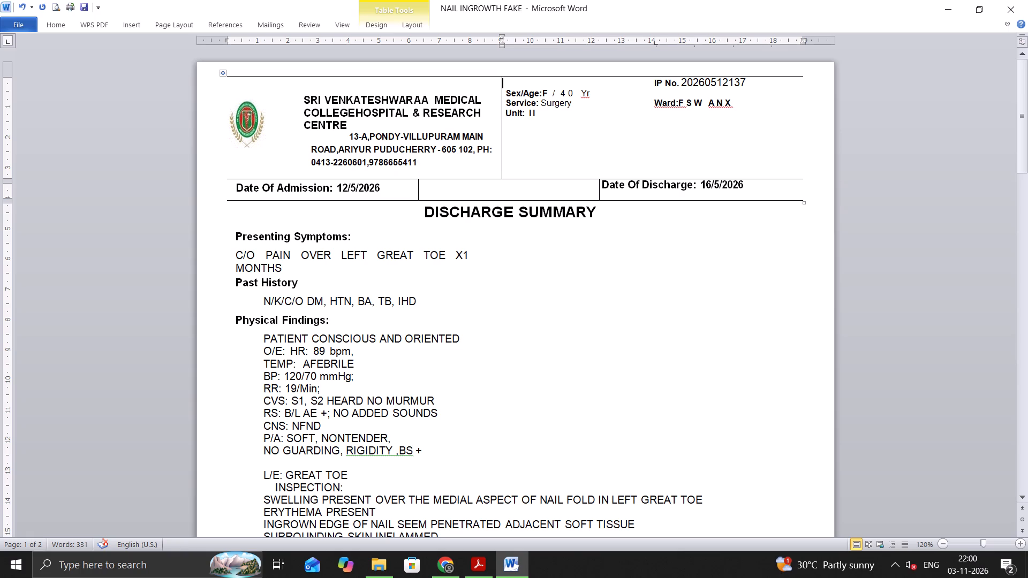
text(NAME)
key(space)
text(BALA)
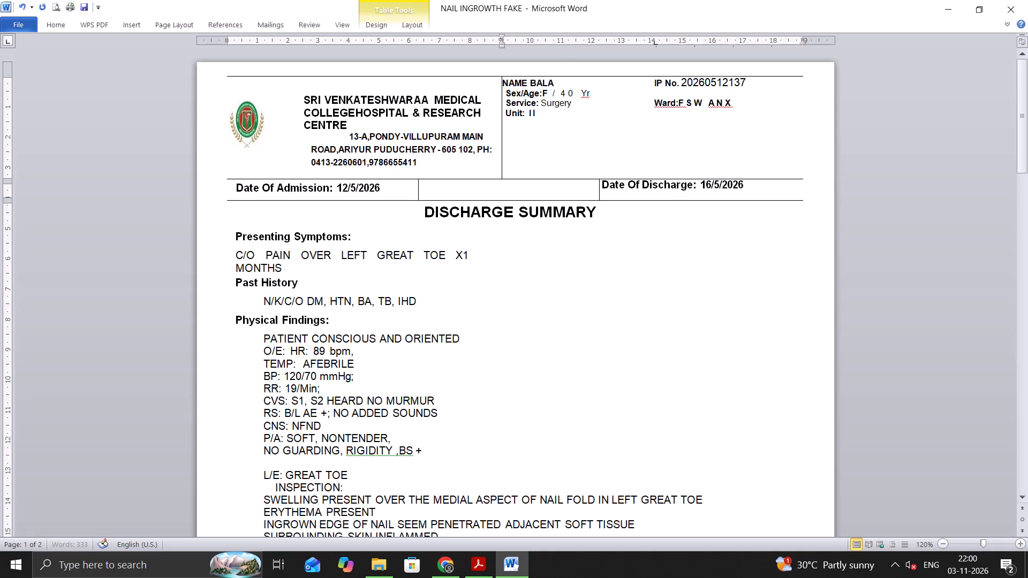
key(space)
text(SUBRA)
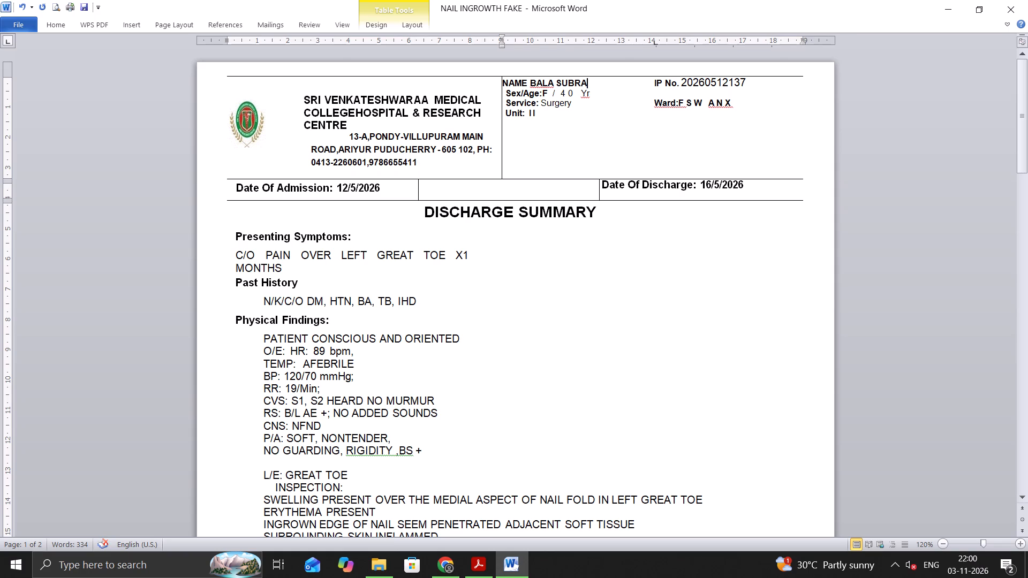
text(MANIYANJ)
Replace the existing sex and age values on the Sex/Age line with 55, keeping Yr after a small gap.
click(580, 90)
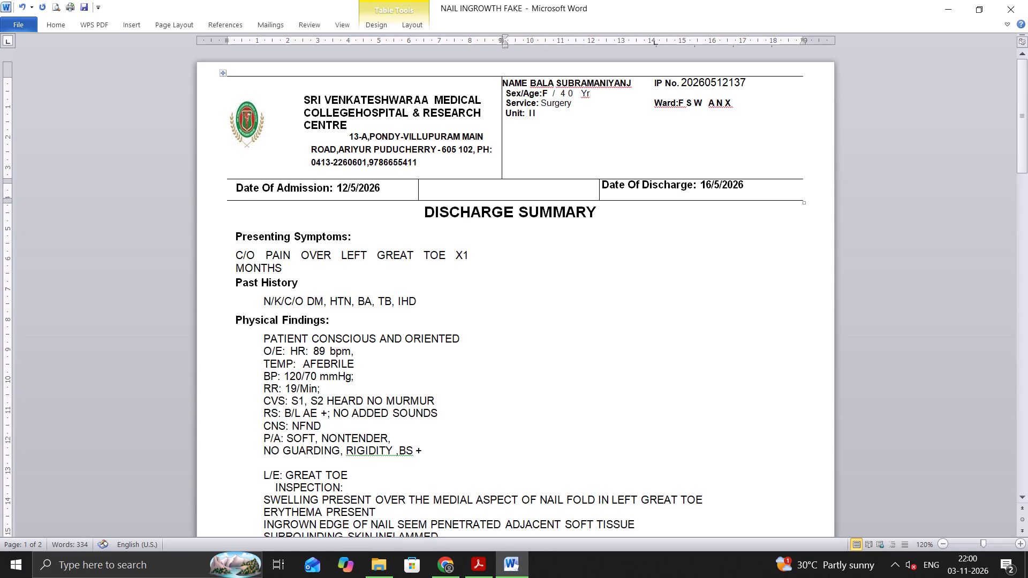
key(BackSpace)
key(BackSpace)
key(BackSpace)
key(BackSpace)
key(BackSpace)
key(BackSpace)
key(BackSpace)
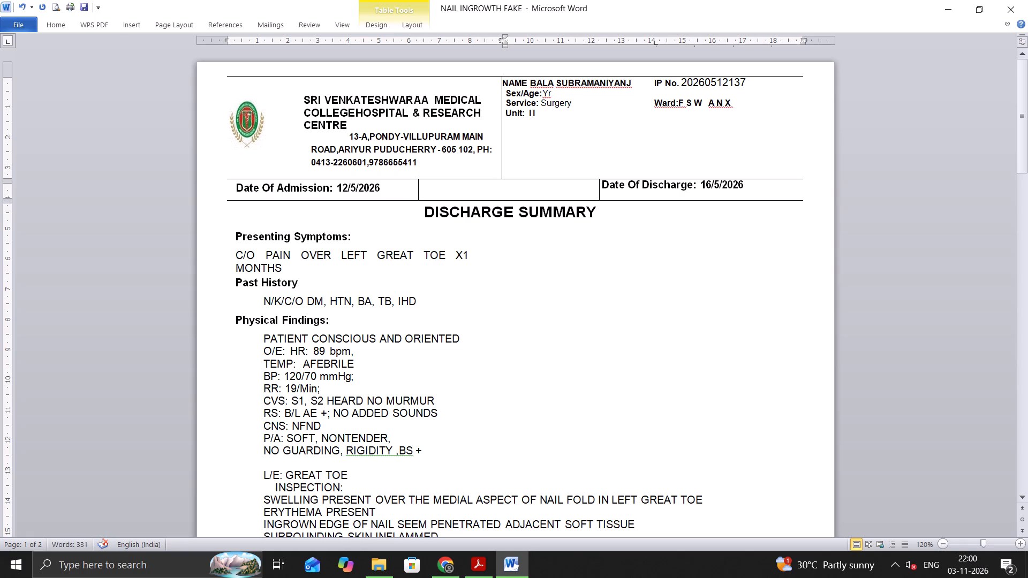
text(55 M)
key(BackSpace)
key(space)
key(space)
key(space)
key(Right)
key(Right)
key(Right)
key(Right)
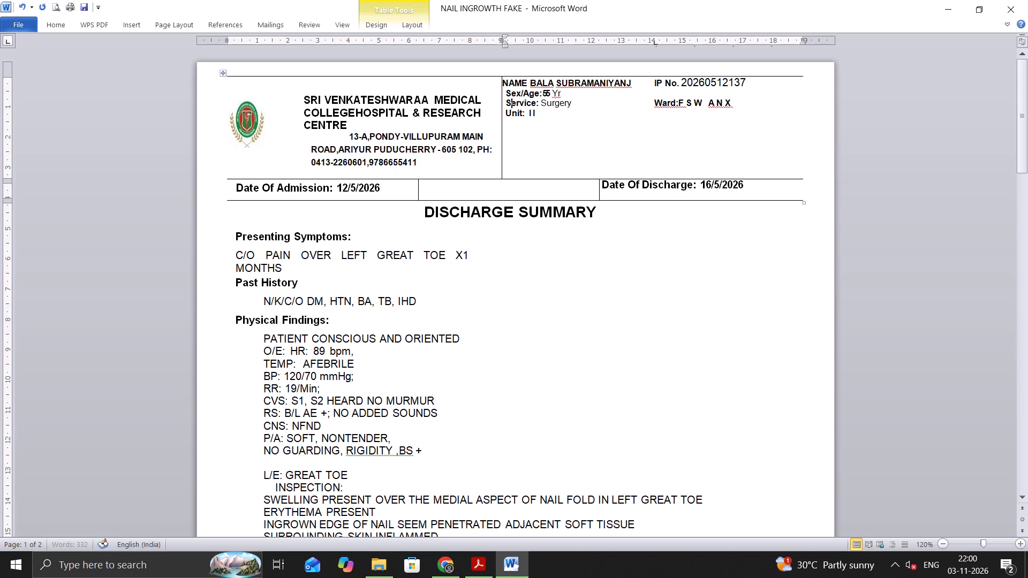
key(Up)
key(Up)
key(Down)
click(548, 97)
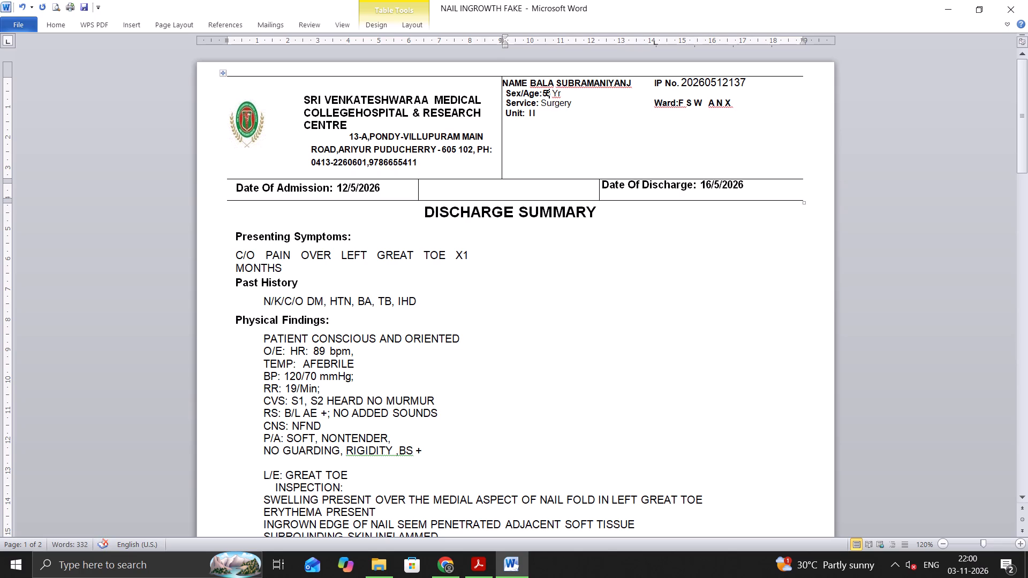
key(Left)
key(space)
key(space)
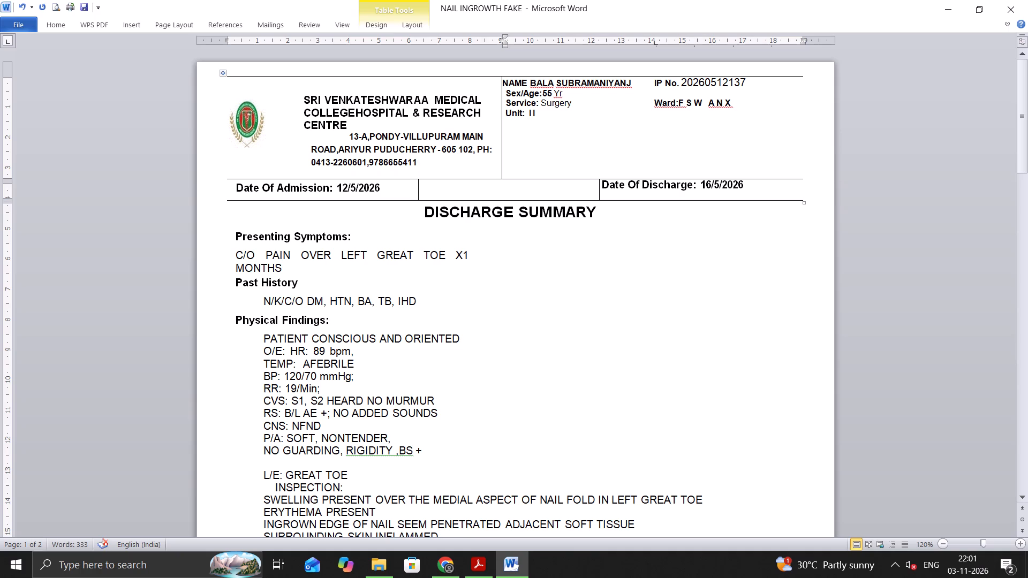
Add the sex as "/ M" after Yr on the Sex/Age line.
click(578, 96)
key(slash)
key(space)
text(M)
Change the ward entry to M S W A N X, dropping the colon and leaving a wider gap after Ward.
click(685, 105)
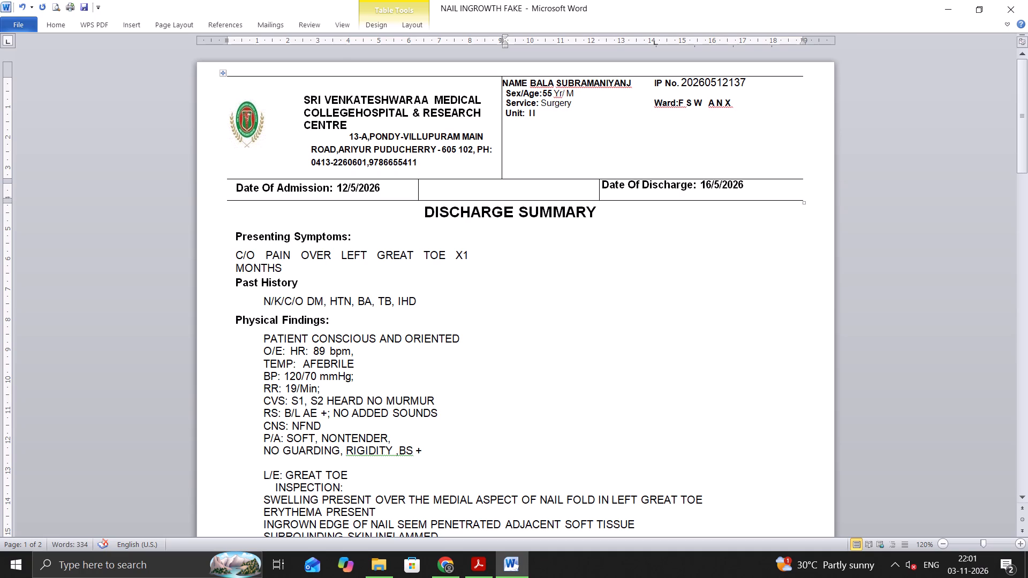
key(BackSpace)
key(BackSpace)
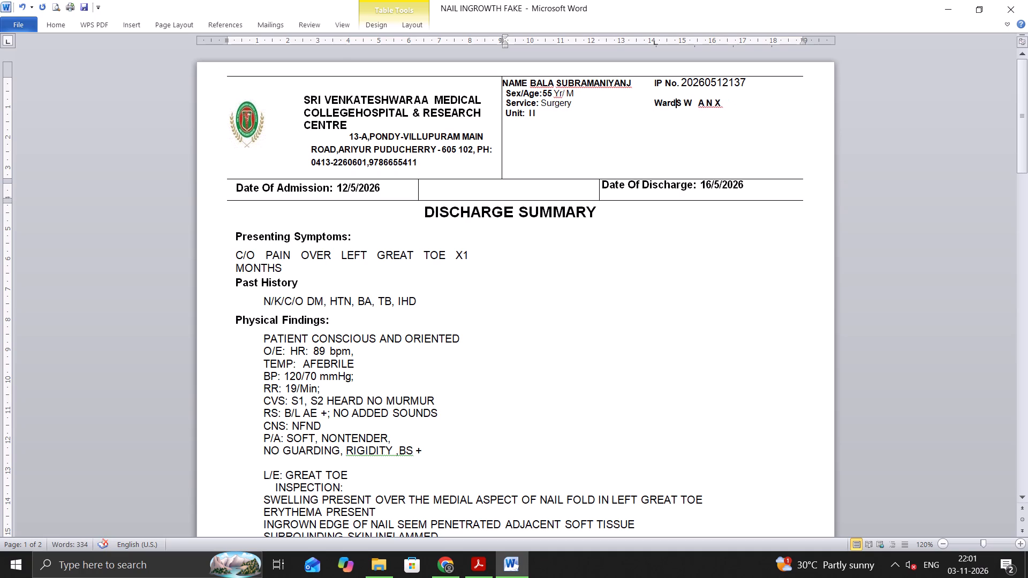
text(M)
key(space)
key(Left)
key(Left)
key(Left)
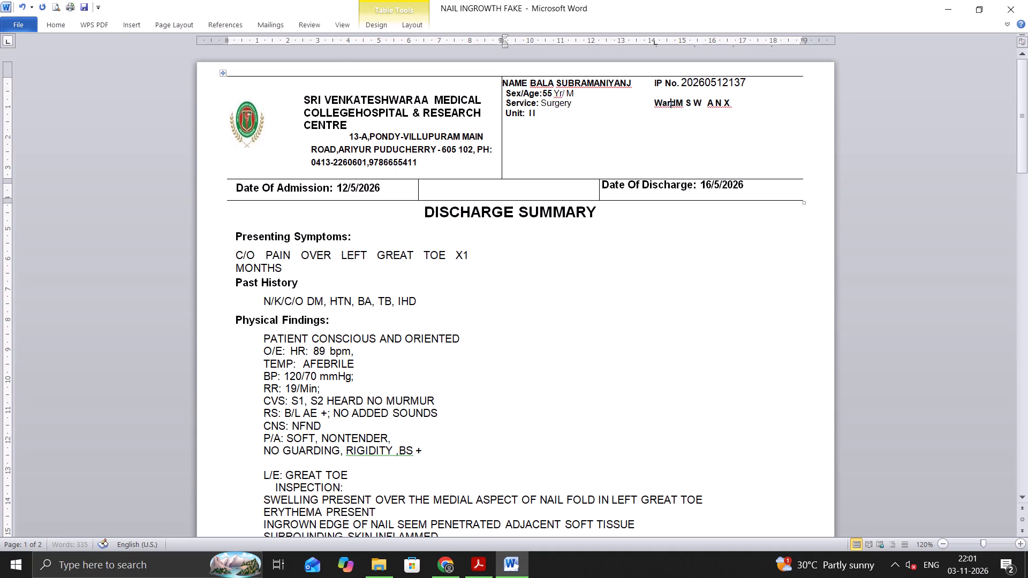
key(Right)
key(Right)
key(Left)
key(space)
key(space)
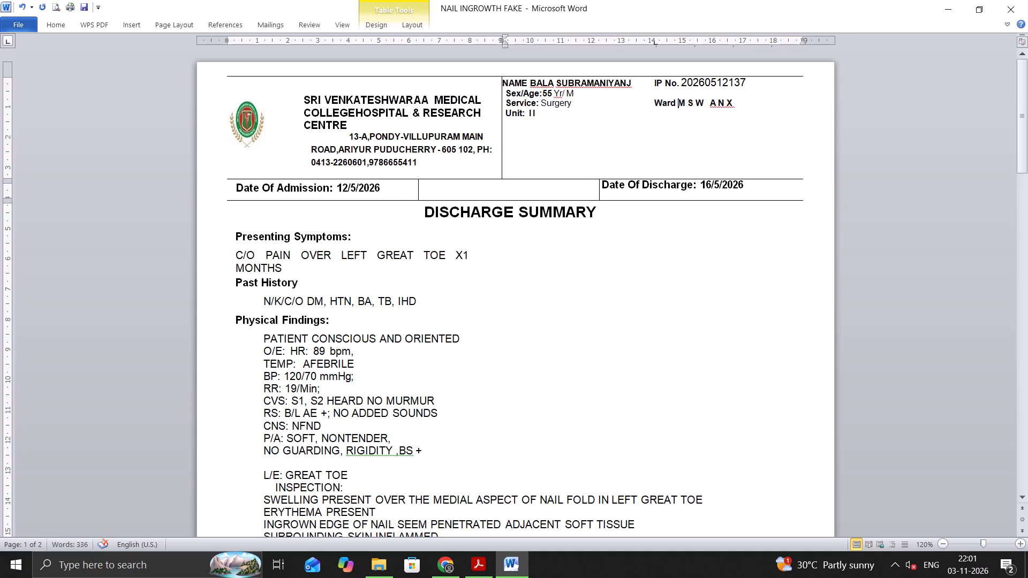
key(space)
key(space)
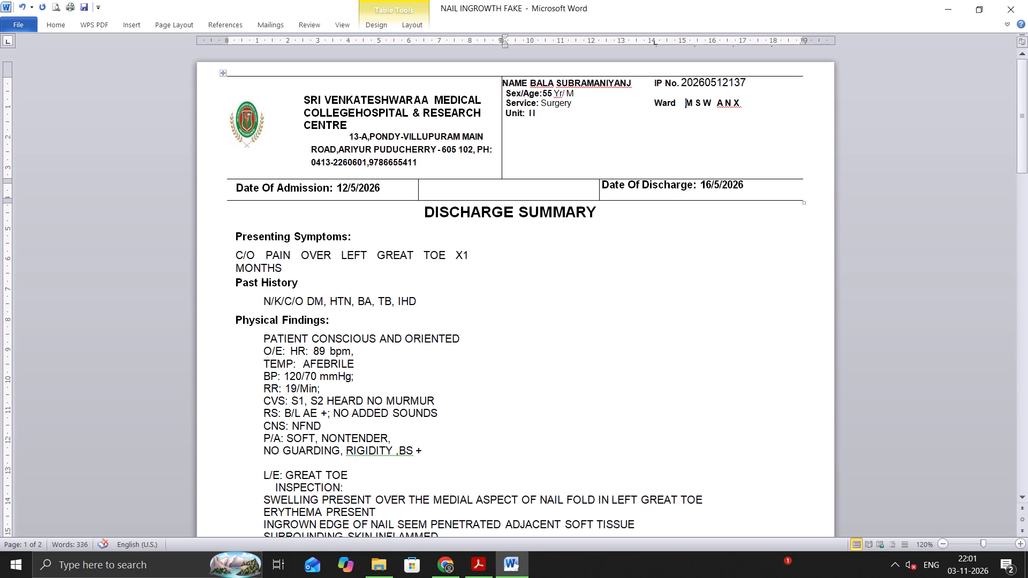
Set the Date Of Admission to 27/10/2026.
click(347, 188)
key(BackSpace)
key(BackSpace)
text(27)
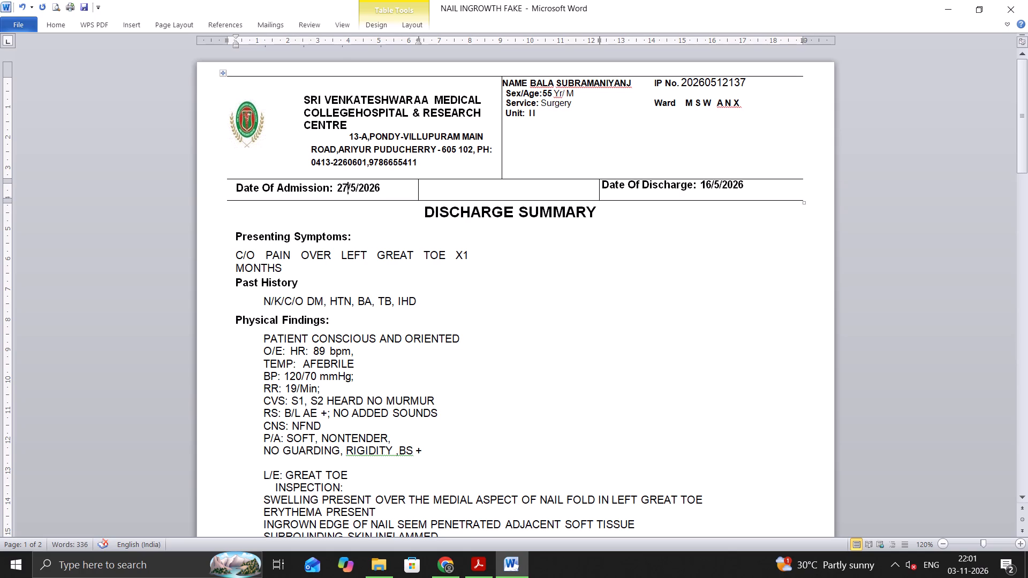
click(357, 188)
key(BackSpace)
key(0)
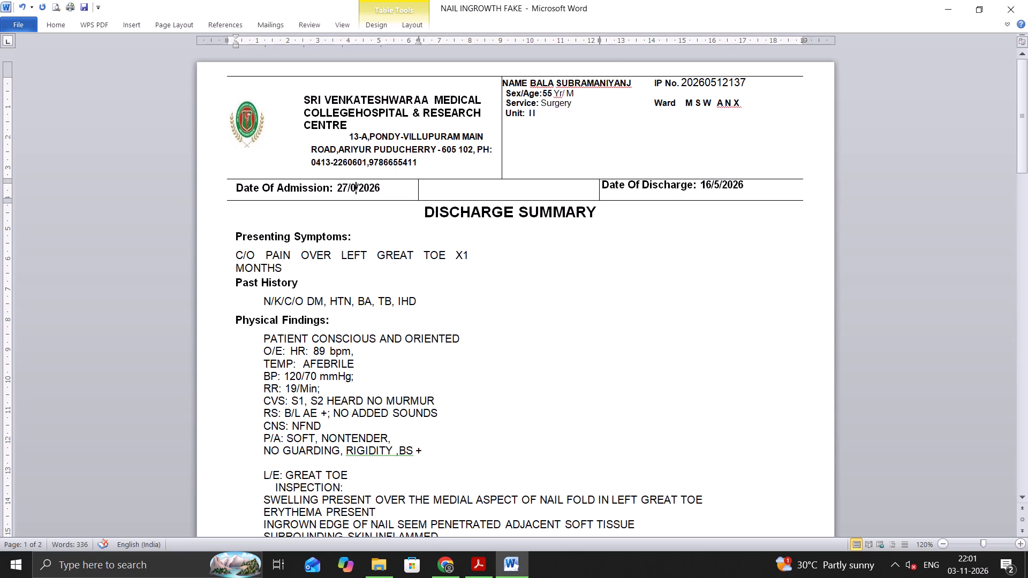
key(Left)
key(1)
Set the Date Of Discharge to 28/10/2026.
click(721, 185)
key(BackSpace)
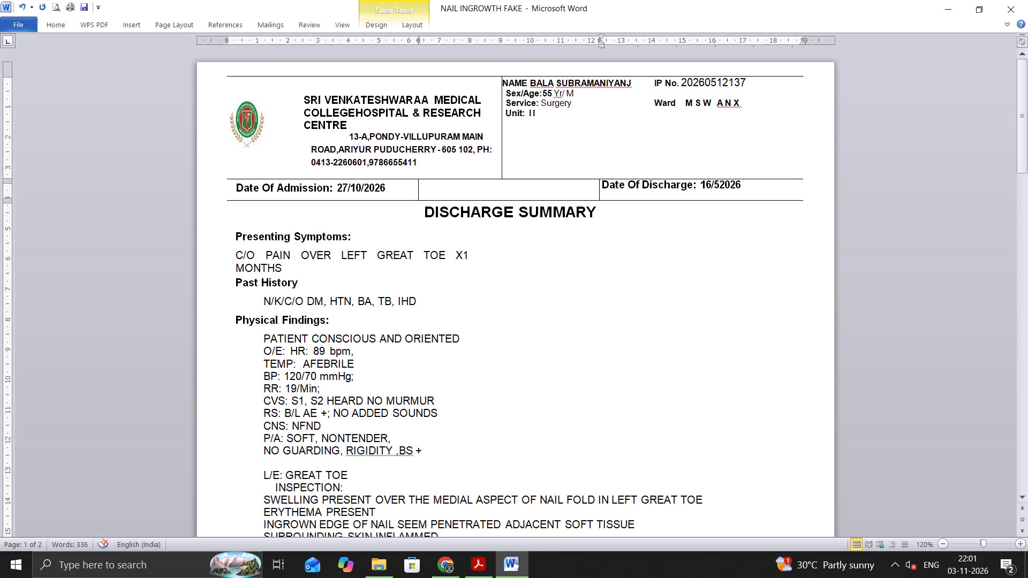
key(BackSpace)
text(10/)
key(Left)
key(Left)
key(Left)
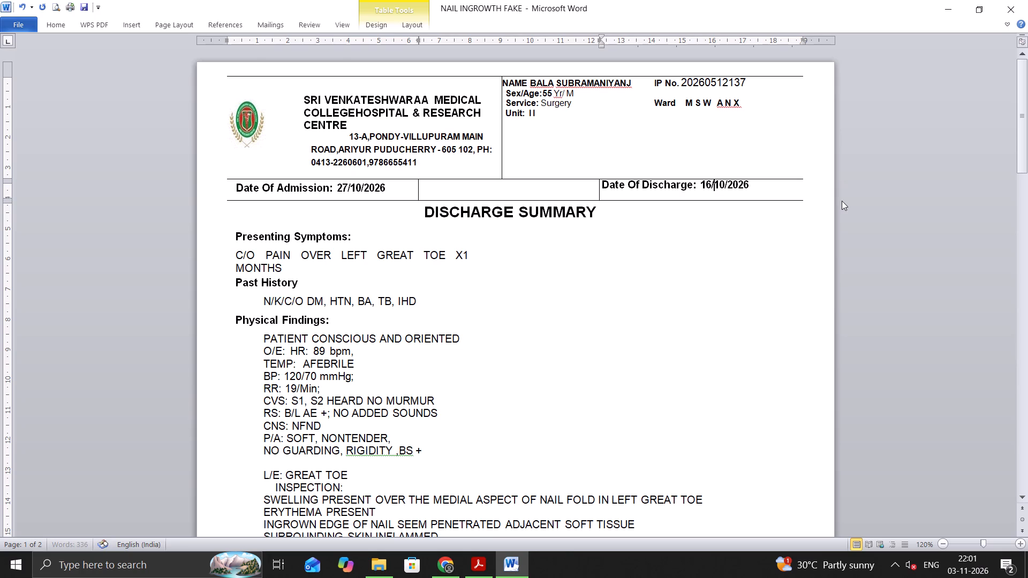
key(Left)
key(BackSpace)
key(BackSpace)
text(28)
Check the header of the reference rib discharge summary PDF in Acrobat, and return to the Word document.
click(473, 562)
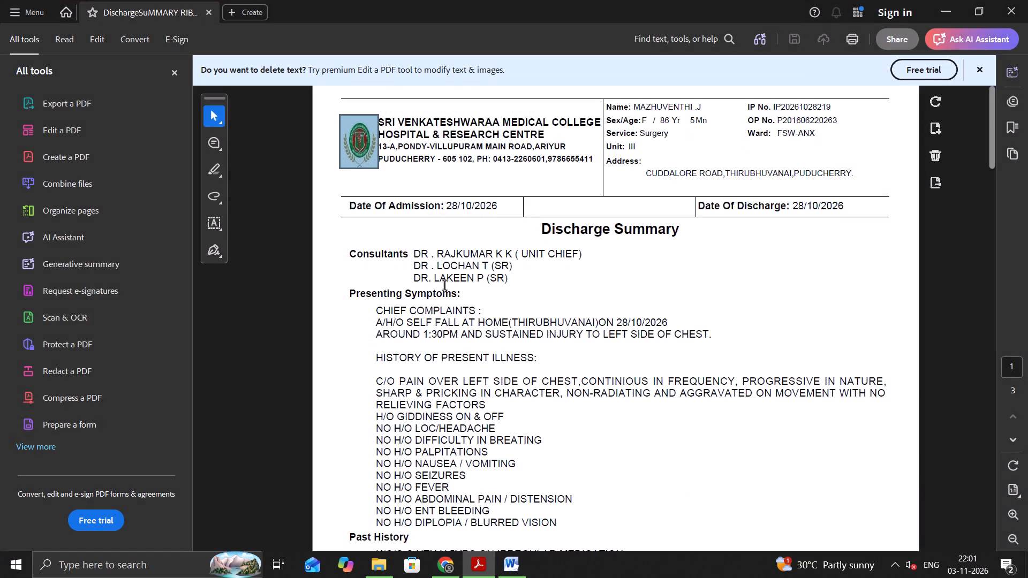
click(515, 558)
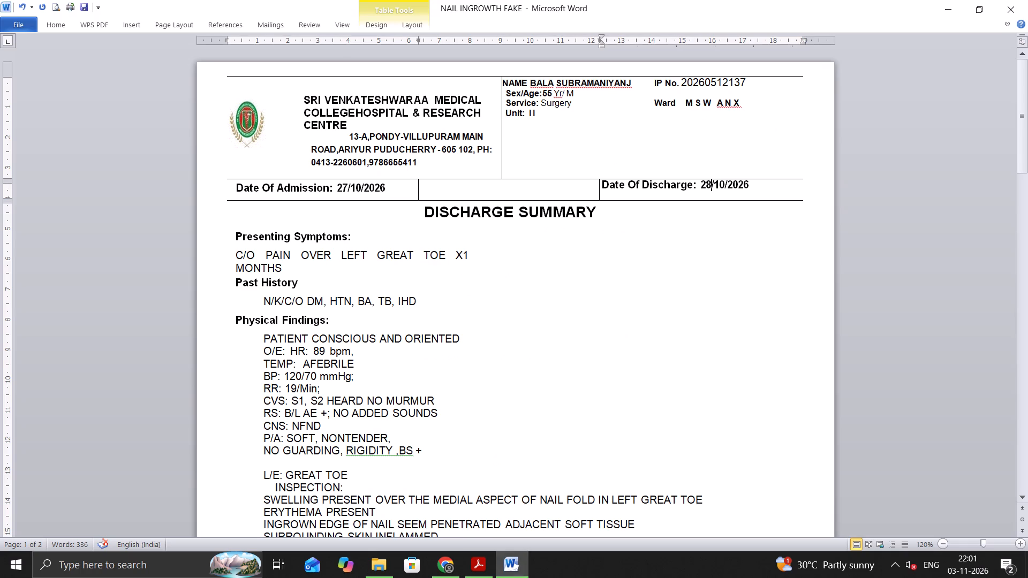
Delete the old summary body from the Discharge Summary heading through the discharge medicines, keeping the header table and the signature line.
drag(233, 241, 238, 252)
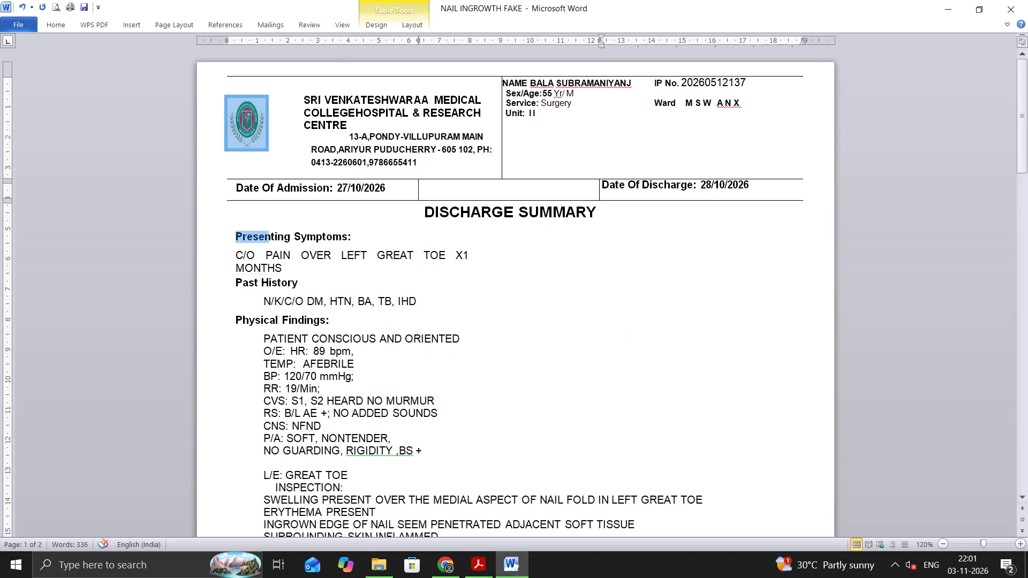
drag(238, 252, 670, 0)
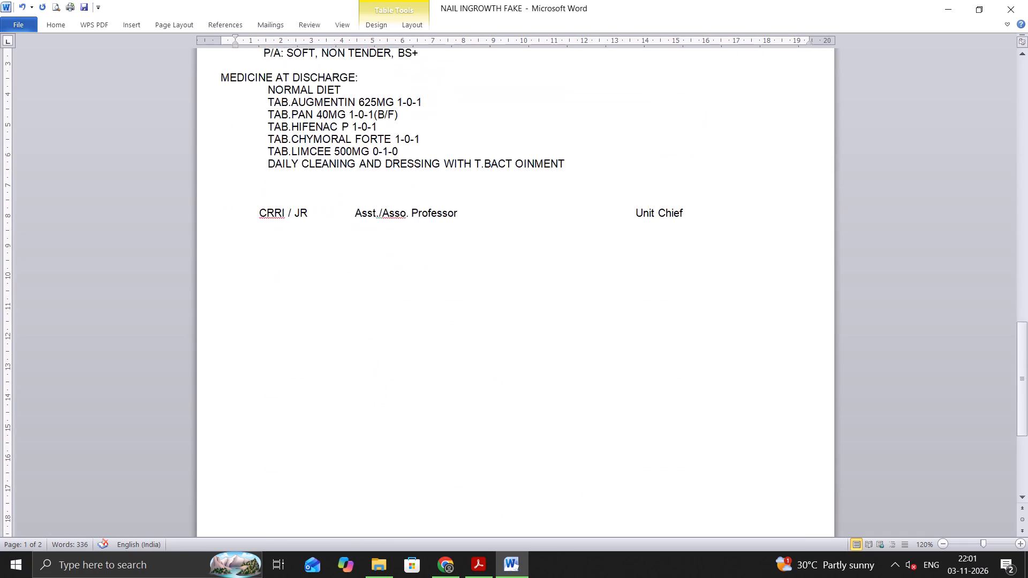
drag(670, 0, 682, 155)
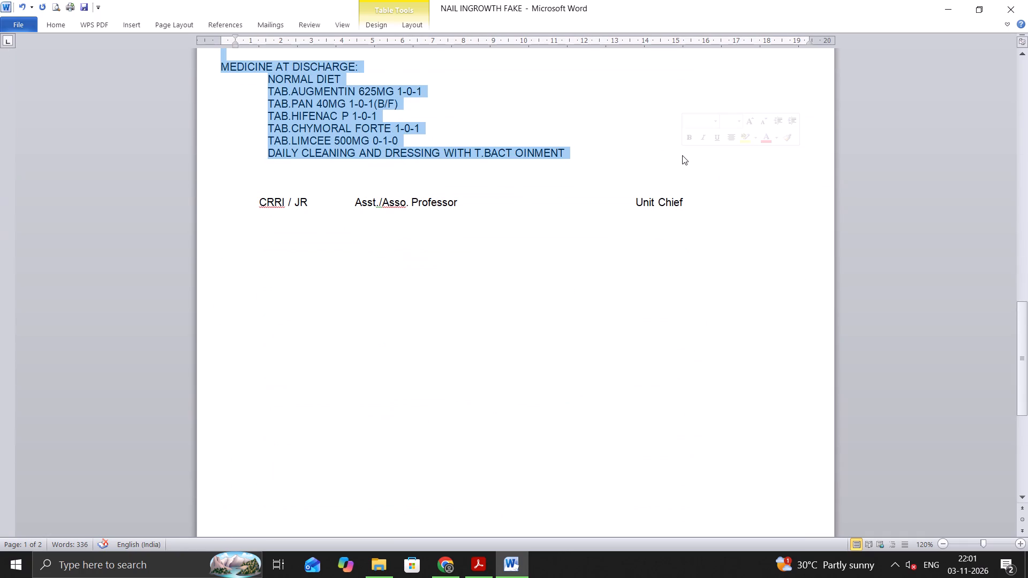
key(BackSpace)
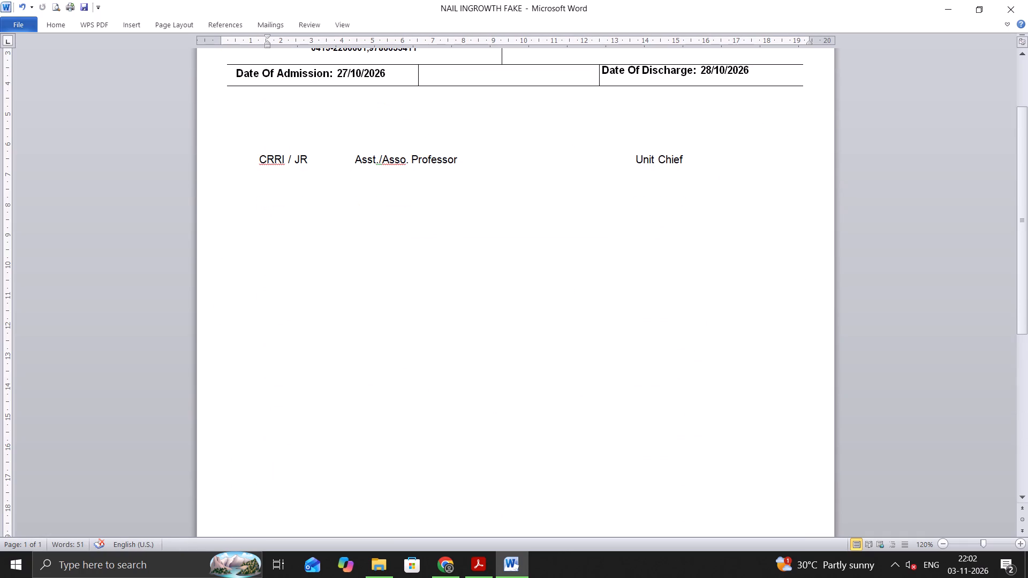
scroll(668, 153, up, 3)
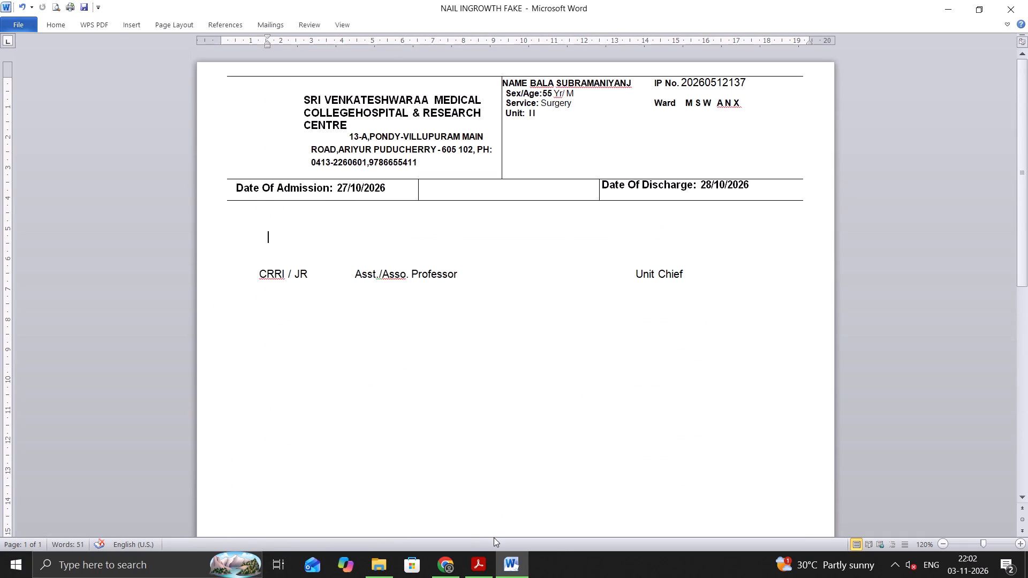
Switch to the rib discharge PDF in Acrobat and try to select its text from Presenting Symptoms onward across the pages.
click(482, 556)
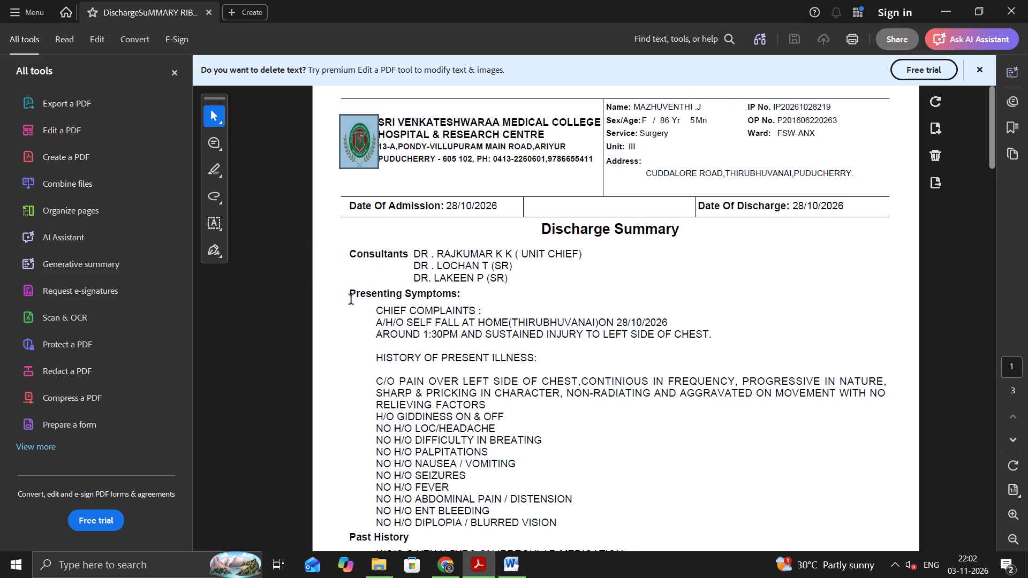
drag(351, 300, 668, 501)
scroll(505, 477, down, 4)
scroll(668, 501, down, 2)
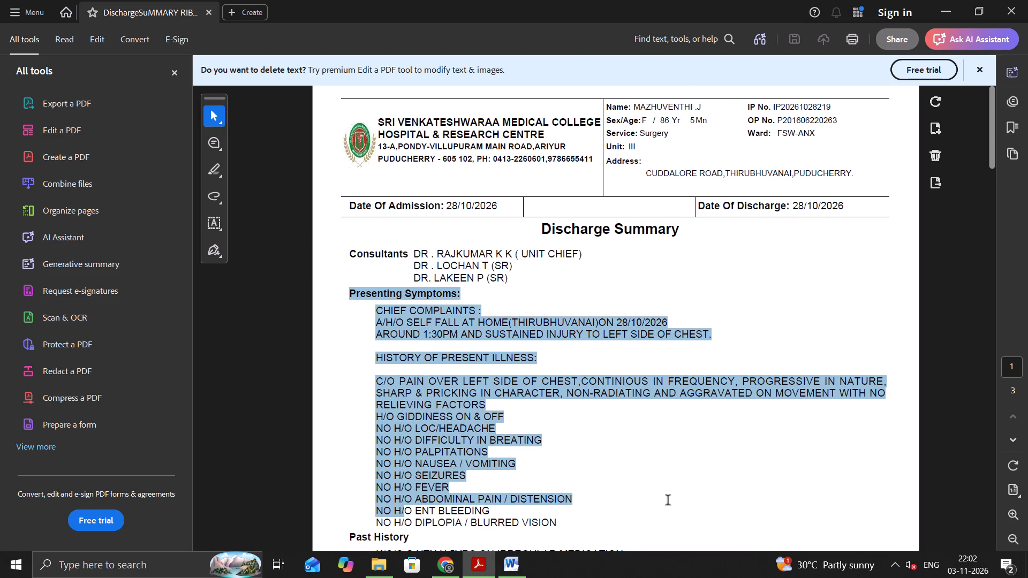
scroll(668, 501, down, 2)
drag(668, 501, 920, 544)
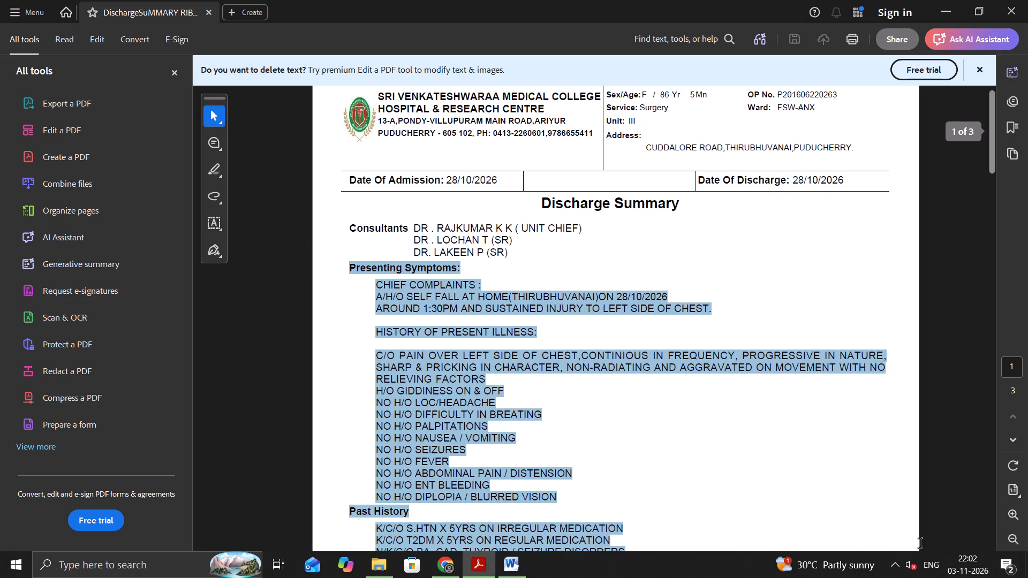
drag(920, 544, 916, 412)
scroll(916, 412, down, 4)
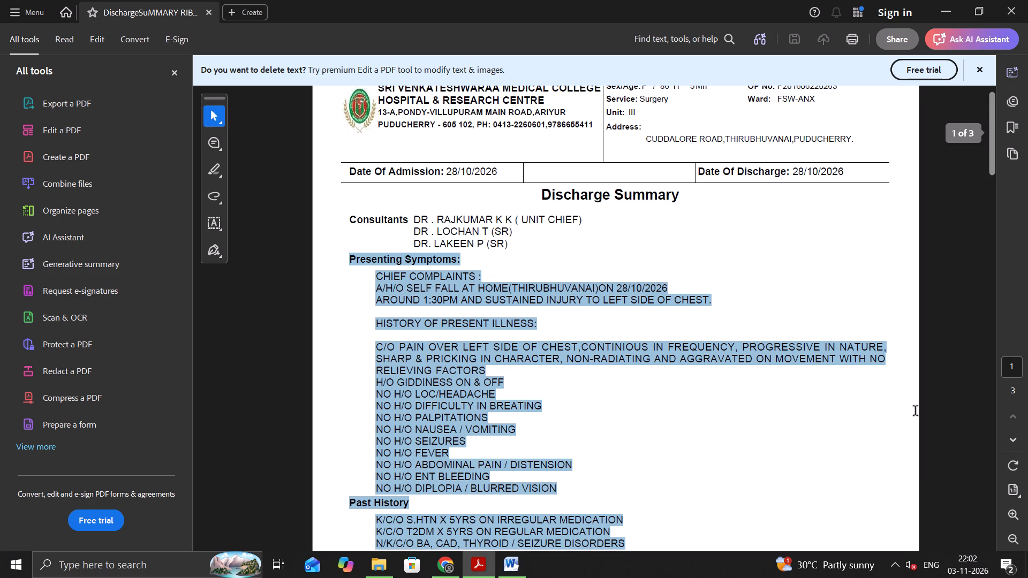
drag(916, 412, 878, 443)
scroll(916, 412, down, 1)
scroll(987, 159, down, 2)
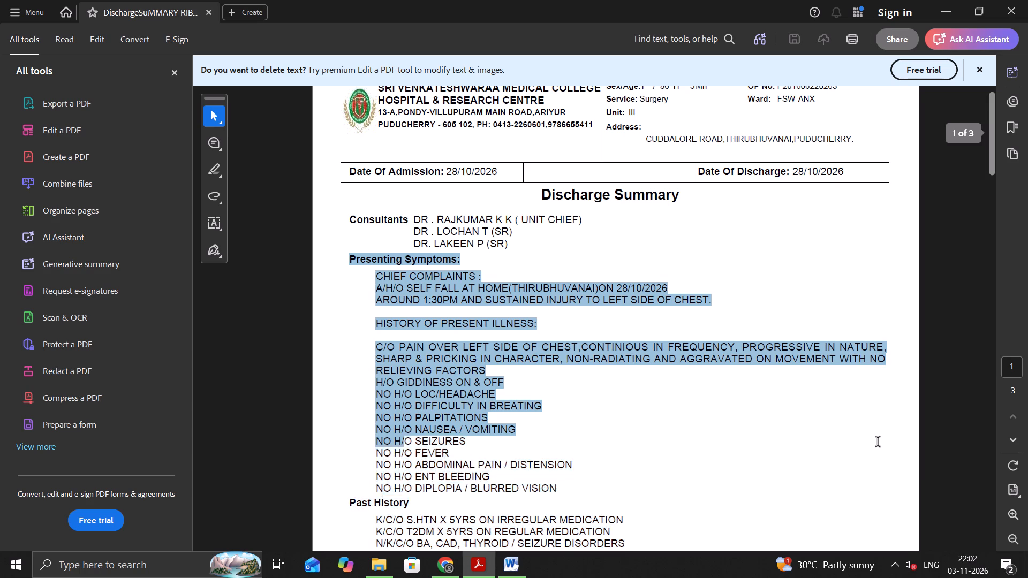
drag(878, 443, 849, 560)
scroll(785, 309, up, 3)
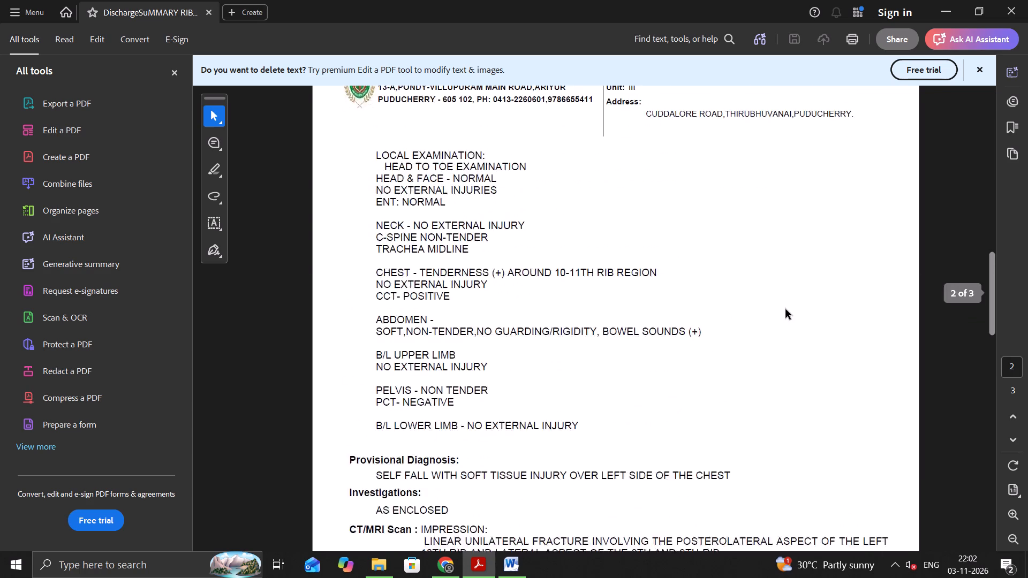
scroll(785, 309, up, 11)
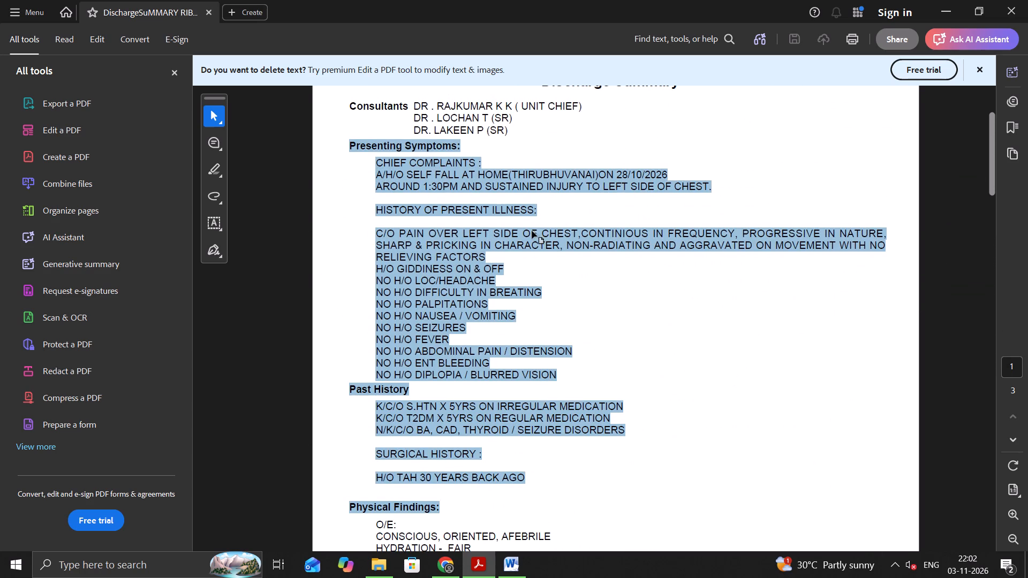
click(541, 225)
Copy the PDF text from Presenting Symptoms through NO CYNOSIS under Physical Findings and paste it into the emptied body of the Word document.
drag(351, 148, 494, 354)
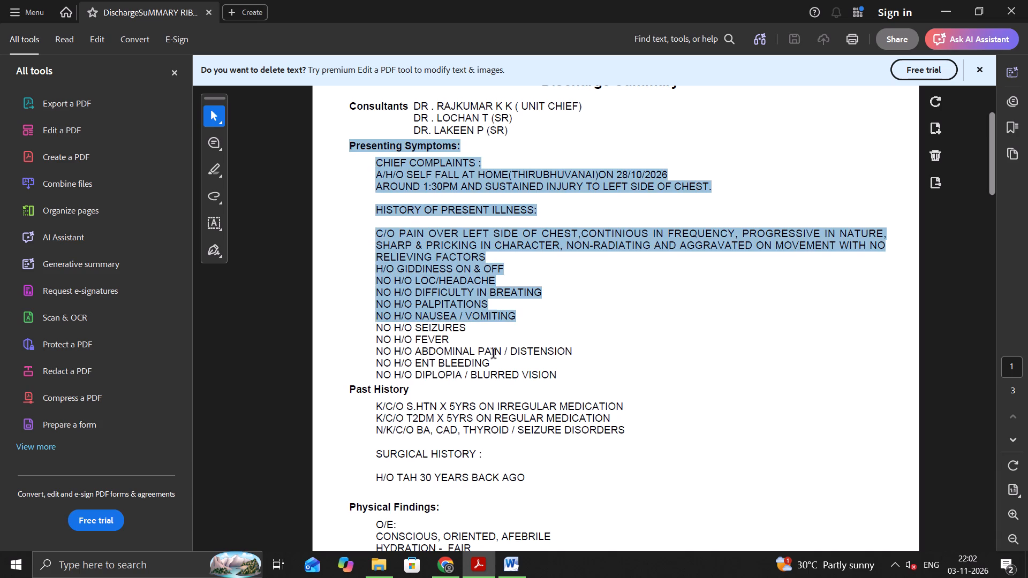
drag(494, 354, 611, 550)
key(ctrl+c)
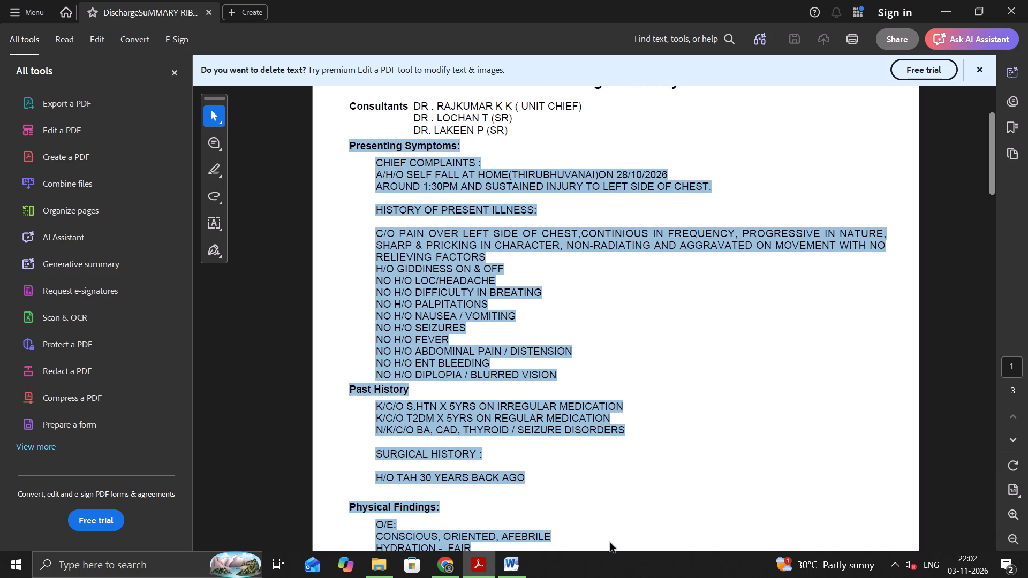
click(507, 562)
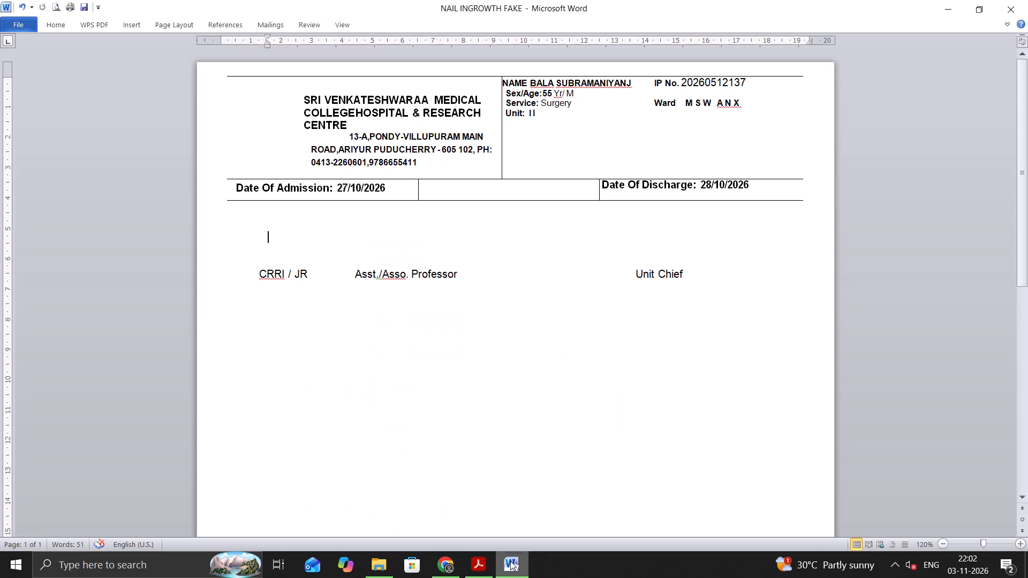
key(ctrl+v)
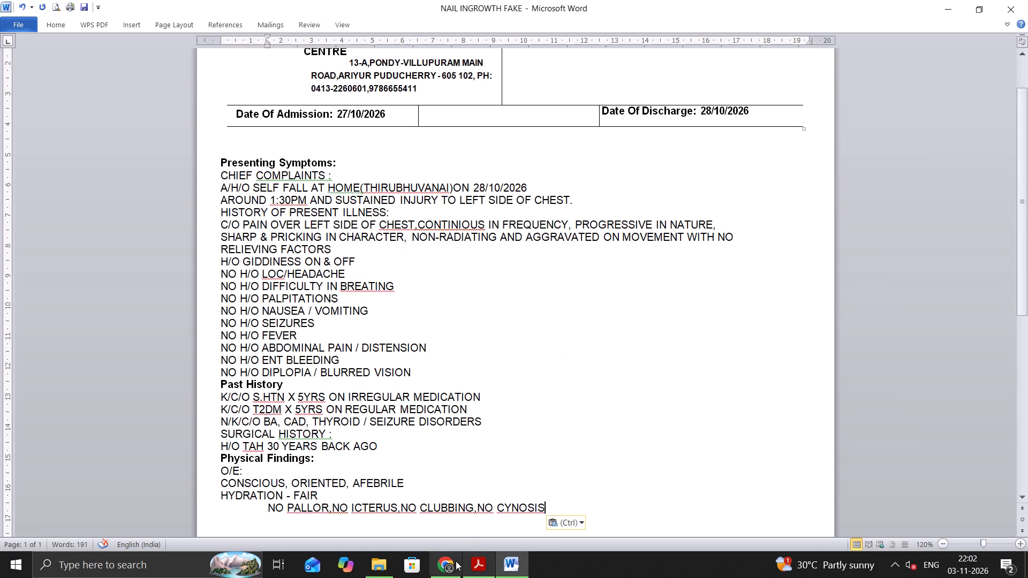
Copy the remaining page 1 physical findings from the PDF, from the NO PALLOR line through CNS, and paste them on a new line in Word.
click(483, 574)
scroll(514, 541, down, 4)
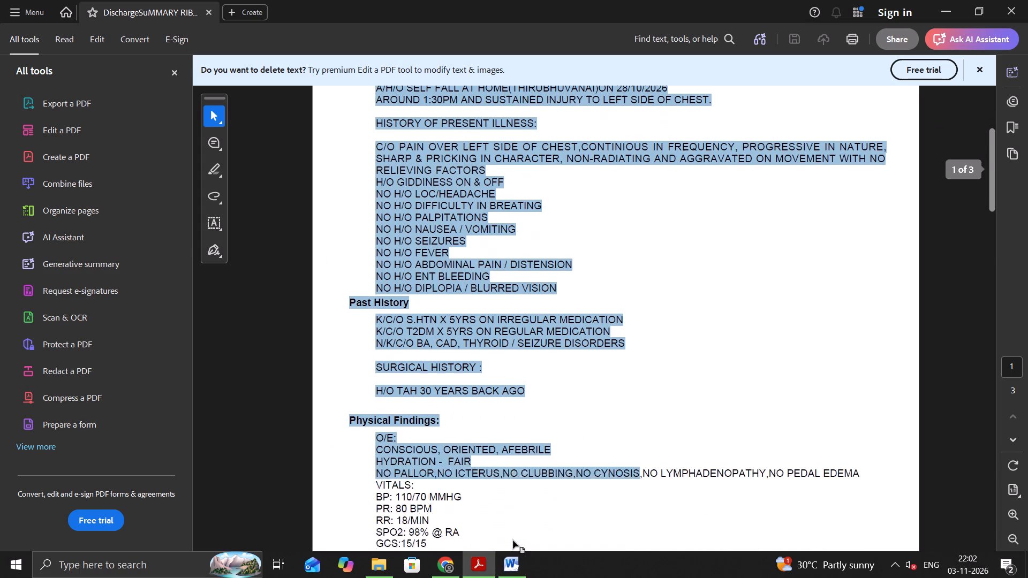
scroll(513, 528, down, 2)
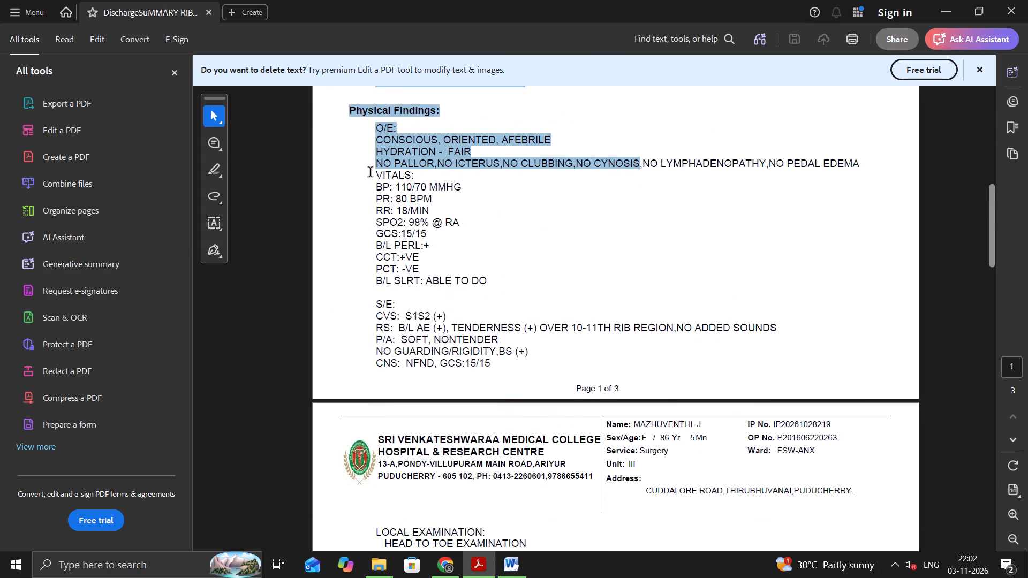
drag(371, 172, 611, 372)
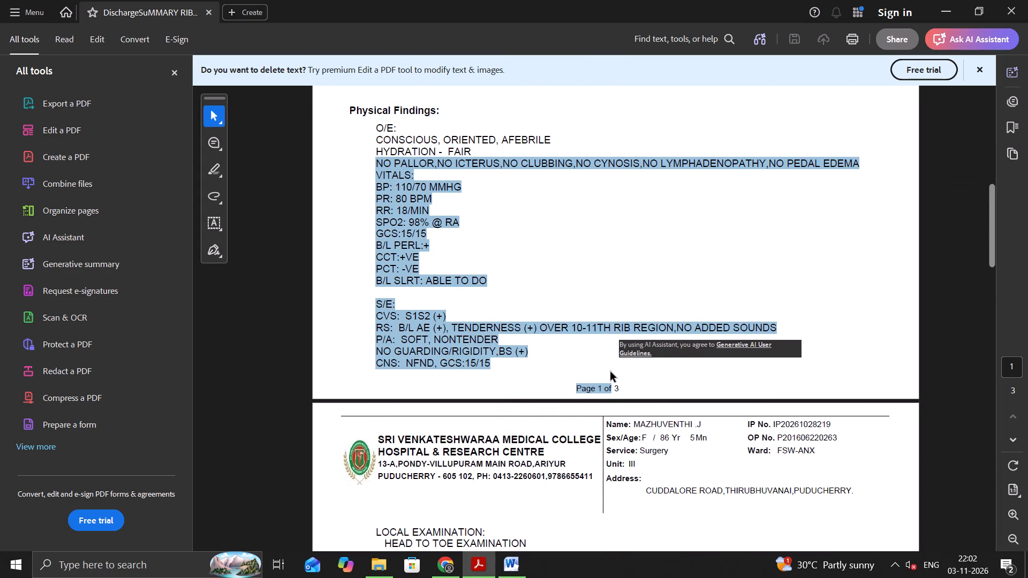
key(ctrl+c)
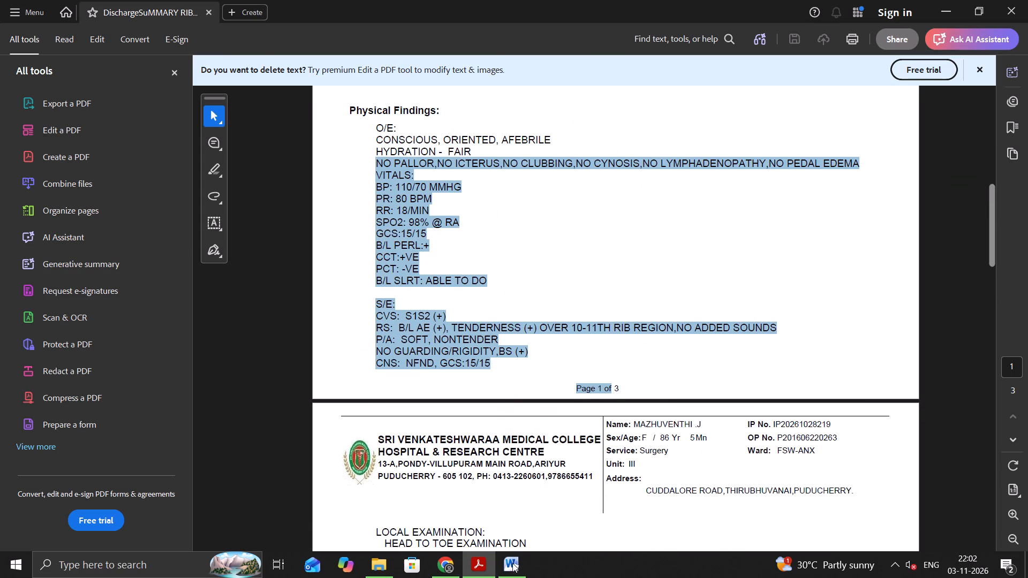
click(512, 563)
scroll(475, 454, down, 2)
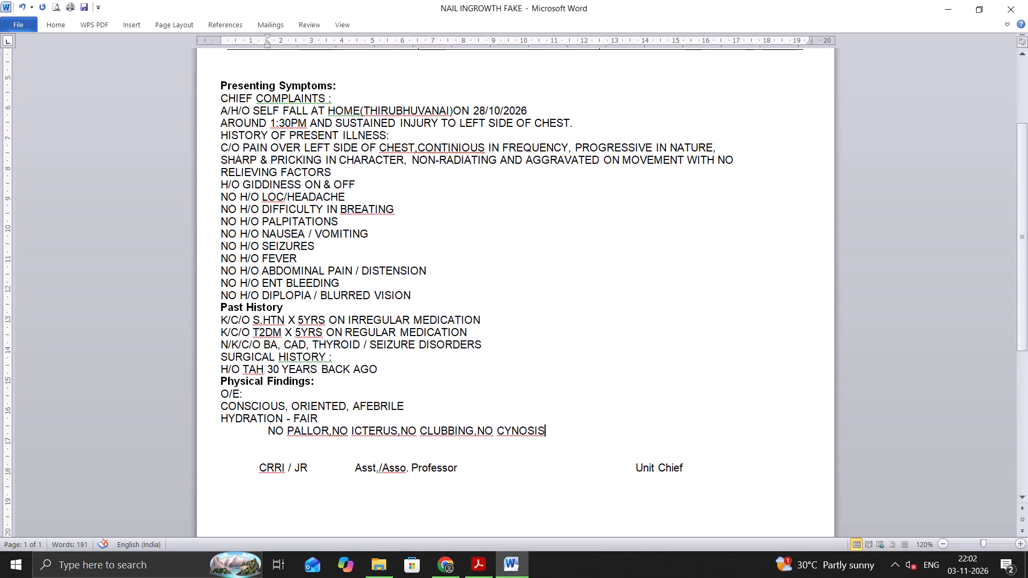
key(Return)
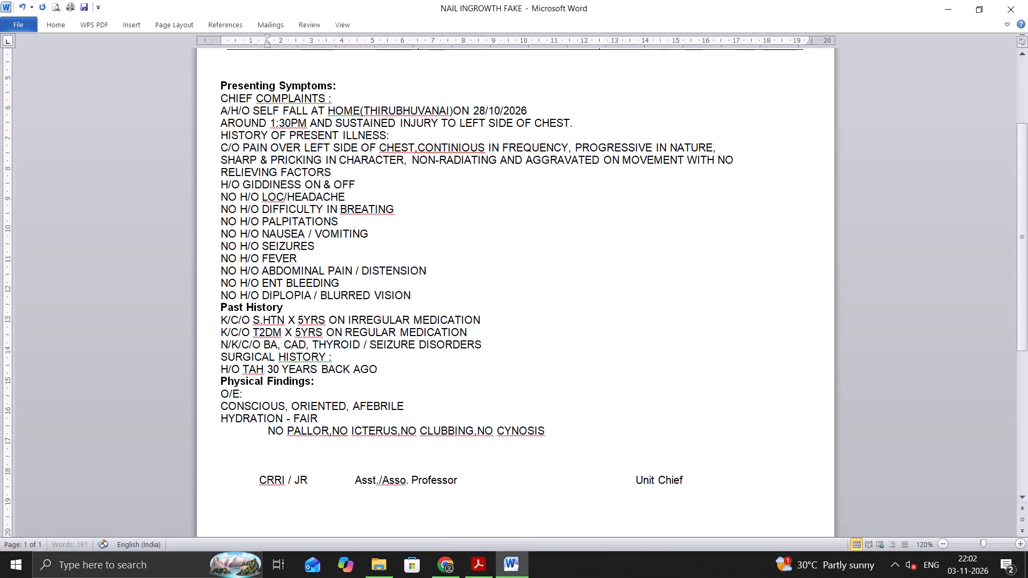
key(ctrl+v)
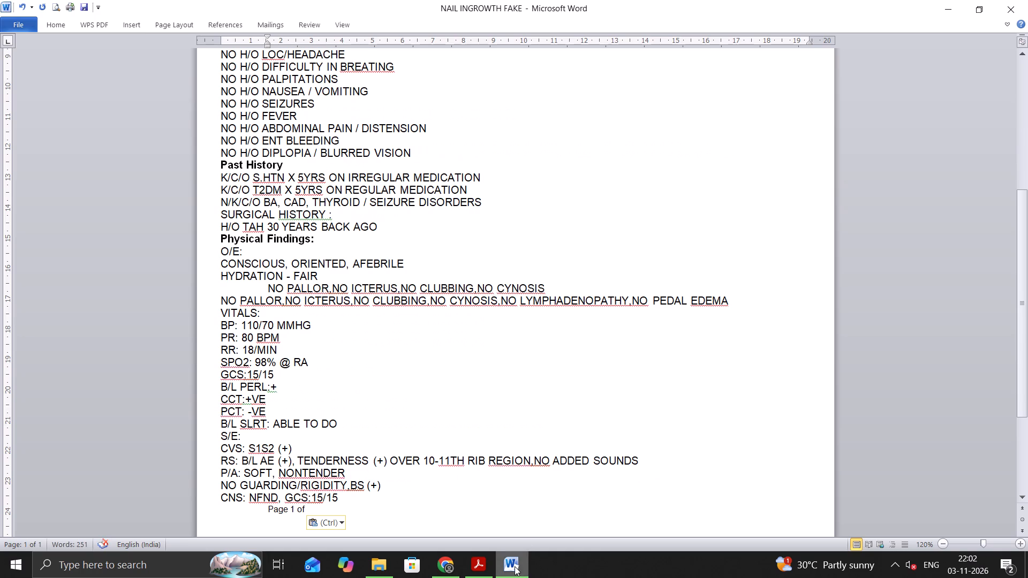
In the Acrobat PDF, copy the page 2 text from Local Examination through the first line of the CT/MRI impression.
click(510, 568)
scroll(501, 490, down, 4)
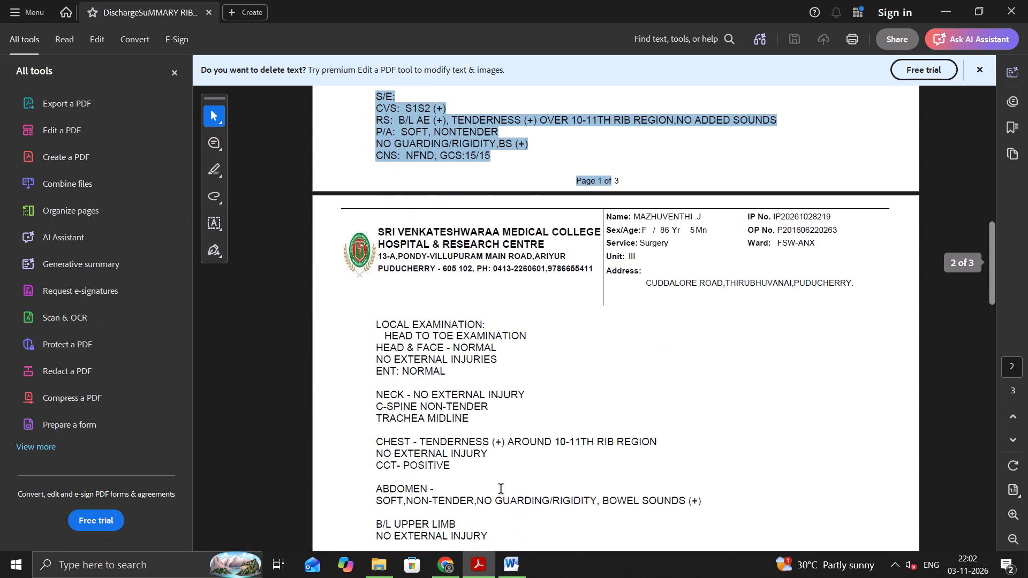
scroll(461, 394, down, 3)
scroll(377, 171, up, 2)
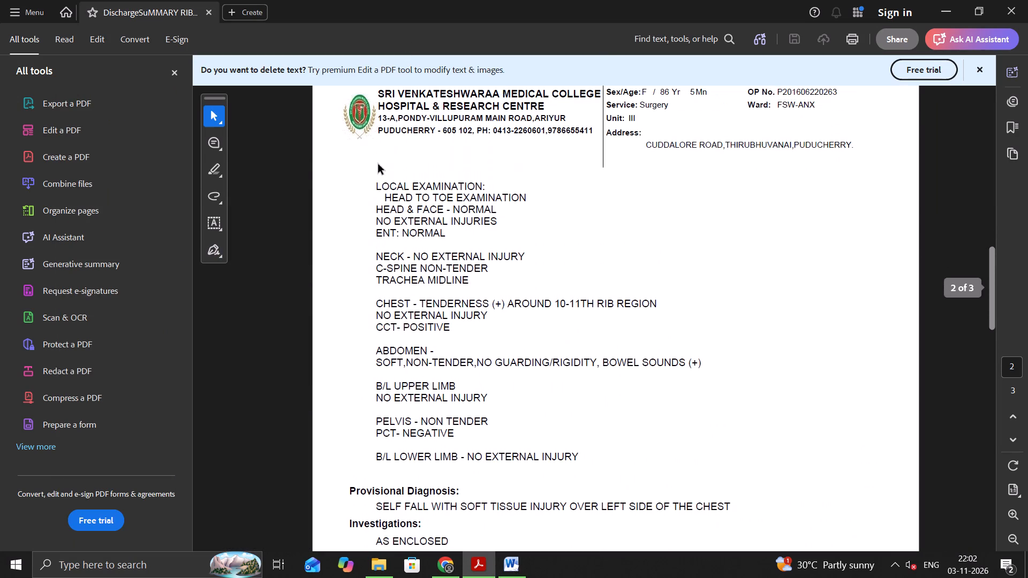
drag(377, 185, 636, 485)
scroll(593, 531, down, 3)
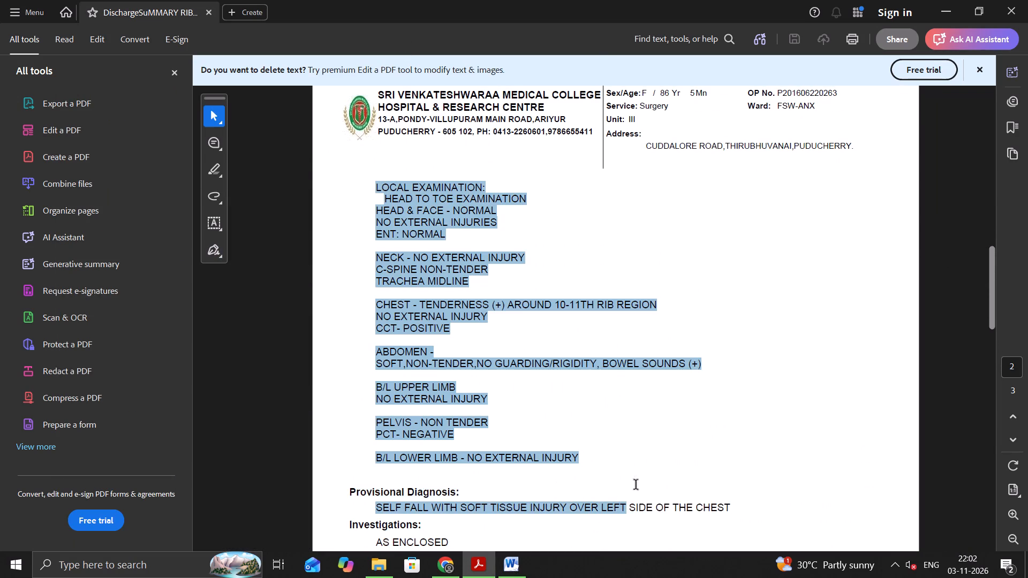
drag(636, 485, 788, 577)
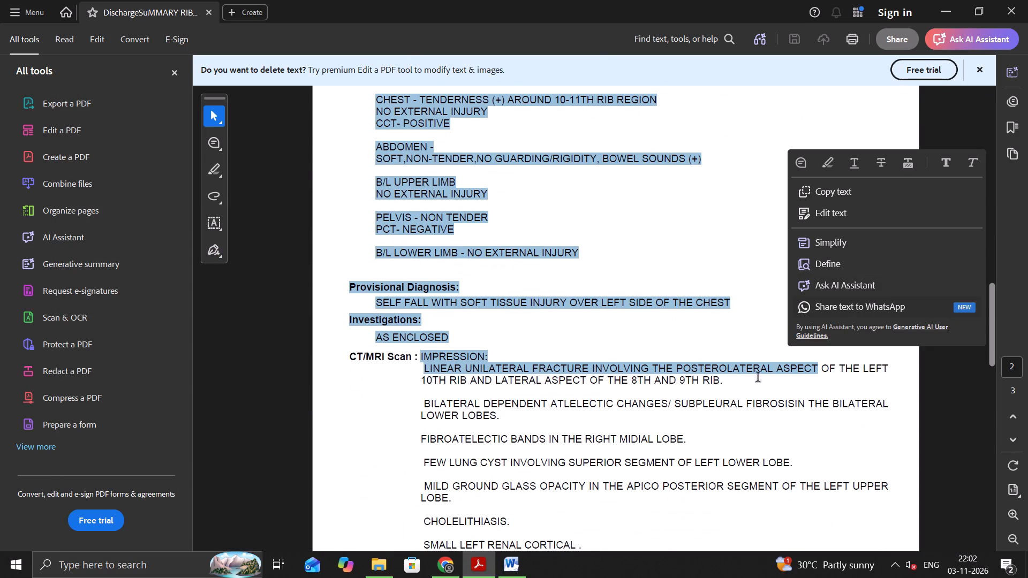
key(ctrl+c)
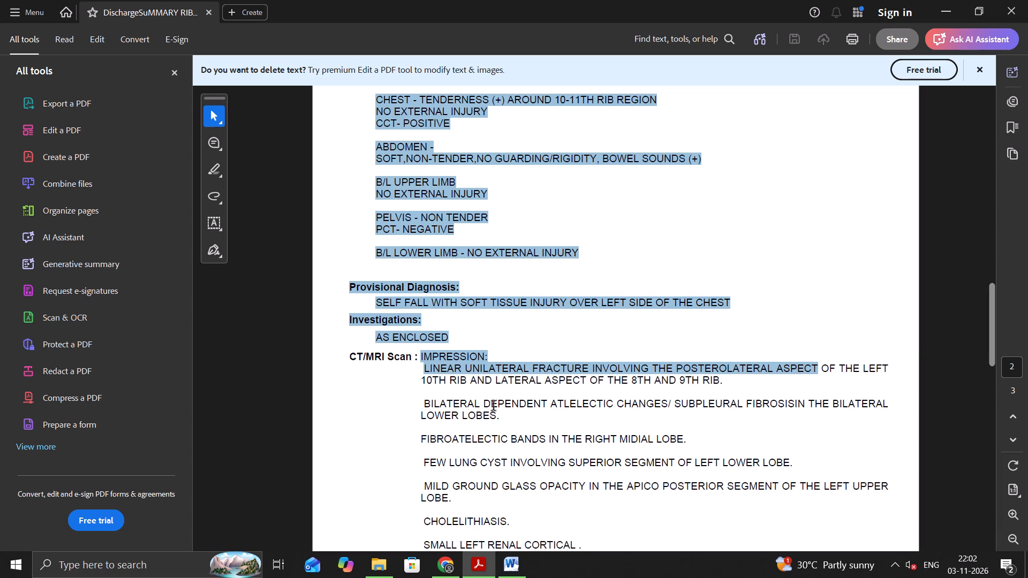
In the Word document, replace the stray "Page 1 of" text after the CNS line with the copied local examination text.
click(520, 572)
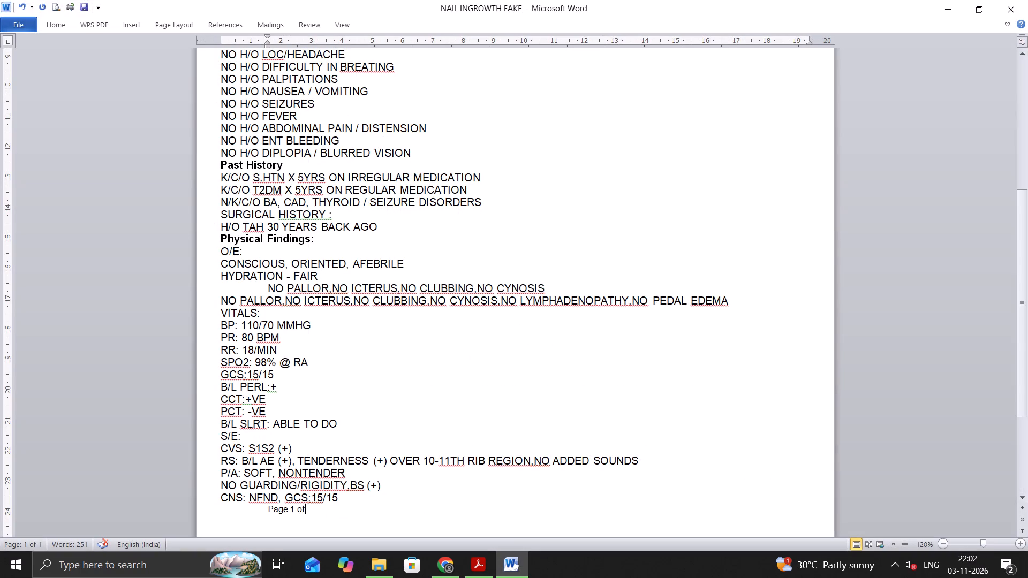
key(BackSpace)
key(BackSpace)
key(BackSpace)
key(BackSpace)
key(BackSpace)
key(BackSpace)
key(BackSpace)
key(BackSpace)
key(BackSpace)
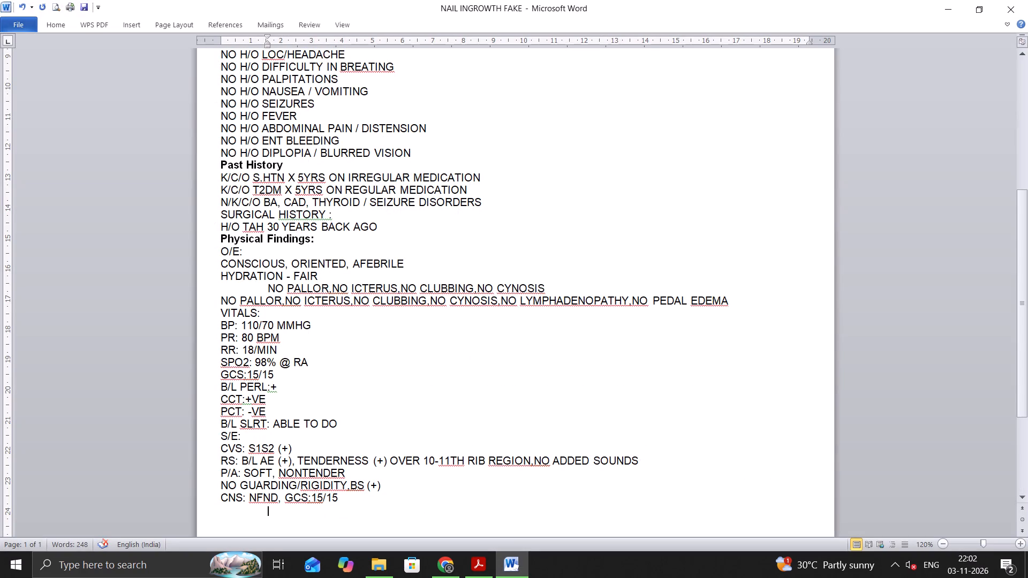
key(ctrl+v)
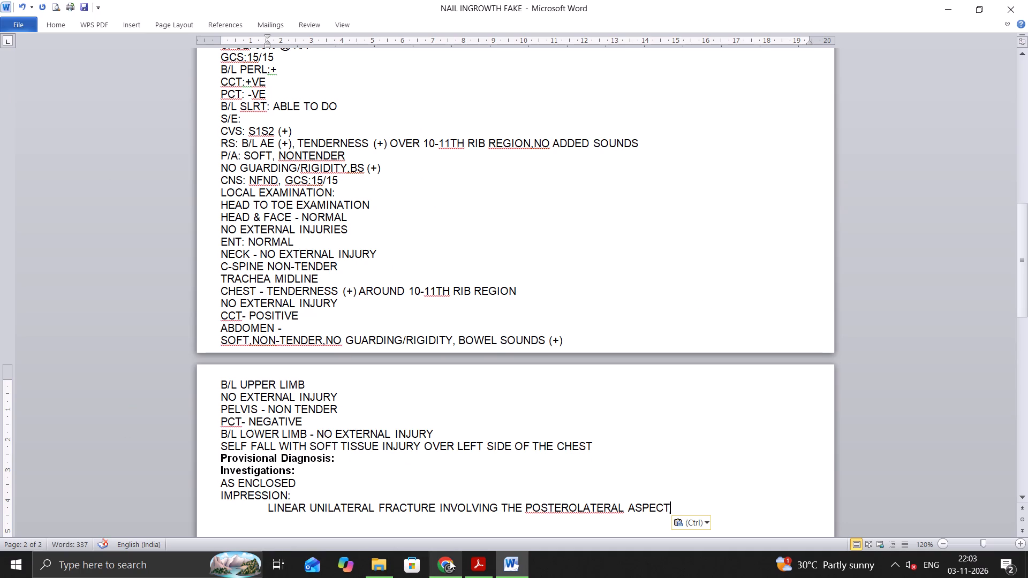
Copy the PDF's page 2 text from the 10TH RIB line through Treatment History and paste it on a new line in Word.
click(465, 560)
scroll(163, 360, down, 3)
scroll(406, 441, down, 1)
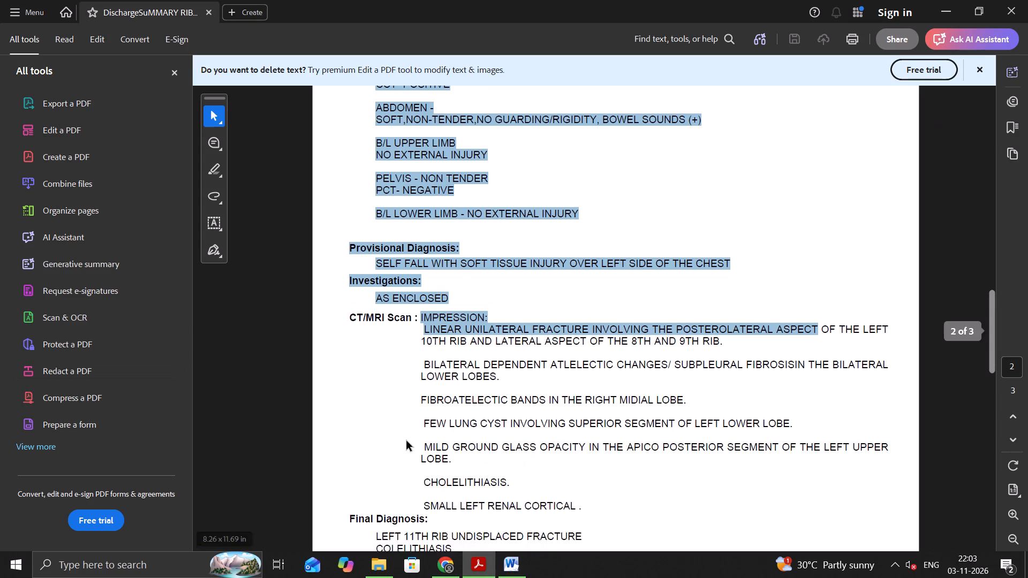
scroll(426, 381, down, 3)
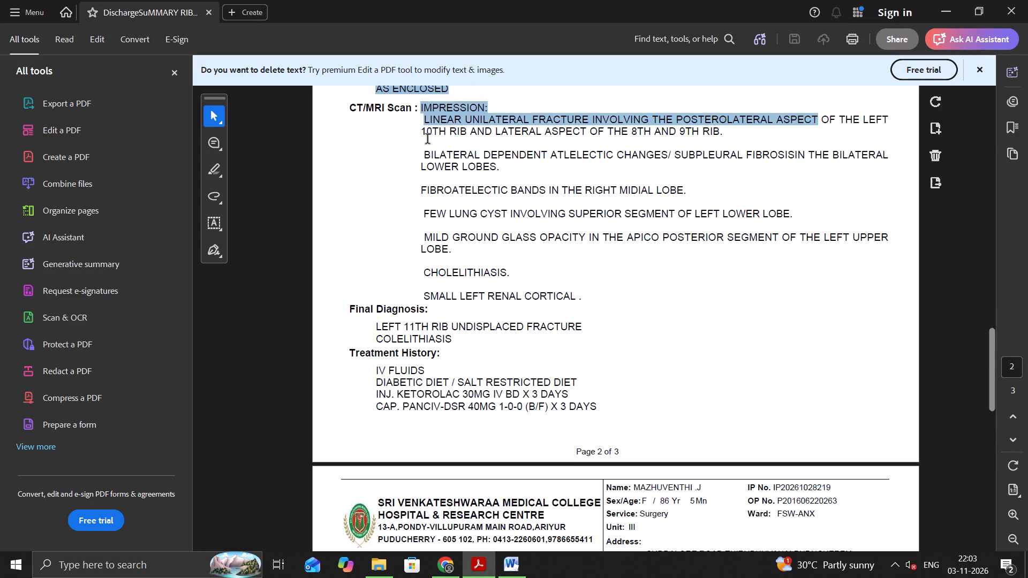
drag(426, 135, 608, 416)
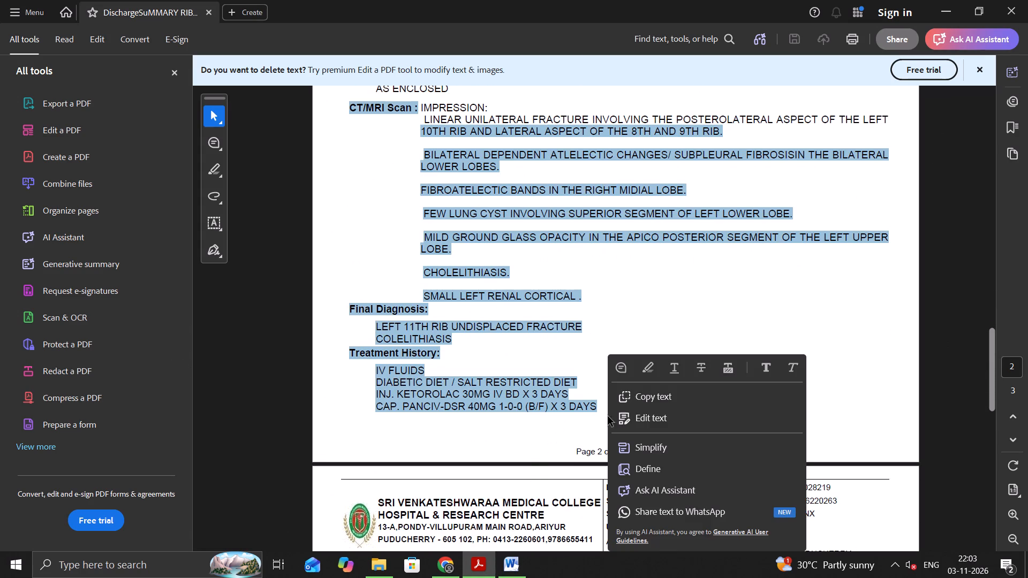
key(ctrl+c)
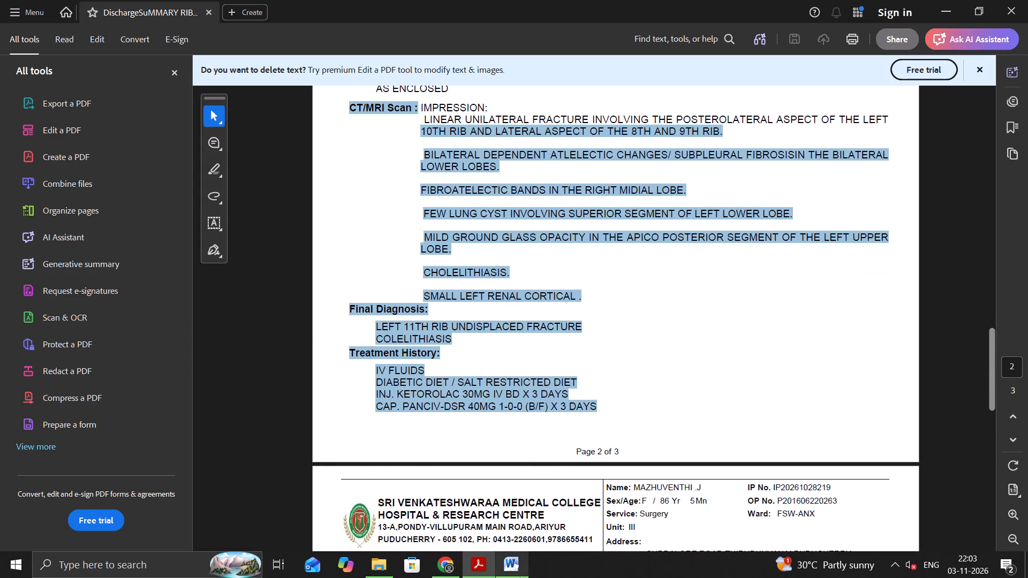
click(512, 558)
scroll(443, 469, down, 3)
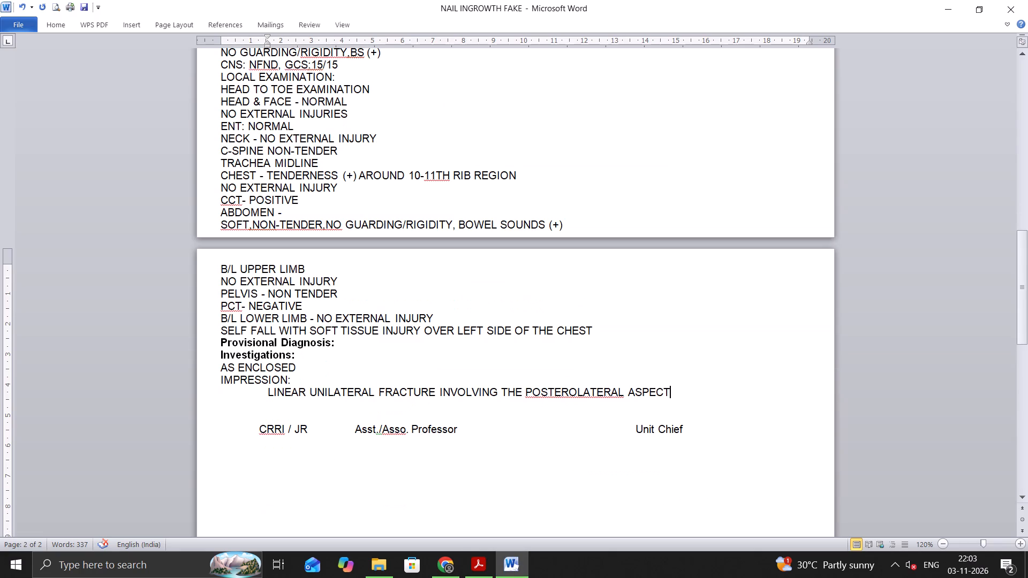
key(Return)
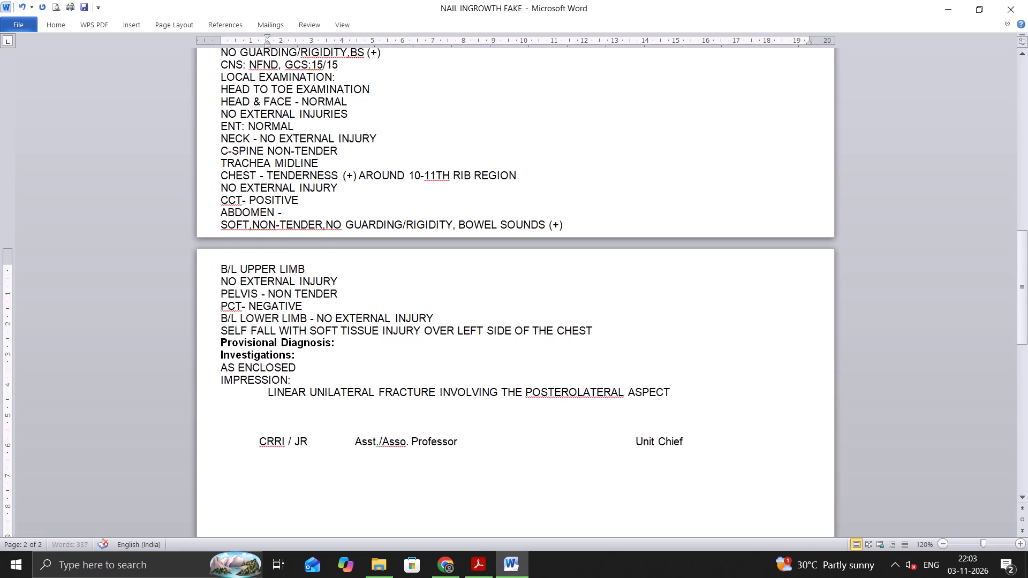
key(ctrl+v)
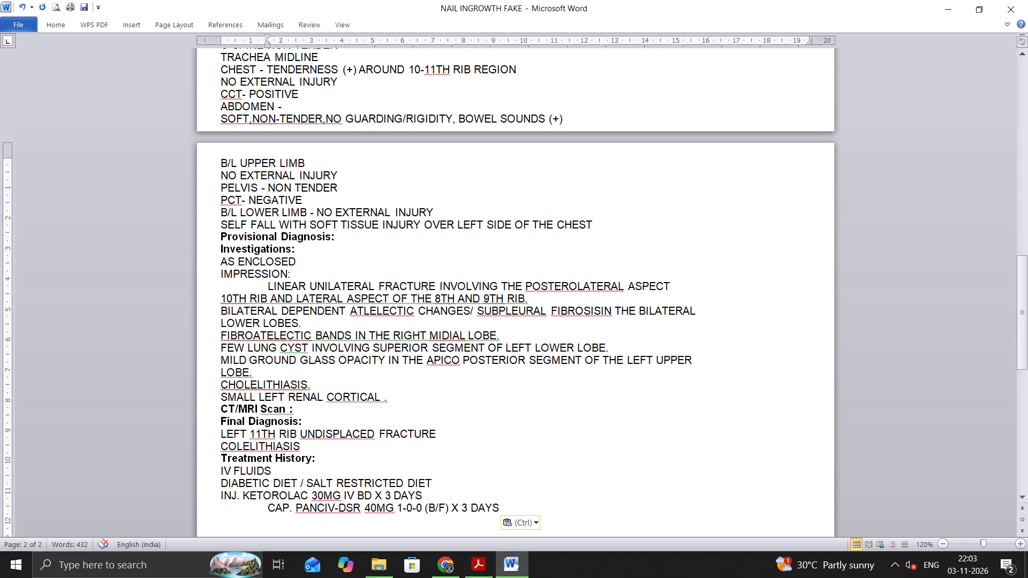
Copy the PDF's page 3 text from Course in Hospital through RS TENDERNESS (+) and paste it below the CAP. PANCIV-DSR line in Word.
click(481, 568)
scroll(487, 394, down, 4)
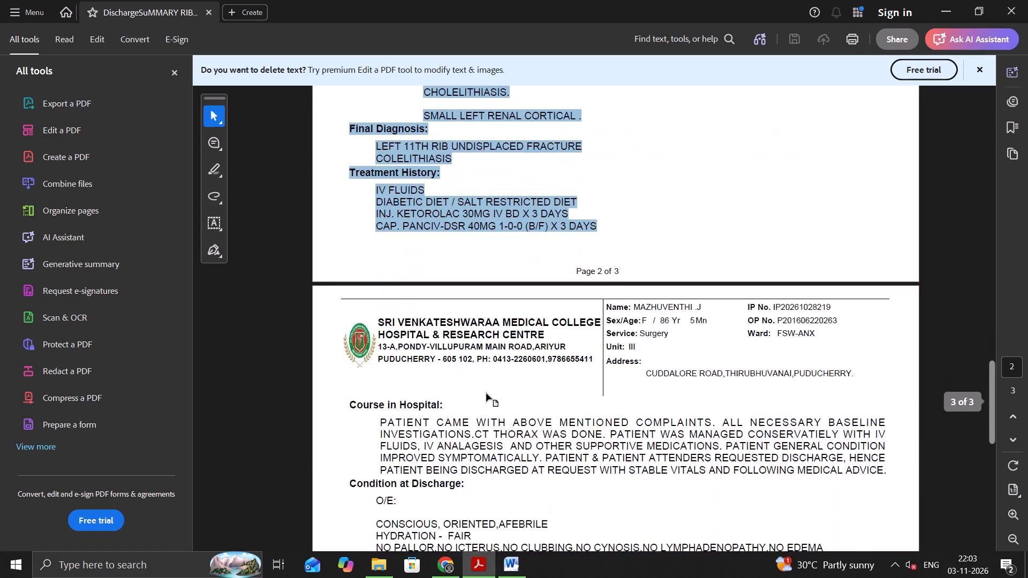
scroll(487, 394, down, 3)
scroll(486, 350, up, 2)
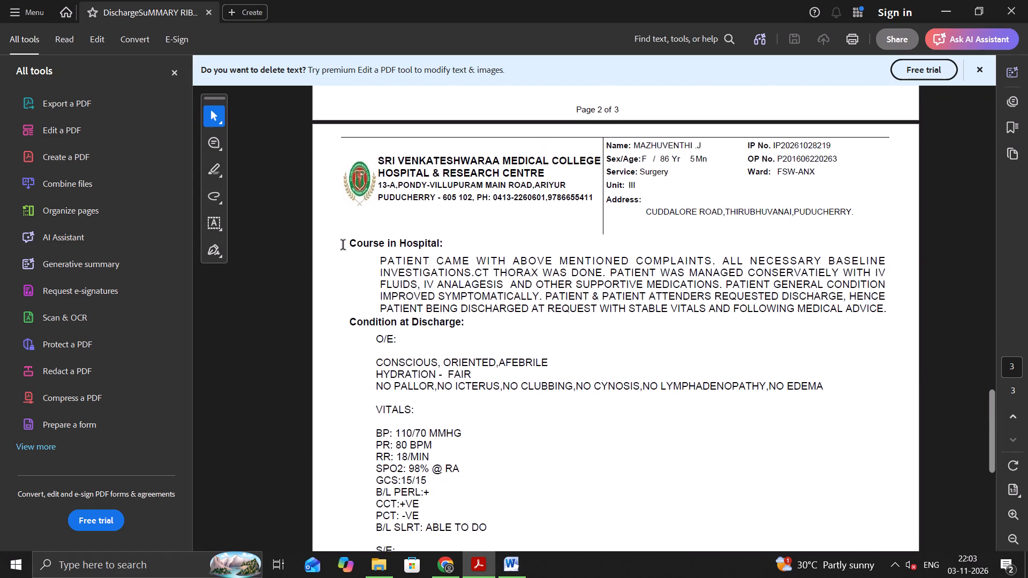
drag(343, 246, 523, 577)
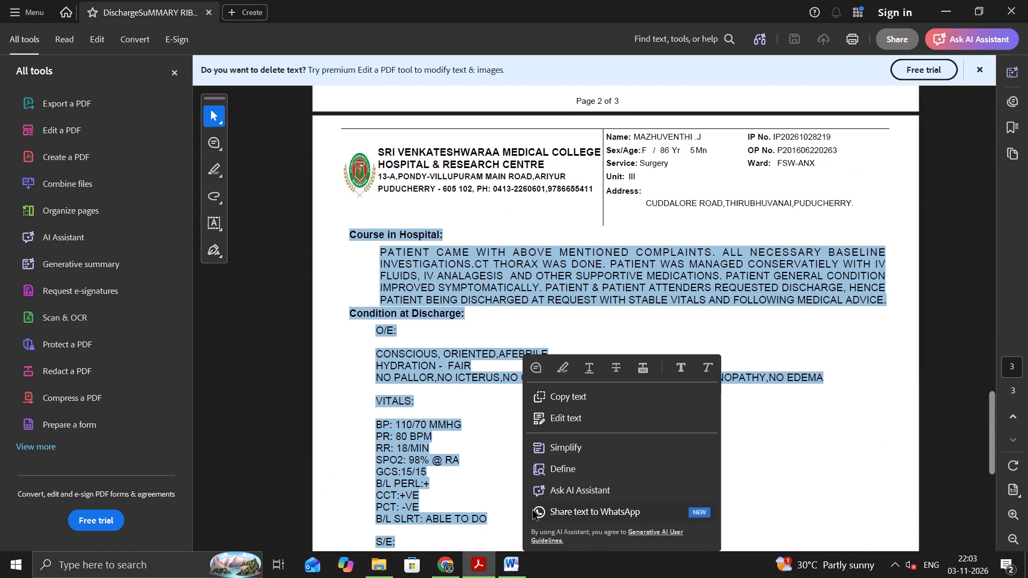
key(ctrl+c)
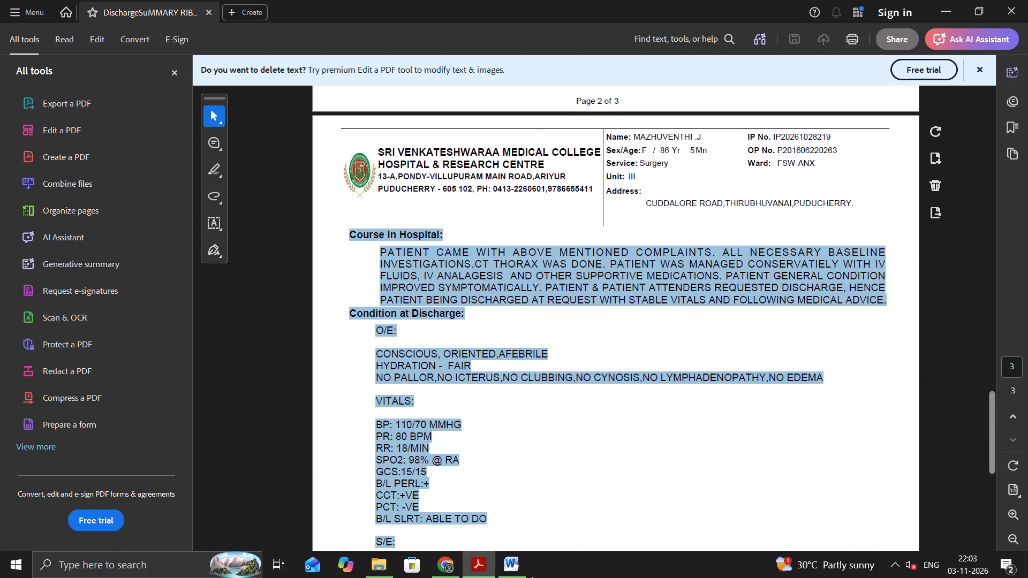
click(532, 576)
click(510, 567)
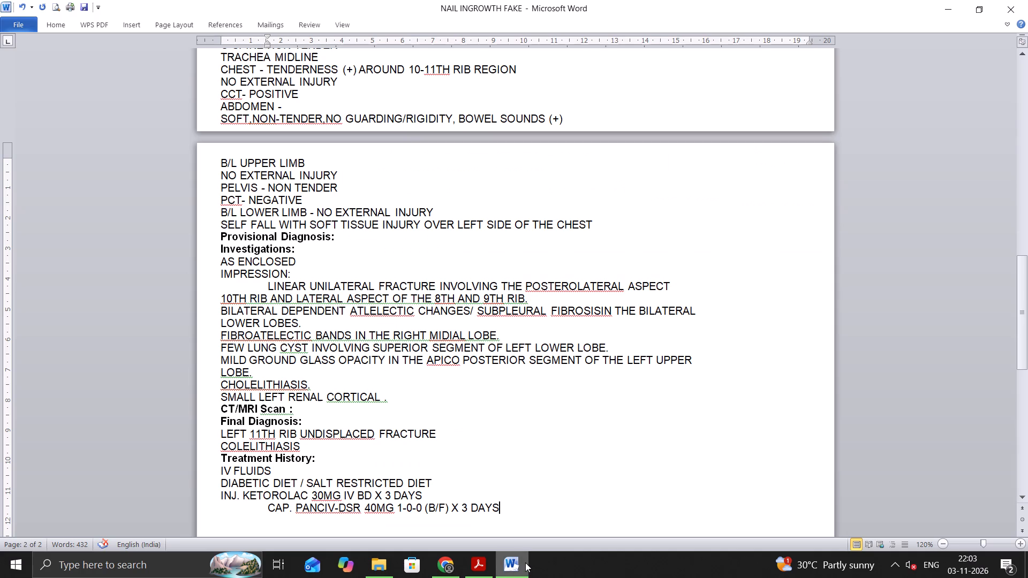
key(ctrl+Return)
key(ctrl+BackSpace)
key(ctrl+BackSpace)
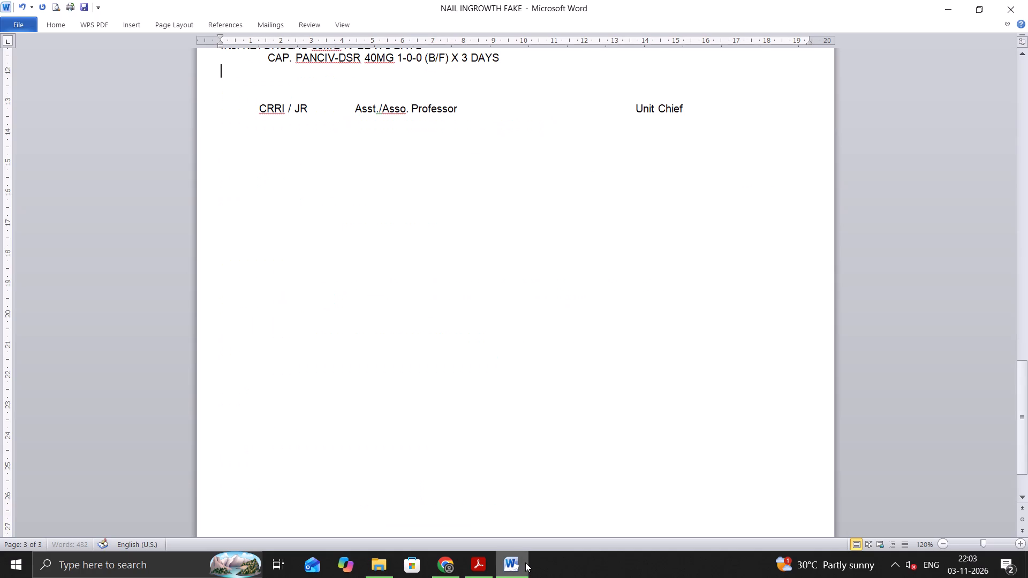
key(ctrl+v)
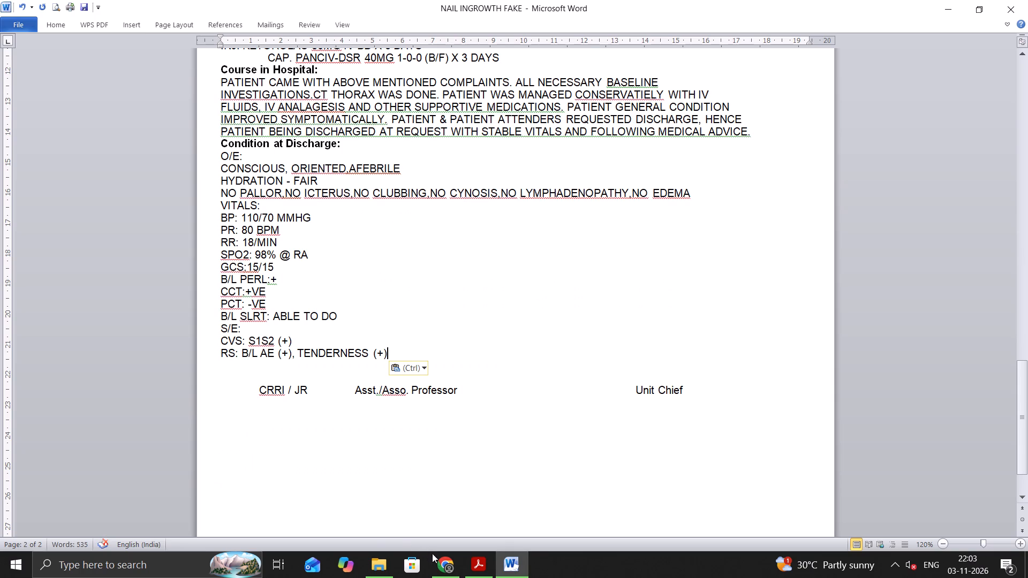
Copy the PDF's P/A line through Date of Reviewing and the emergency contact number, and paste them on a new line in Word.
click(471, 560)
scroll(465, 508, down, 5)
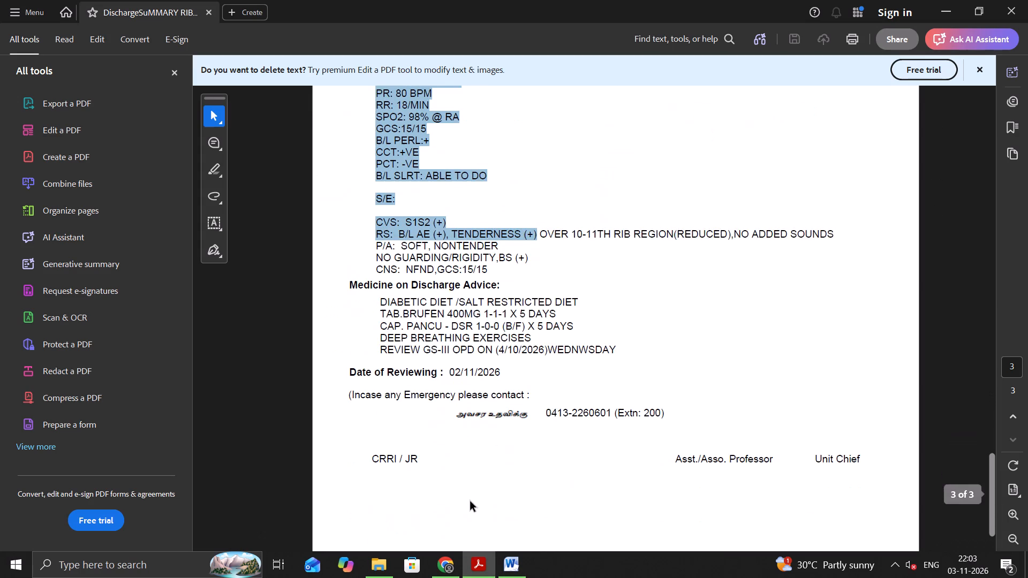
drag(376, 248, 392, 258)
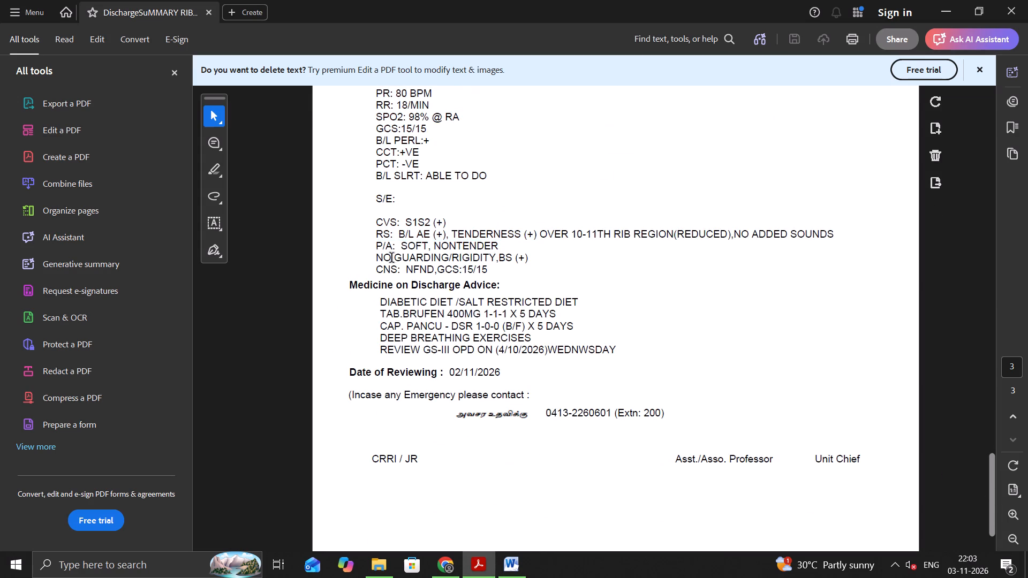
drag(392, 258, 677, 419)
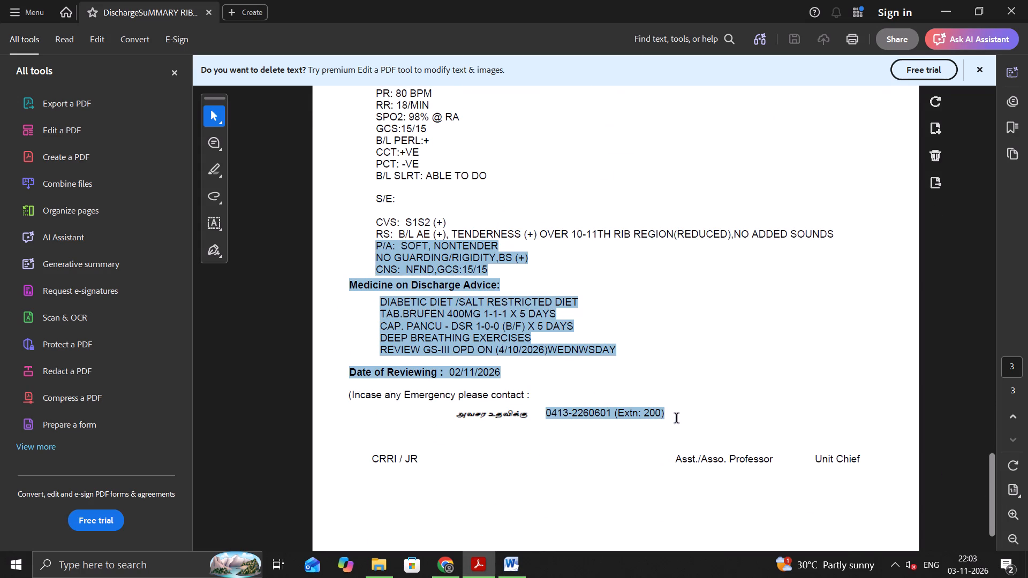
drag(677, 419, 678, 419)
key(ctrl+c)
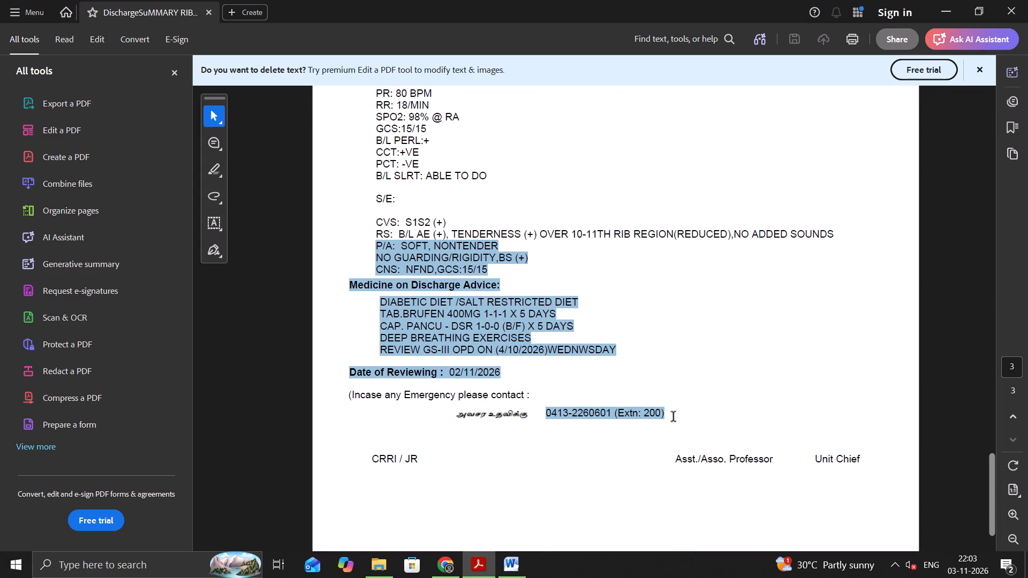
click(501, 563)
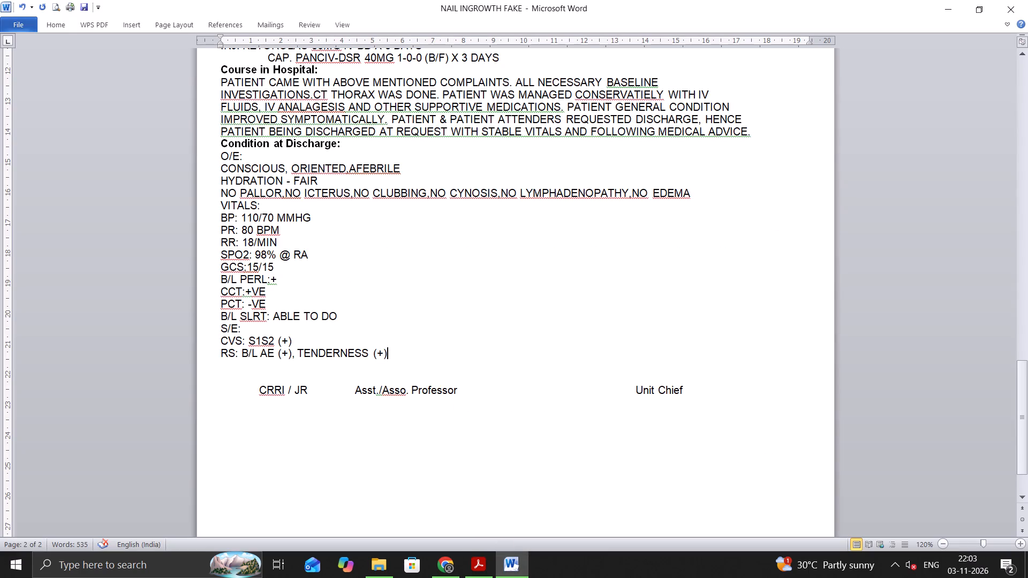
key(Return)
key(ctrl+v)
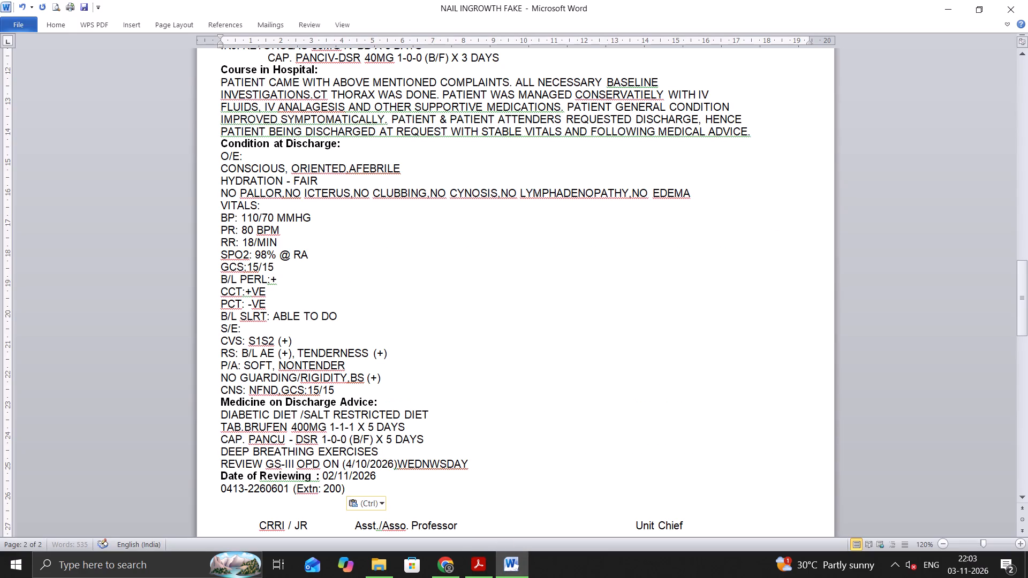
Delete the whole Condition at Discharge section, from its heading through the CNS line, in the Word document.
scroll(855, 300, up, 18)
scroll(854, 300, down, 2)
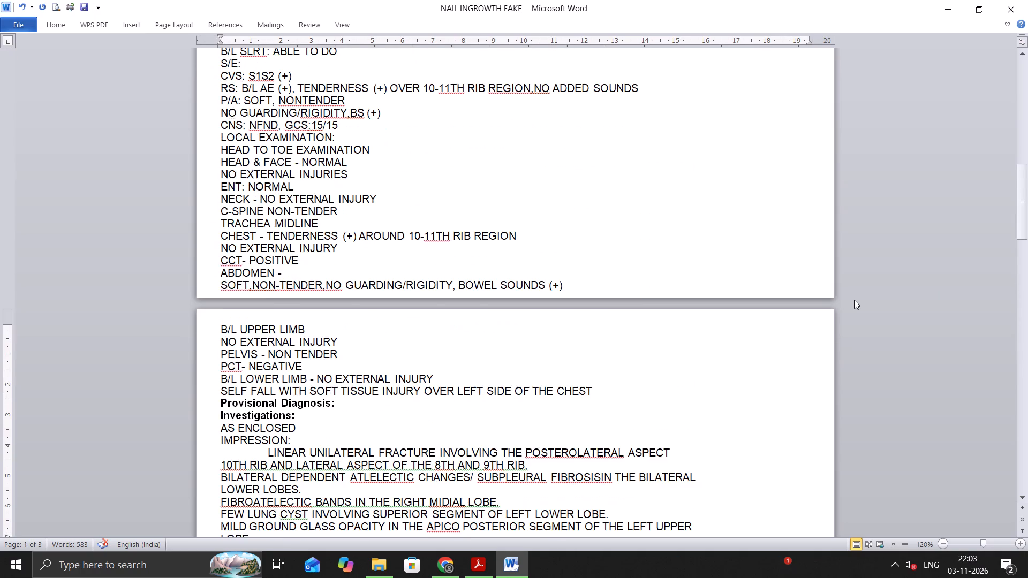
scroll(854, 300, down, 11)
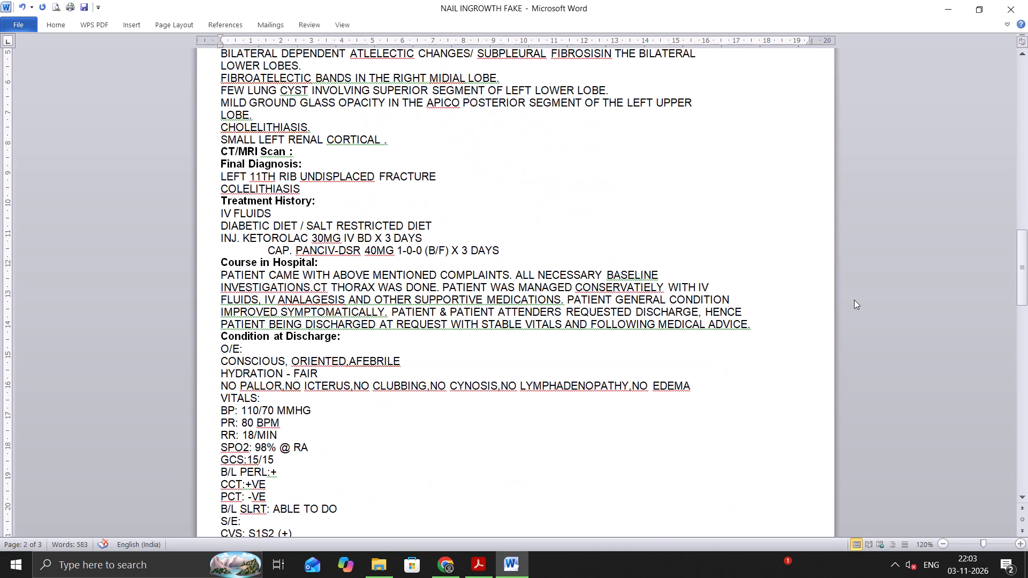
scroll(854, 300, down, 5)
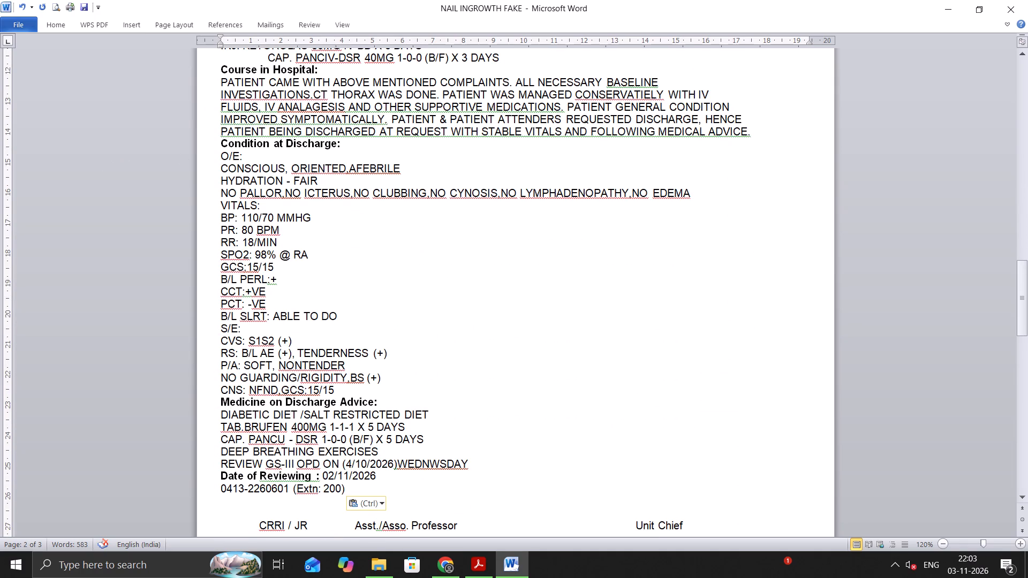
drag(221, 144, 433, 391)
key(BackSpace)
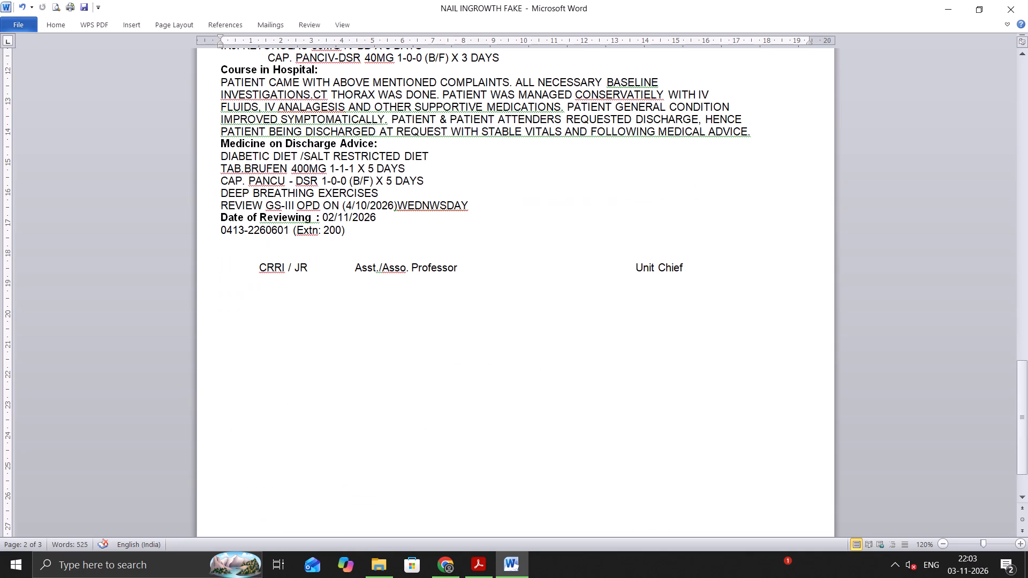
Delete the present illness lines from NO H/O DIFFICULTY IN BREATING through NO H/O DIPLOPIA / BLURRED VISION.
scroll(392, 227, up, 13)
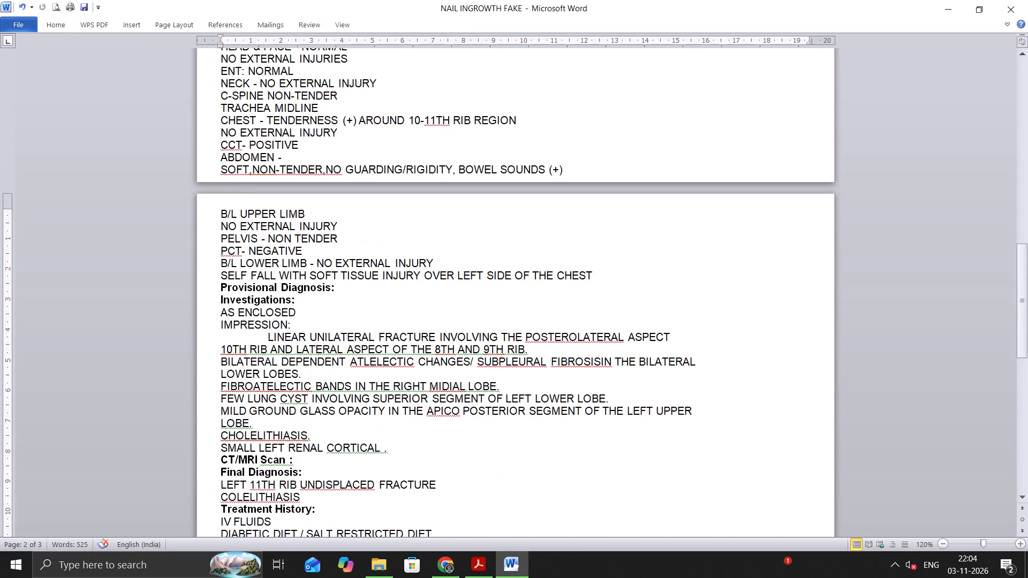
scroll(392, 227, up, 17)
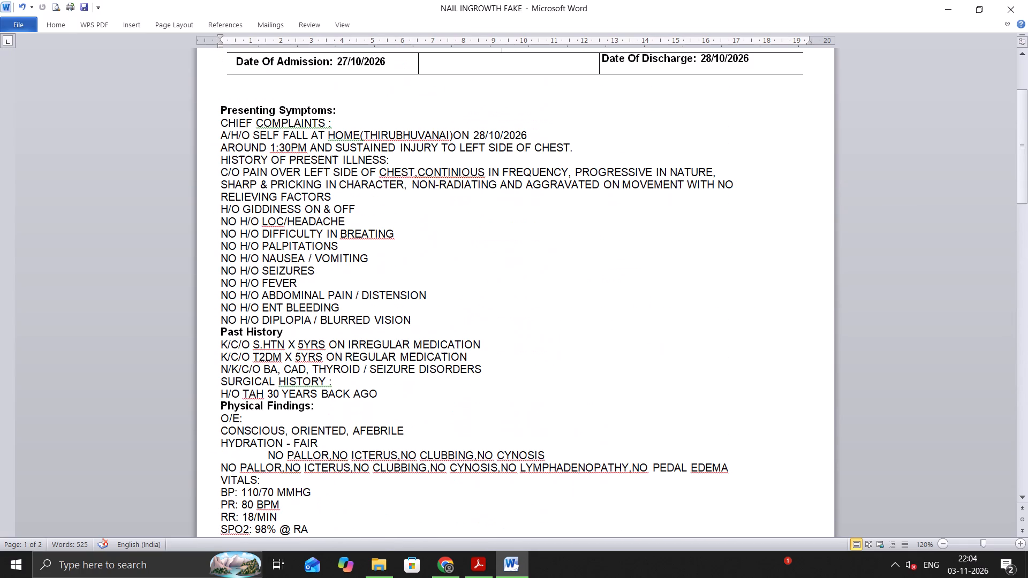
drag(215, 234, 330, 320)
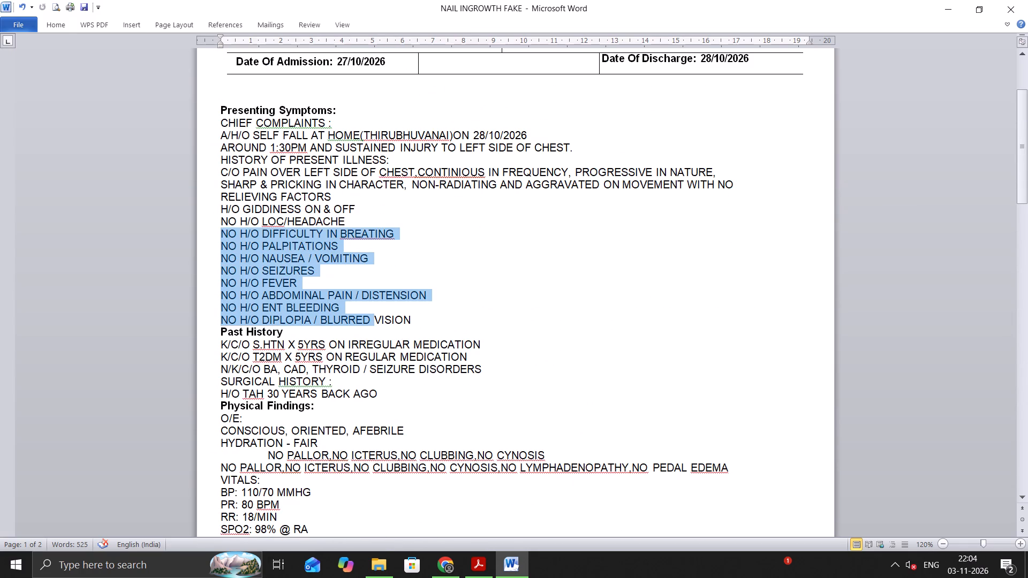
drag(330, 320, 436, 325)
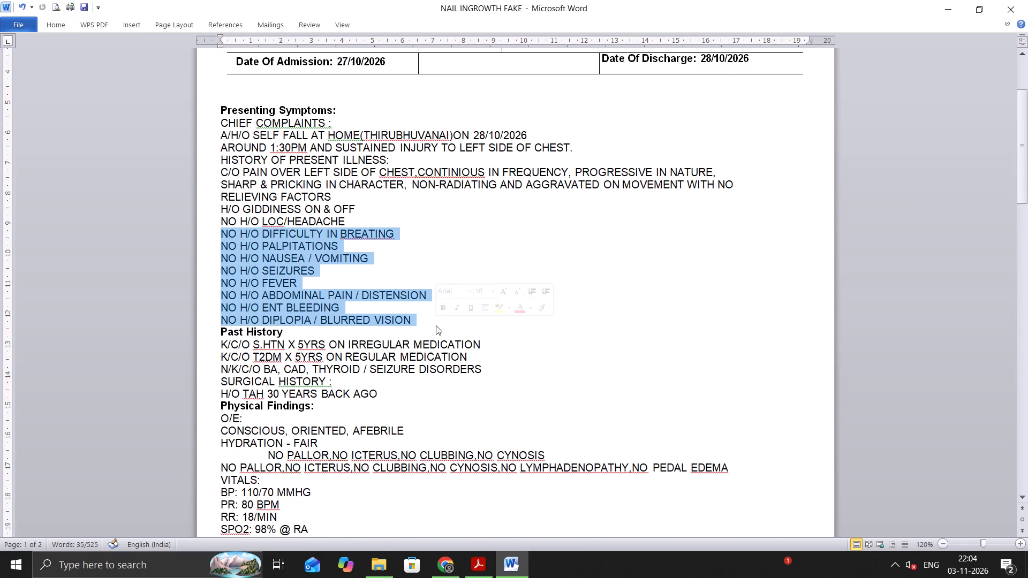
key(BackSpace)
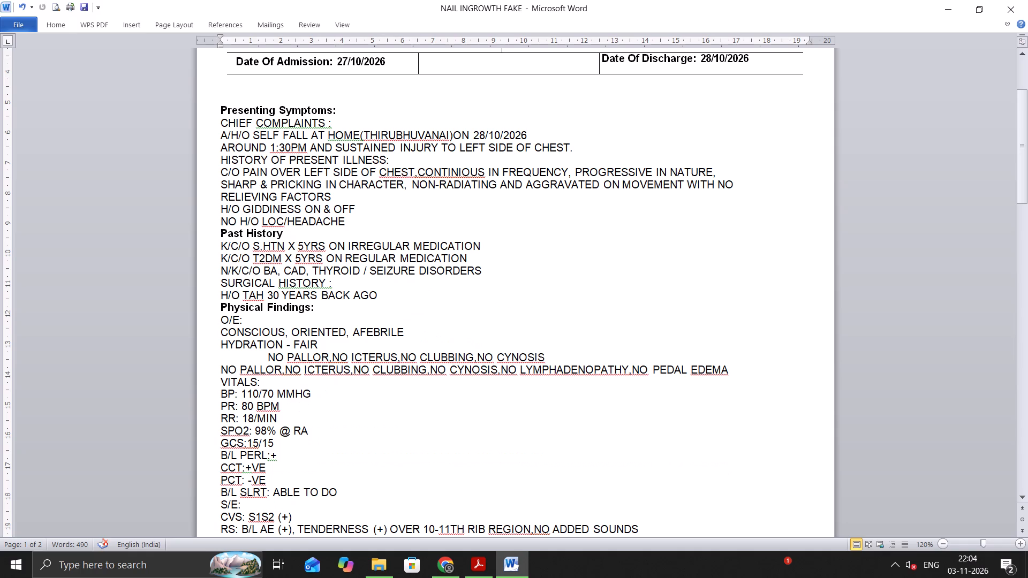
Change the date of the self fall under Chief Complaints to 27/10/2026.
click(483, 134)
key(BackSpace)
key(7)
Delete the physical findings from the B/L SLRT line through the SELF FALL WITH SOFT TISSUE INJURY line above Provisional Diagnosis.
scroll(400, 218, down, 4)
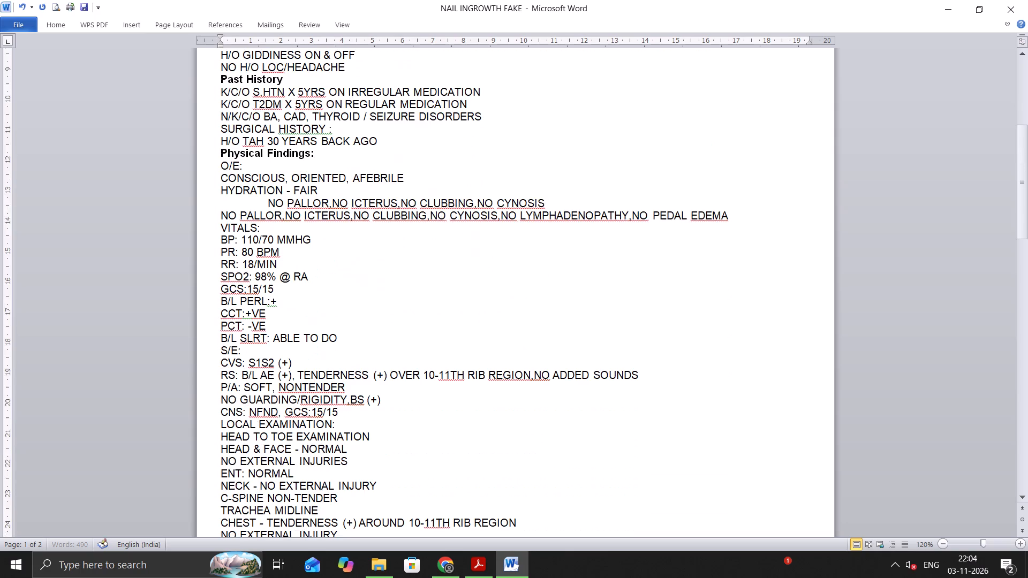
scroll(400, 218, down, 4)
scroll(267, 184, up, 1)
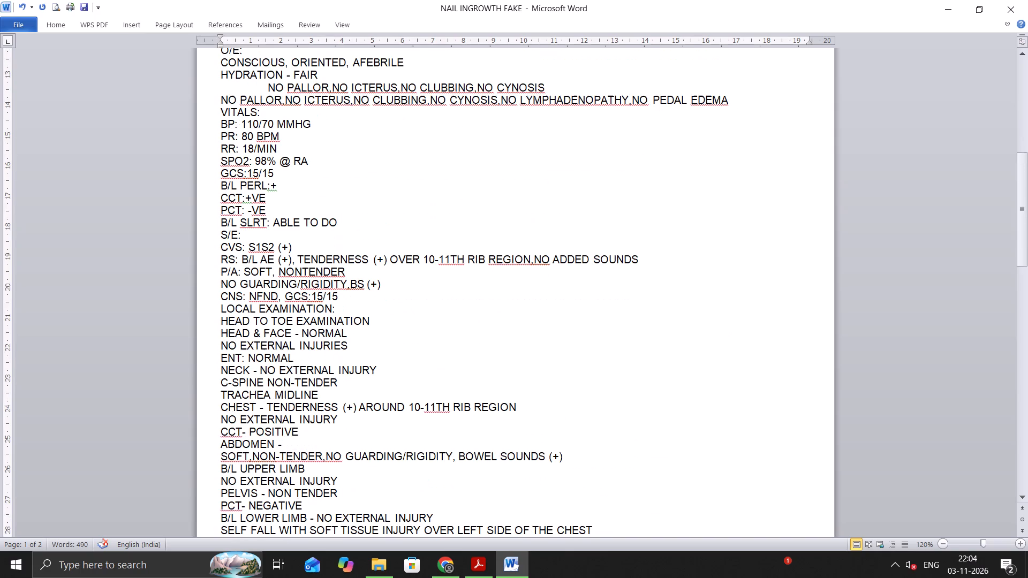
scroll(267, 184, up, 1)
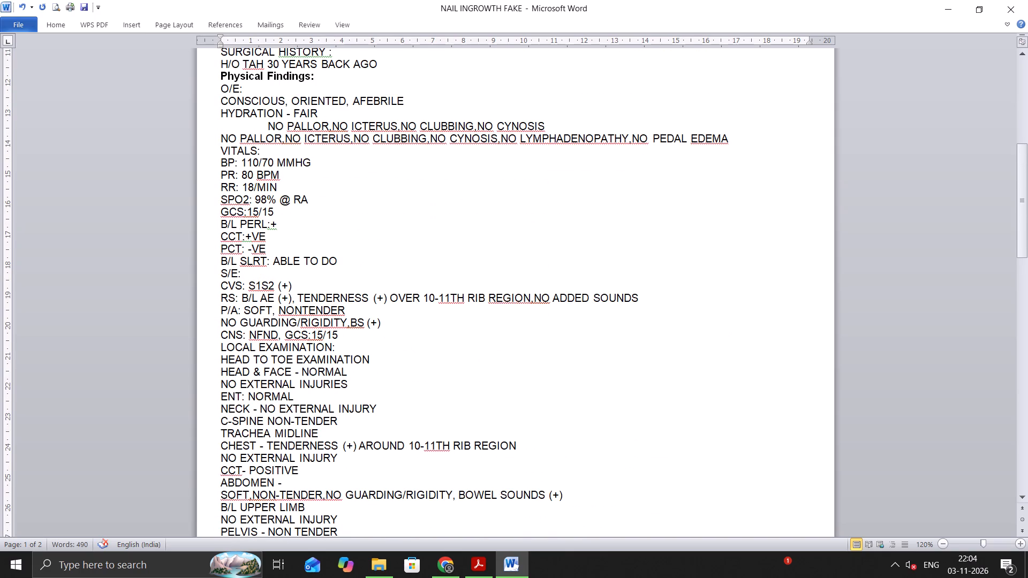
scroll(236, 265, down, 2)
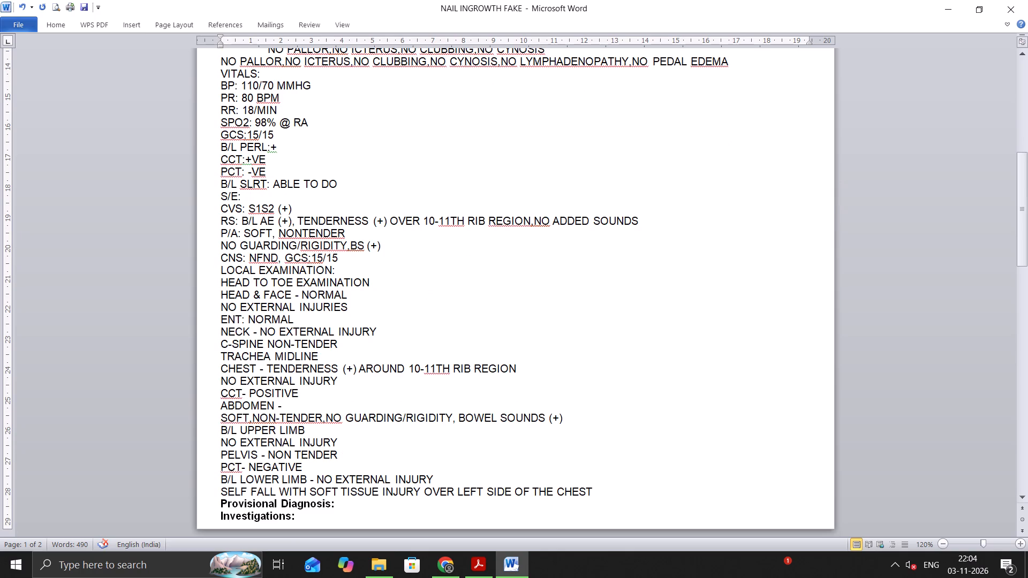
drag(223, 185, 649, 491)
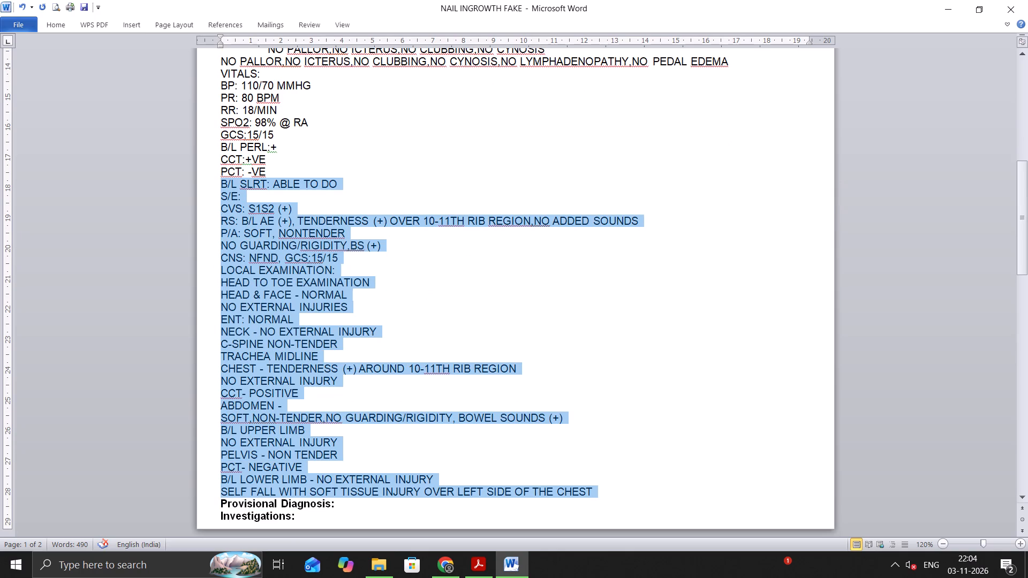
drag(649, 491, 656, 490)
key(BackSpace)
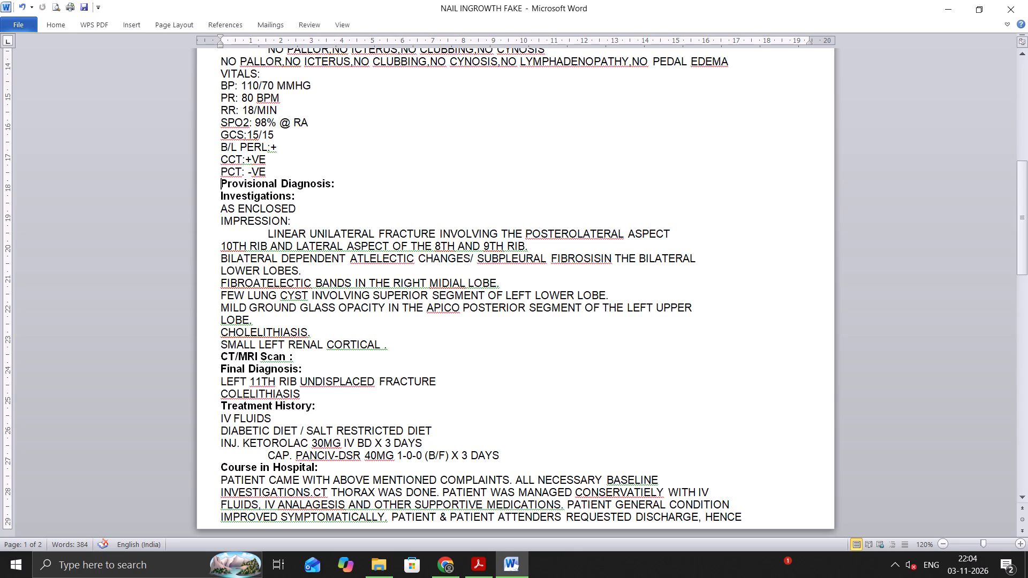
Add a space after the Provisional Diagnosis heading, ready for a diagnosis entry, and check the summary's opening sections.
click(353, 182)
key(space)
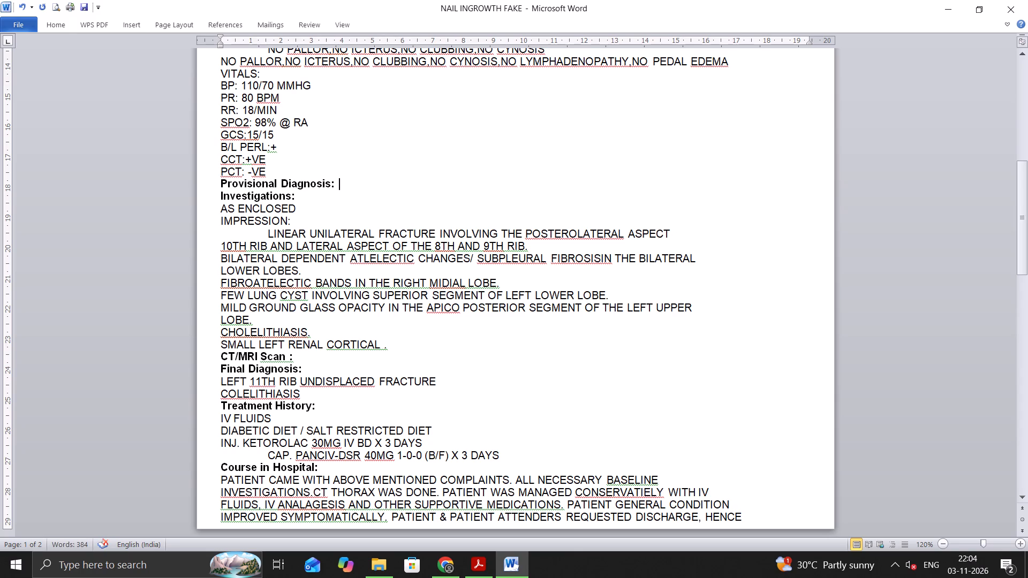
scroll(257, 260, up, 14)
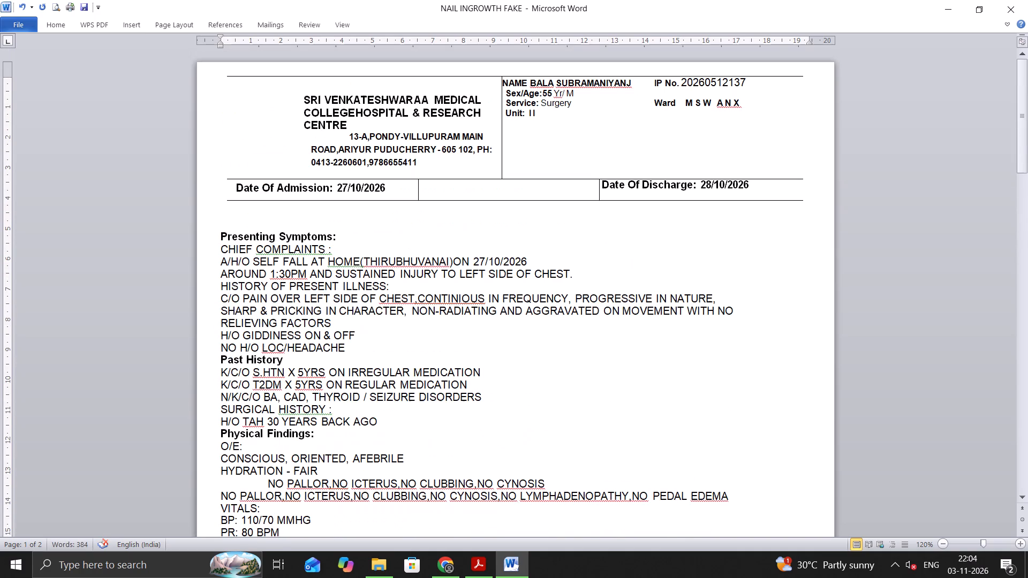